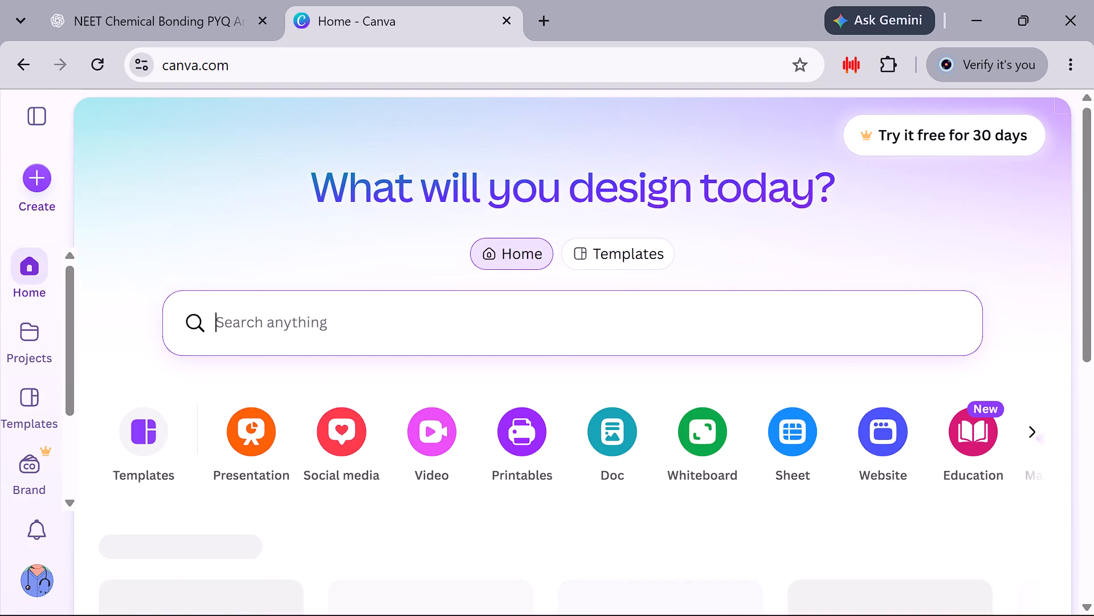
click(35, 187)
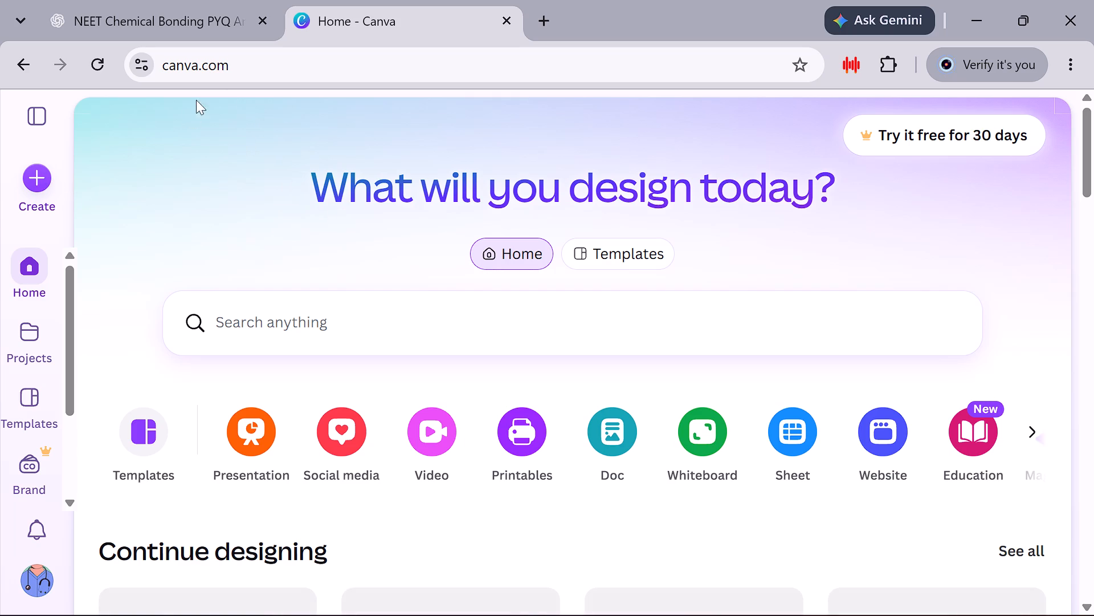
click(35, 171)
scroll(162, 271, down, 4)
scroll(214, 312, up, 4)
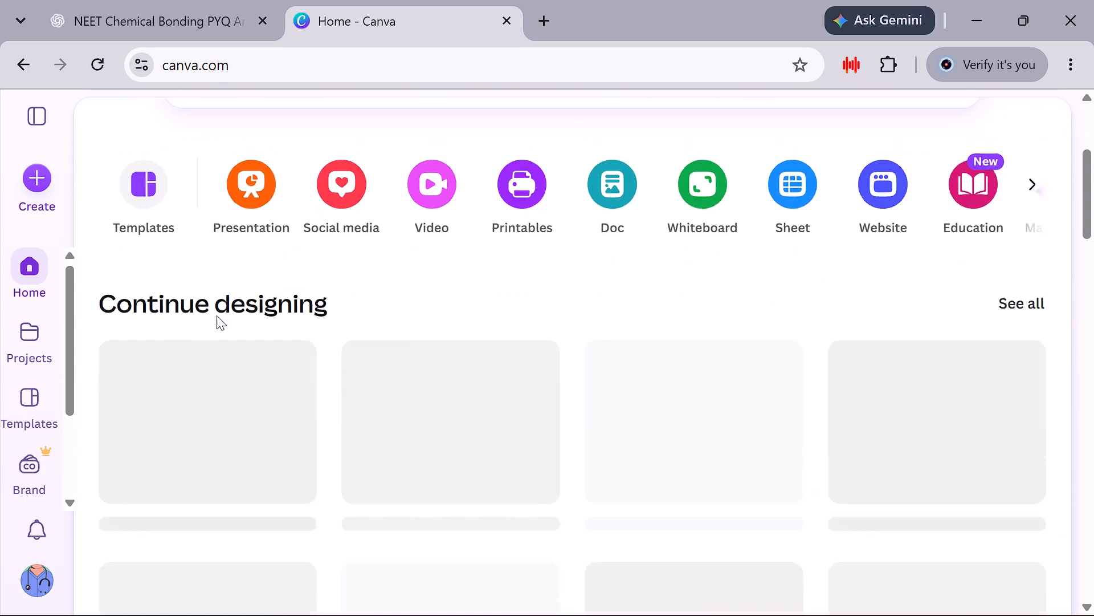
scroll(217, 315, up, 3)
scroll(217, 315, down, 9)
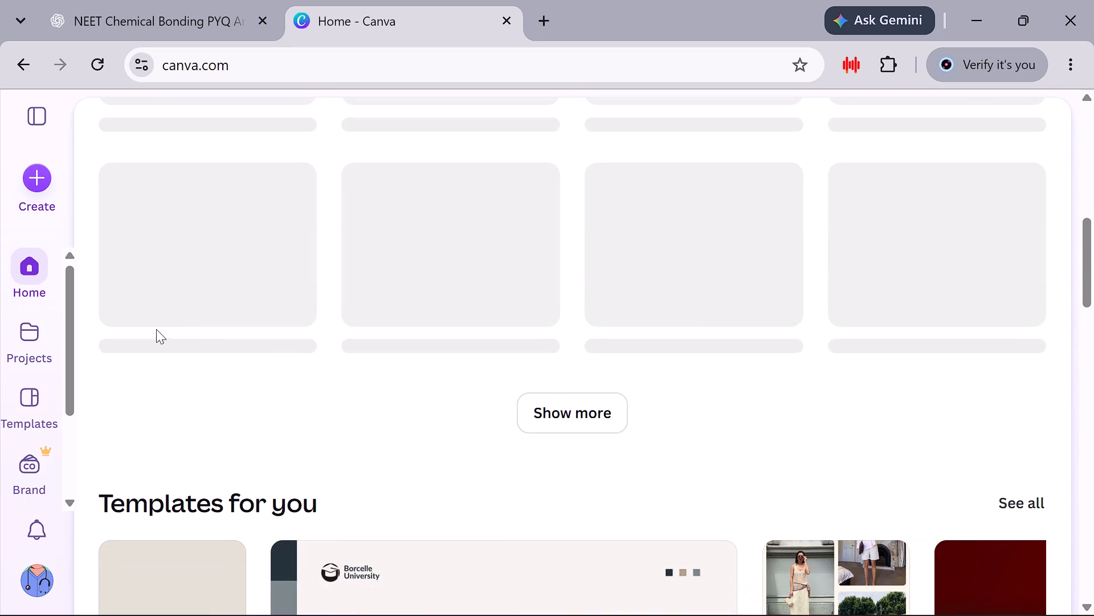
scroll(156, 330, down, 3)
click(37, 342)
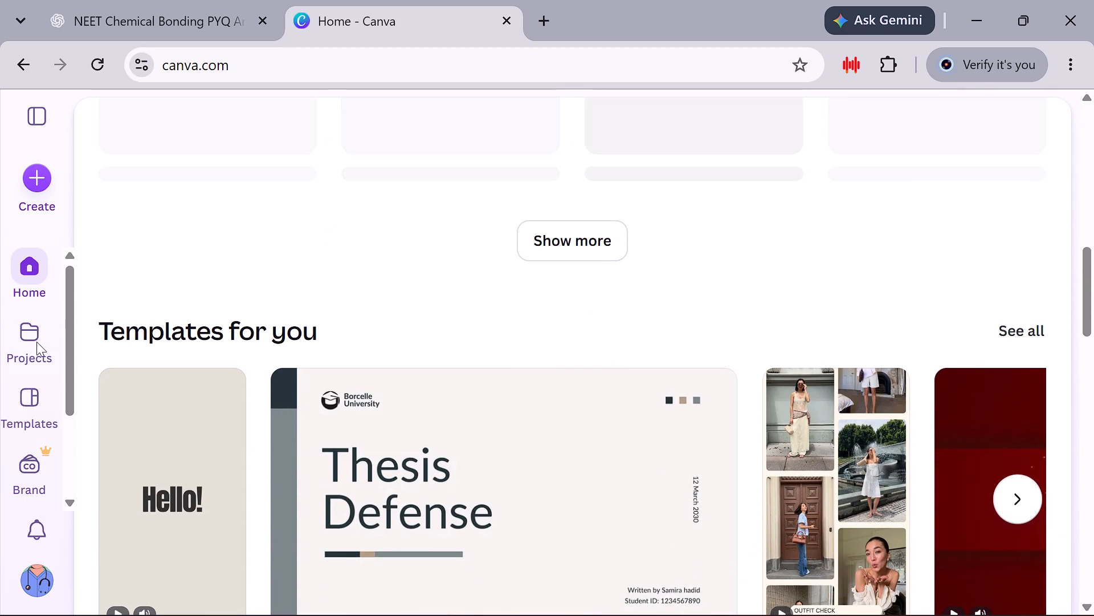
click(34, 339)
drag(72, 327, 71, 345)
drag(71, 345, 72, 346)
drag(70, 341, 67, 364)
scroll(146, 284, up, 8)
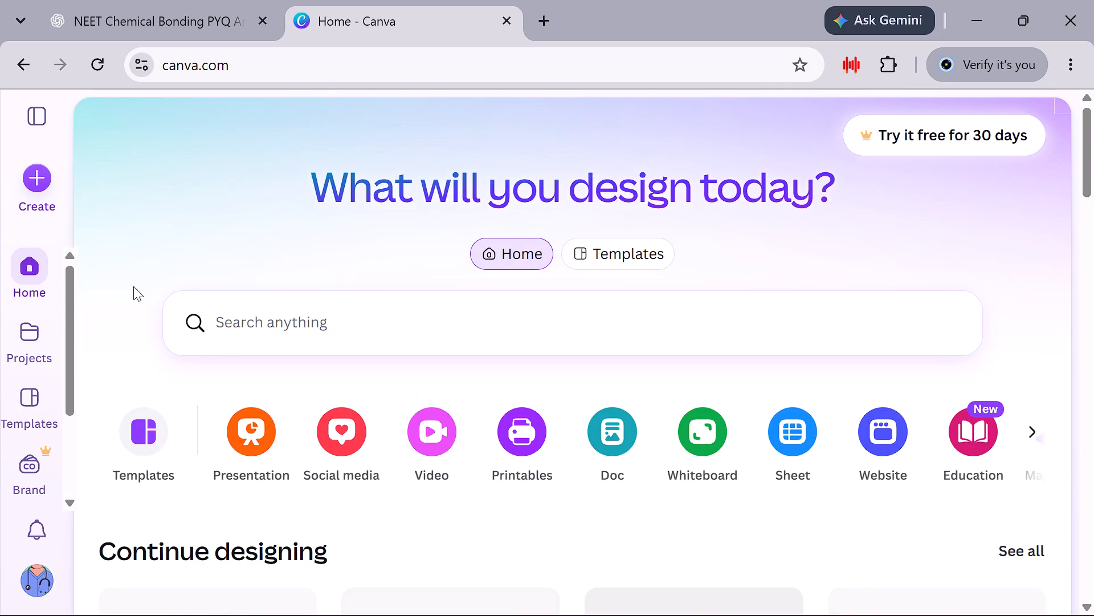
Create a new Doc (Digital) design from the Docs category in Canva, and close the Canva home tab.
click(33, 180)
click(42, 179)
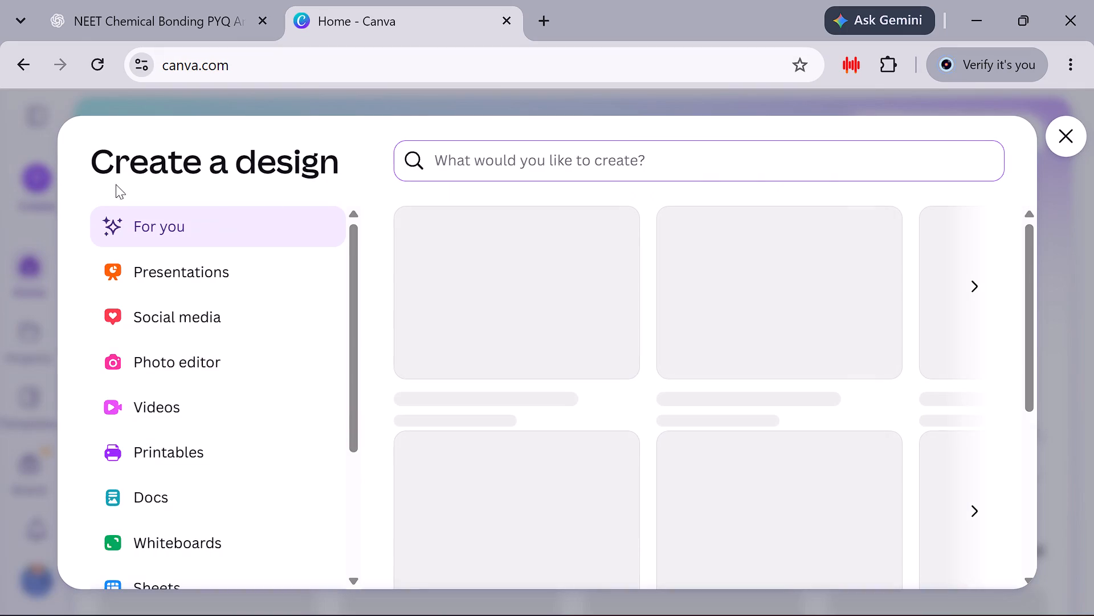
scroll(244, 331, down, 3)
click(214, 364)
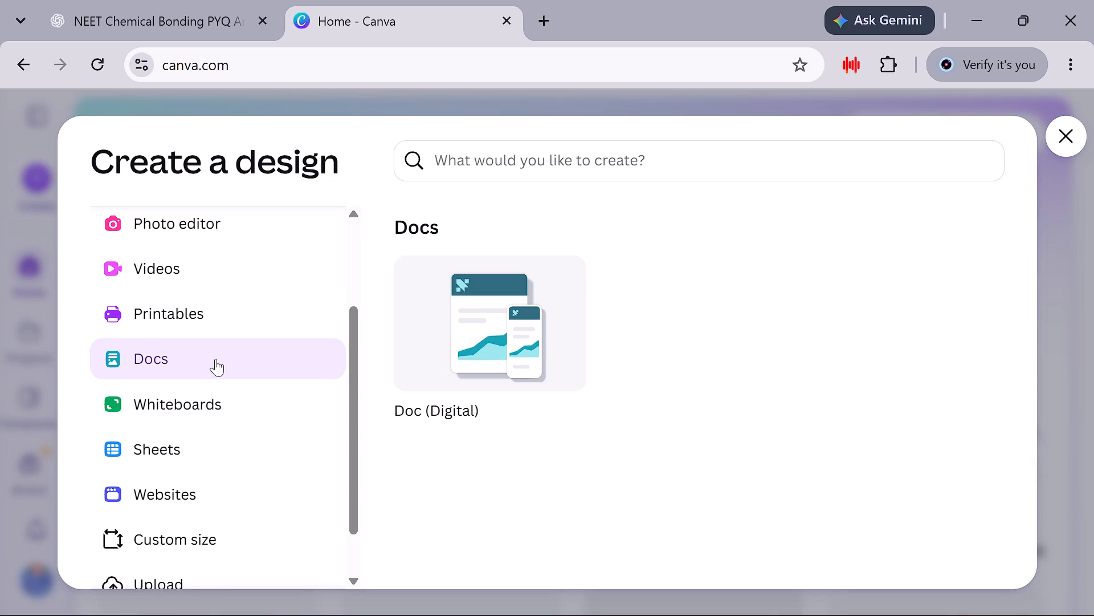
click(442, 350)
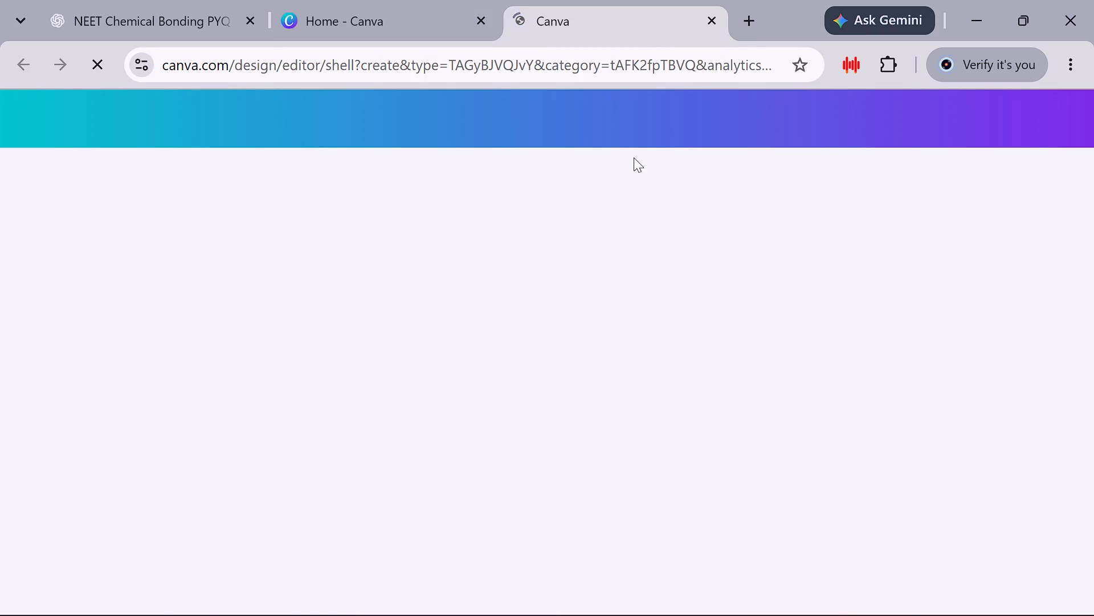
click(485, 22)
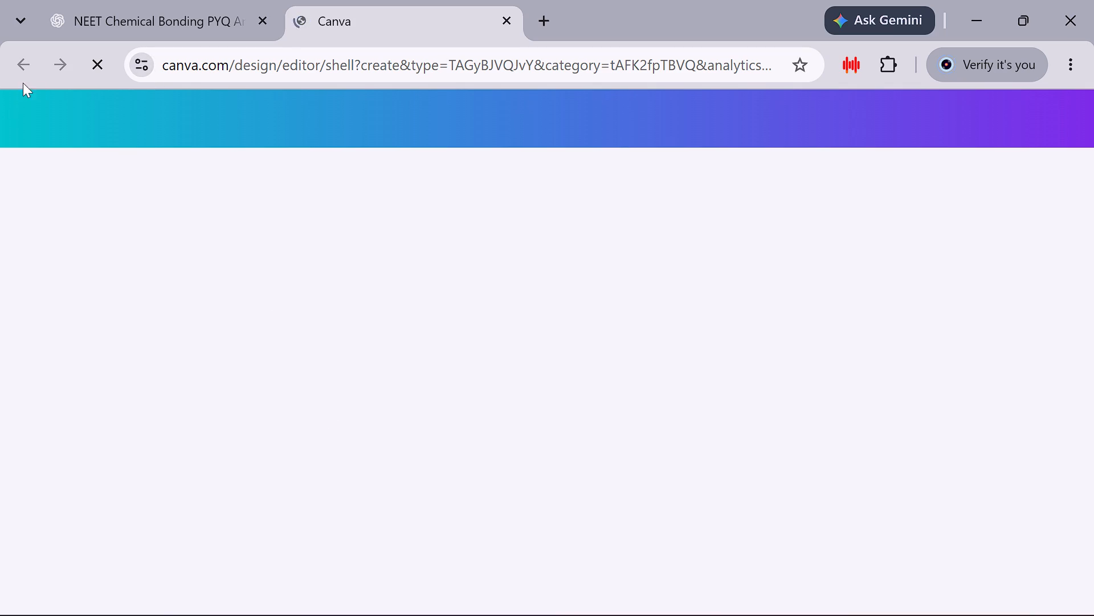
Reopen the Canva home page (canva.com) in a new browser tab and close the tab with the blank loading design.
click(377, 15)
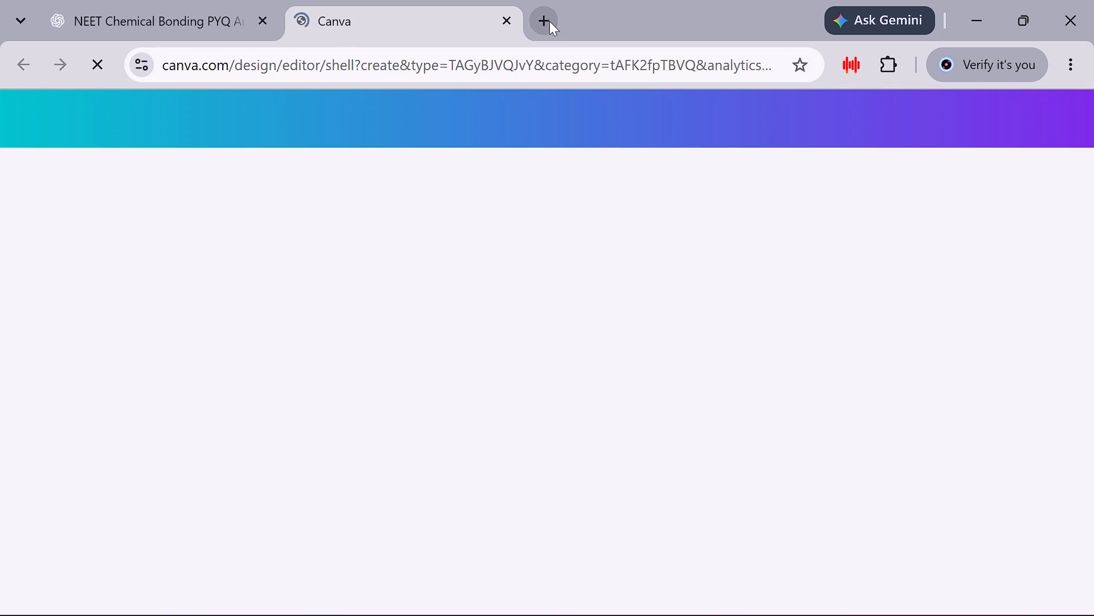
click(549, 21)
click(432, 16)
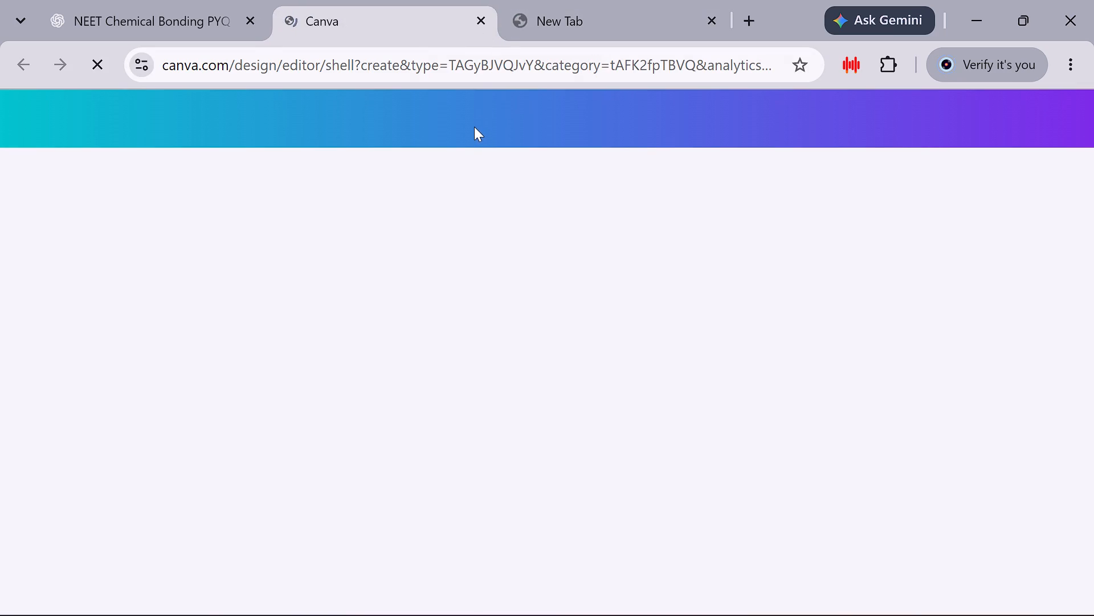
scroll(473, 125, up, 4)
right_click(462, 99)
click(374, 145)
scroll(410, 24, down, 2)
click(541, 10)
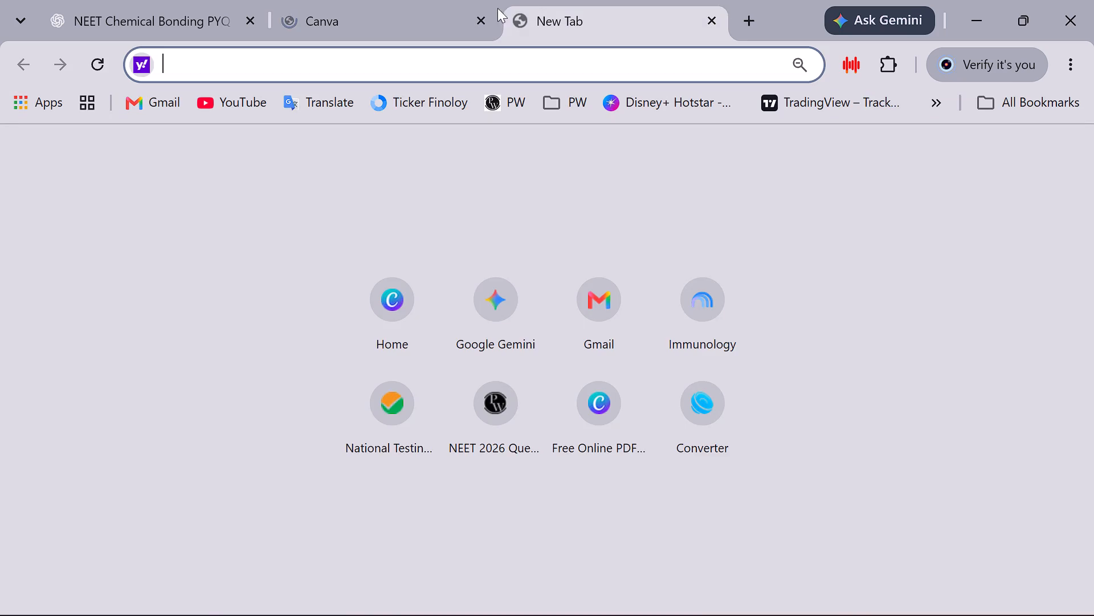
click(417, 9)
scroll(424, 10, up, 4)
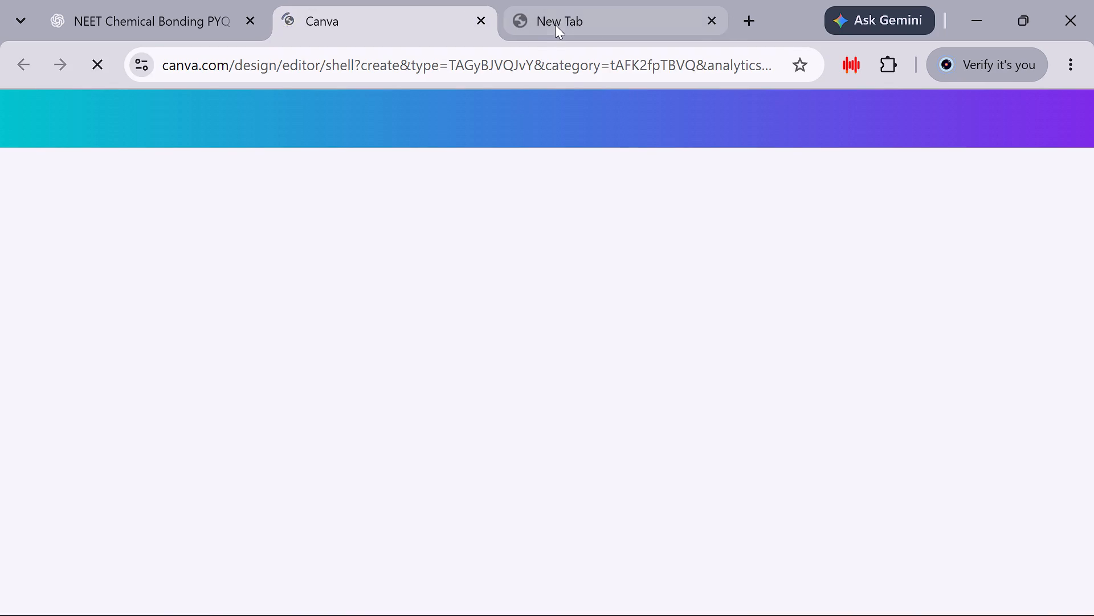
click(555, 25)
click(372, 58)
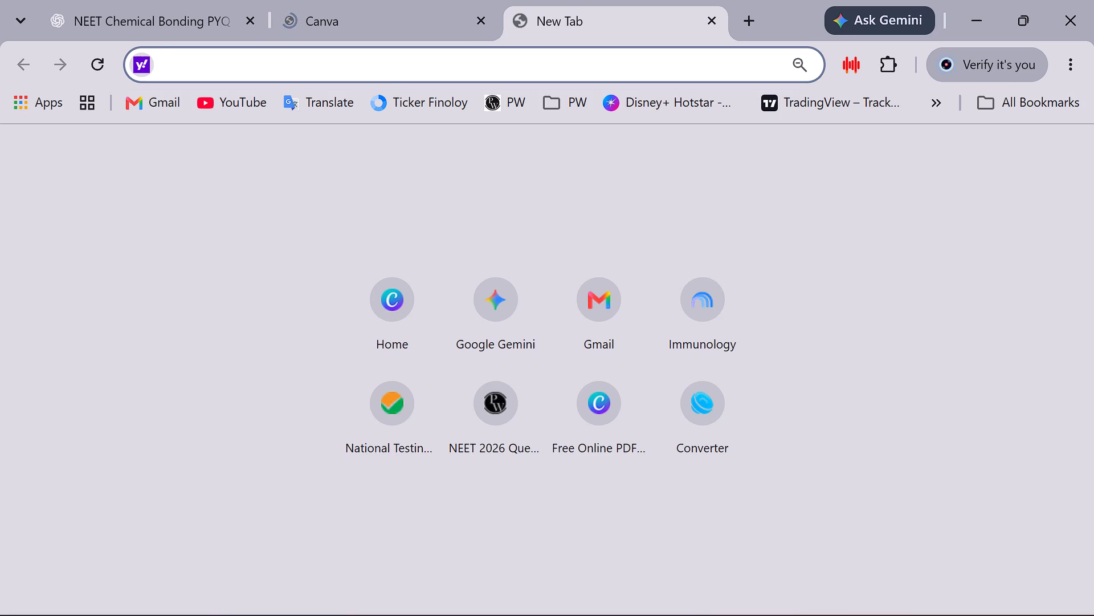
text(can)
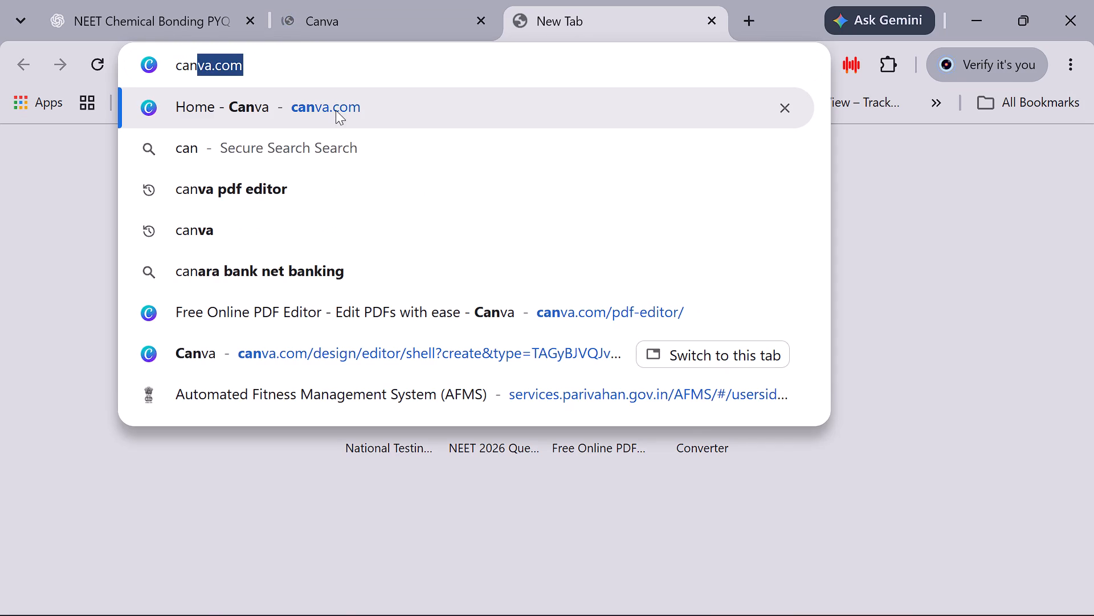
click(336, 110)
click(479, 15)
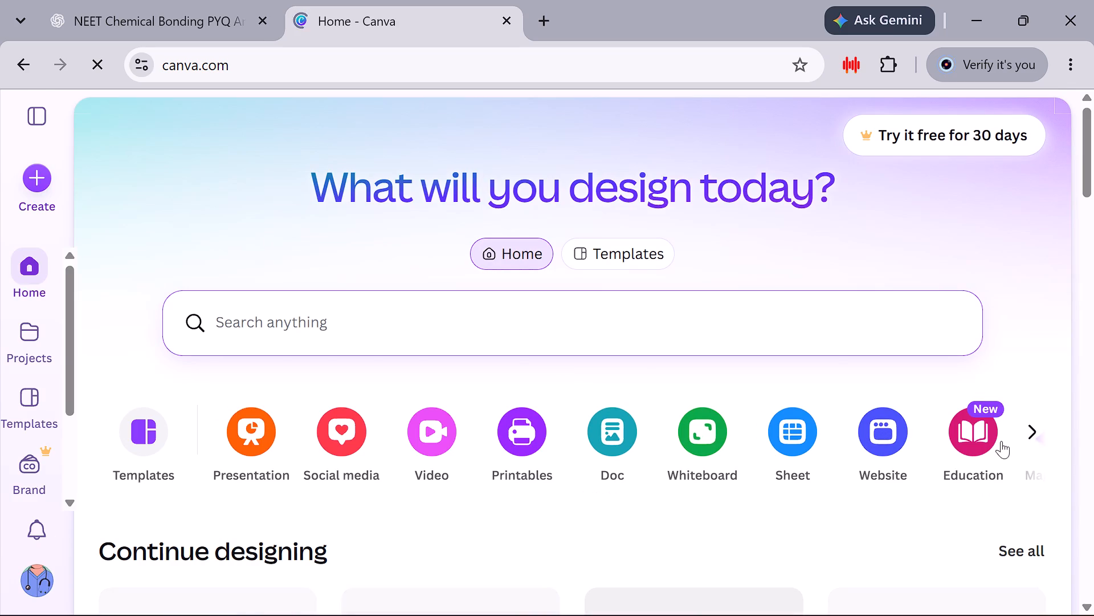
Open the Education category from the Canva home page.
click(979, 431)
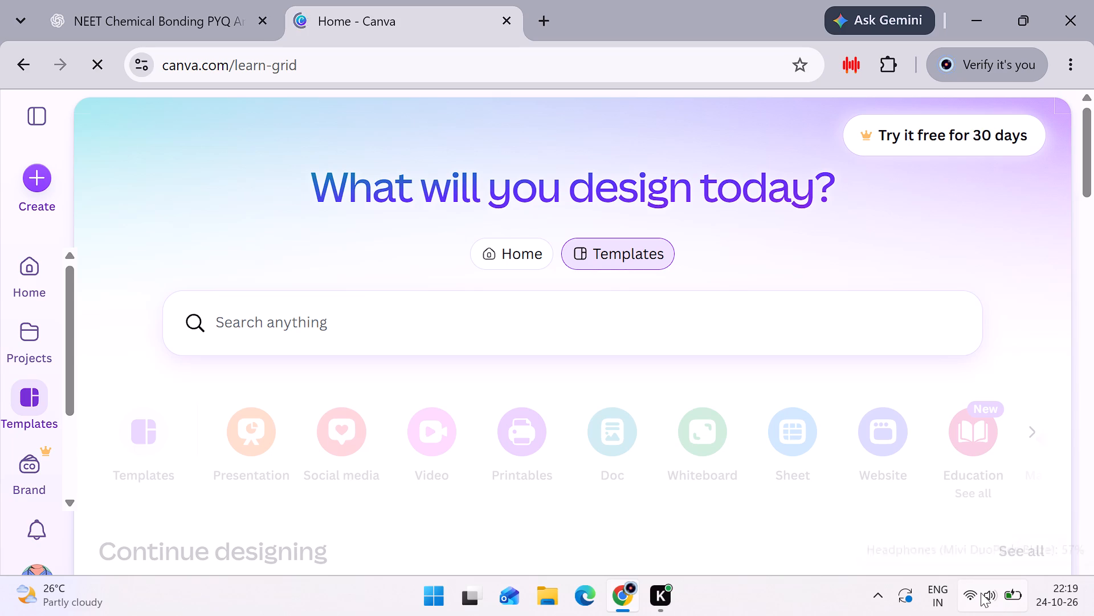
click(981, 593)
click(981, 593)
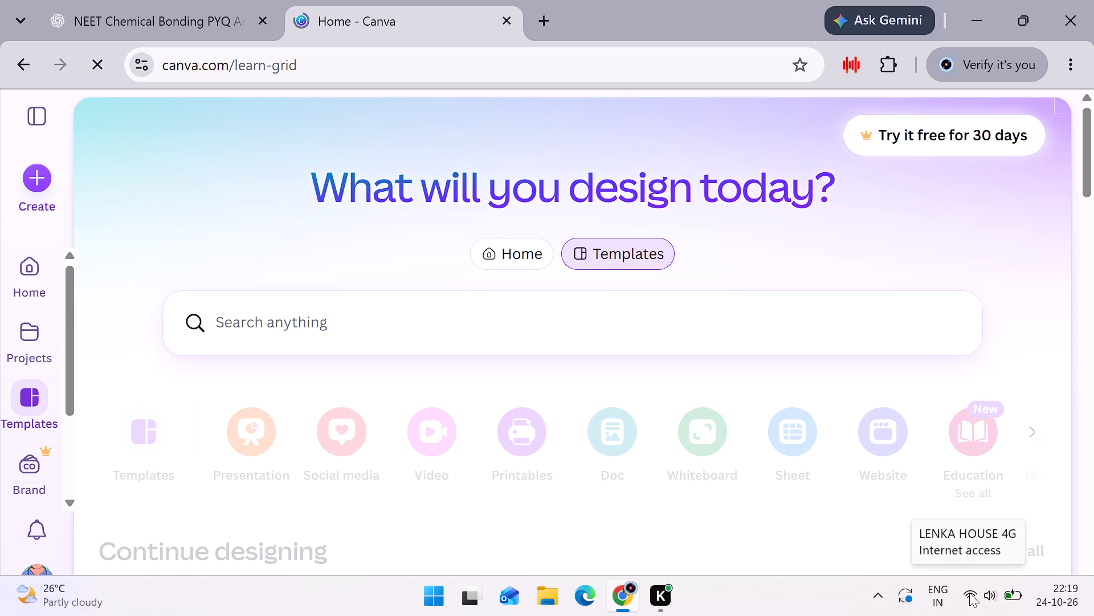
Check the computer's Wi-Fi connection in the system quick settings.
click(969, 593)
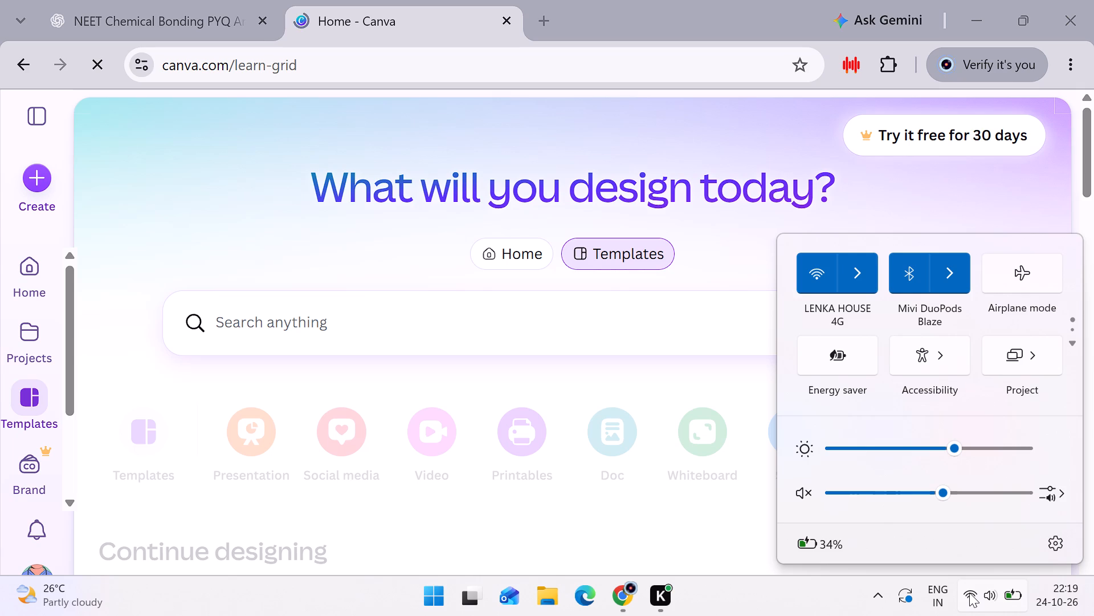
click(854, 271)
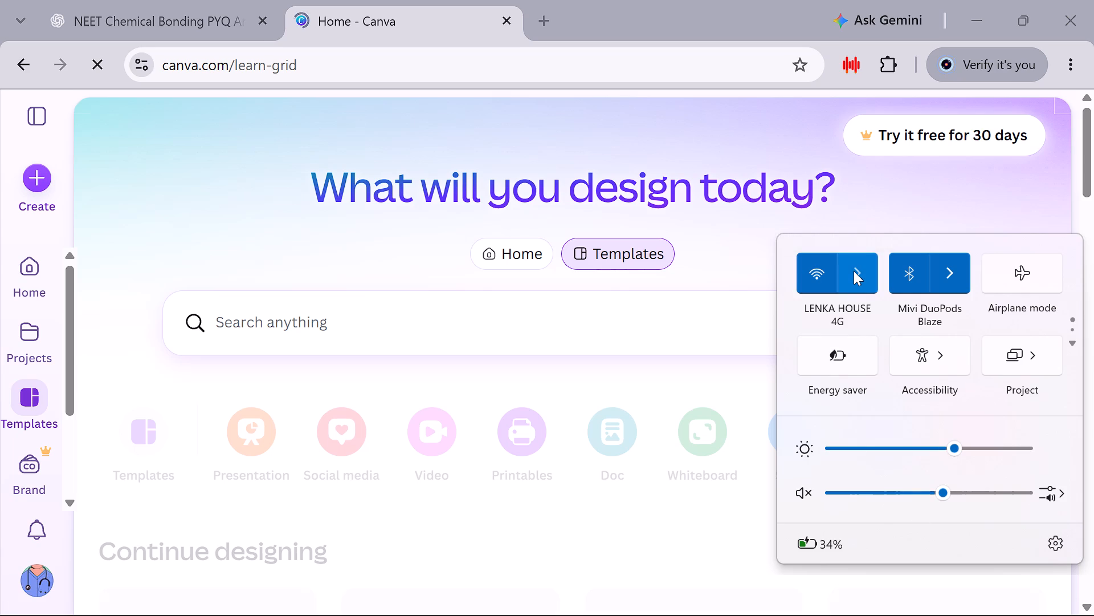
click(719, 369)
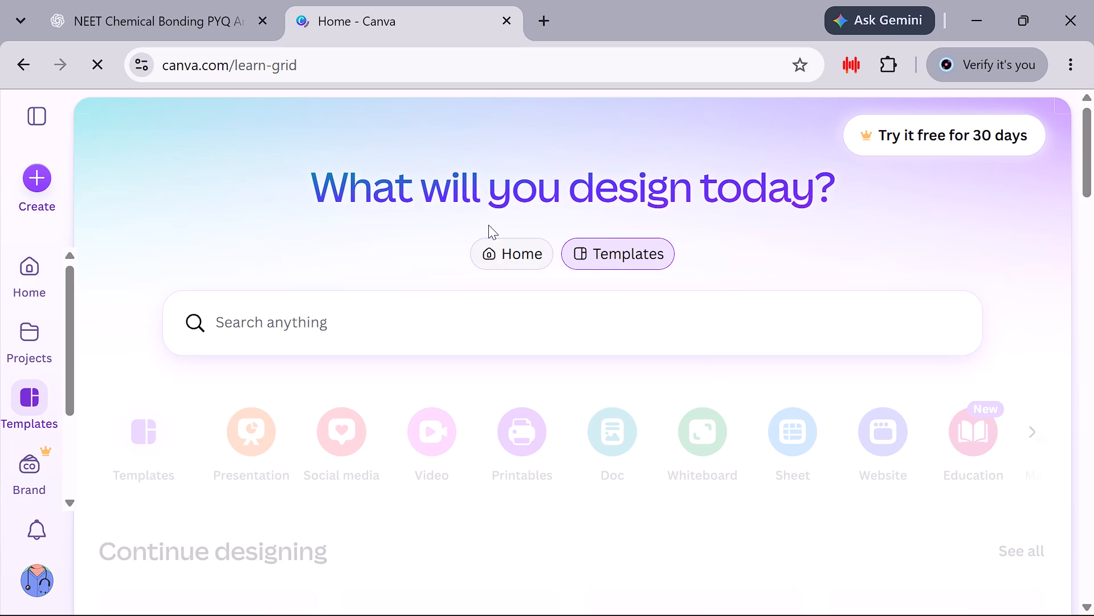
Leave the Education category and return to the Canva Home view.
scroll(477, 177, up, 4)
scroll(459, 196, down, 5)
scroll(448, 204, up, 7)
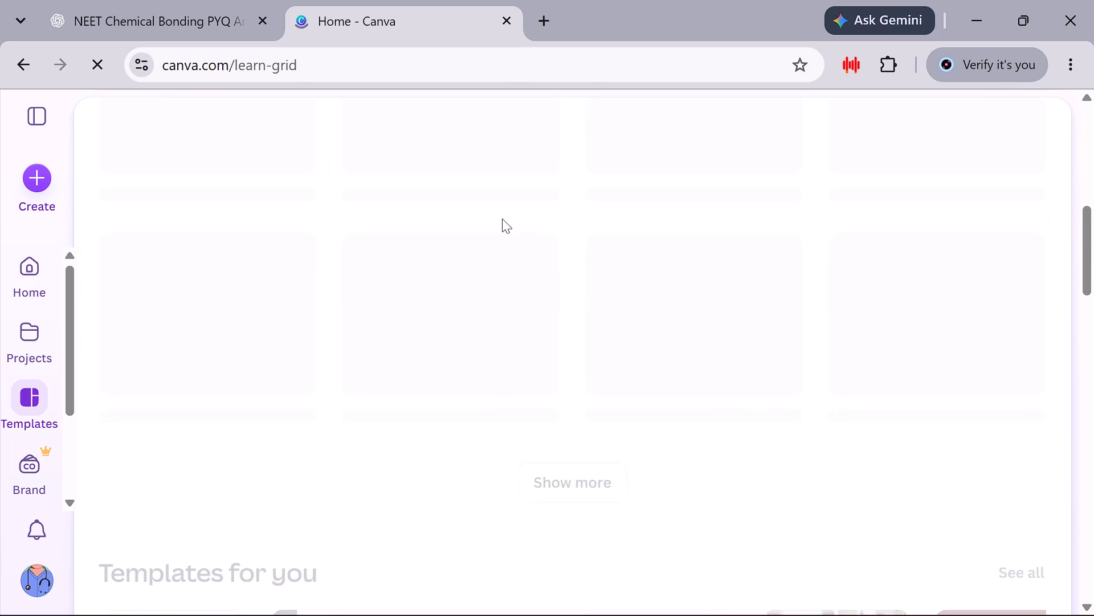
scroll(502, 218, up, 1)
click(789, 249)
click(546, 252)
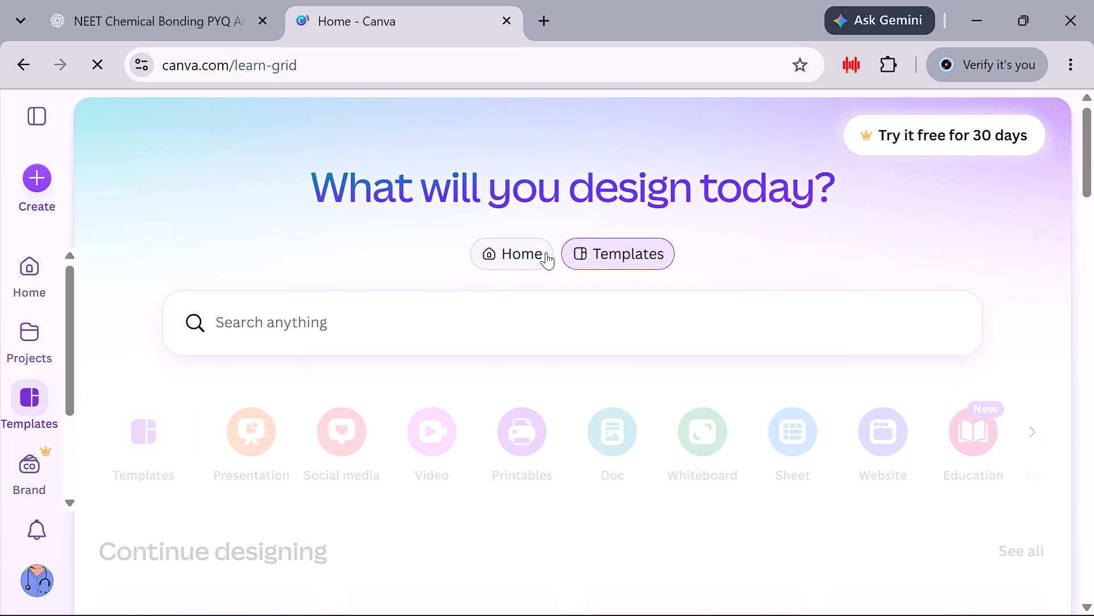
click(602, 254)
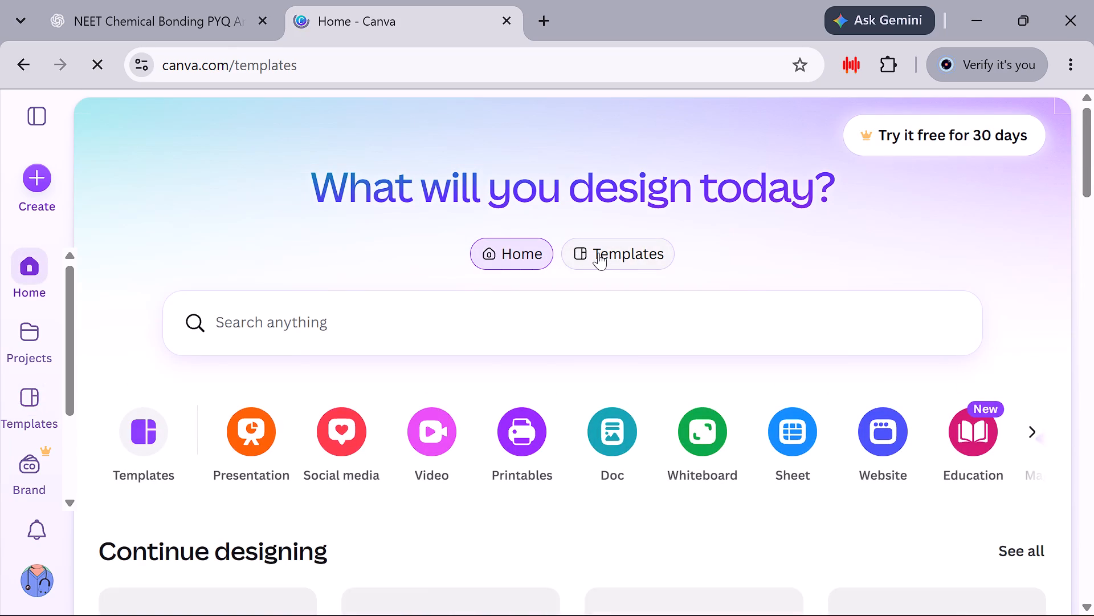
click(533, 249)
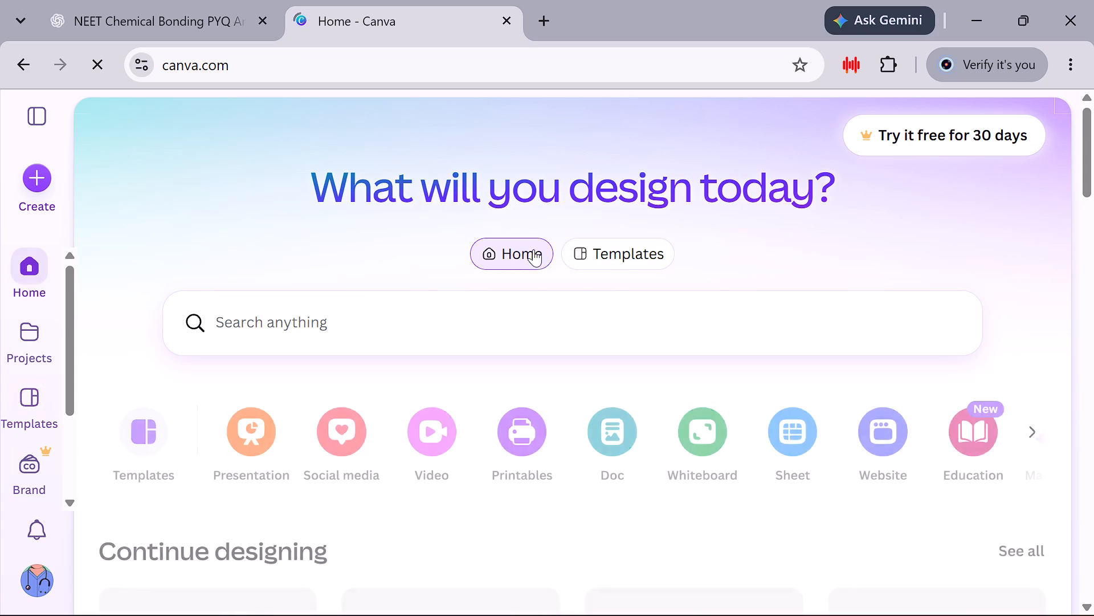
Open the Education category again from the row of design categories.
scroll(856, 429, left, 3)
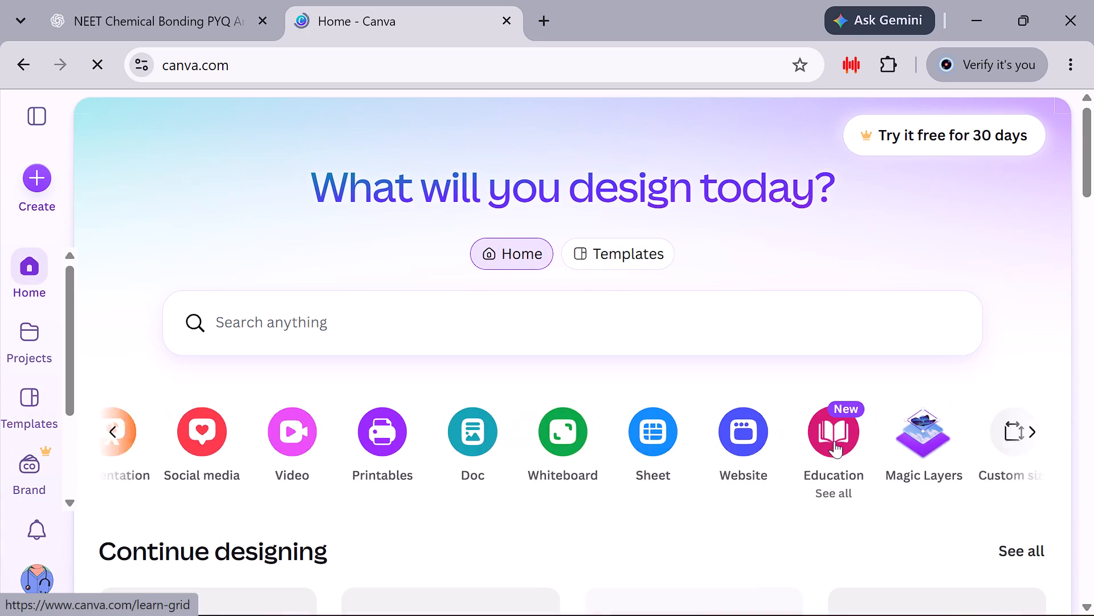
scroll(834, 441, left, 1)
click(789, 435)
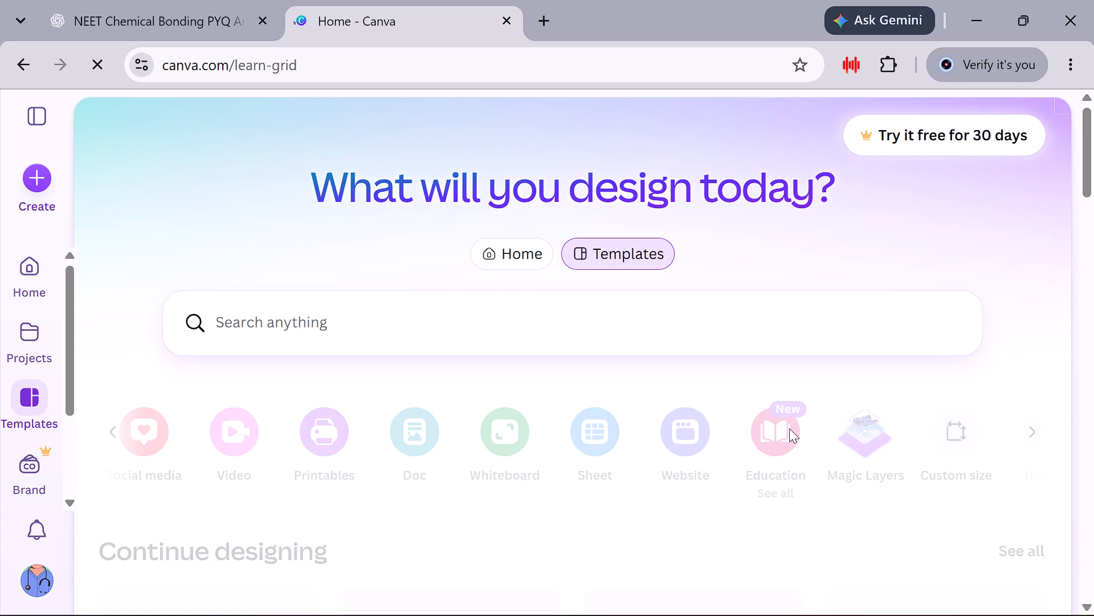
scroll(787, 421, down, 7)
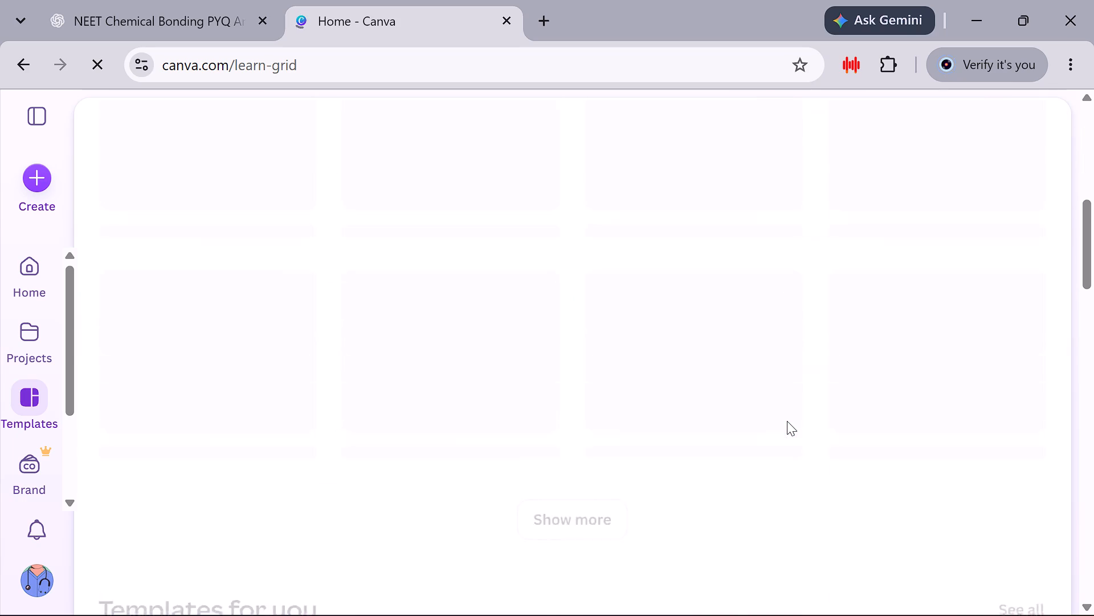
scroll(784, 421, down, 4)
scroll(784, 421, up, 9)
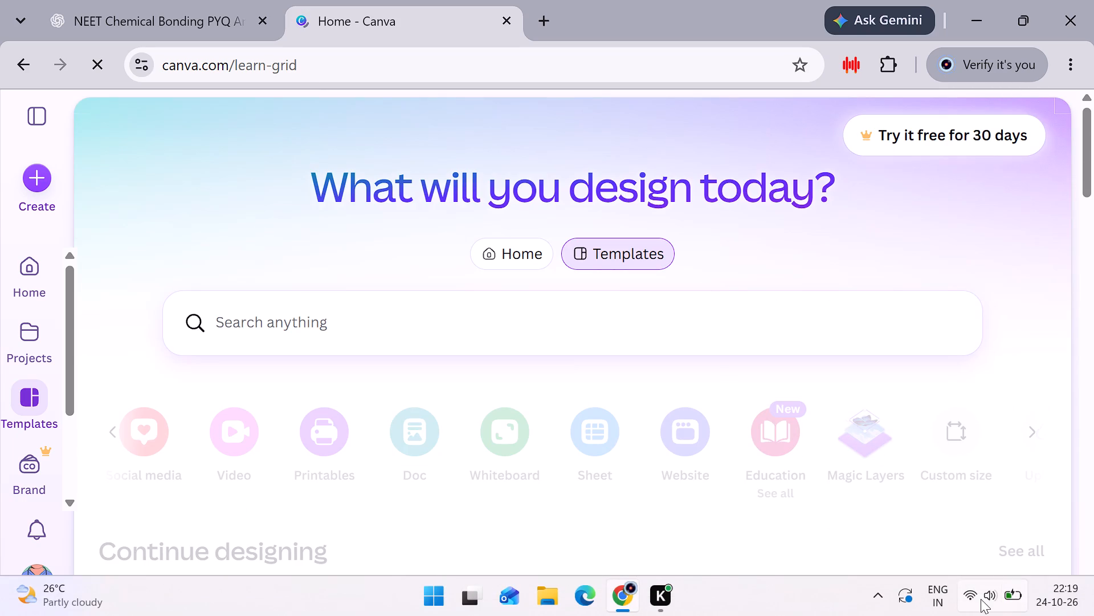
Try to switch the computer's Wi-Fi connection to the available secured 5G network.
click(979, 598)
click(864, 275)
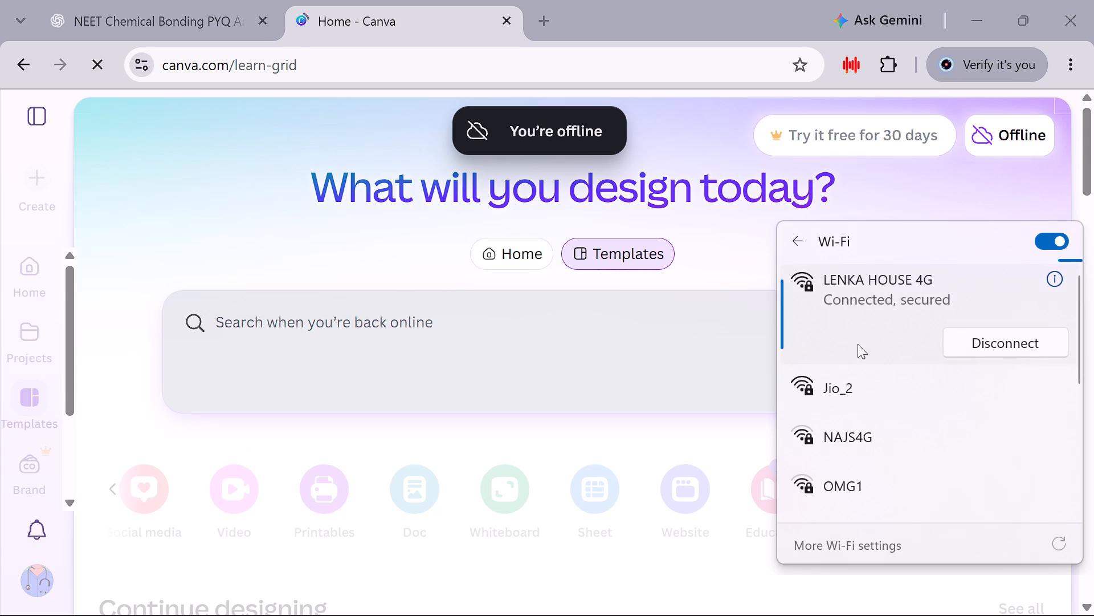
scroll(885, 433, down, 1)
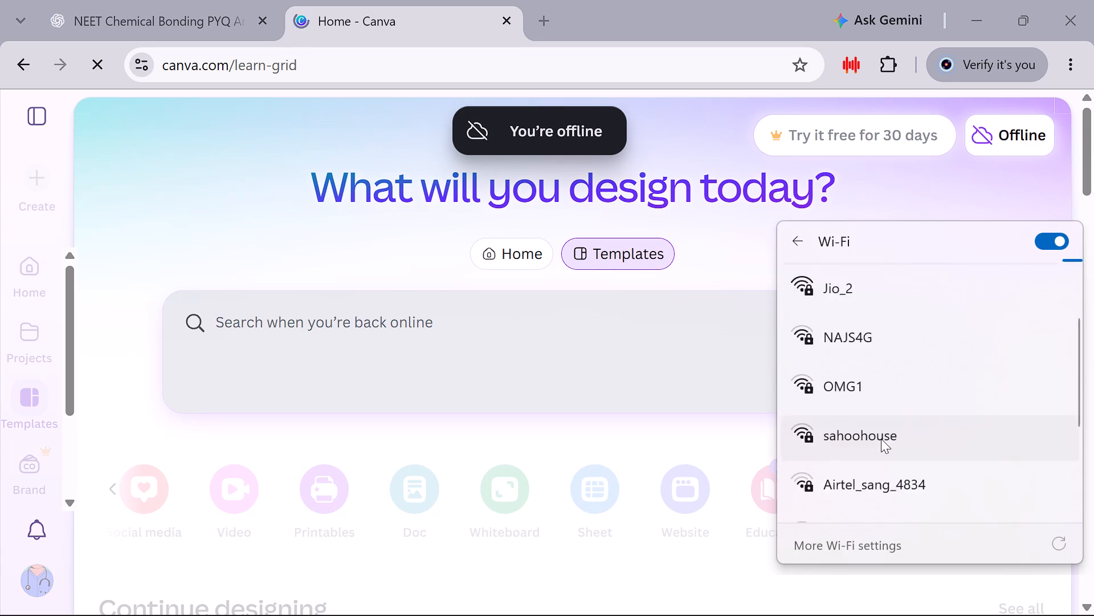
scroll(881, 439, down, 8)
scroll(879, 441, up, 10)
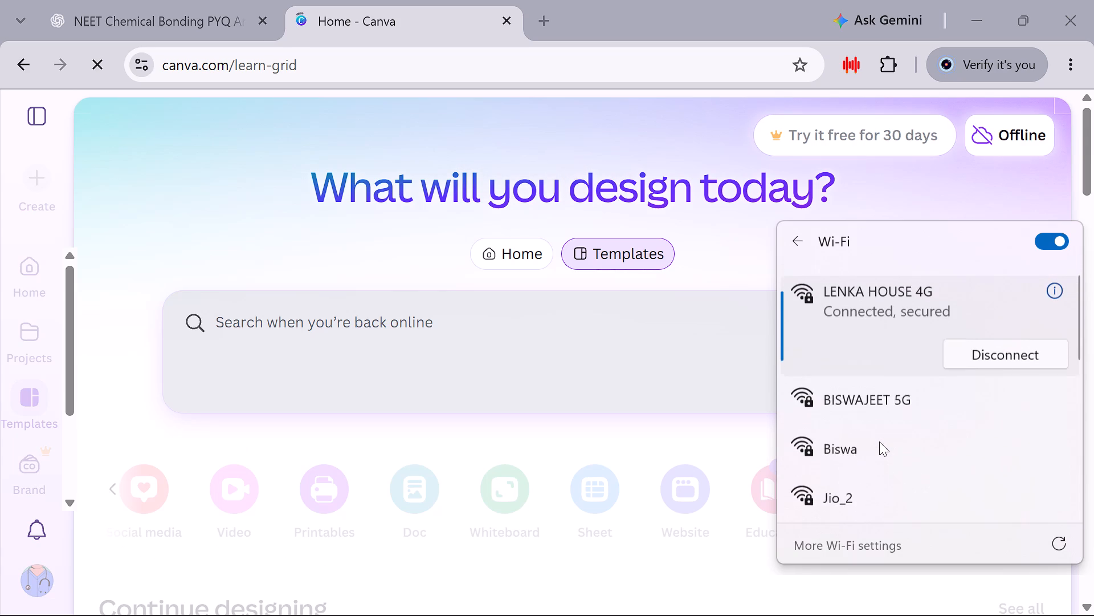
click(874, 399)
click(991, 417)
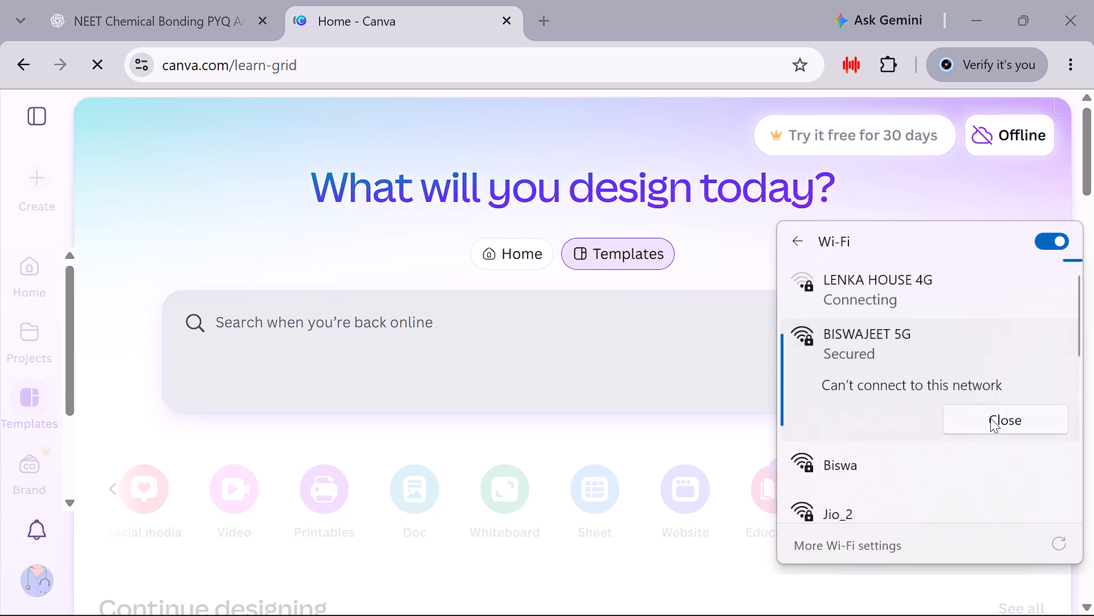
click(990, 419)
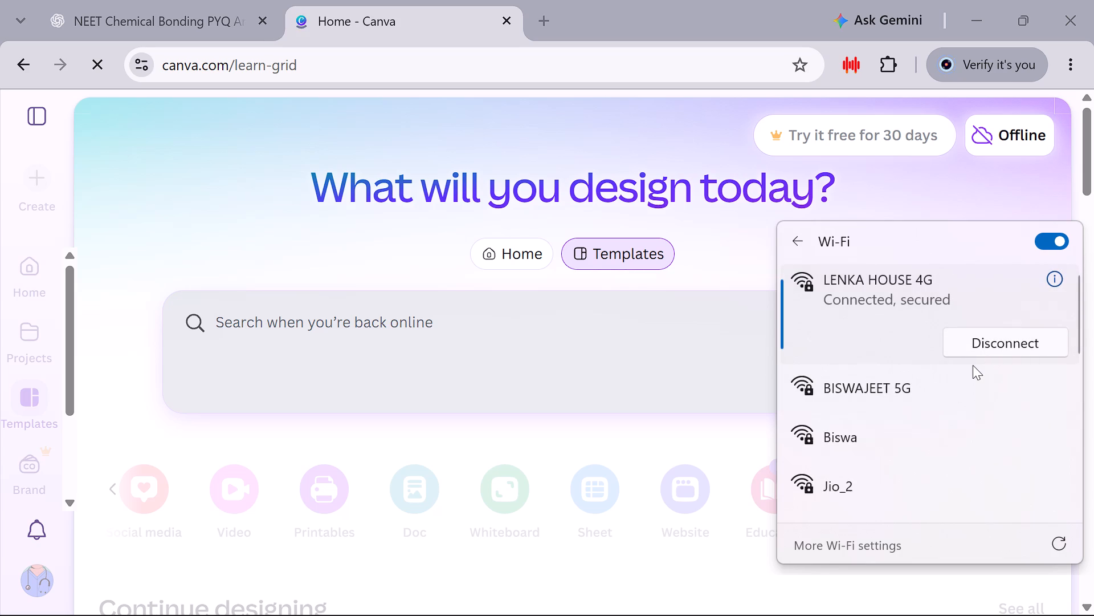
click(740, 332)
Open the Create a design dialog in Canva.
click(437, 251)
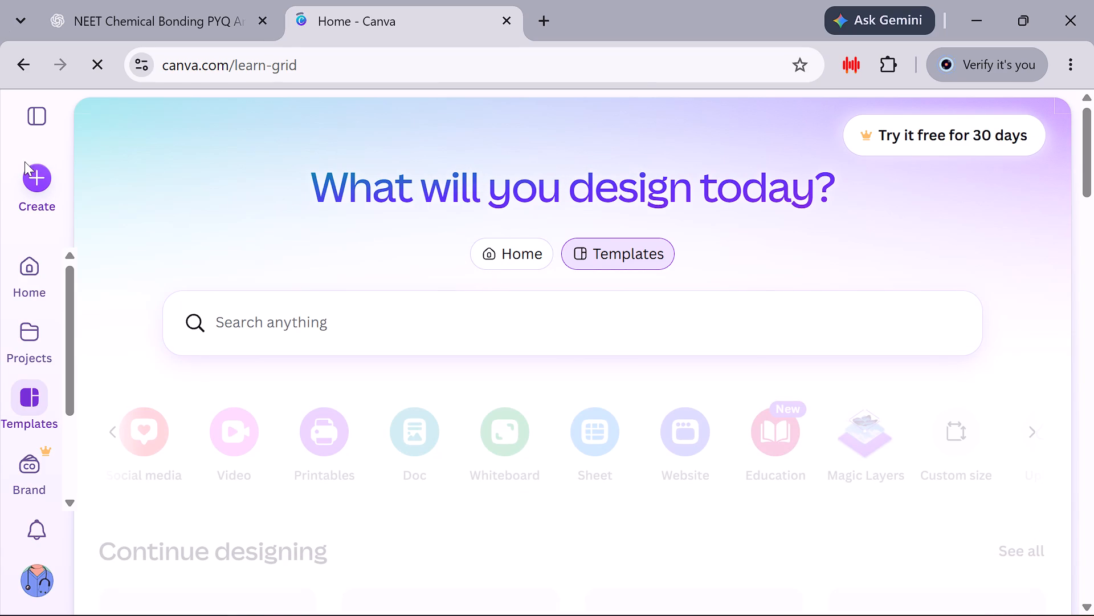
click(36, 176)
click(36, 176)
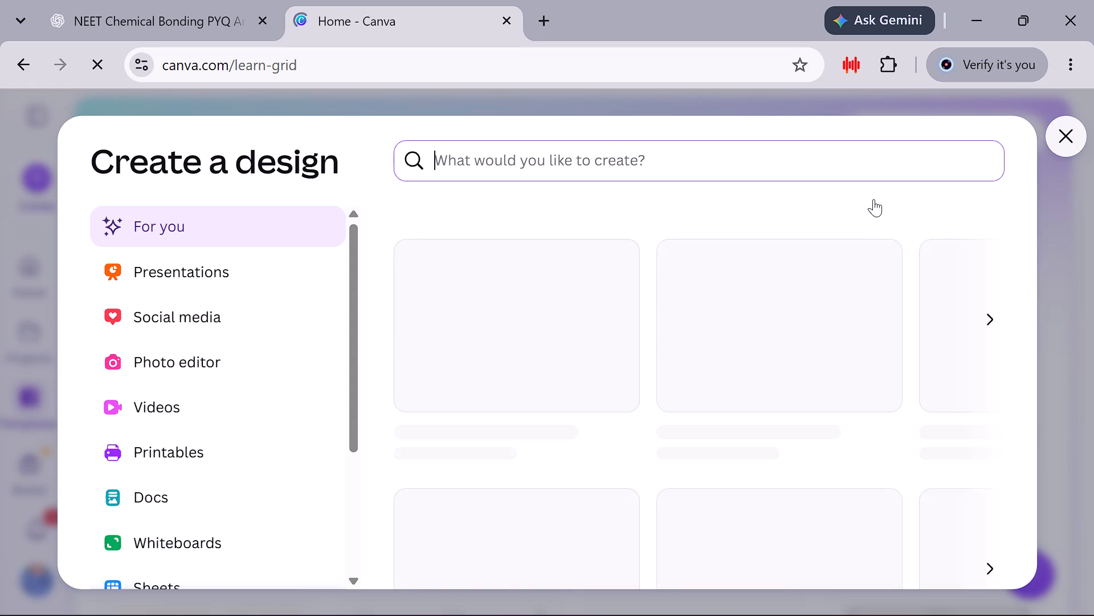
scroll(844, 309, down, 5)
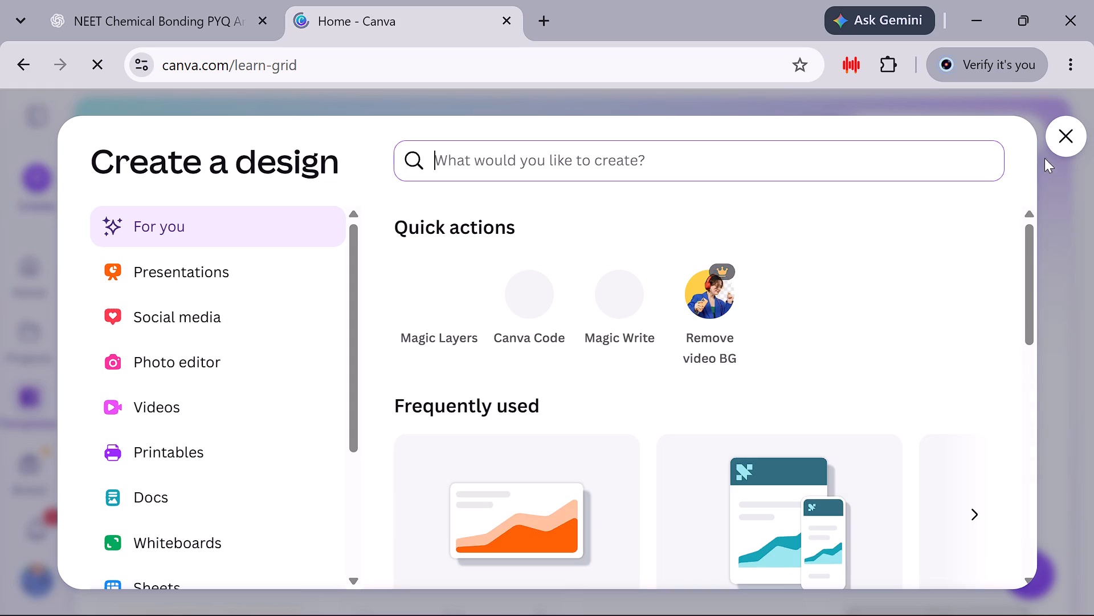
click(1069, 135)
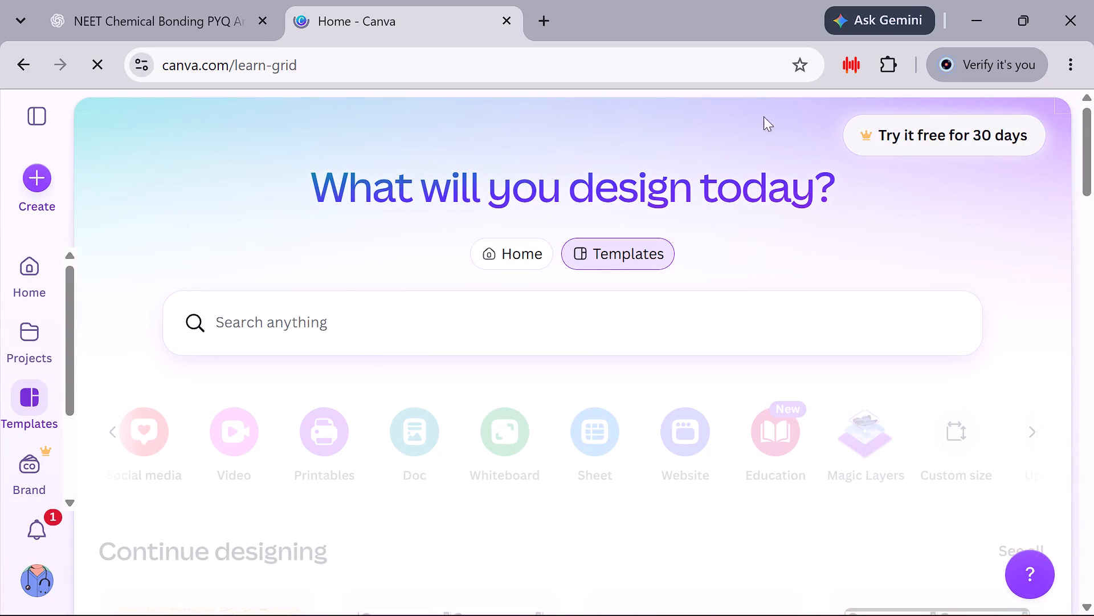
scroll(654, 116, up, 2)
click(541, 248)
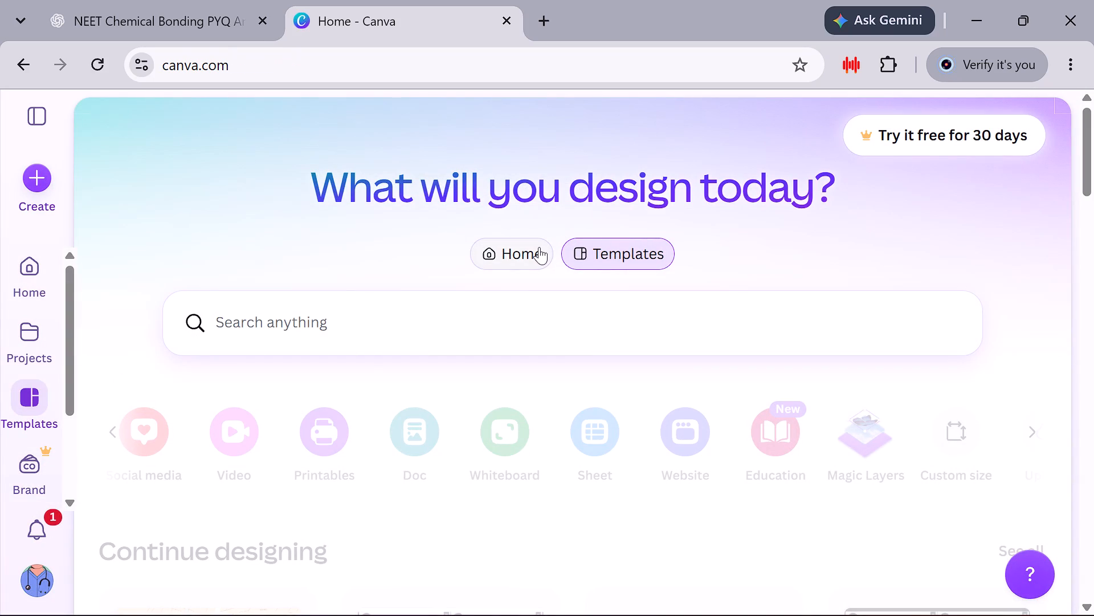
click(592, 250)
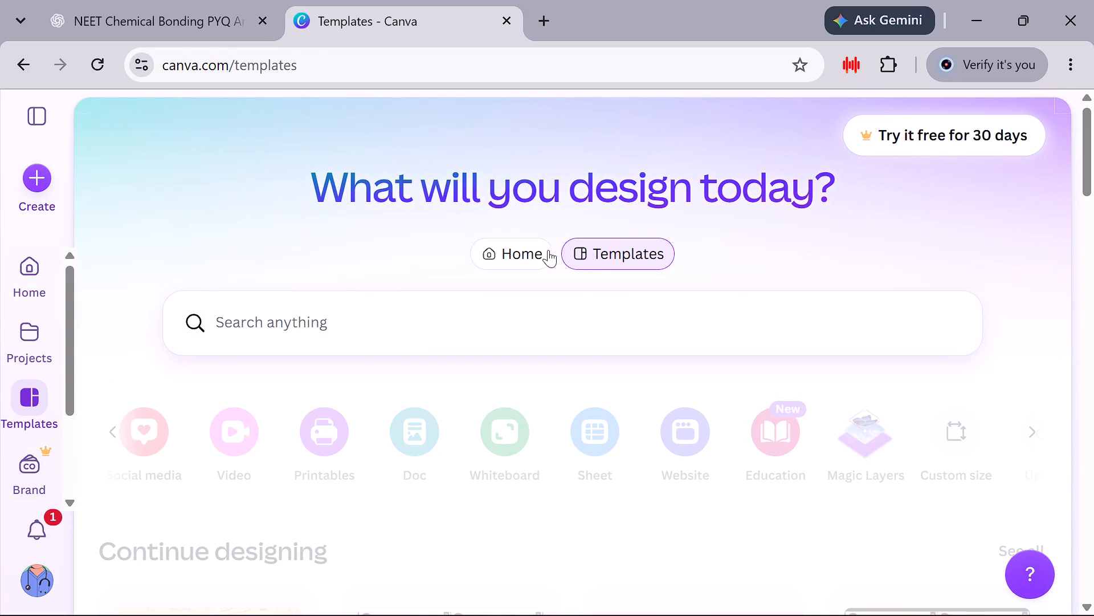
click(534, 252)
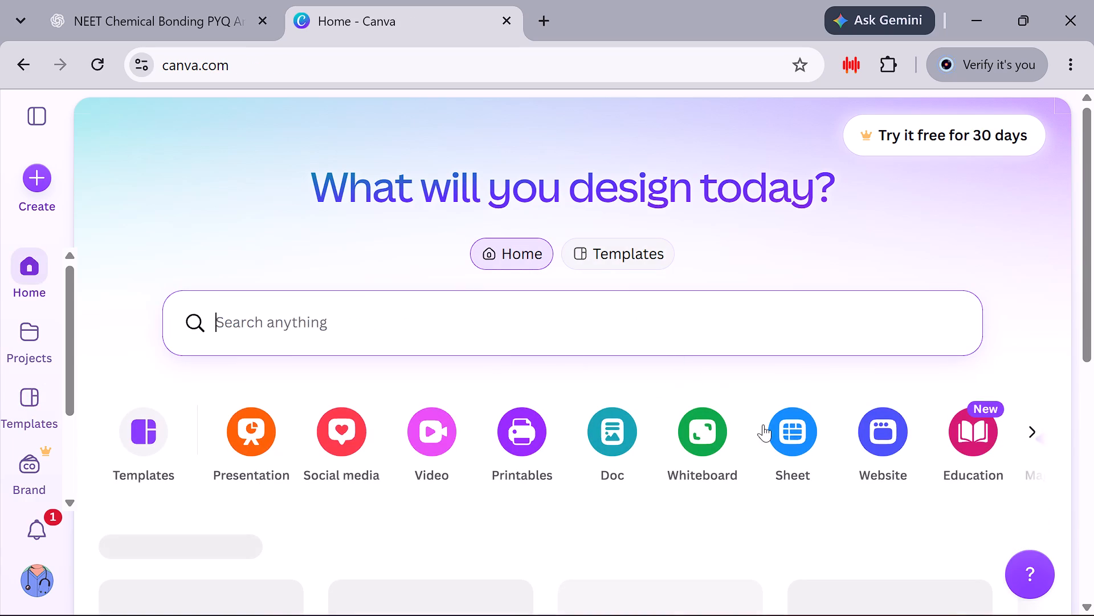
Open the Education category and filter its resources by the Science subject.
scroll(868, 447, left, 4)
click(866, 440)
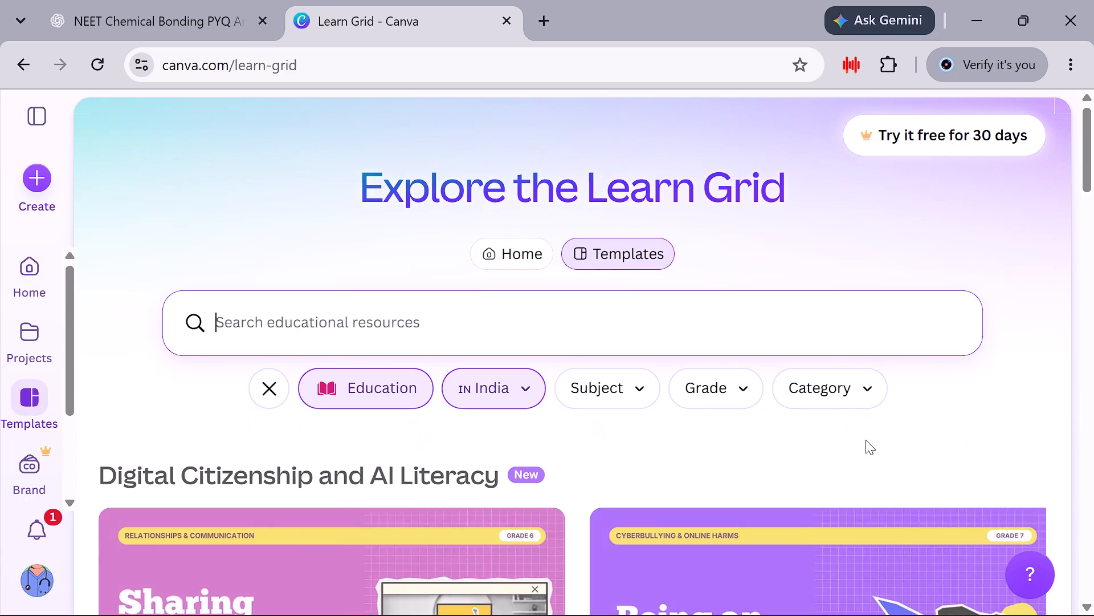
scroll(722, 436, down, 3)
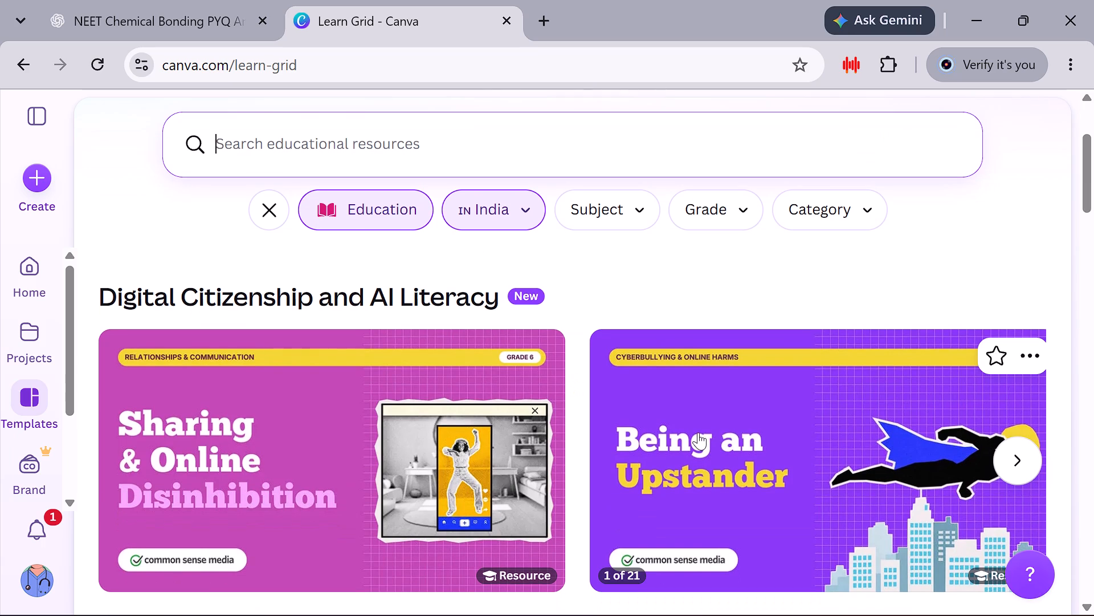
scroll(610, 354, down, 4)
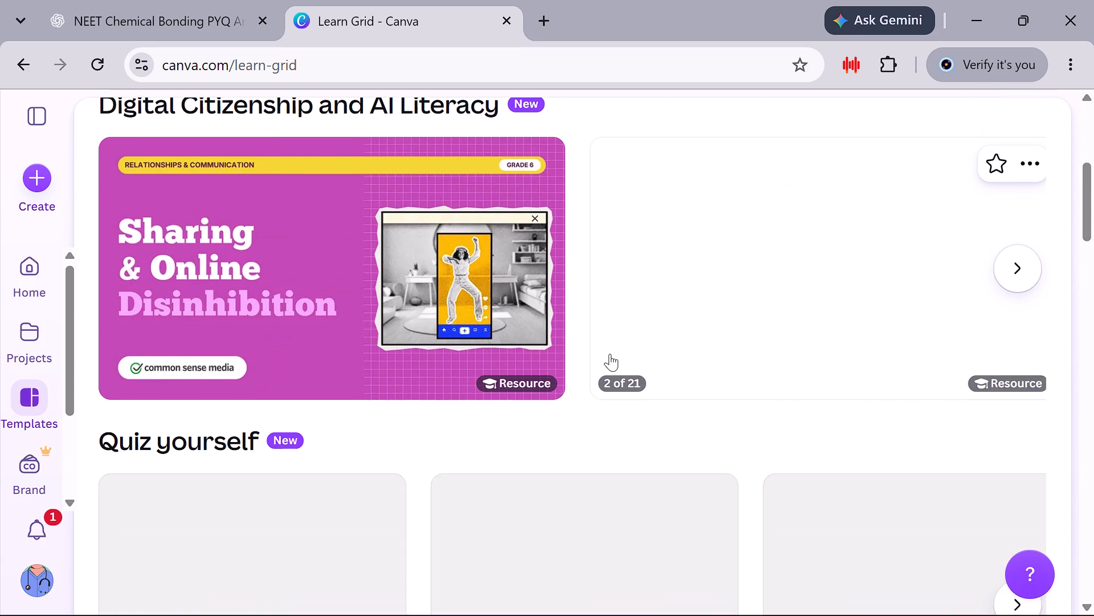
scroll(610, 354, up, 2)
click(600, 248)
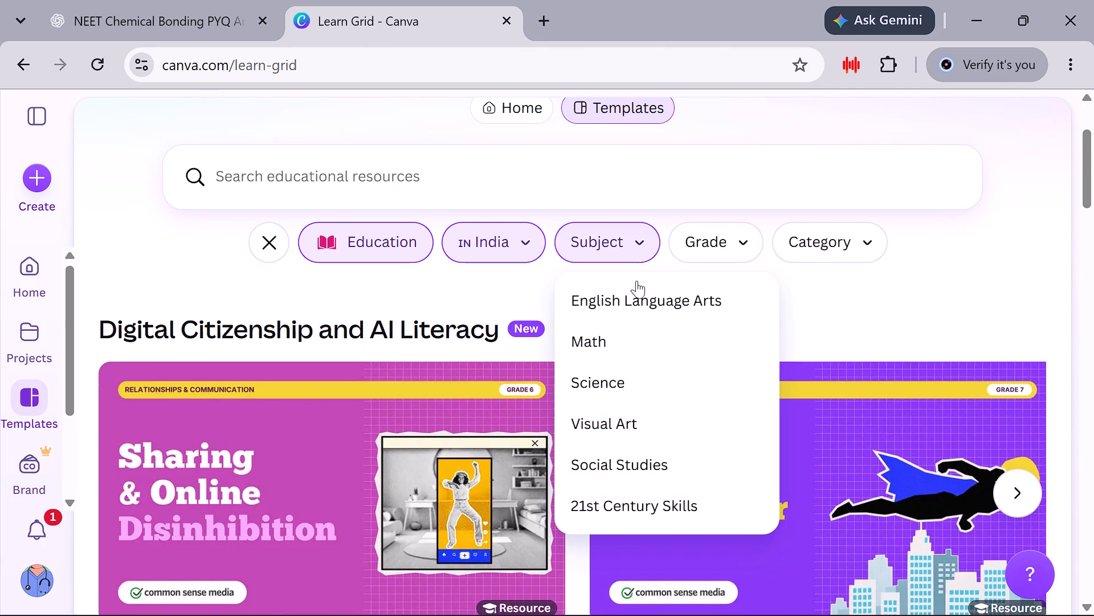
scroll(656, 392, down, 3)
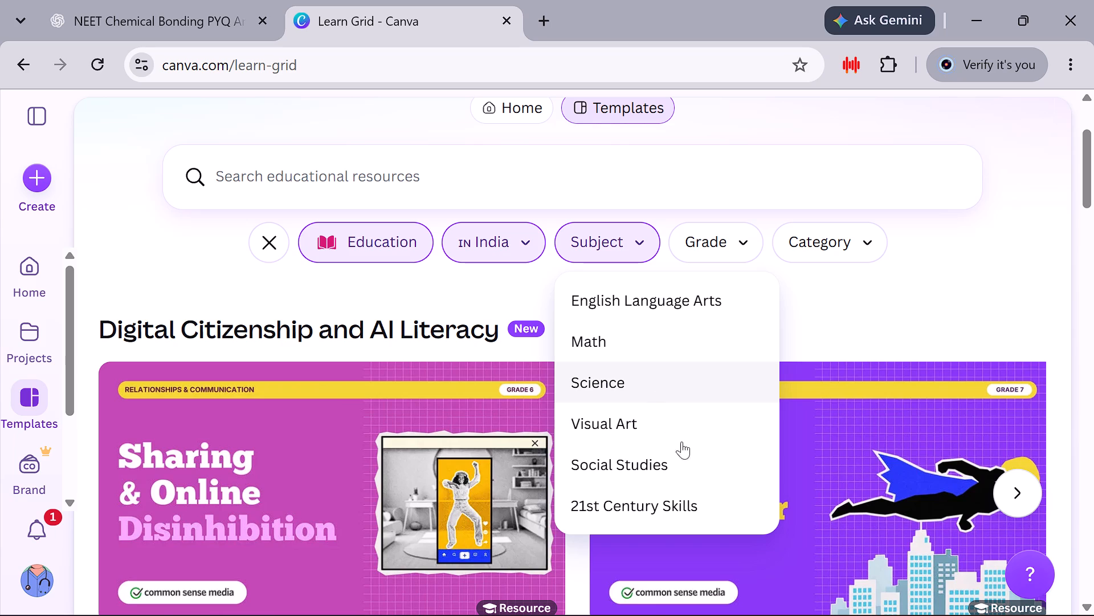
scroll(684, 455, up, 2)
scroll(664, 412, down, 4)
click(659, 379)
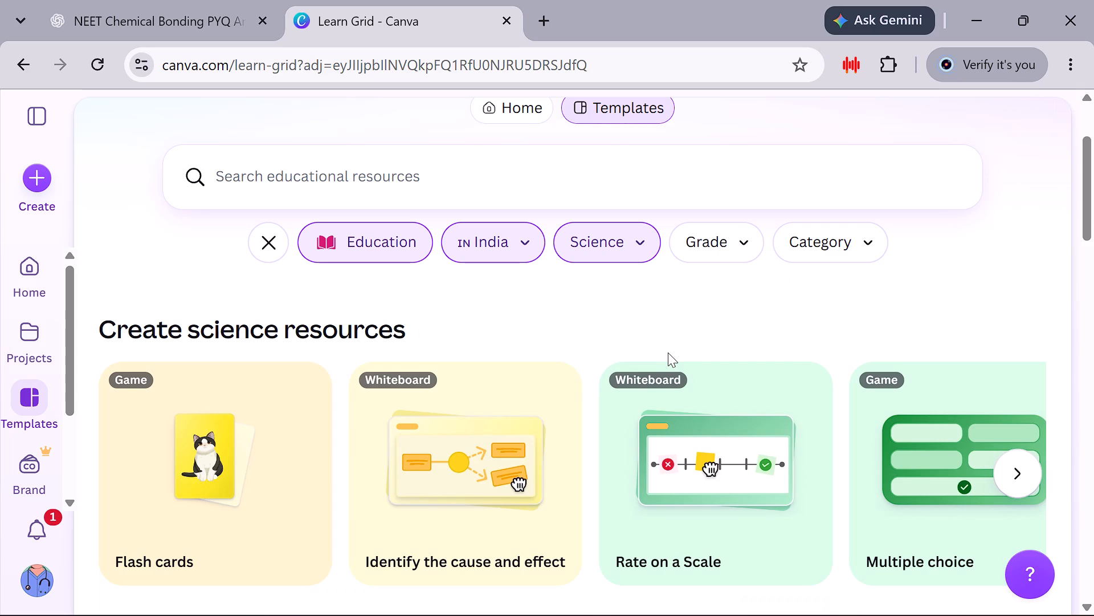
Look through the science resources and examine the Flash cards generator with its sample deck and topic options, and close it.
scroll(606, 368, down, 3)
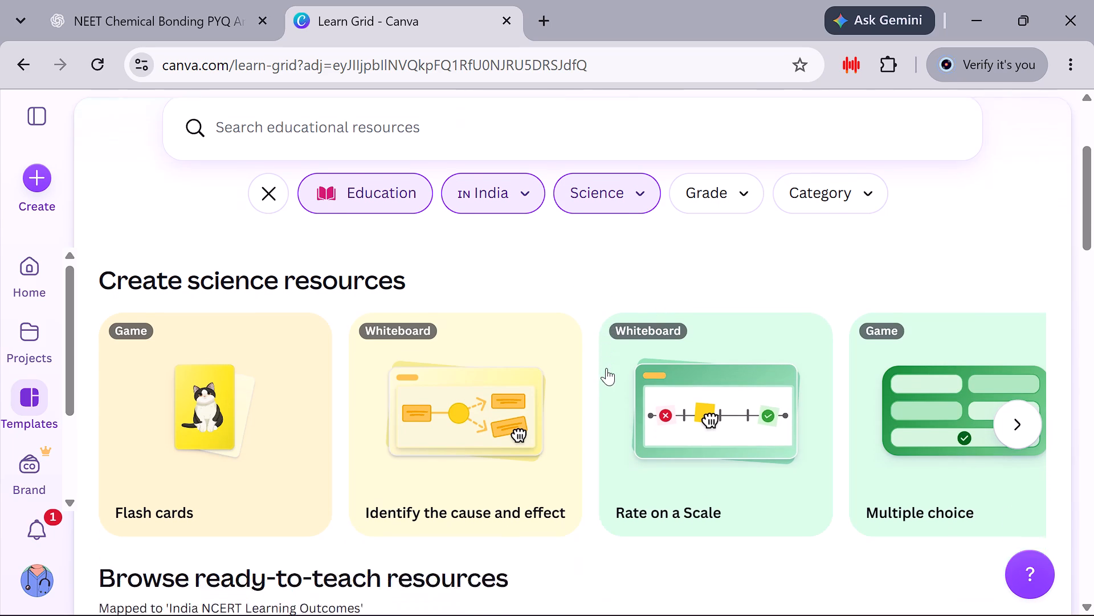
scroll(606, 368, down, 2)
scroll(567, 359, up, 4)
scroll(277, 265, up, 1)
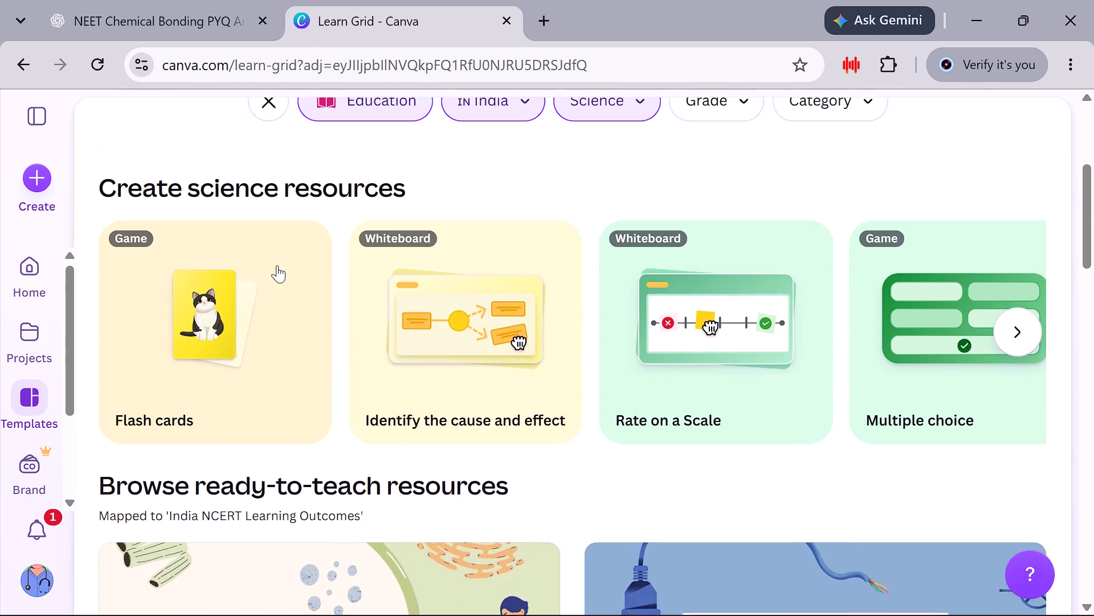
scroll(277, 265, up, 1)
click(270, 314)
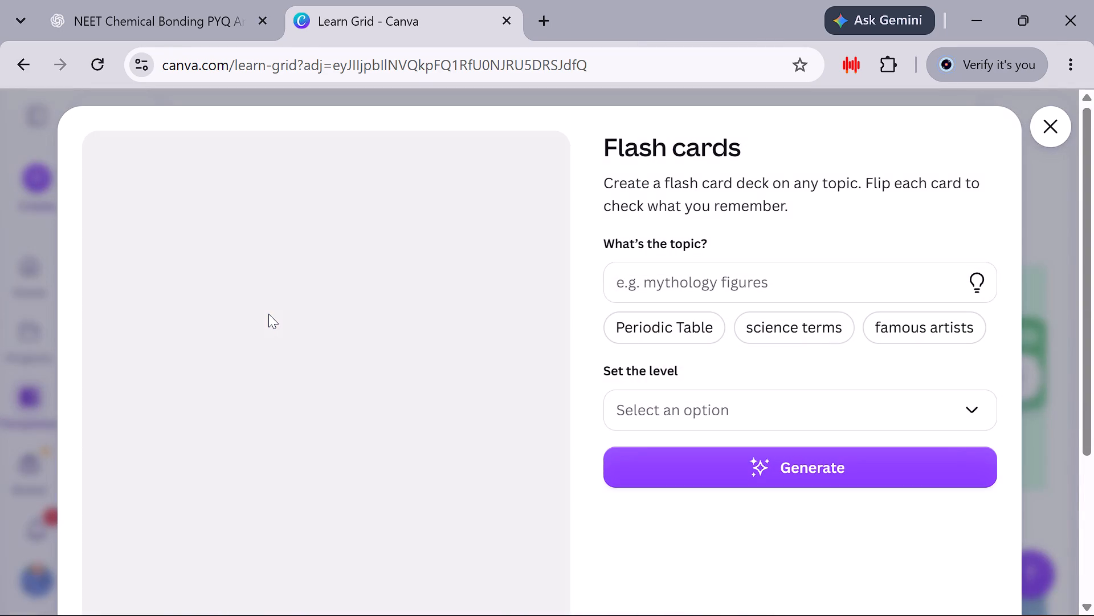
scroll(454, 346, up, 1)
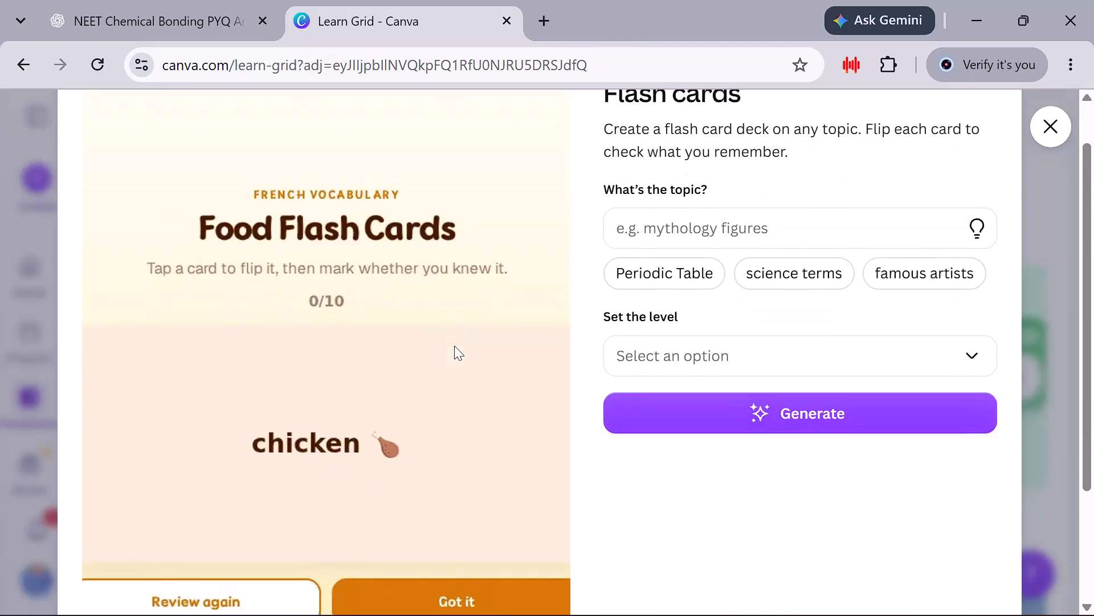
scroll(454, 346, up, 2)
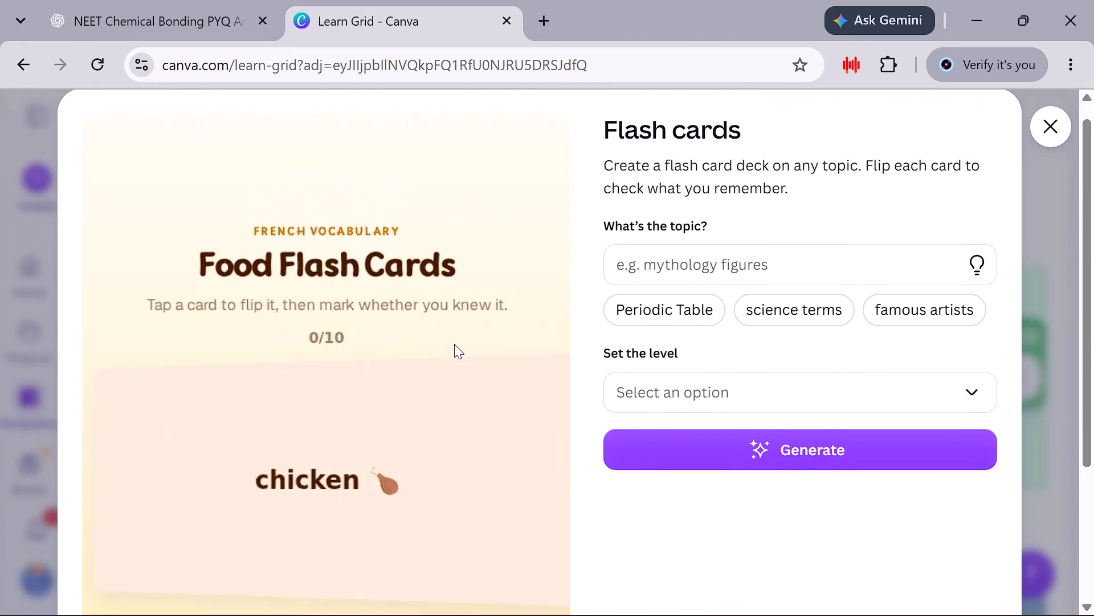
scroll(454, 344, up, 1)
scroll(676, 275, up, 1)
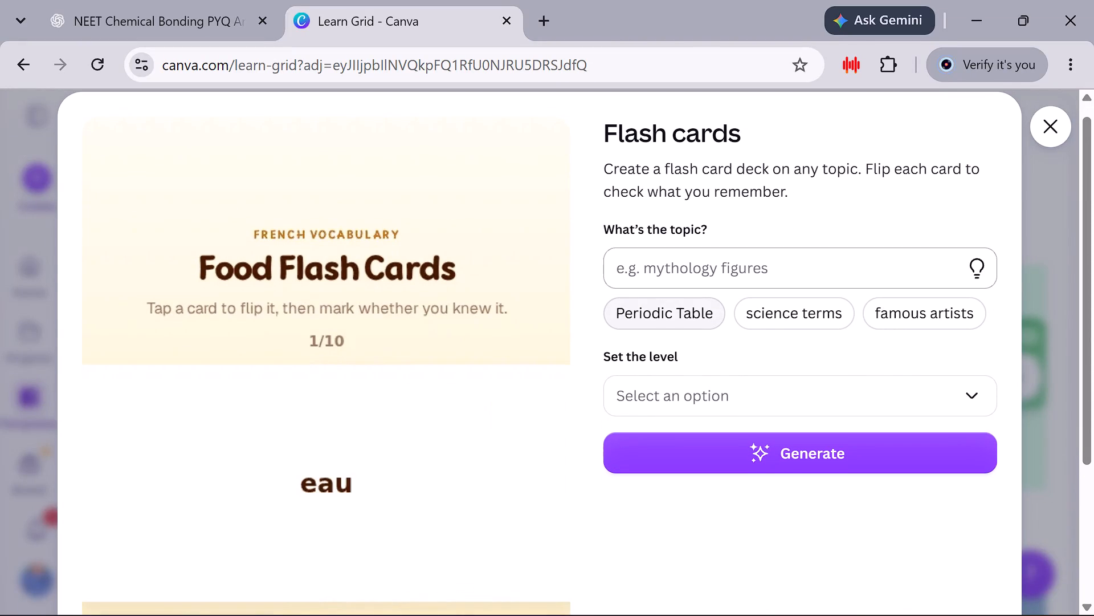
scroll(676, 275, up, 1)
click(677, 271)
scroll(677, 271, up, 2)
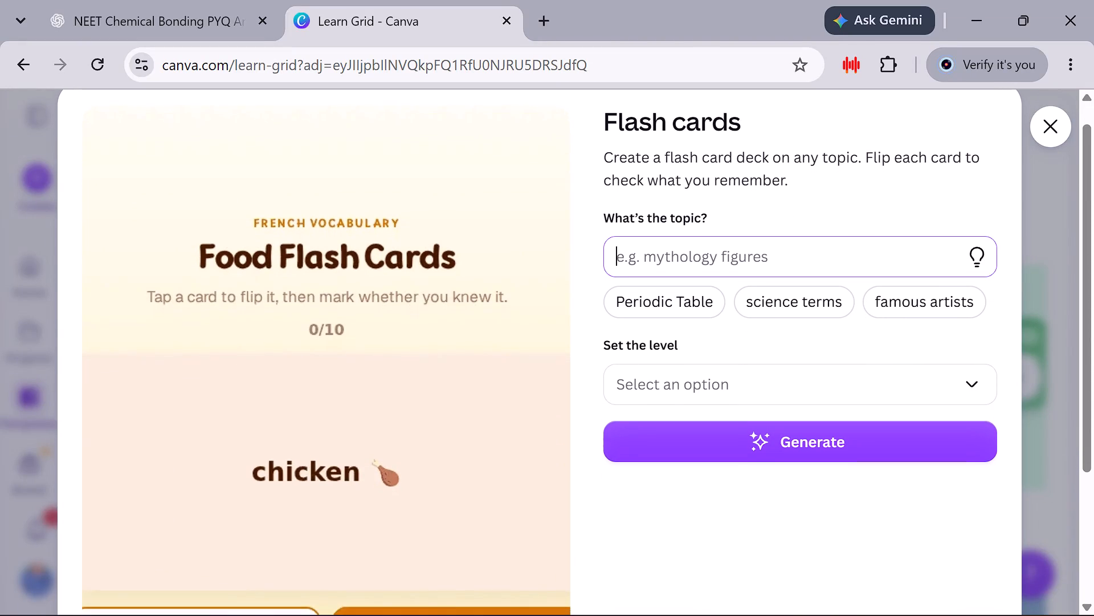
scroll(677, 271, up, 1)
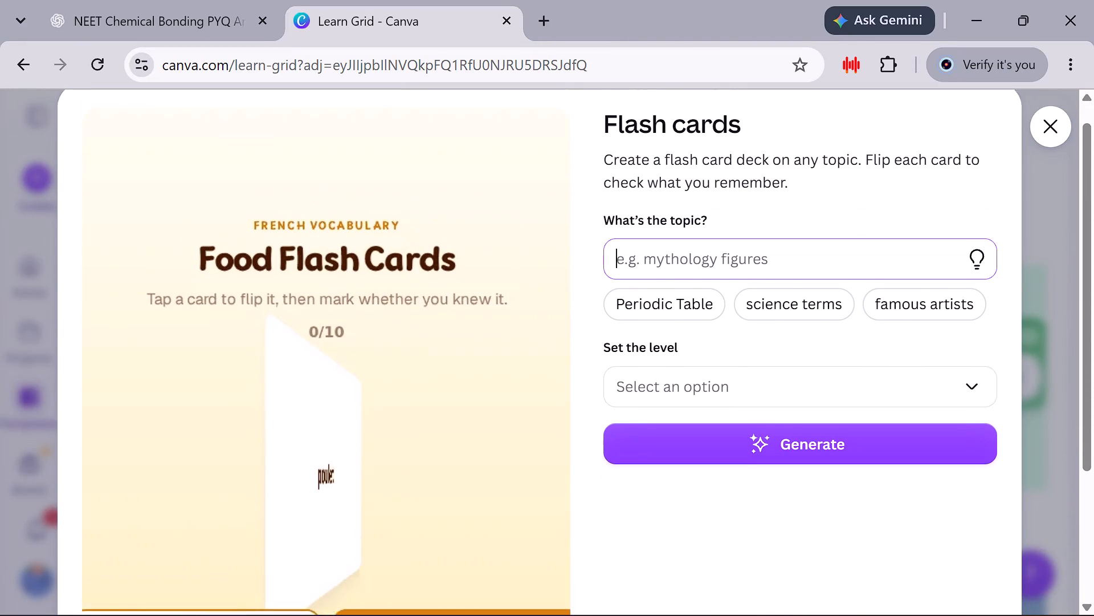
scroll(751, 270, up, 1)
click(1059, 122)
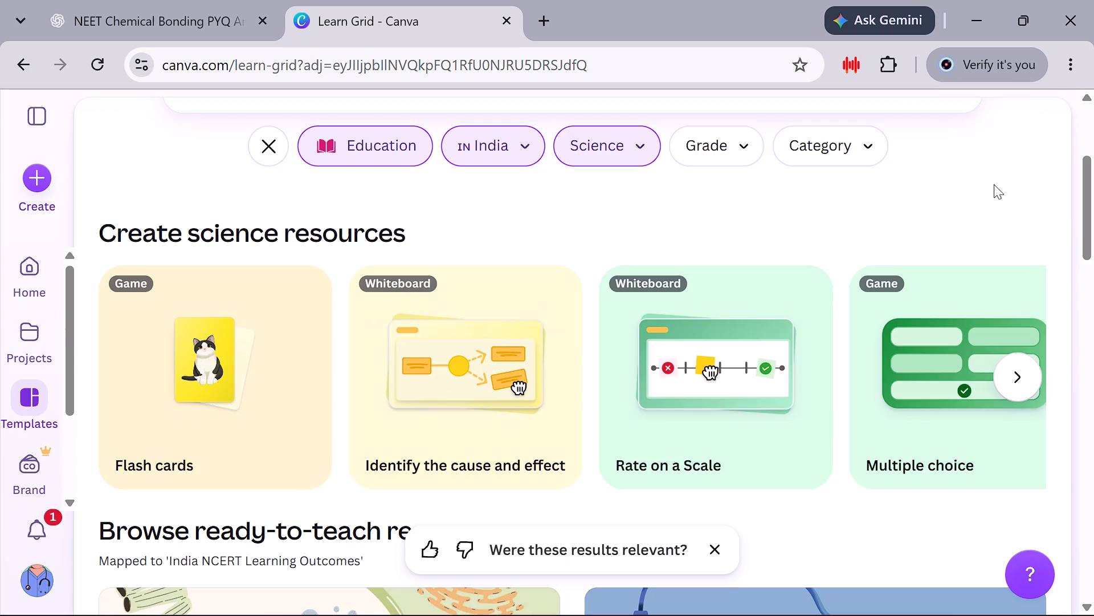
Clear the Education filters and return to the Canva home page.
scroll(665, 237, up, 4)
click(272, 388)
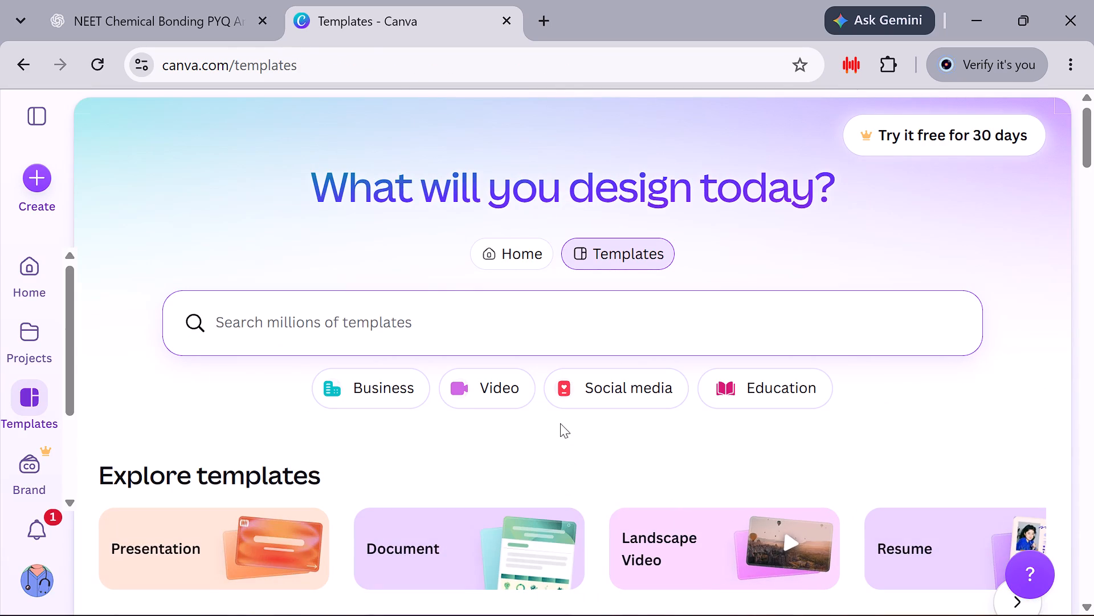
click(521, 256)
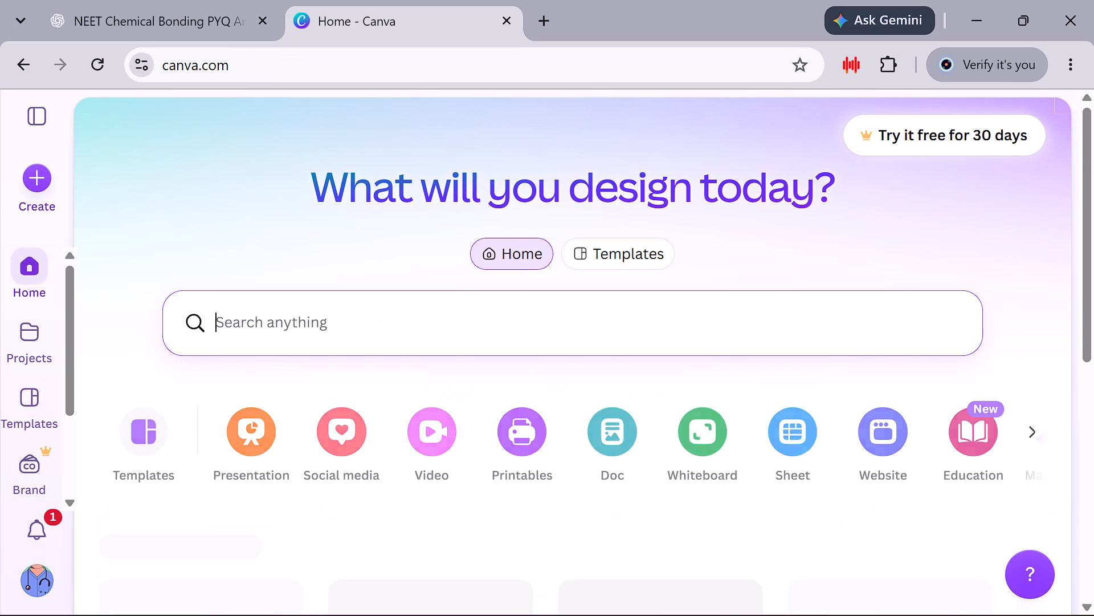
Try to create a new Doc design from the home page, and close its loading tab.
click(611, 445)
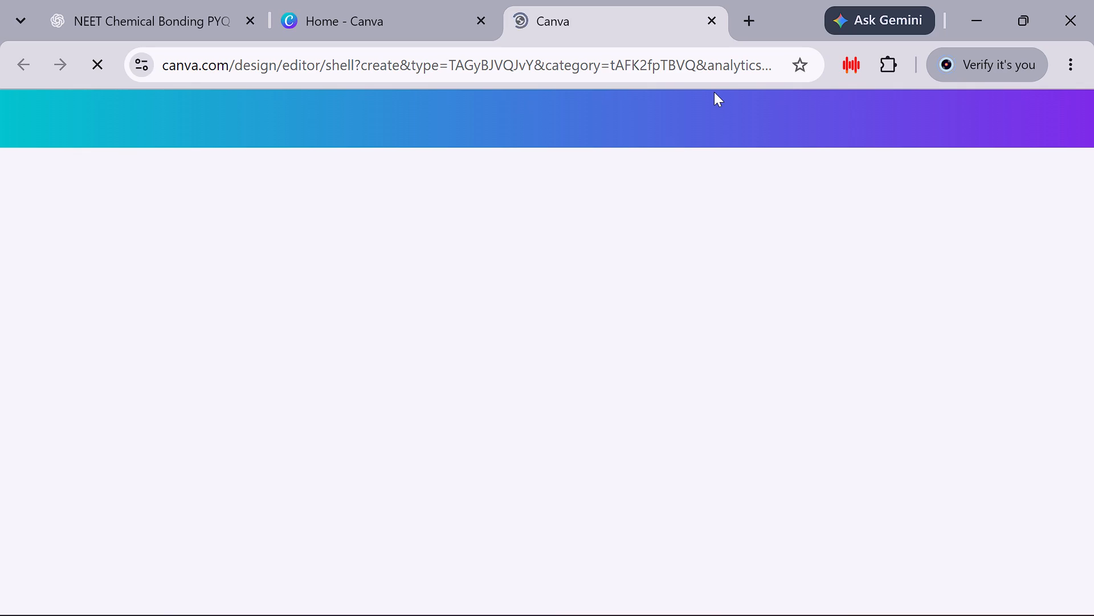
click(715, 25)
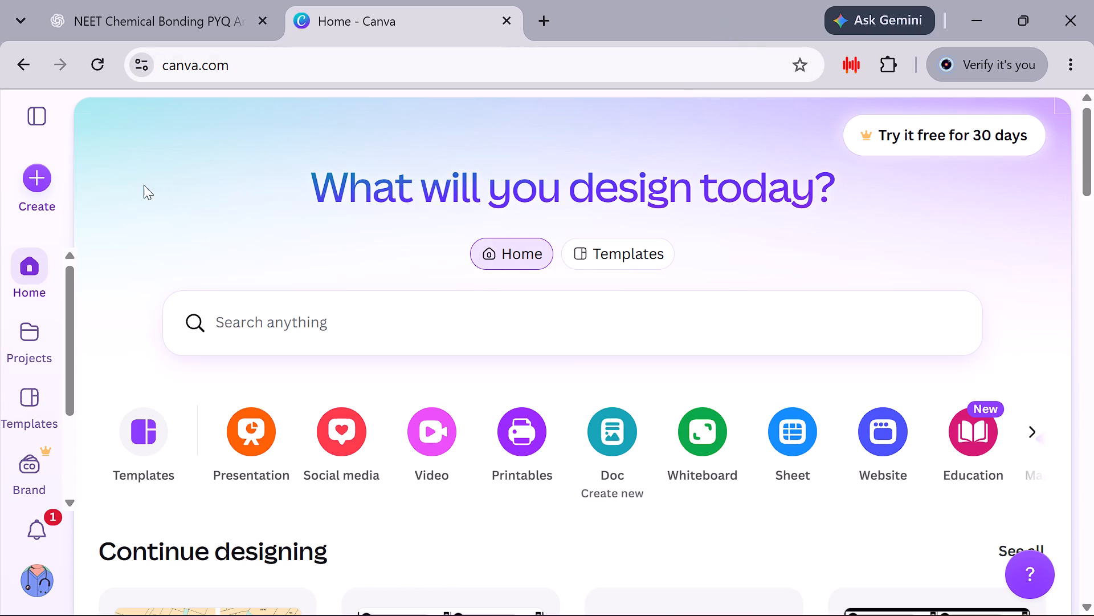
Start creating a design and look through the popular Printables formats.
click(44, 178)
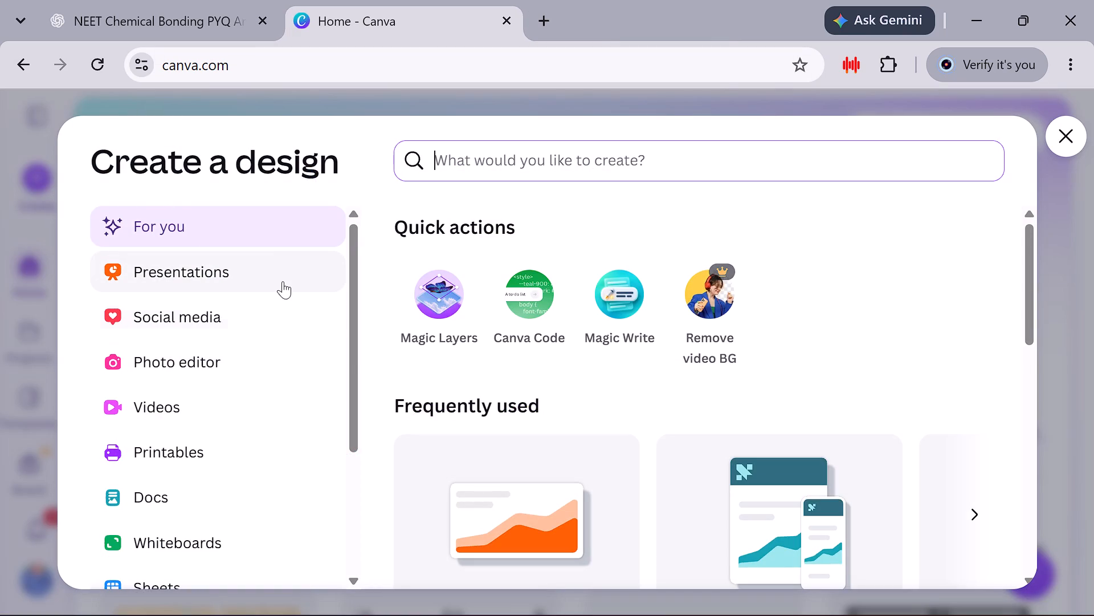
scroll(276, 286, down, 5)
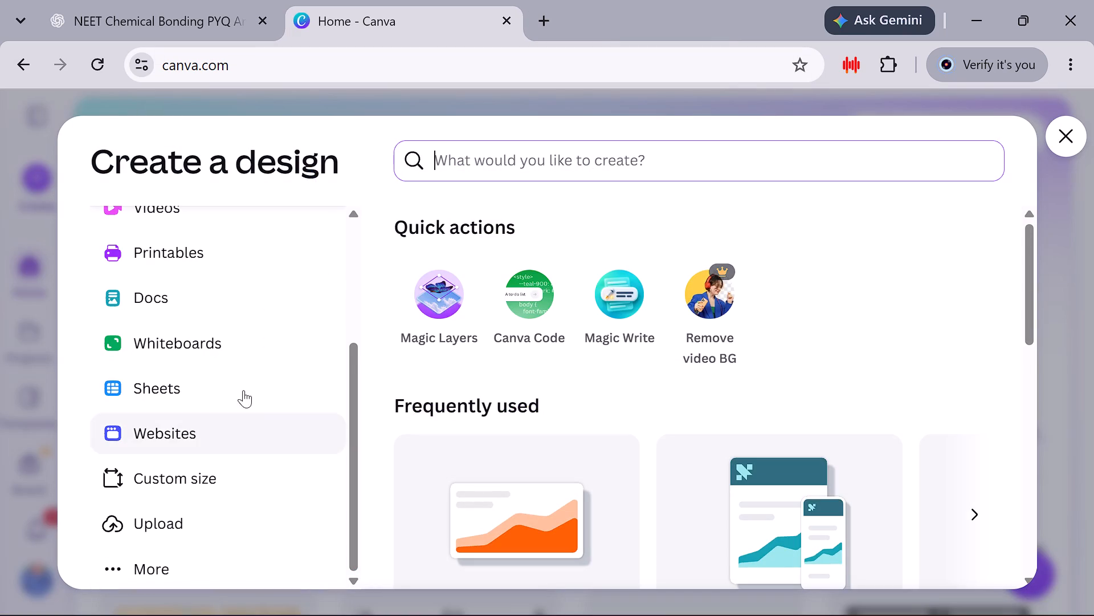
scroll(236, 370, up, 1)
click(210, 341)
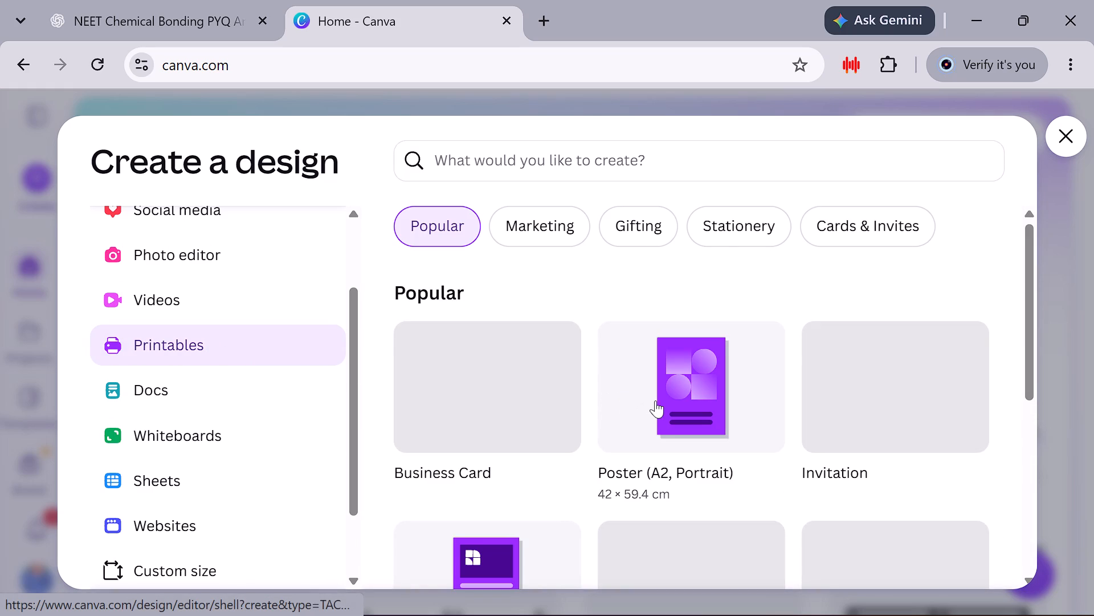
scroll(654, 399, down, 3)
scroll(647, 398, up, 2)
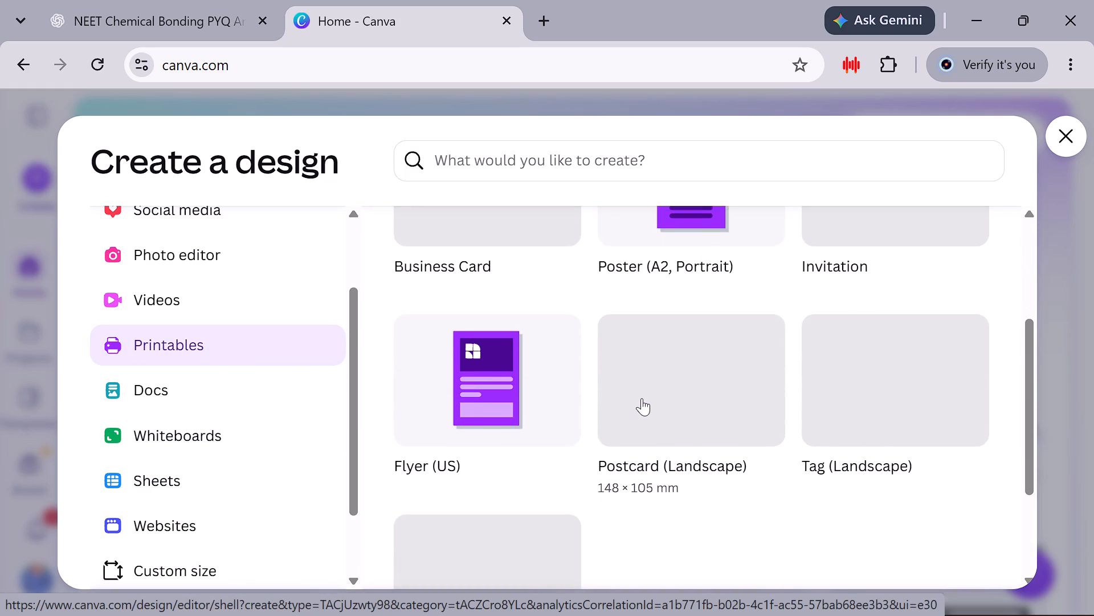
scroll(642, 398, up, 1)
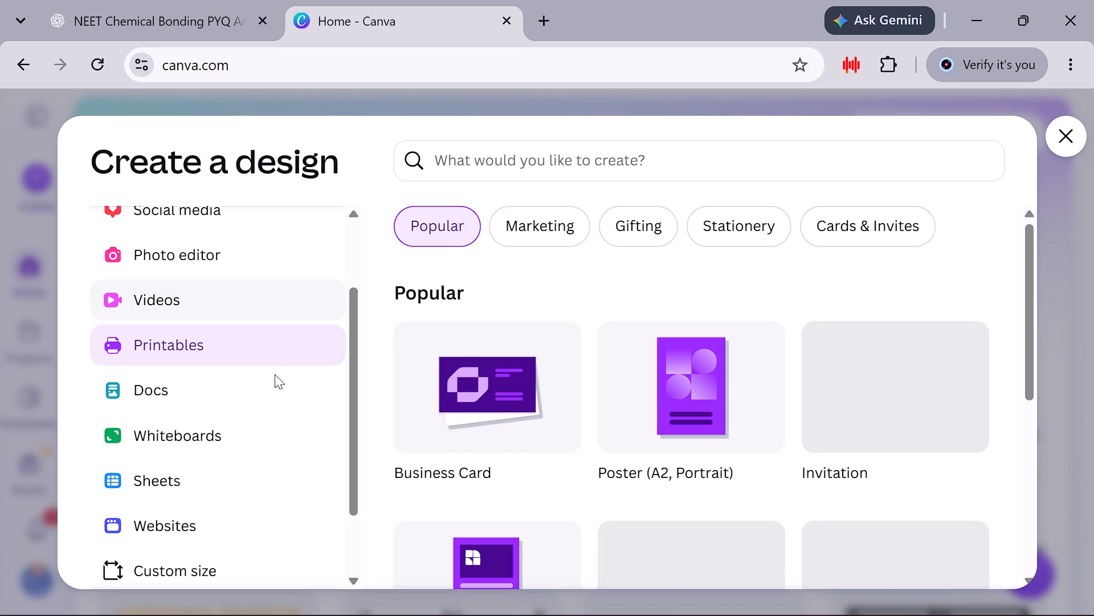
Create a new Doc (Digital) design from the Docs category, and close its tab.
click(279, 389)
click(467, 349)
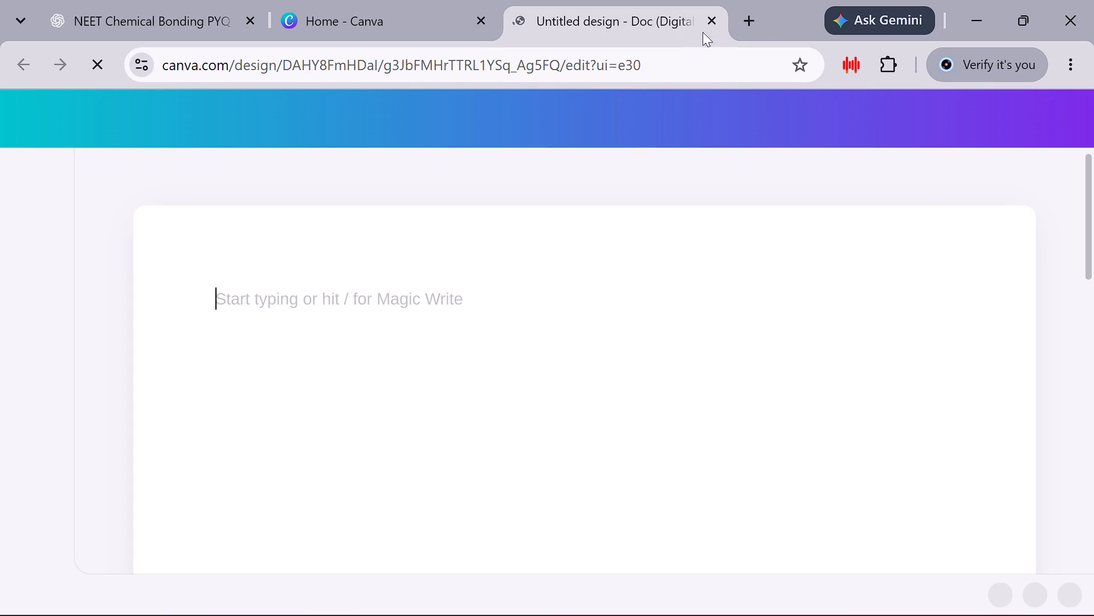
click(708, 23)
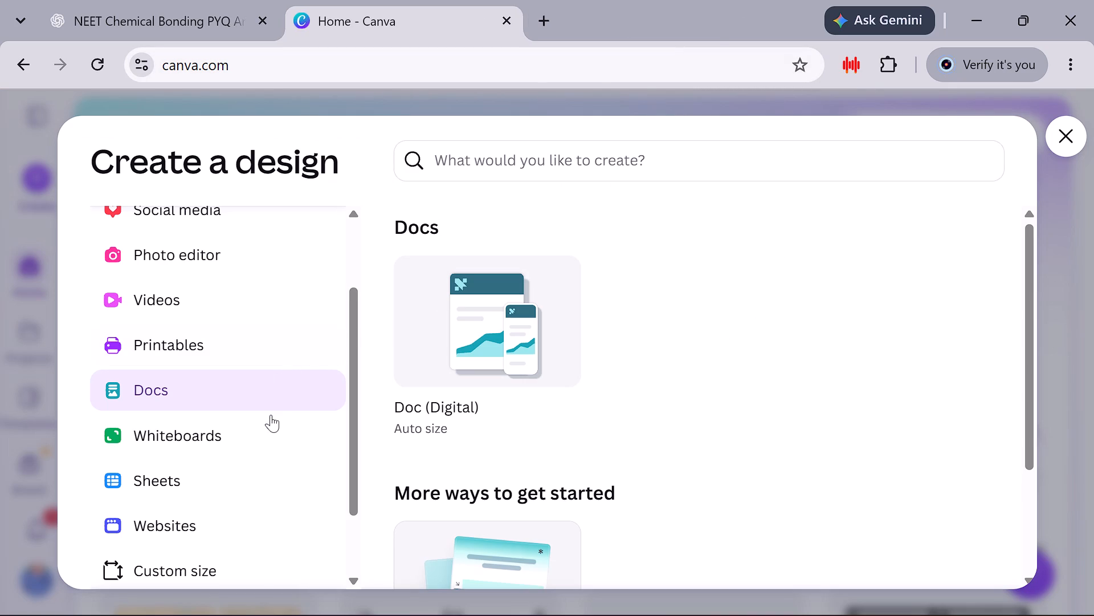
Create a new custom-size design 2480 px wide and 3508 px high.
scroll(267, 414, down, 1)
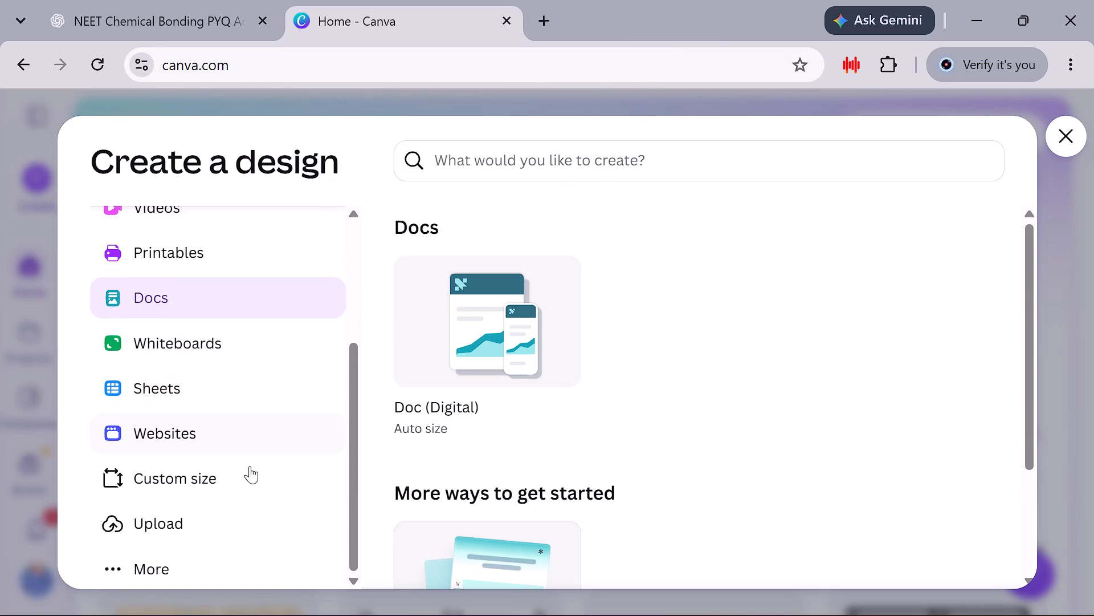
click(226, 473)
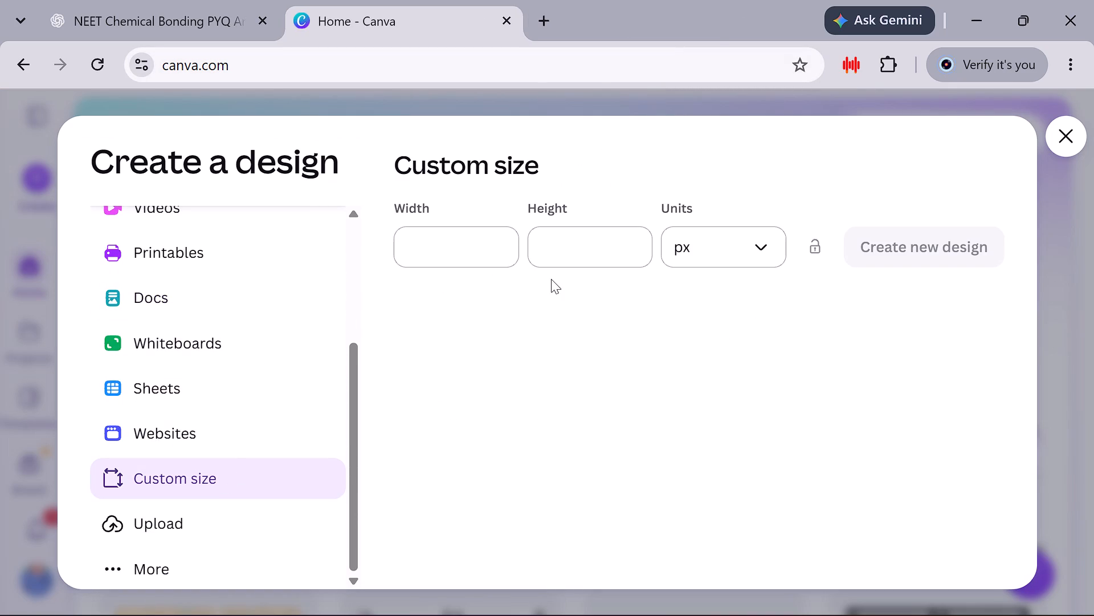
click(473, 240)
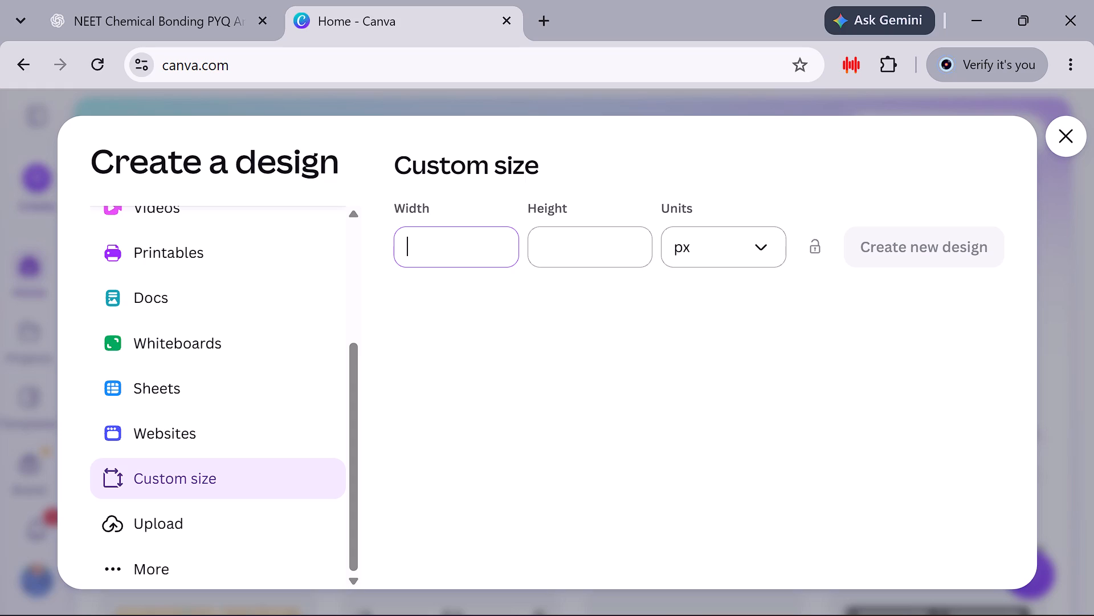
click(466, 250)
text(24)
text(80)
click(550, 237)
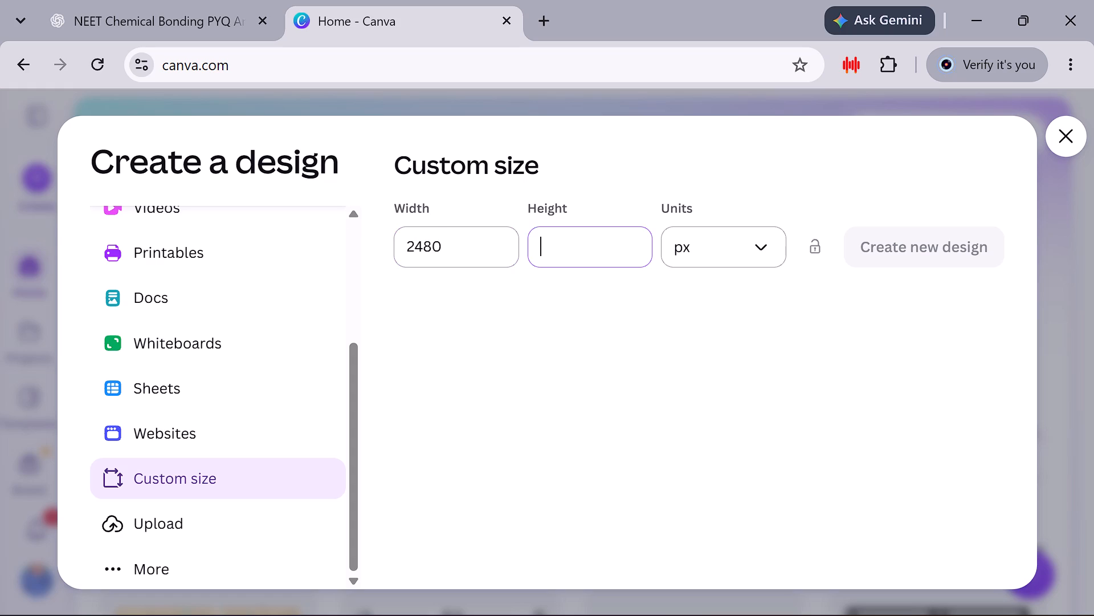
key(3)
text(508)
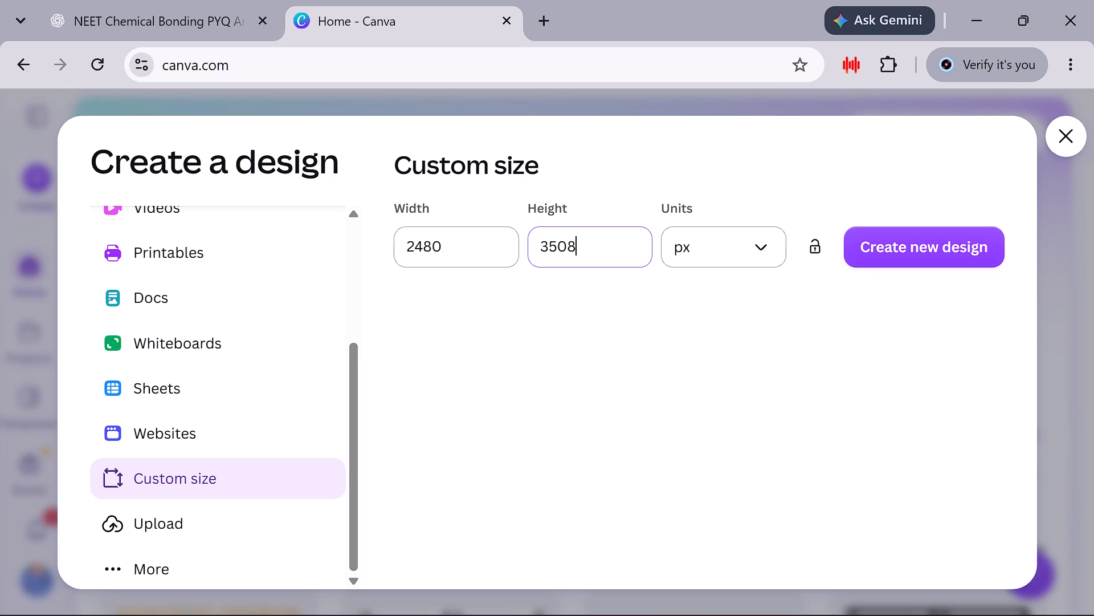
click(908, 261)
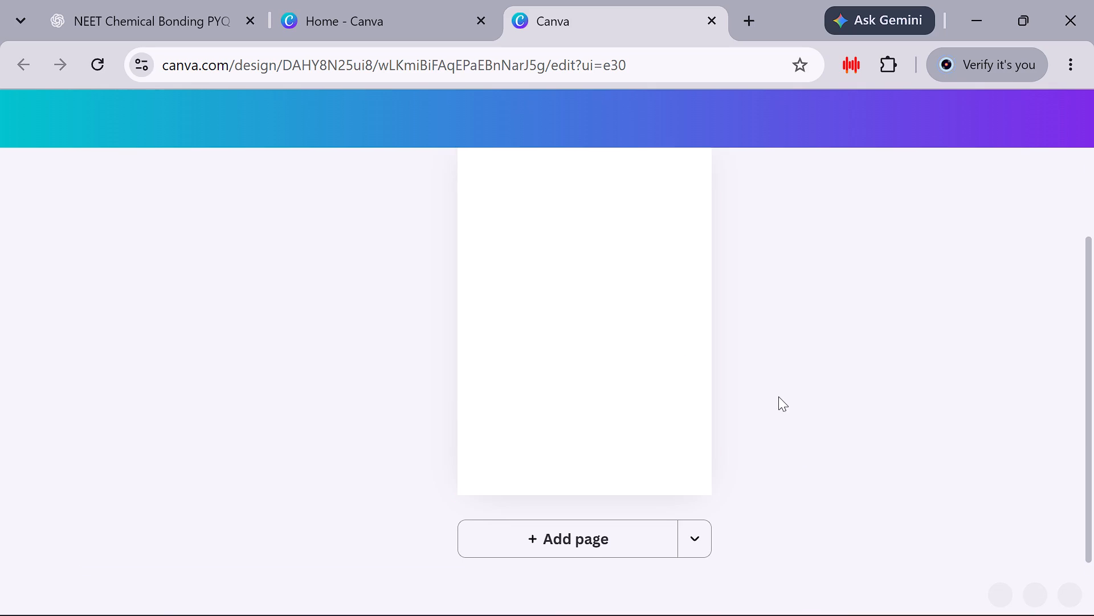
Close the Canva home tab, keeping the new blank design open.
scroll(630, 343, up, 1)
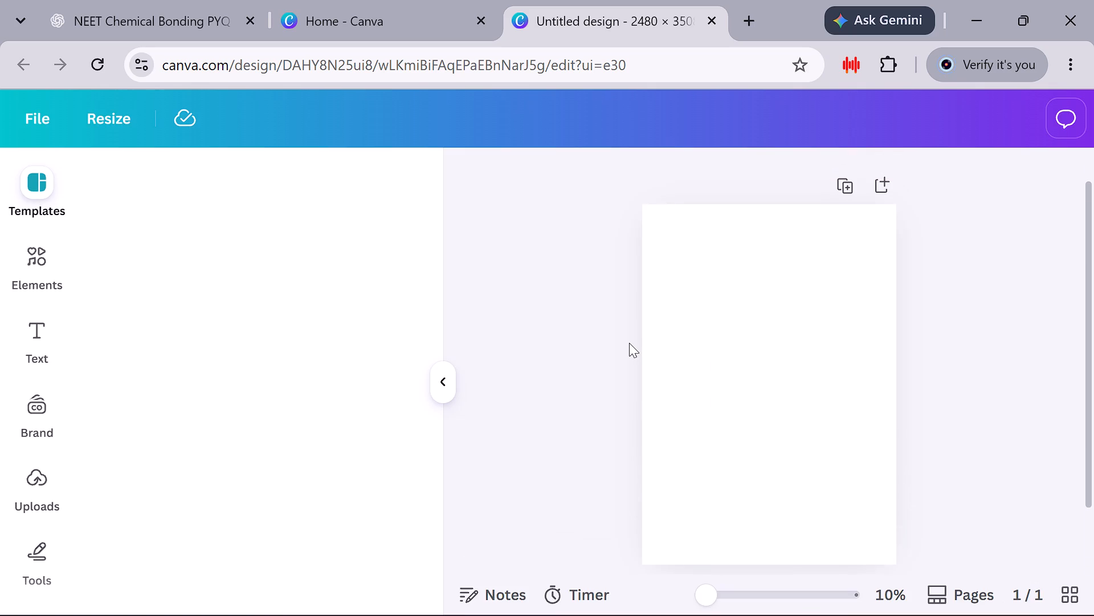
scroll(629, 343, up, 1)
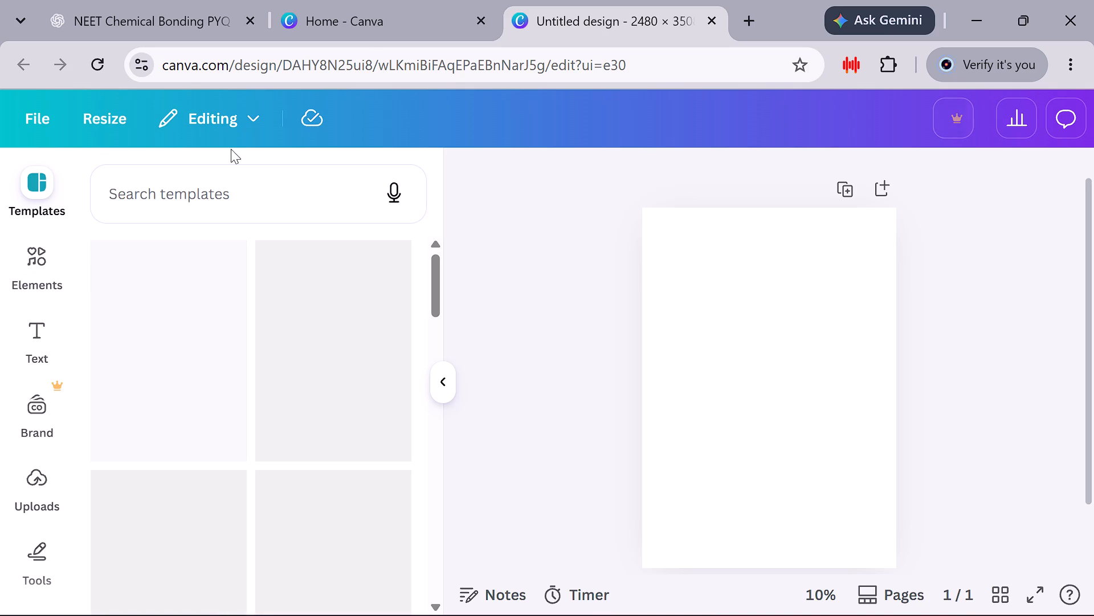
click(479, 23)
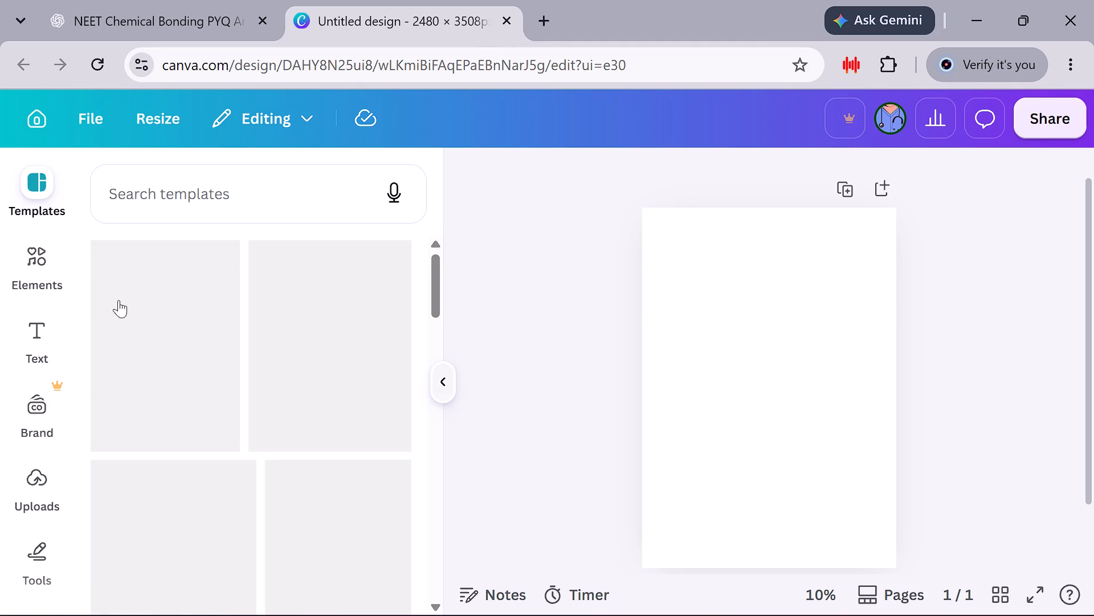
Select all 19 old images in the uploads, from the land-record table to the portrait photo, and move them to Trash.
click(40, 267)
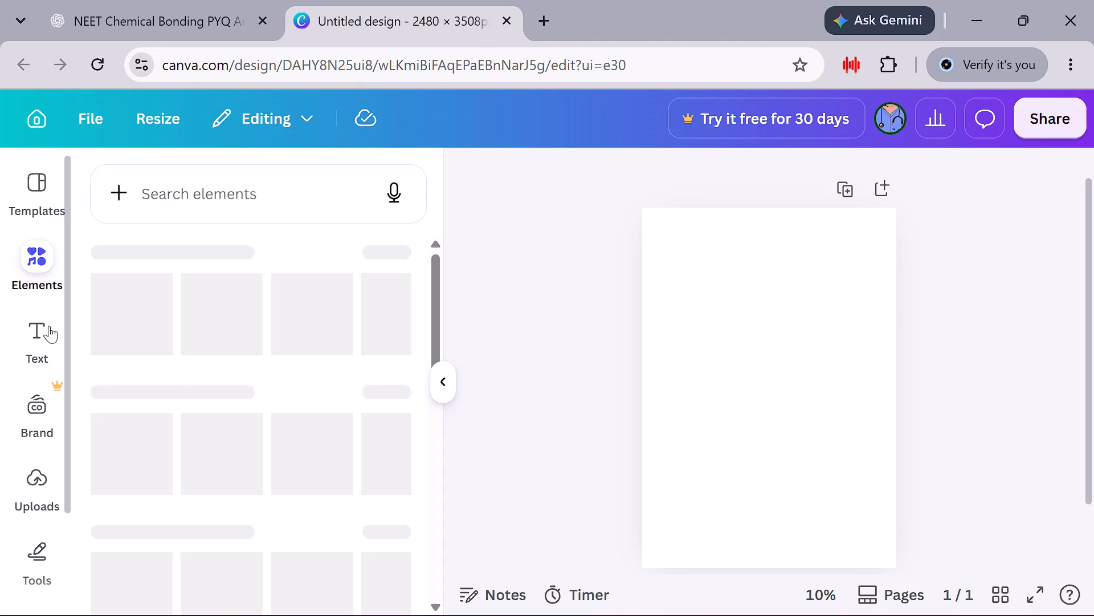
click(39, 490)
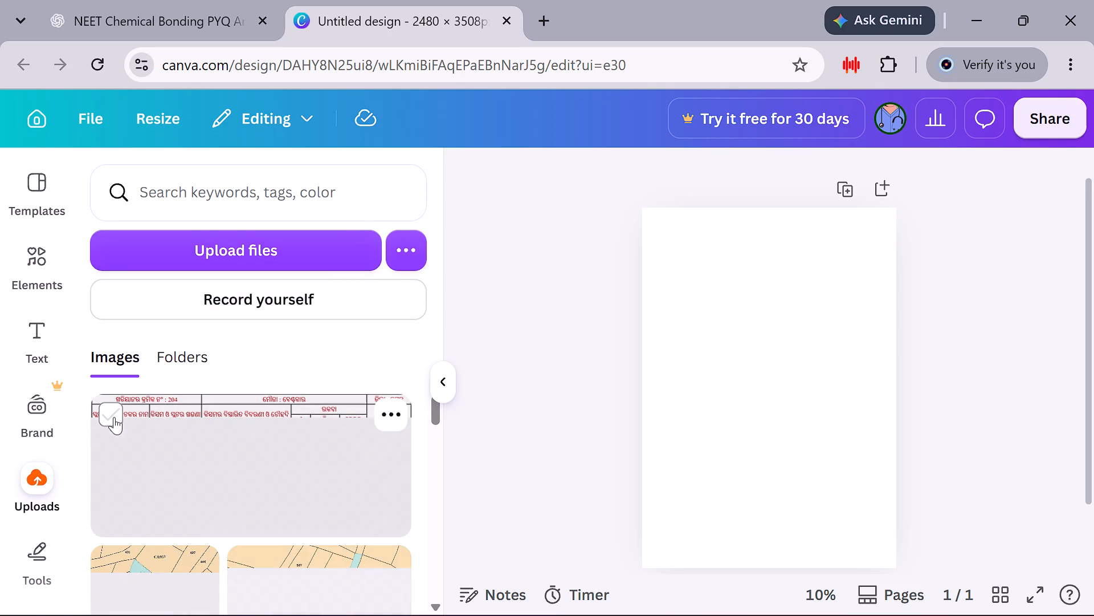
scroll(125, 417, down, 1)
scroll(177, 509, up, 1)
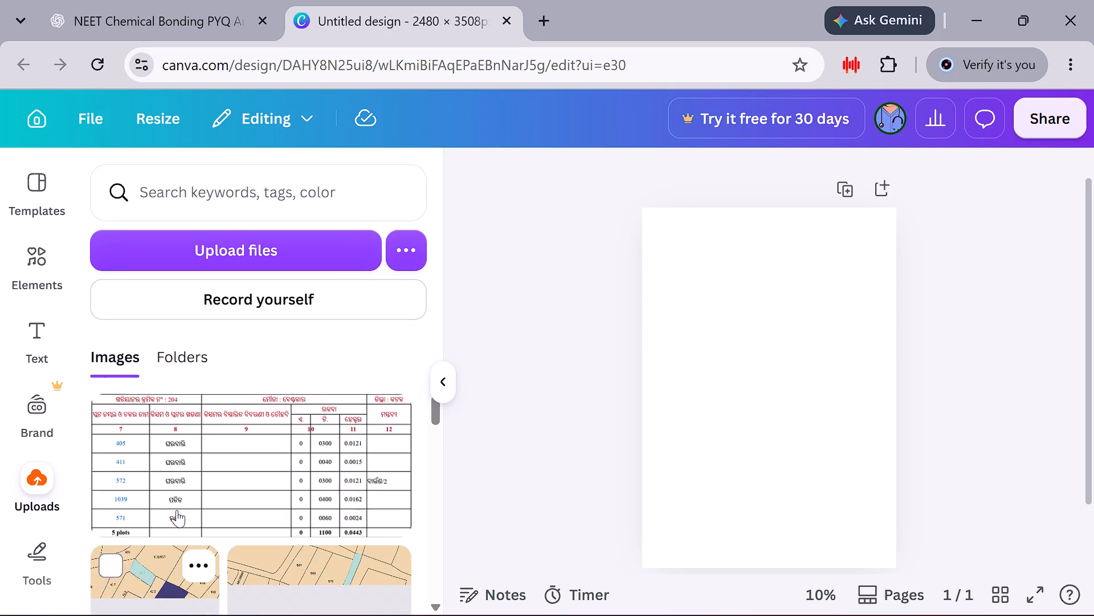
scroll(177, 510, up, 1)
click(106, 411)
scroll(138, 449, down, 1)
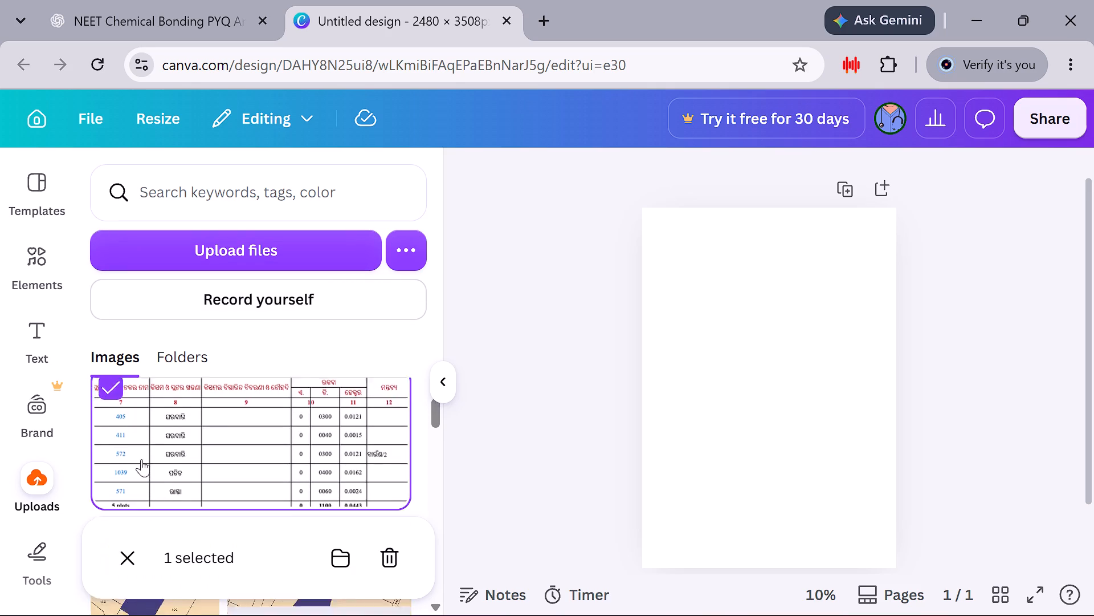
scroll(141, 459, down, 1)
scroll(217, 484, down, 2)
scroll(240, 484, up, 2)
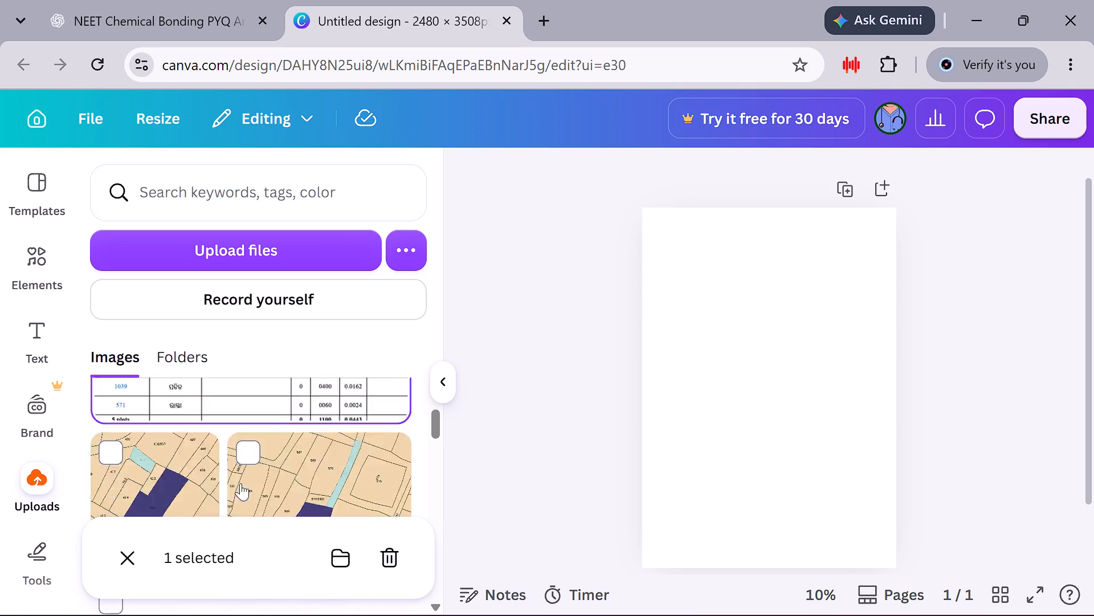
scroll(240, 483, up, 3)
scroll(243, 480, down, 13)
scroll(242, 477, up, 5)
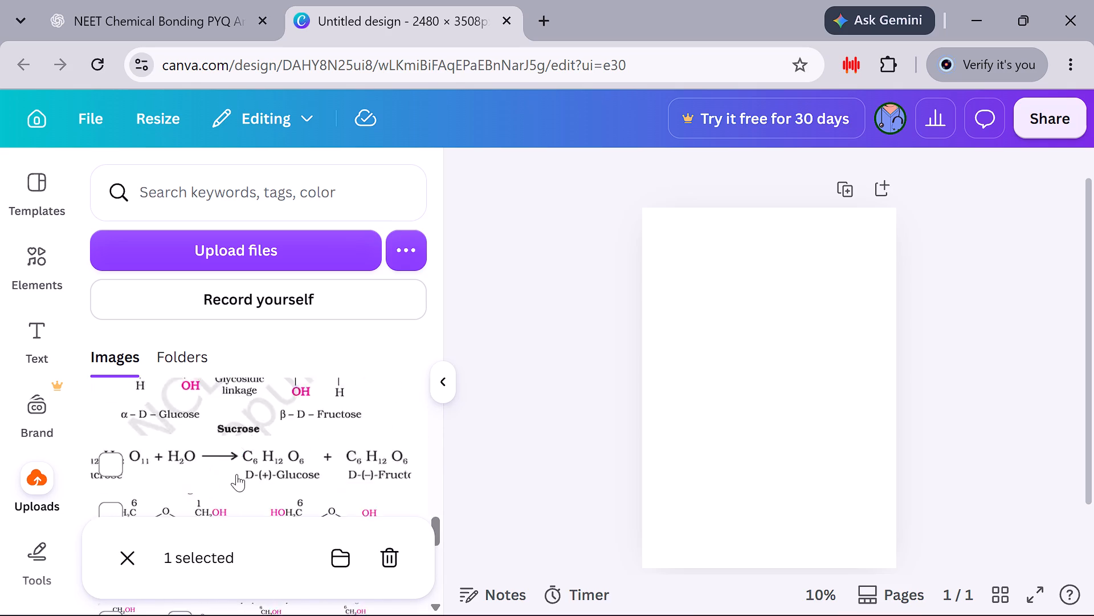
click(115, 423)
scroll(173, 454, down, 2)
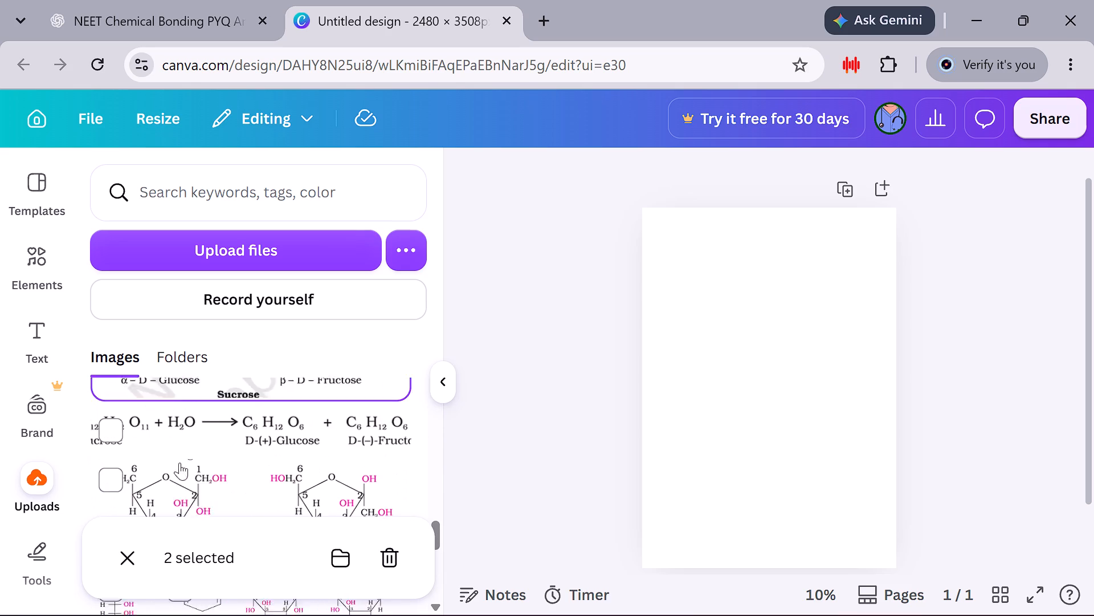
scroll(179, 463, down, 1)
click(112, 412)
scroll(161, 443, up, 4)
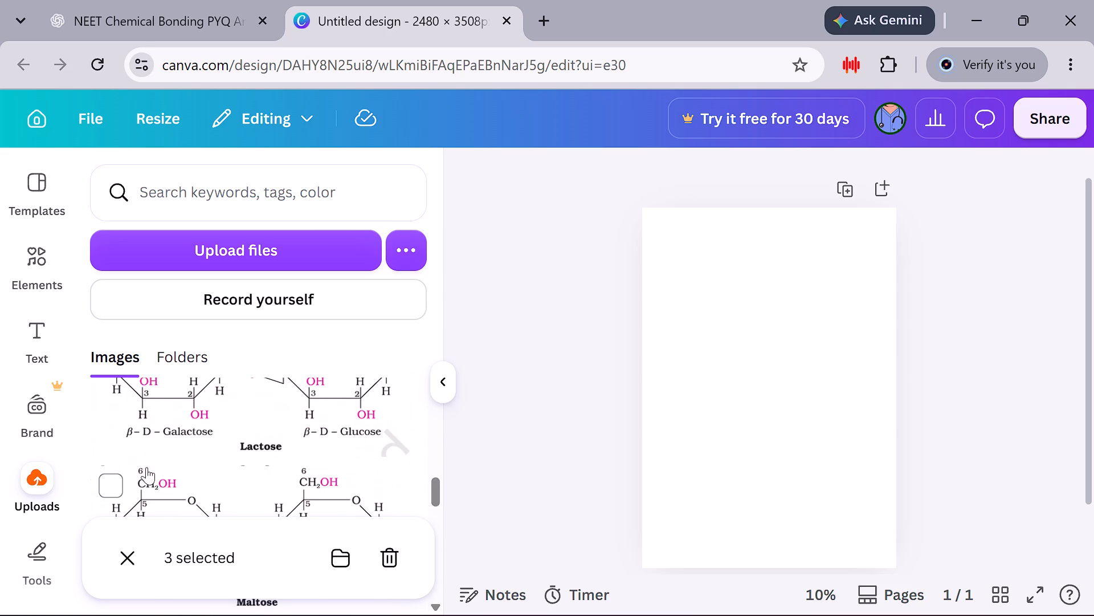
click(115, 484)
scroll(121, 472, up, 1)
click(116, 434)
scroll(130, 432, up, 1)
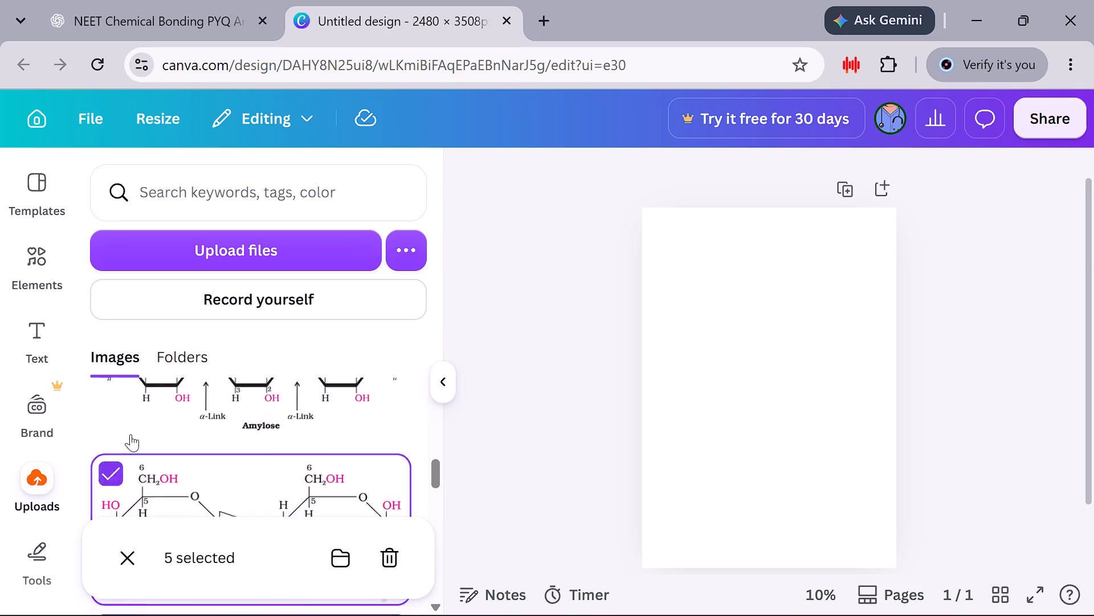
scroll(130, 434, up, 2)
click(118, 465)
scroll(115, 451, up, 1)
click(116, 423)
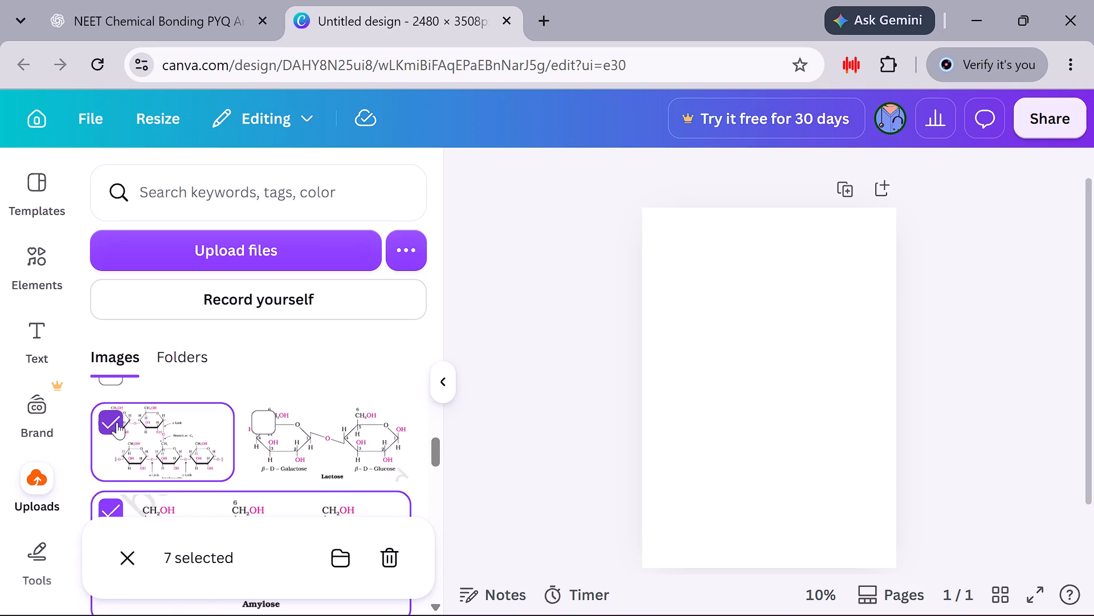
scroll(145, 432, up, 1)
click(263, 432)
scroll(261, 432, up, 2)
click(114, 410)
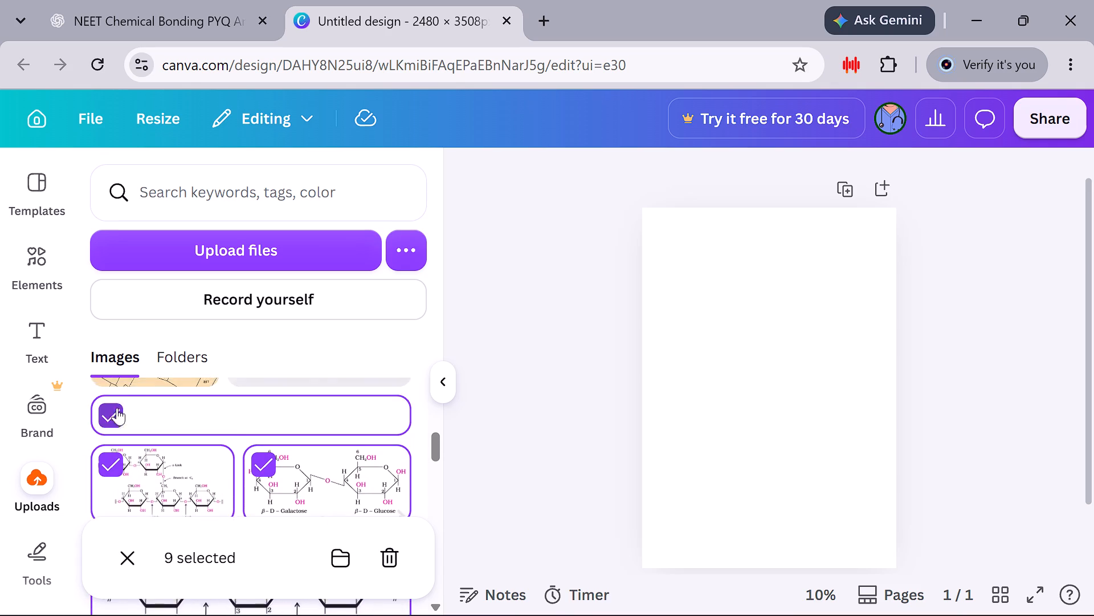
scroll(117, 408, up, 1)
scroll(173, 444, up, 4)
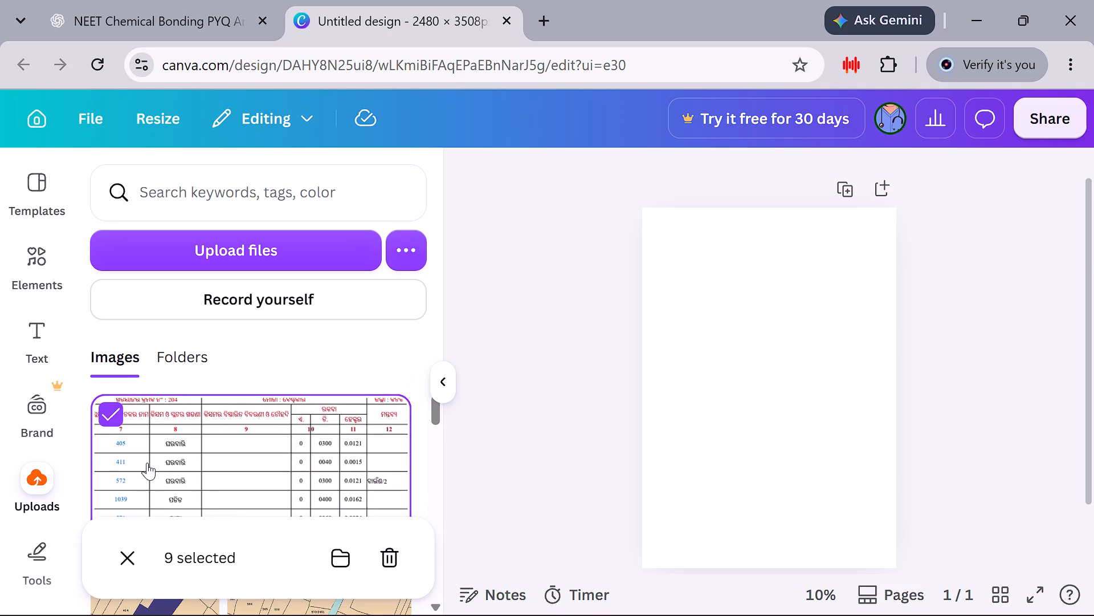
scroll(138, 455, up, 1)
scroll(136, 452, down, 3)
scroll(108, 414, up, 1)
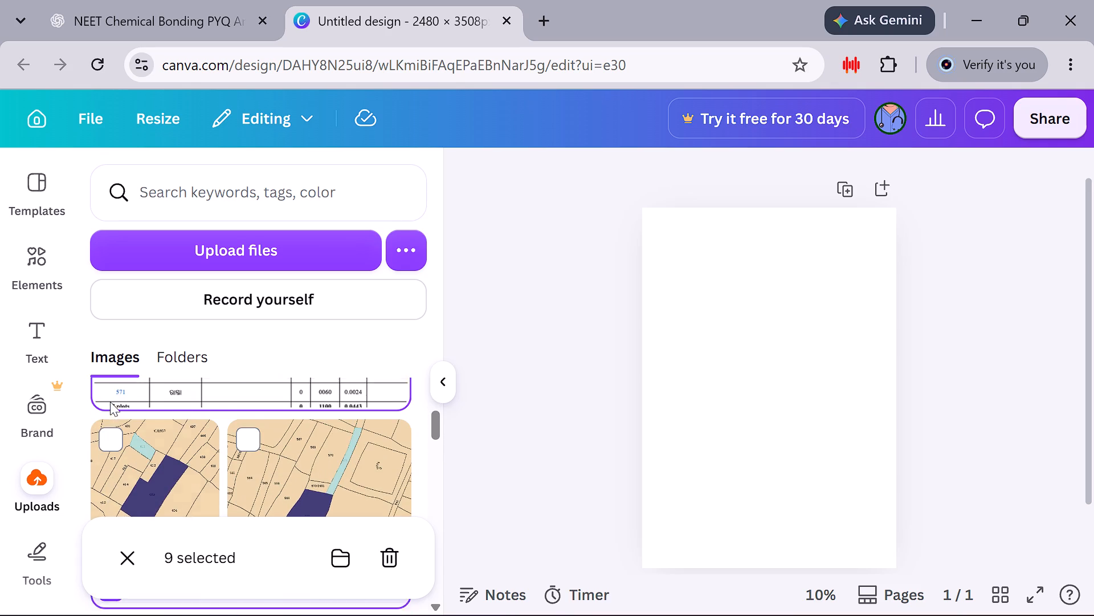
scroll(110, 402, up, 1)
click(111, 425)
click(250, 437)
scroll(246, 436, down, 3)
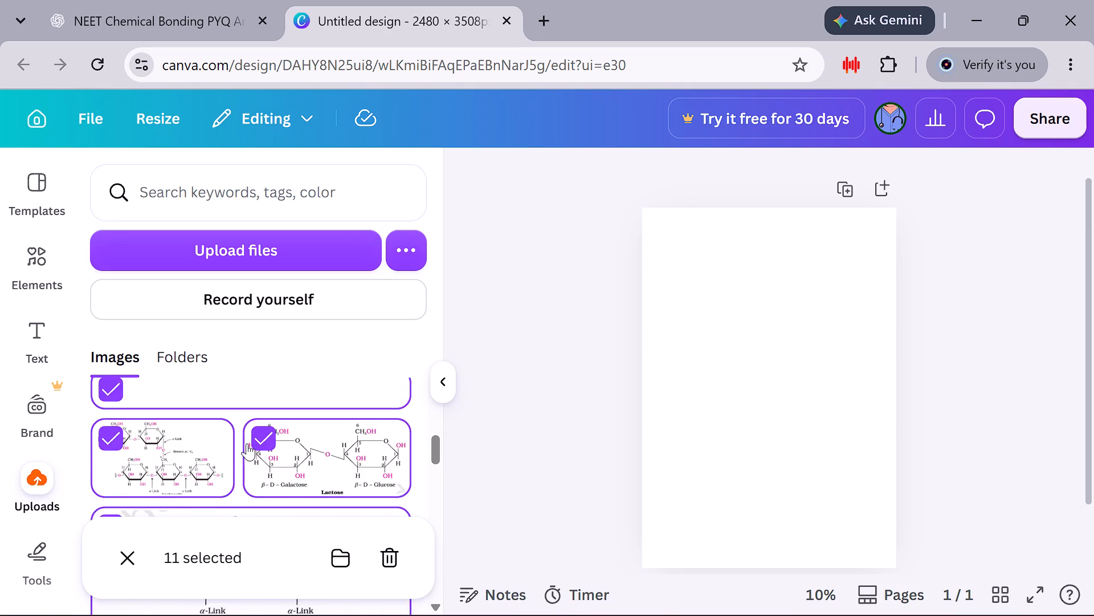
scroll(247, 447, down, 10)
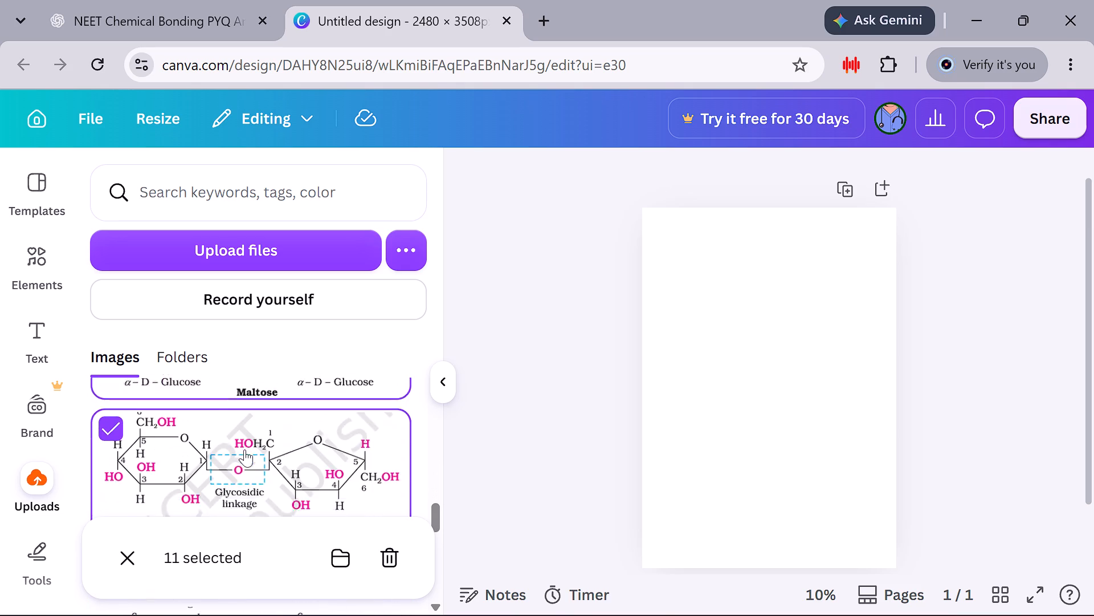
scroll(243, 449, down, 3)
click(107, 410)
scroll(107, 410, down, 1)
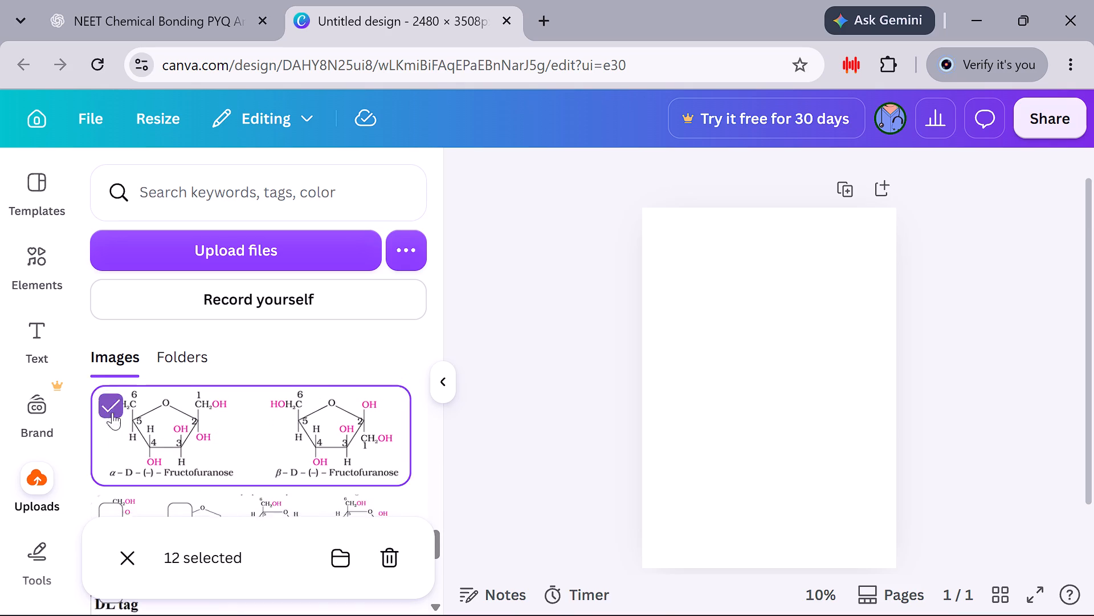
scroll(112, 412, down, 1)
click(109, 439)
click(181, 445)
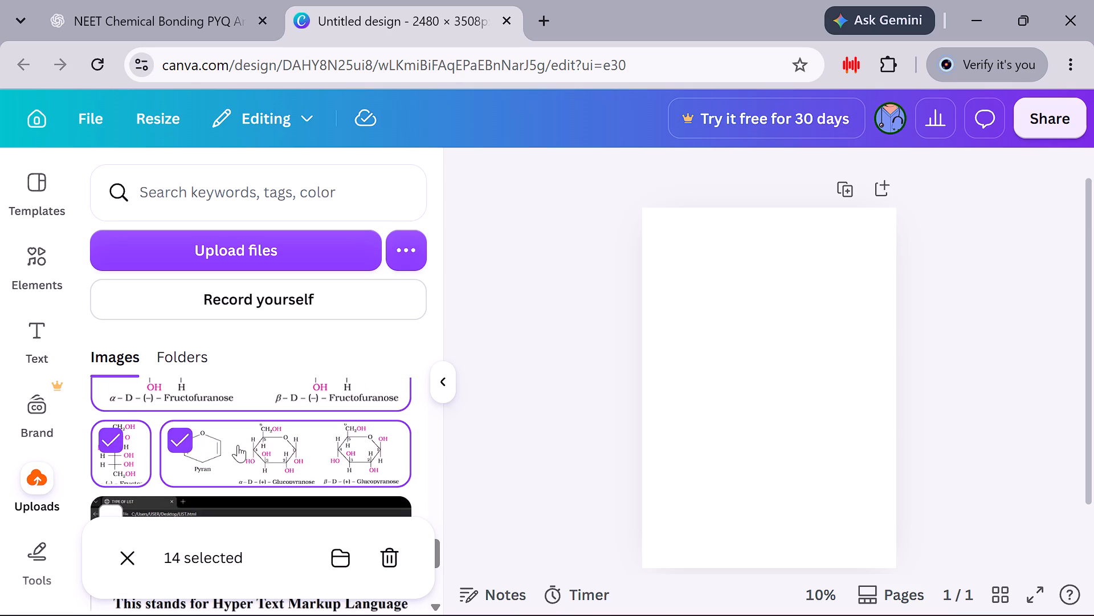
scroll(258, 453, down, 3)
scroll(166, 411, up, 1)
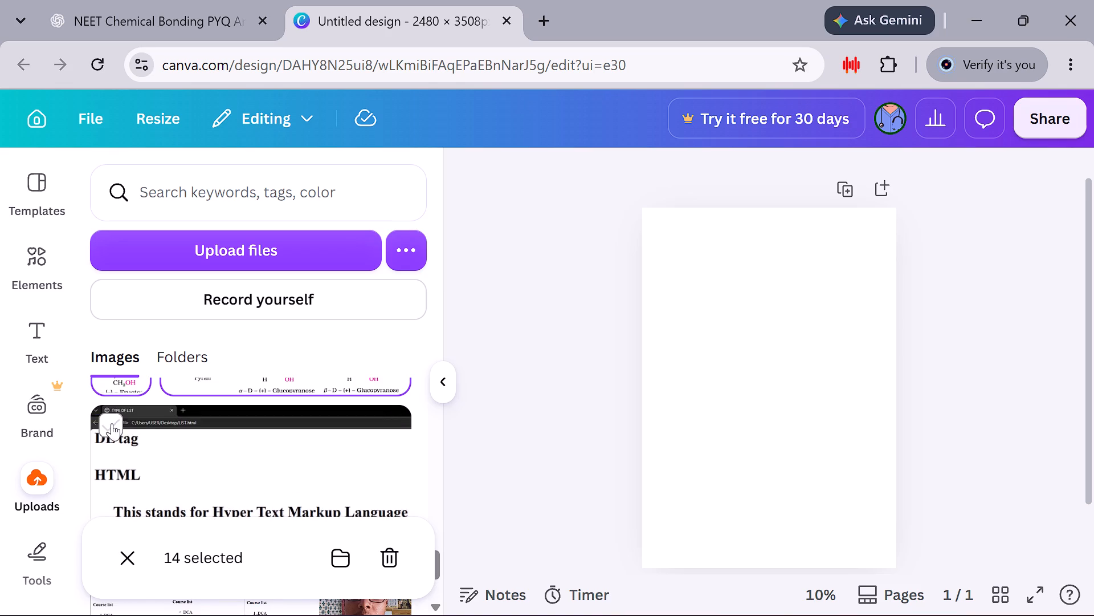
click(111, 424)
scroll(120, 428, down, 2)
click(111, 435)
click(193, 443)
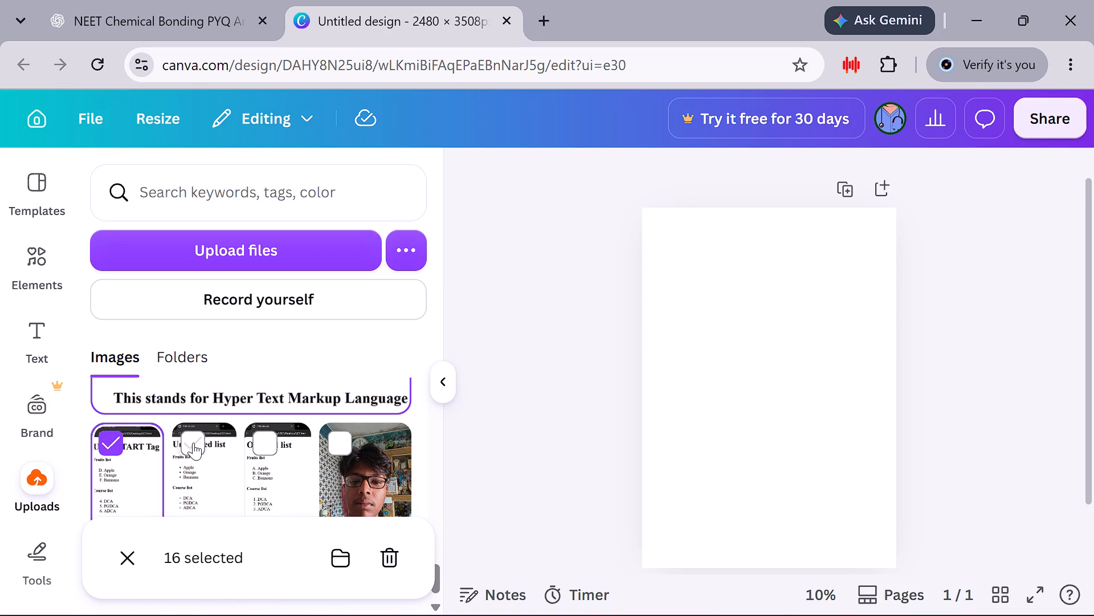
click(267, 441)
click(349, 445)
scroll(352, 457, down, 3)
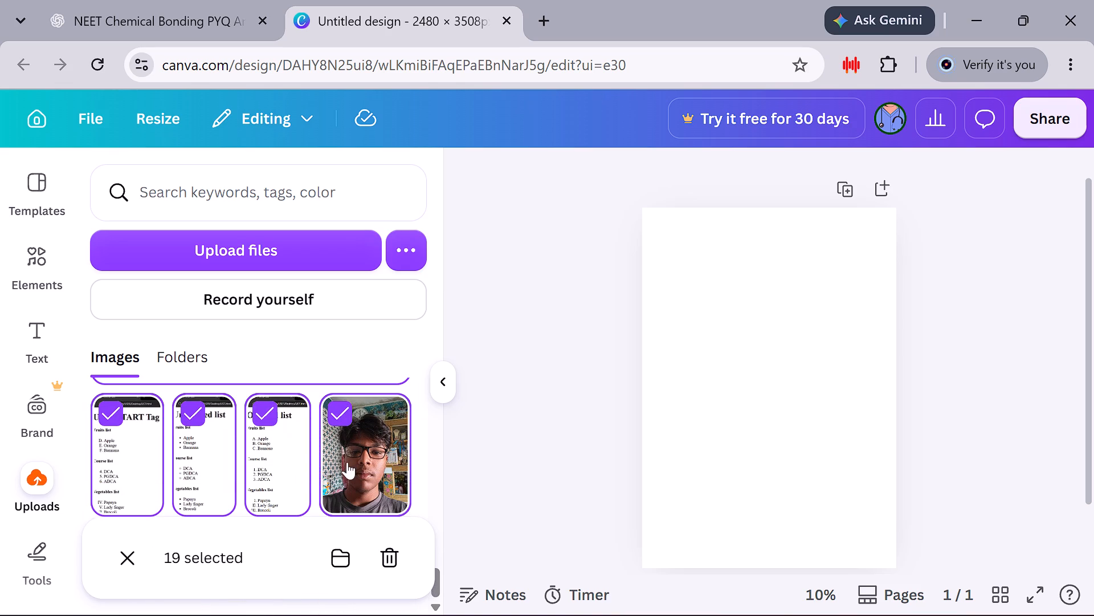
scroll(347, 462, down, 4)
click(381, 565)
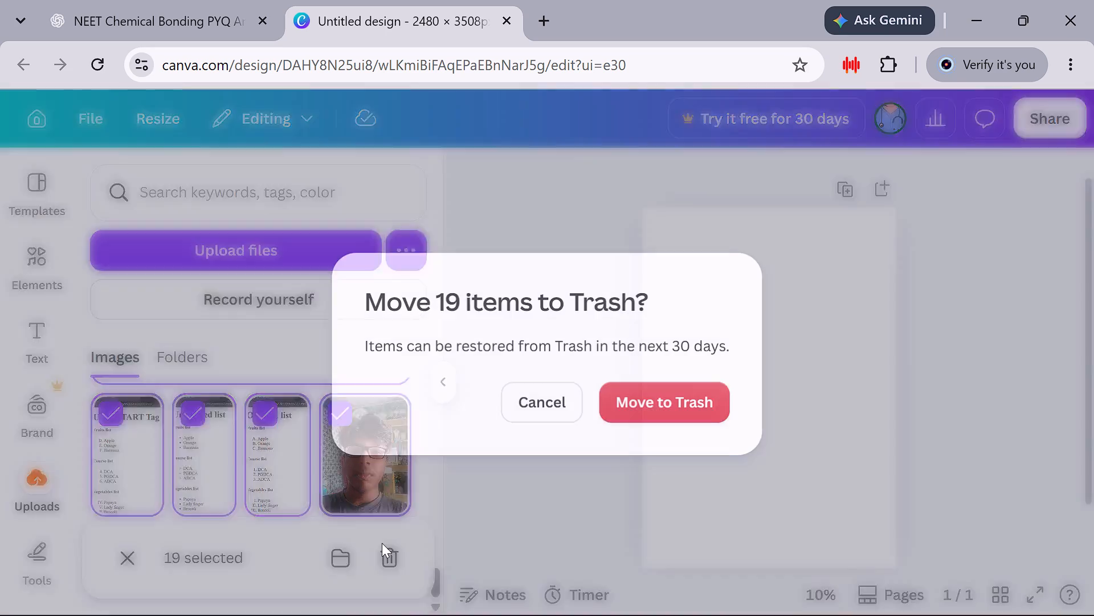
click(655, 404)
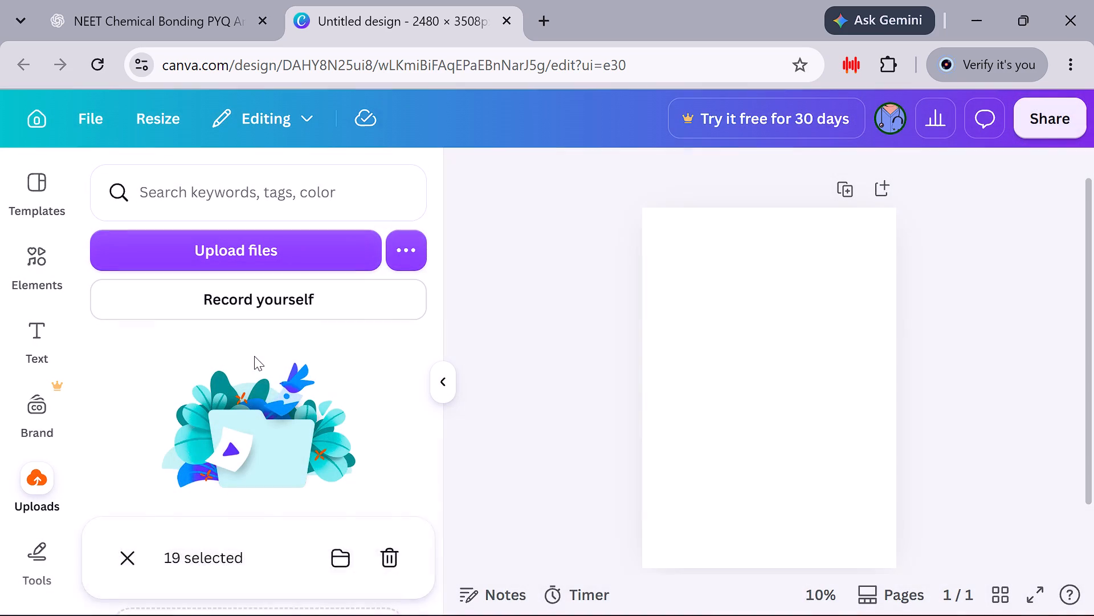
click(247, 261)
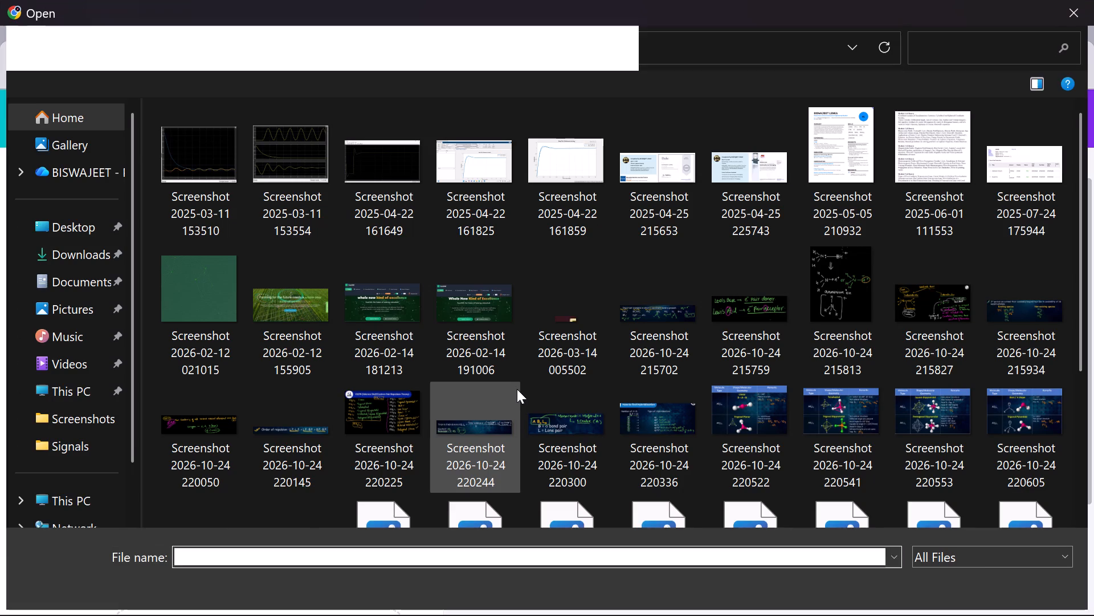
scroll(518, 392, down, 6)
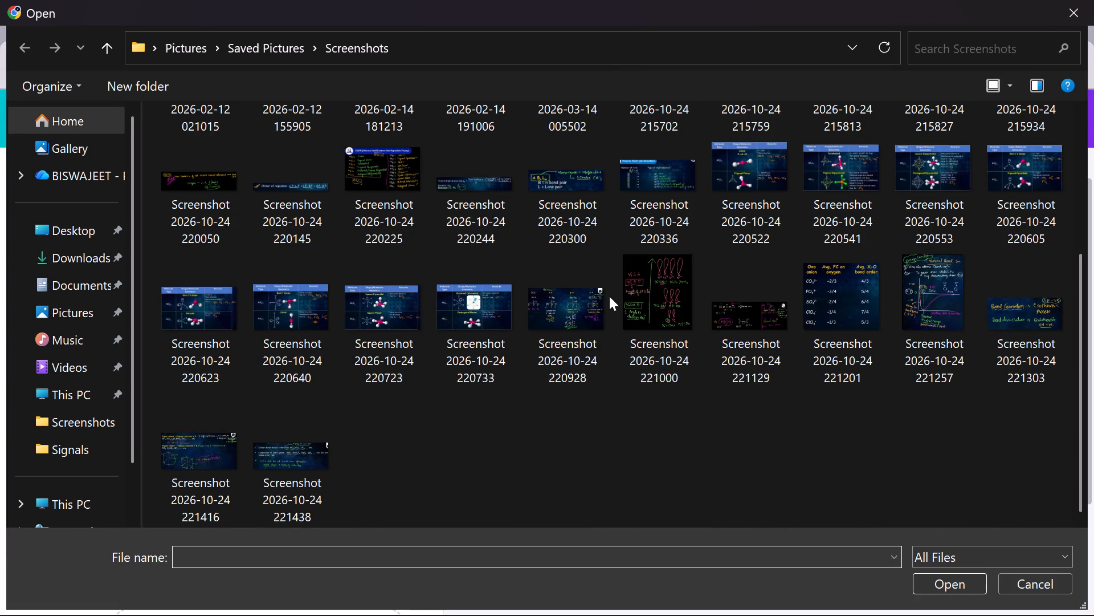
scroll(609, 295, up, 1)
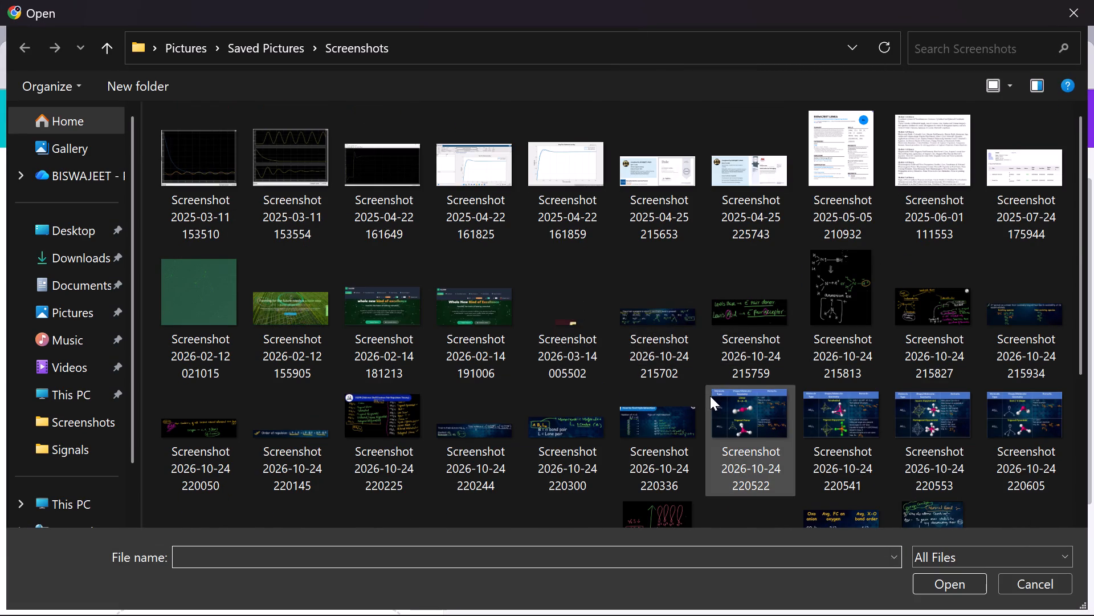
click(687, 357)
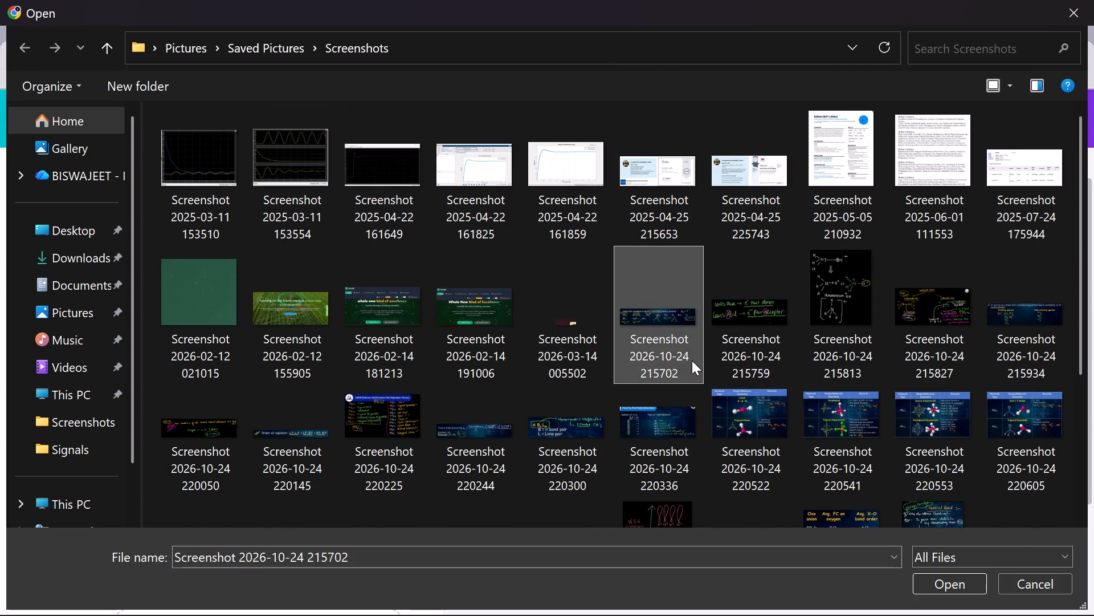
scroll(717, 376, down, 2)
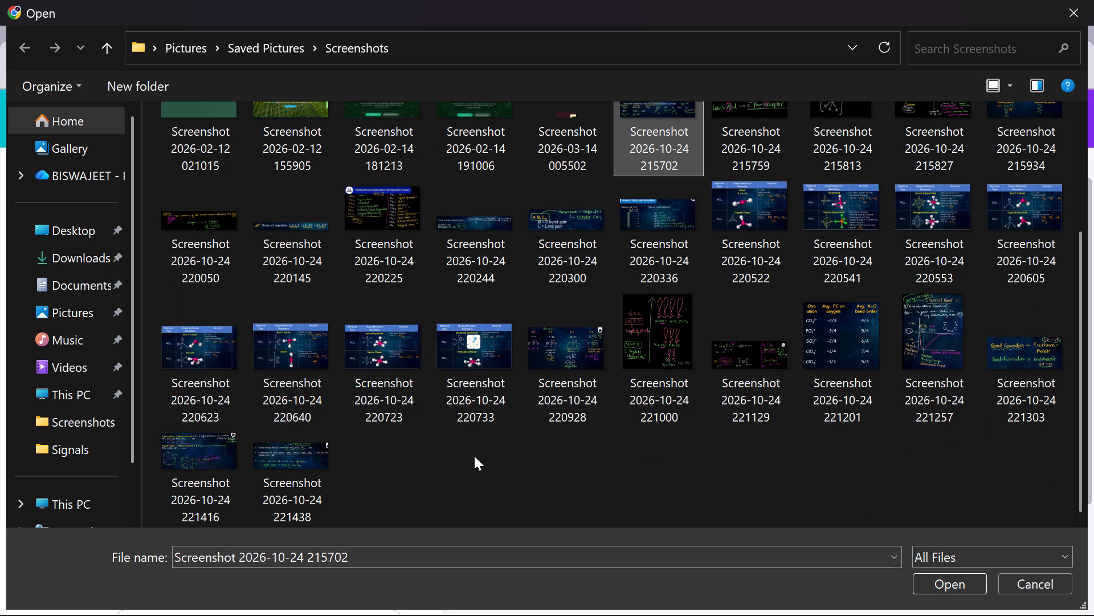
shift+click(316, 476)
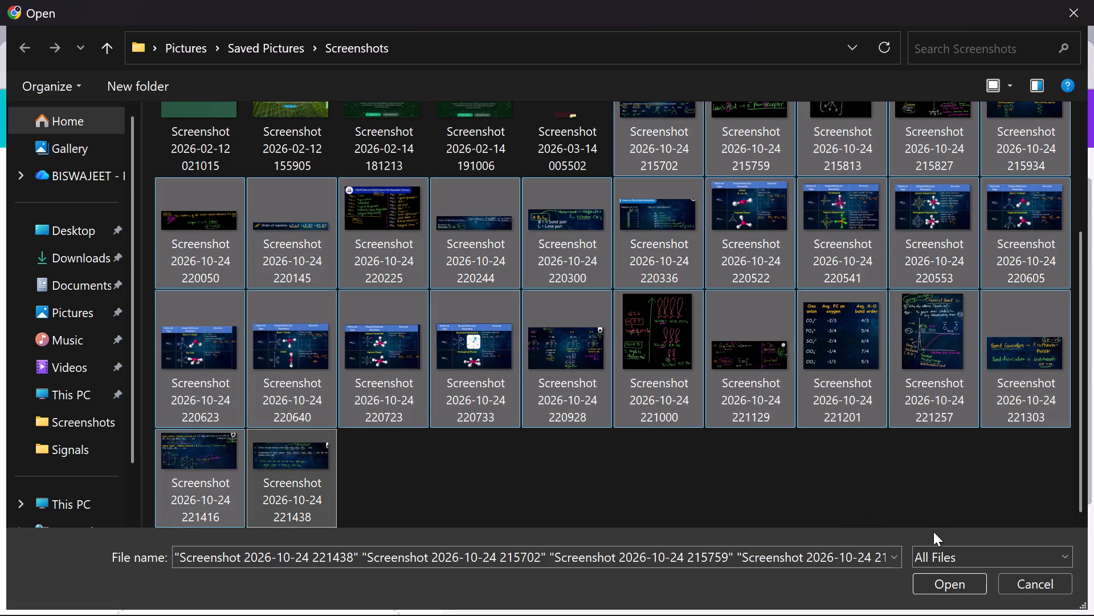
shift+click(948, 586)
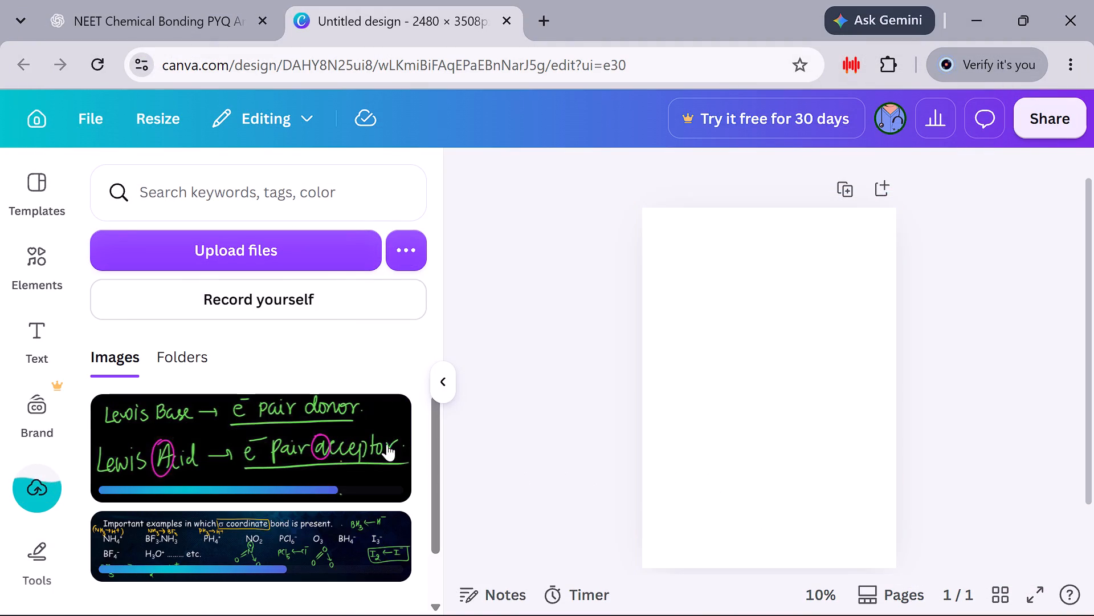
Look through the uploaded lecture screenshots, from the Lewis acid and base notes to the VSEPR notes, to decide which to place first.
scroll(323, 442, down, 4)
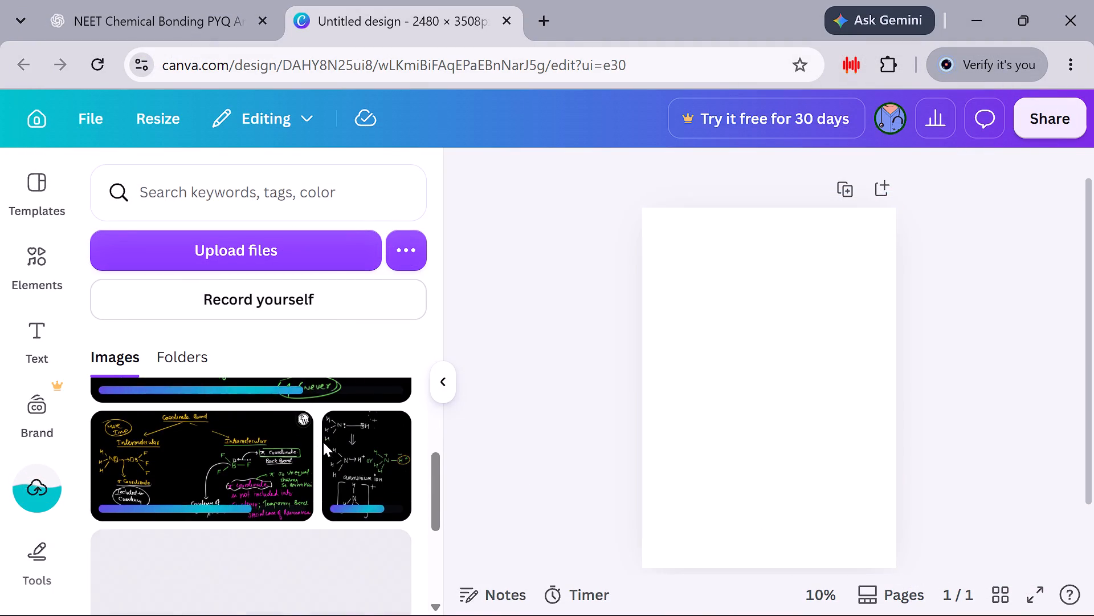
scroll(323, 442, down, 12)
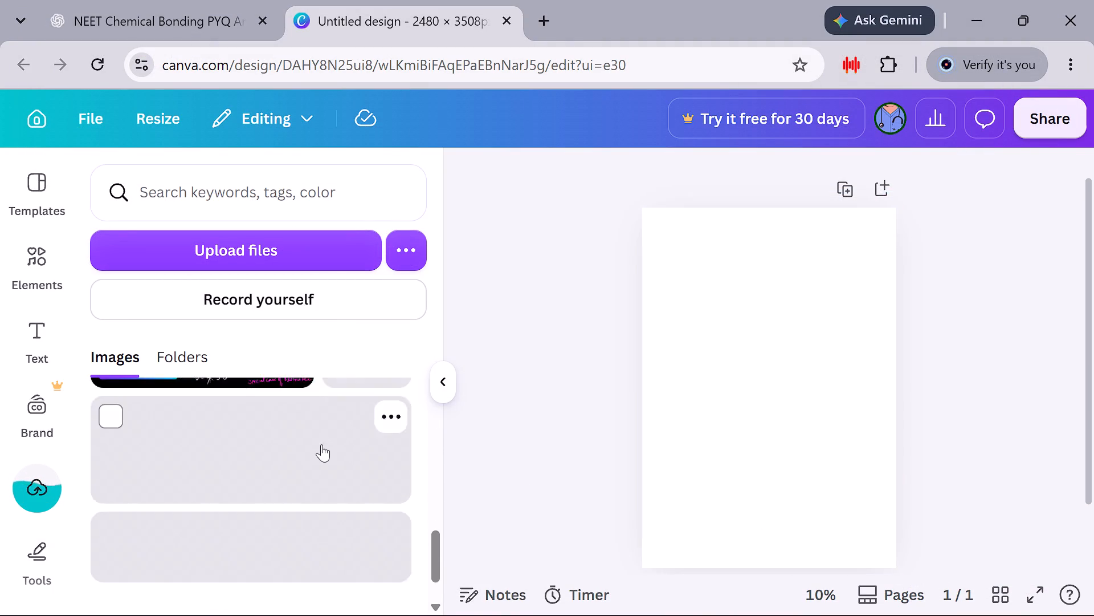
scroll(321, 444, up, 2)
scroll(321, 444, down, 1)
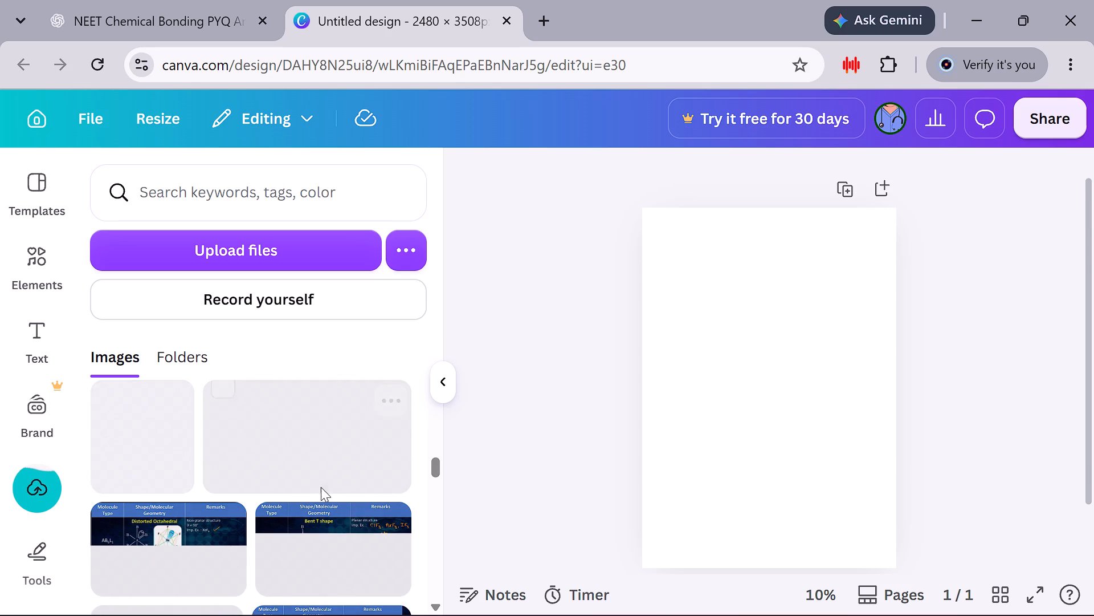
scroll(341, 443, down, 11)
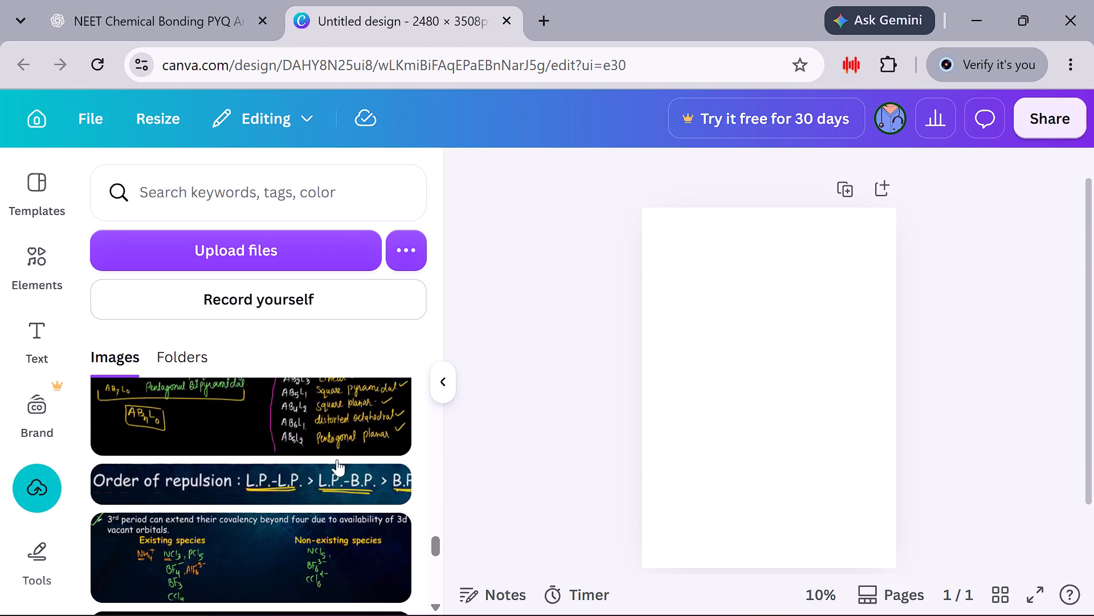
scroll(337, 460, down, 7)
scroll(411, 479, down, 1)
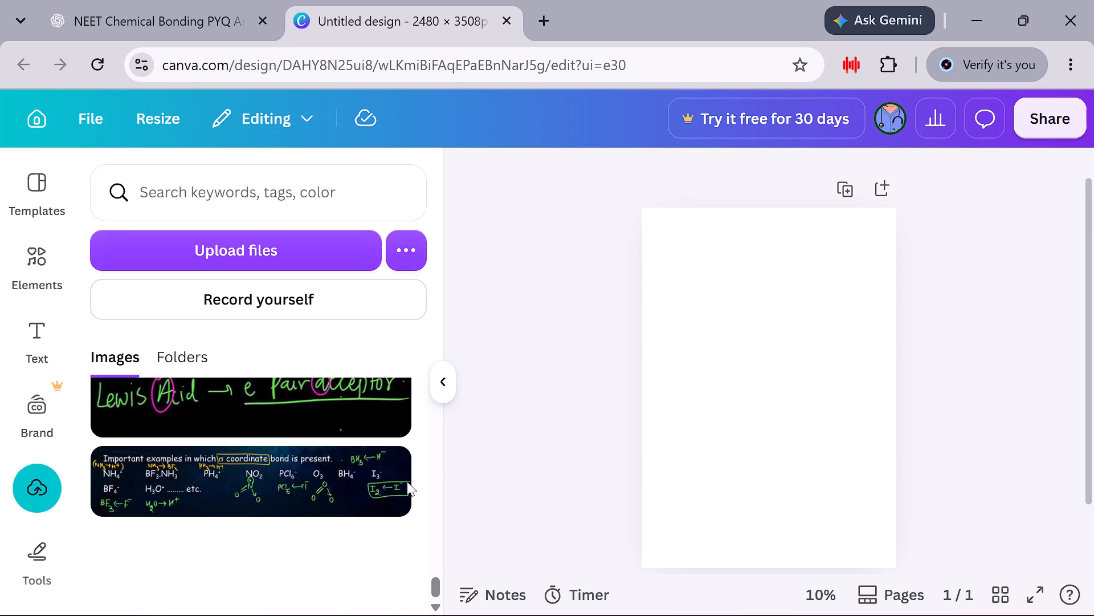
scroll(407, 481, down, 2)
scroll(333, 469, down, 1)
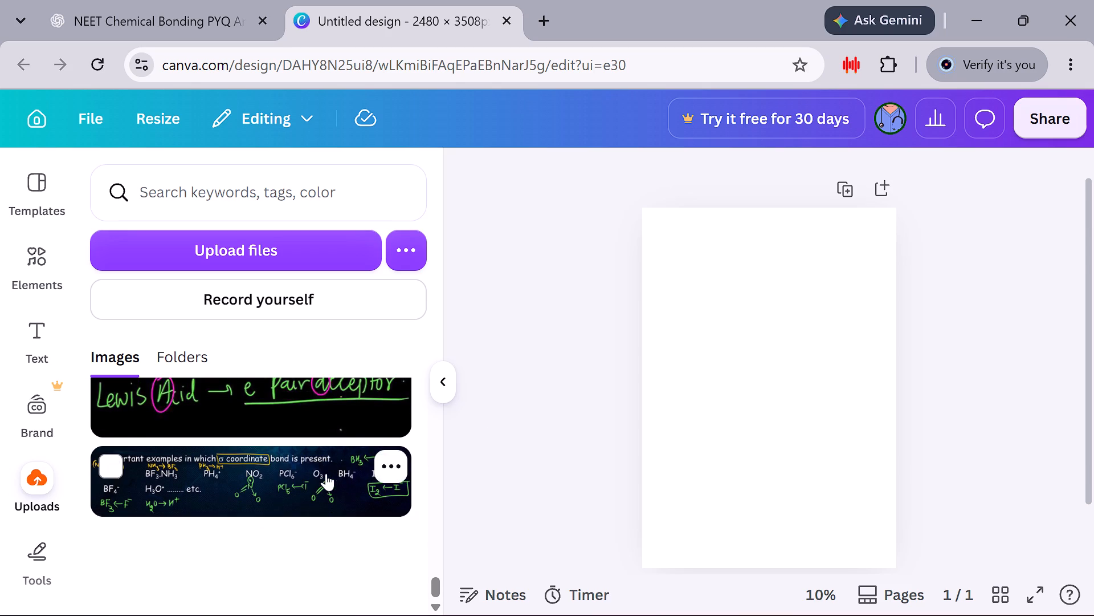
scroll(326, 473, up, 2)
scroll(326, 473, down, 3)
scroll(326, 473, up, 2)
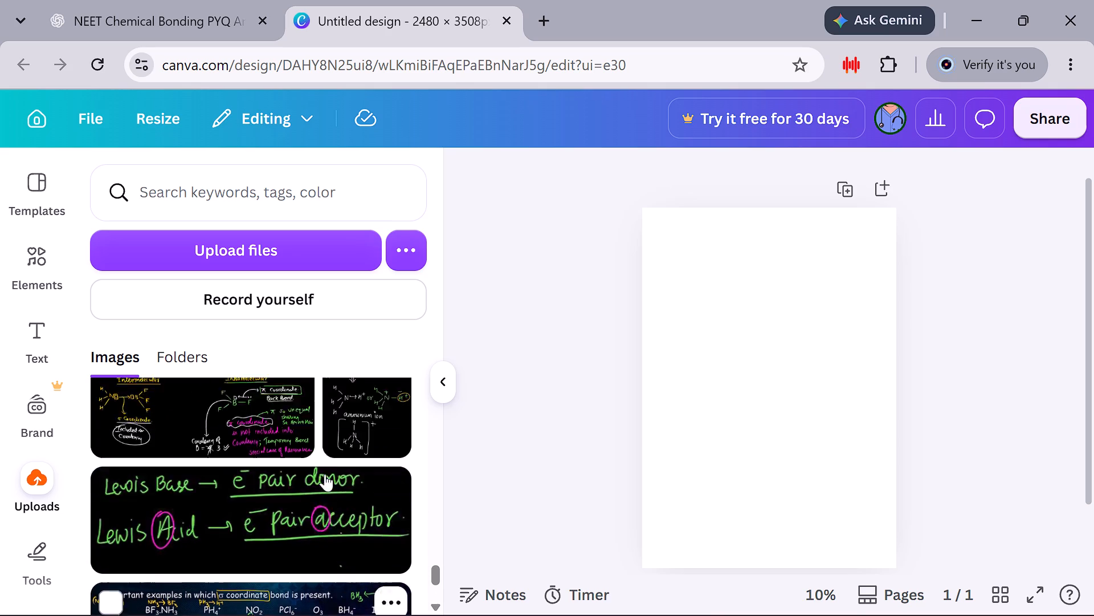
scroll(325, 474, up, 2)
scroll(325, 474, down, 6)
scroll(325, 474, up, 1)
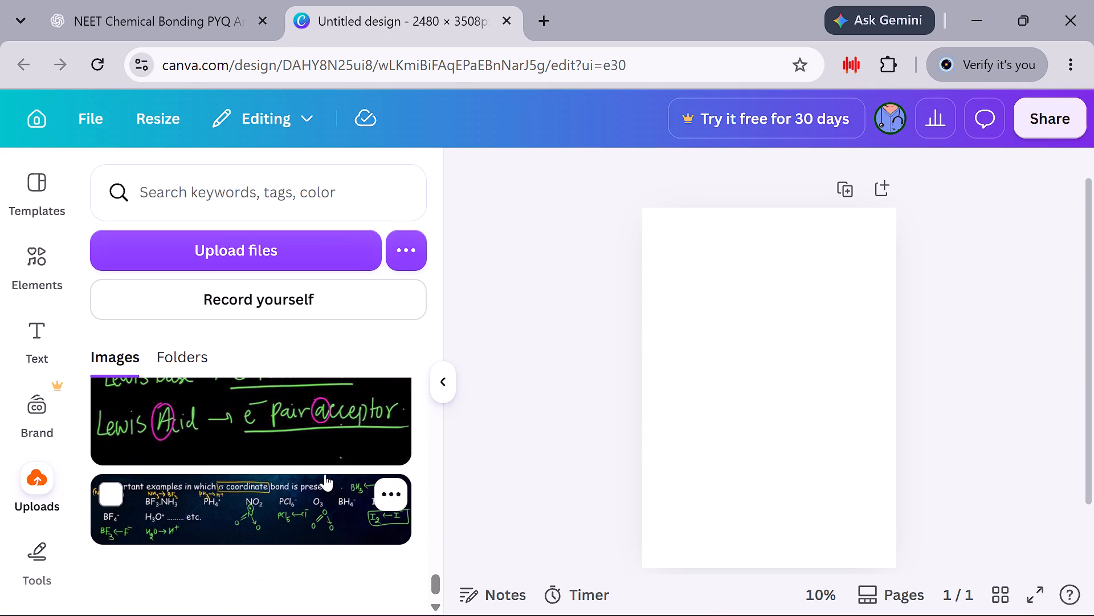
scroll(325, 474, up, 3)
scroll(292, 524, up, 1)
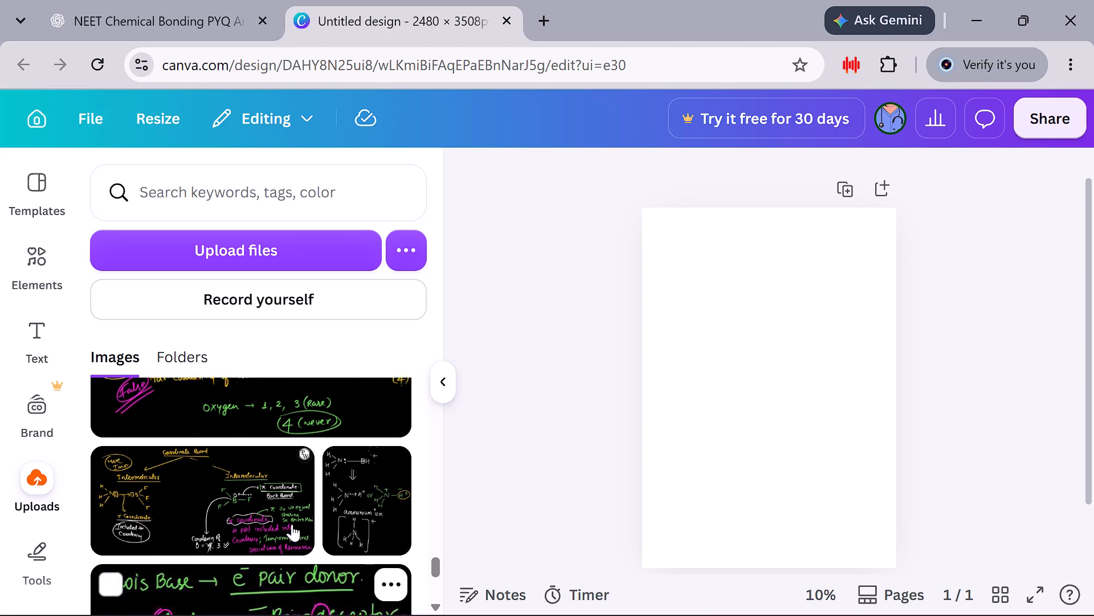
scroll(292, 524, up, 2)
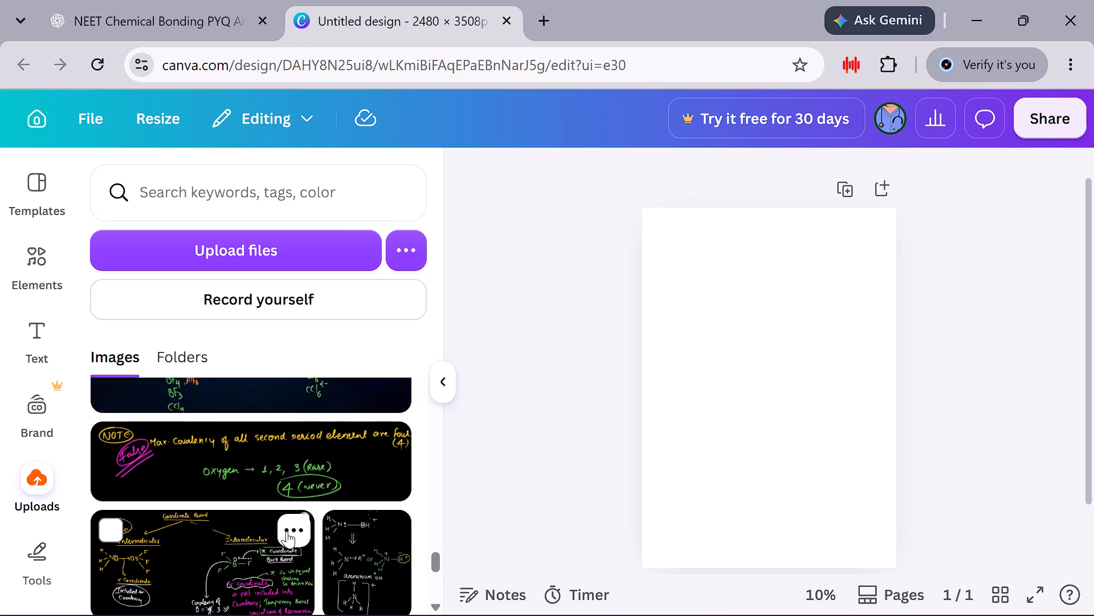
scroll(287, 531, up, 1)
scroll(333, 541, up, 1)
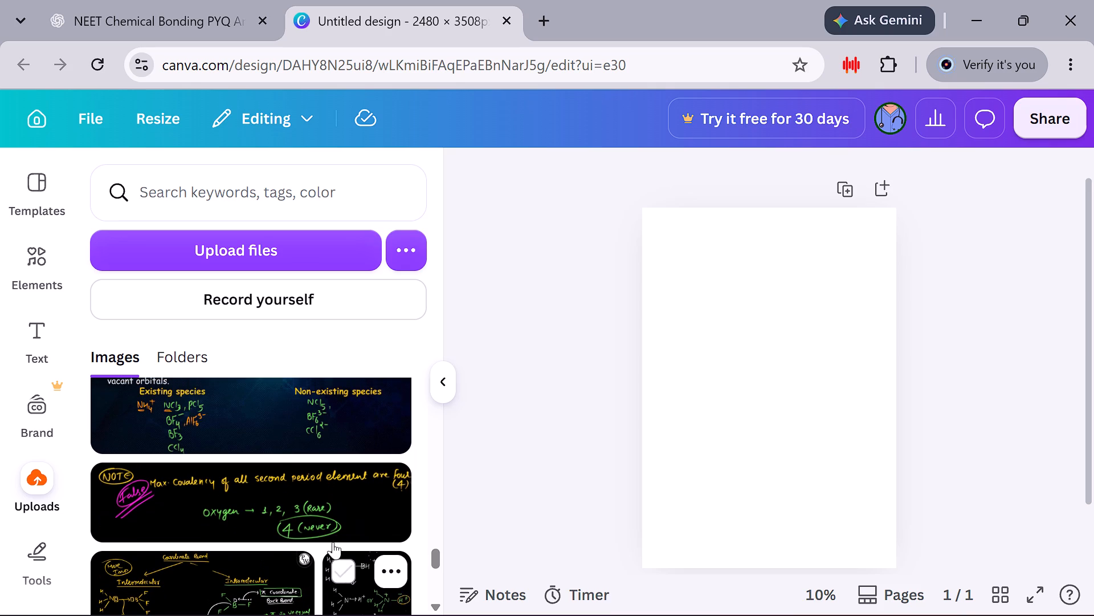
scroll(333, 542, up, 1)
scroll(309, 501, up, 2)
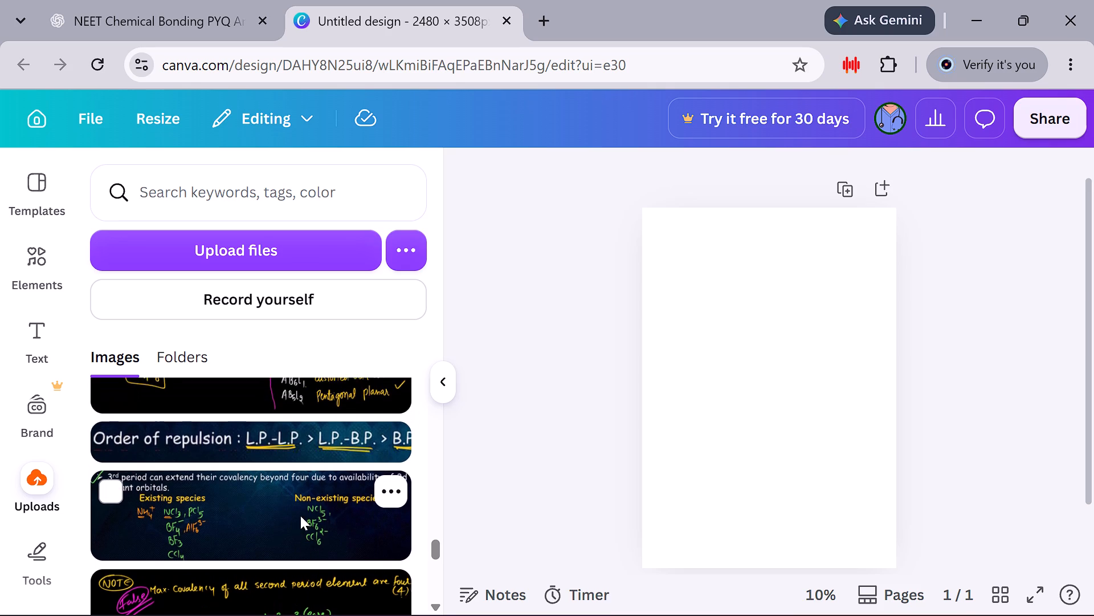
scroll(300, 516, up, 3)
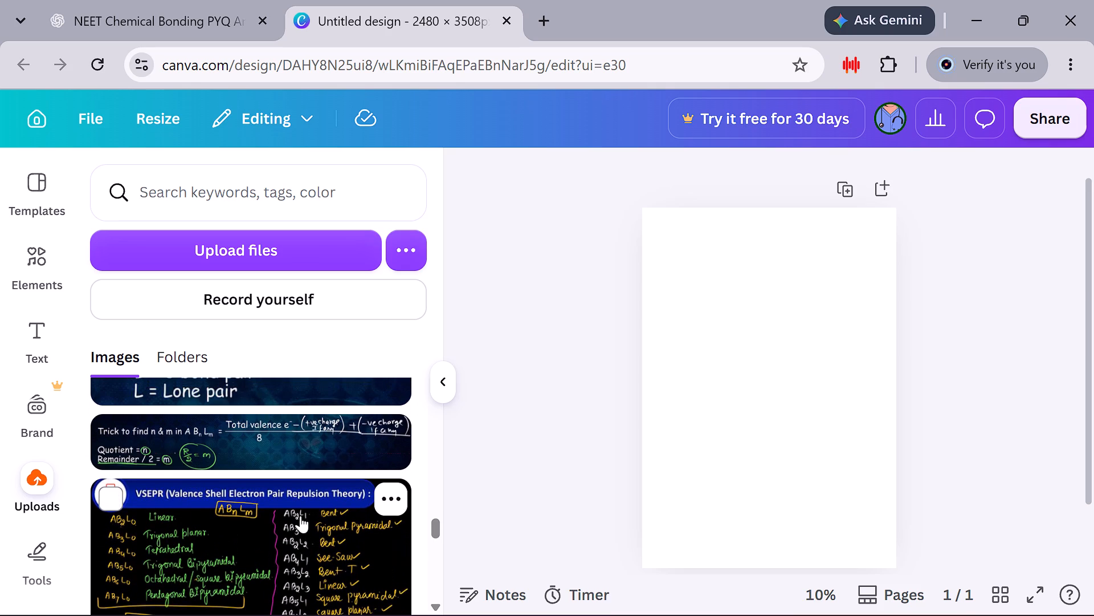
scroll(300, 516, up, 1)
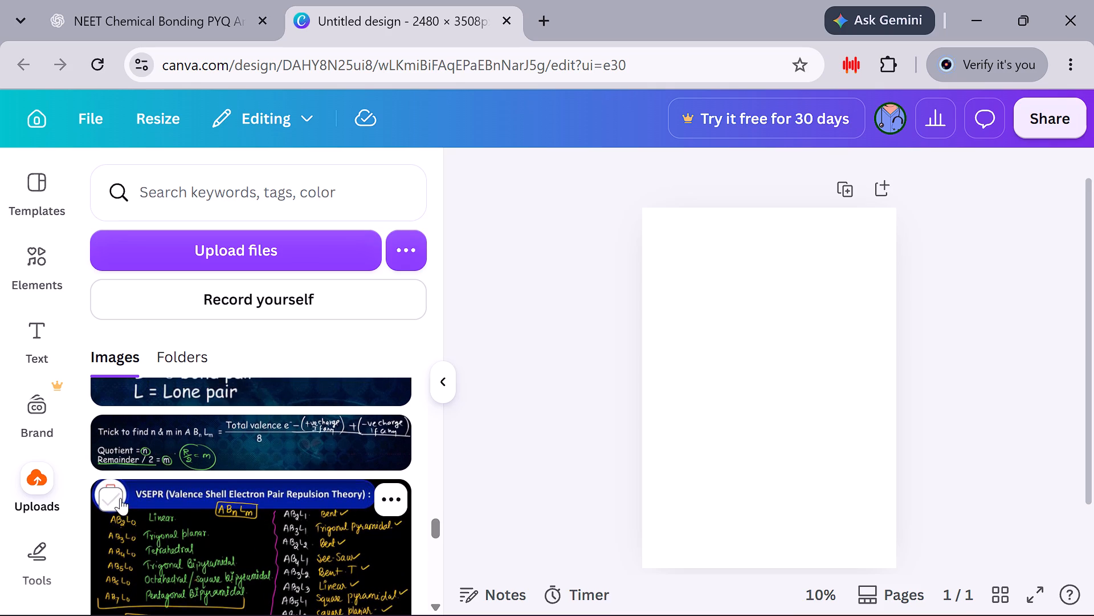
Add the VSEPR (Valence Shell Electron Pair Repulsion Theory) image at the page's top-left corner and enlarge it to 2,480 × 1,437.
click(114, 498)
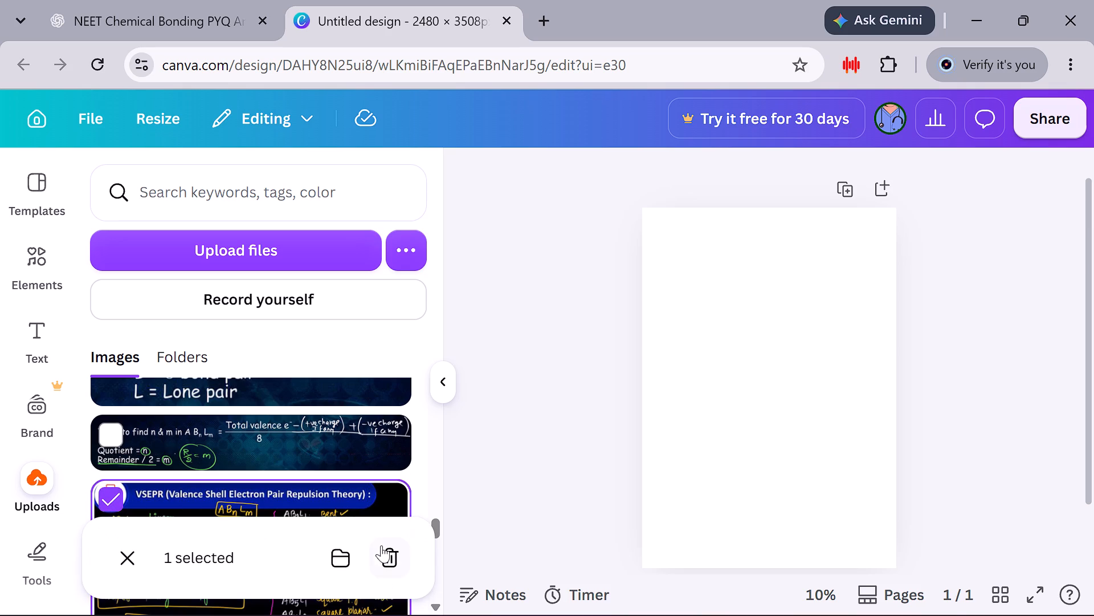
click(329, 497)
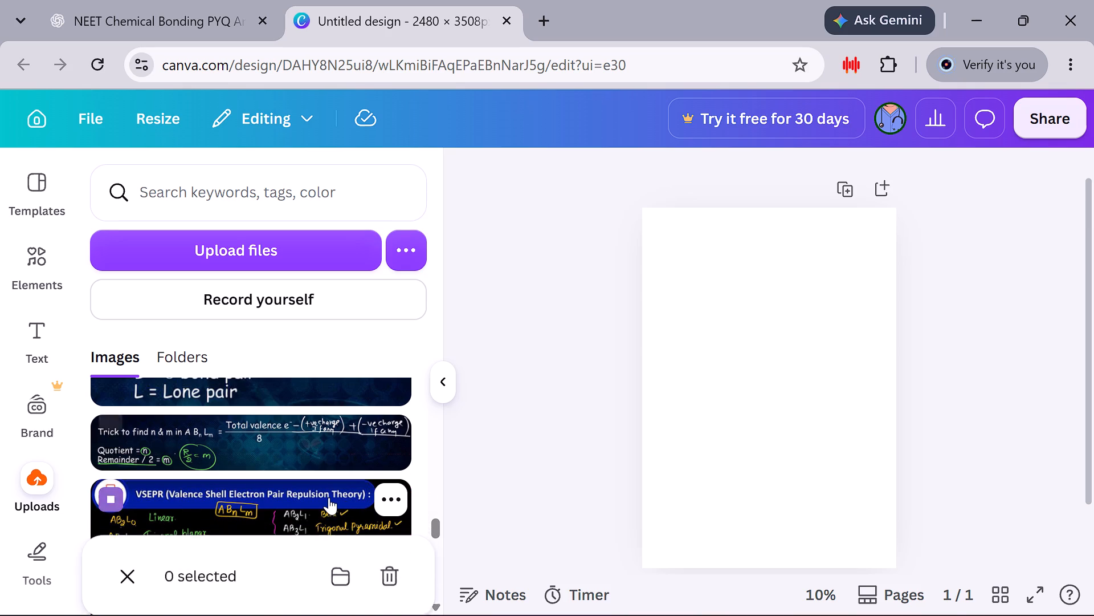
click(305, 528)
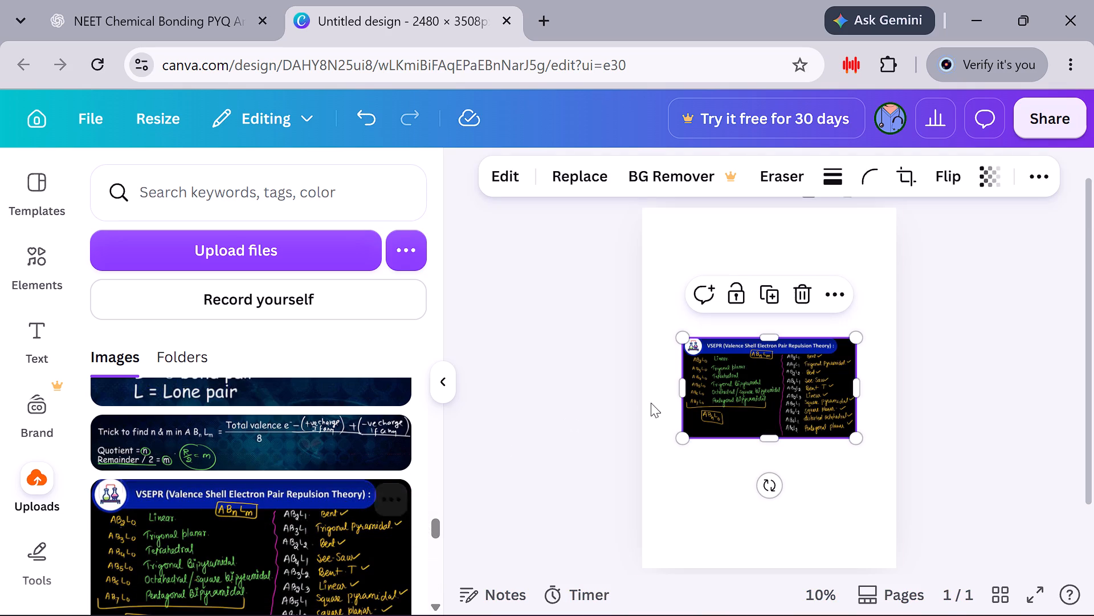
drag(728, 384, 691, 242)
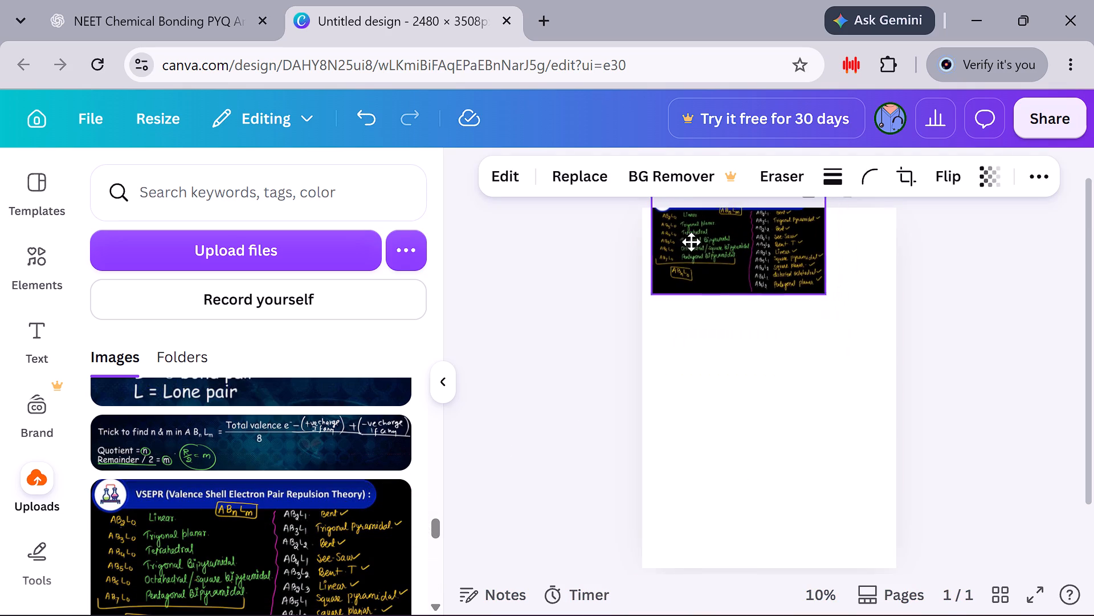
drag(691, 242, 691, 257)
drag(812, 300, 815, 302)
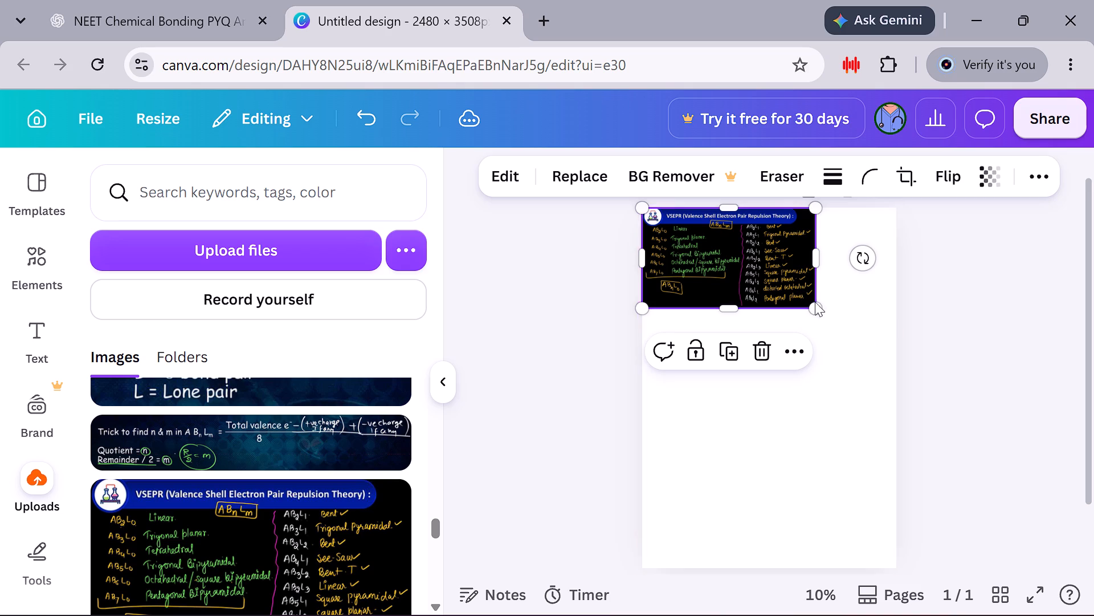
drag(815, 302, 895, 343)
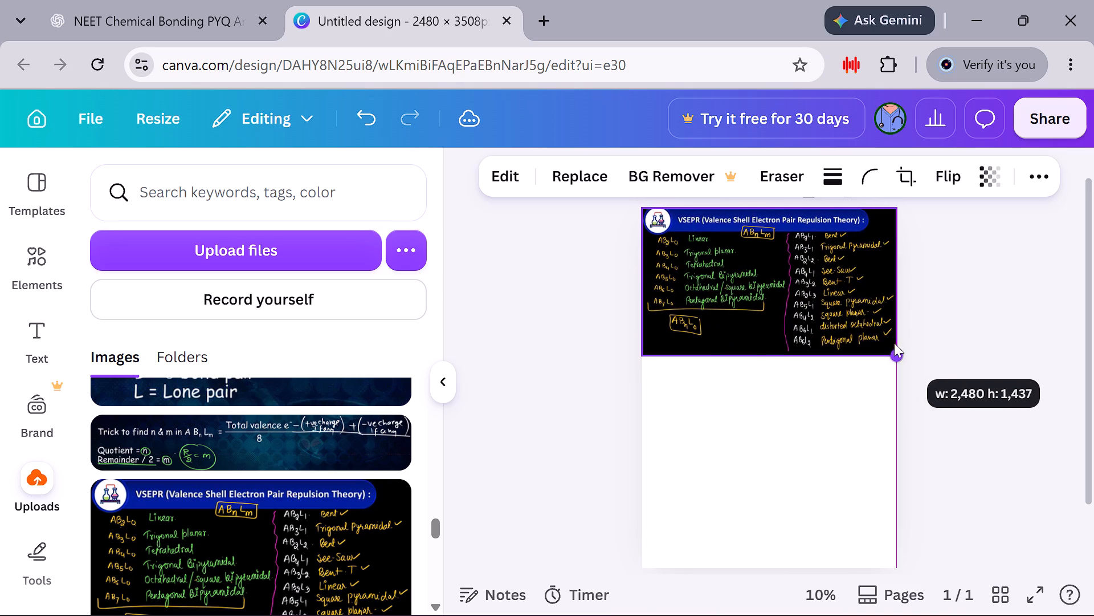
click(973, 415)
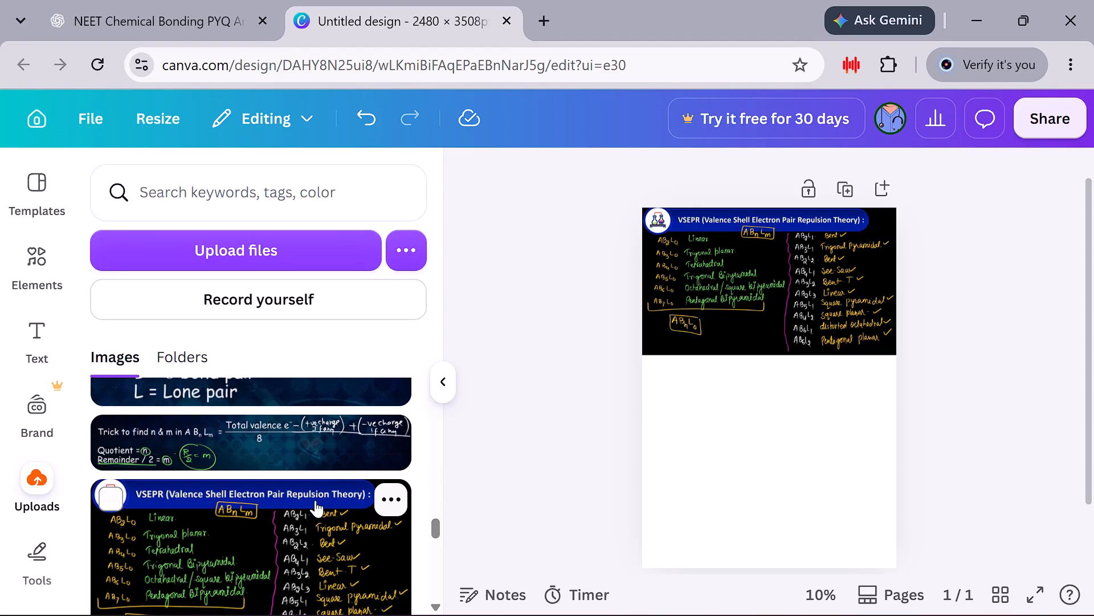
Add the ABnLm Monocentric Molecules image and the "Trick to find n & m" image to the page.
scroll(304, 477, down, 5)
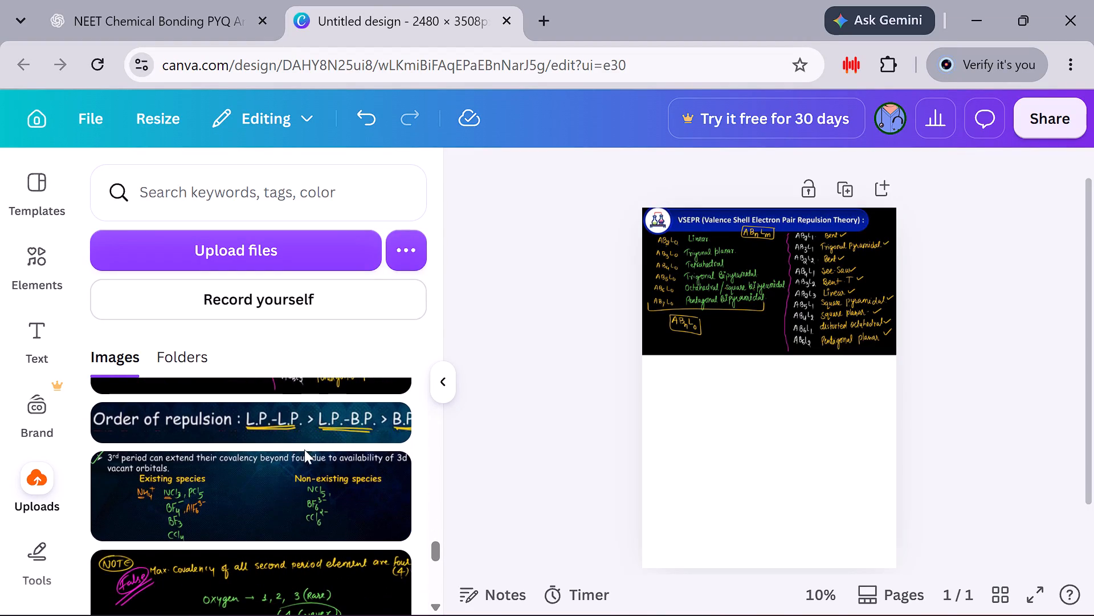
scroll(304, 449, up, 6)
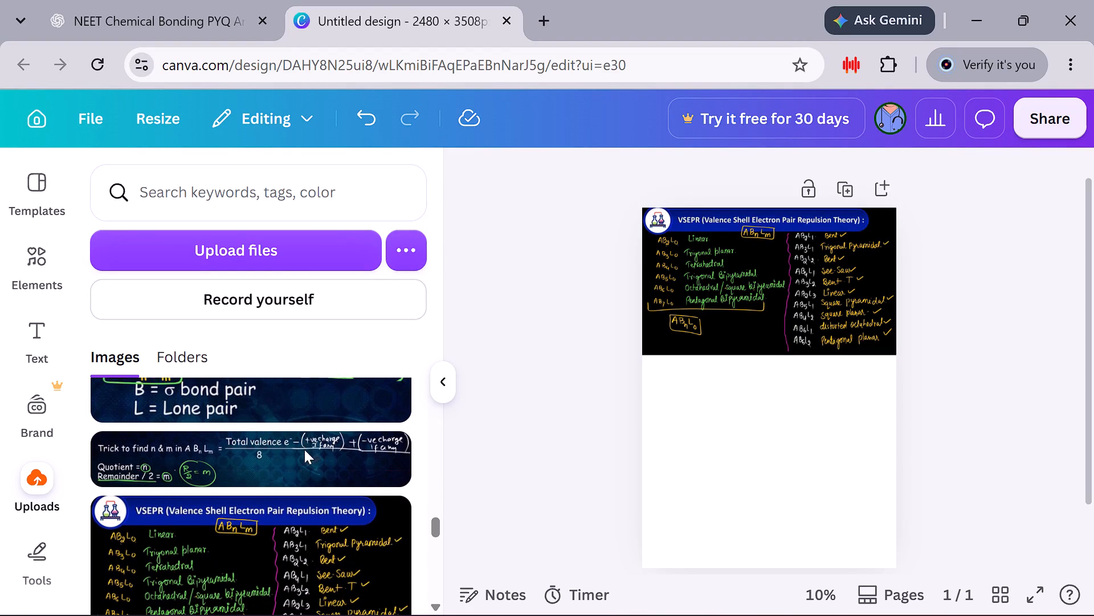
scroll(304, 449, up, 1)
click(273, 453)
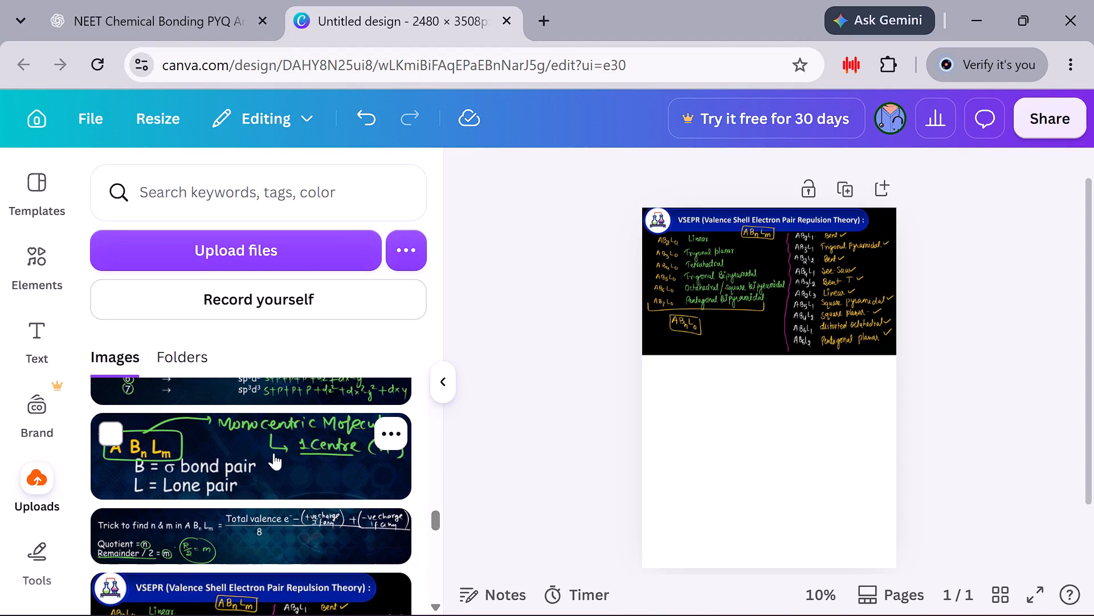
click(291, 530)
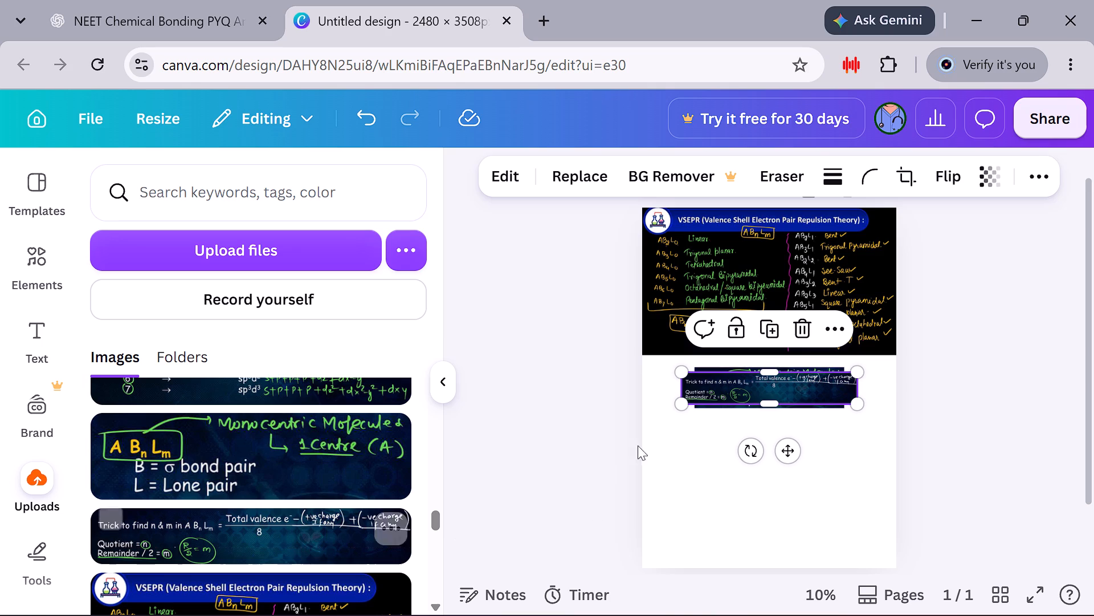
Move the "Trick to find n & m" image down the page, clear of the ABnLm image, undoing the accidental stretch.
drag(722, 395, 733, 456)
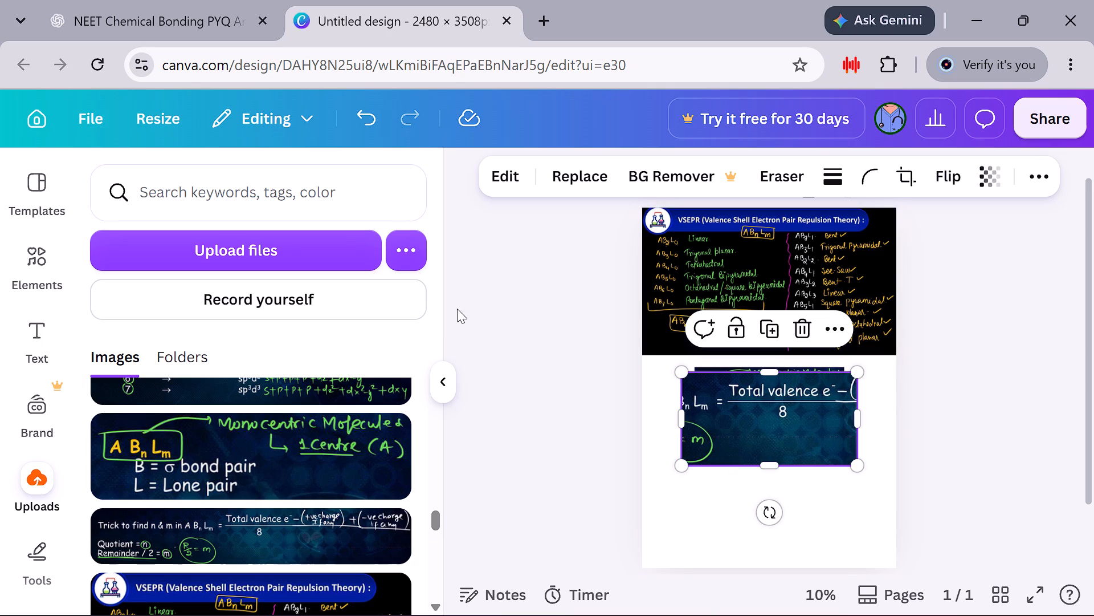
click(370, 121)
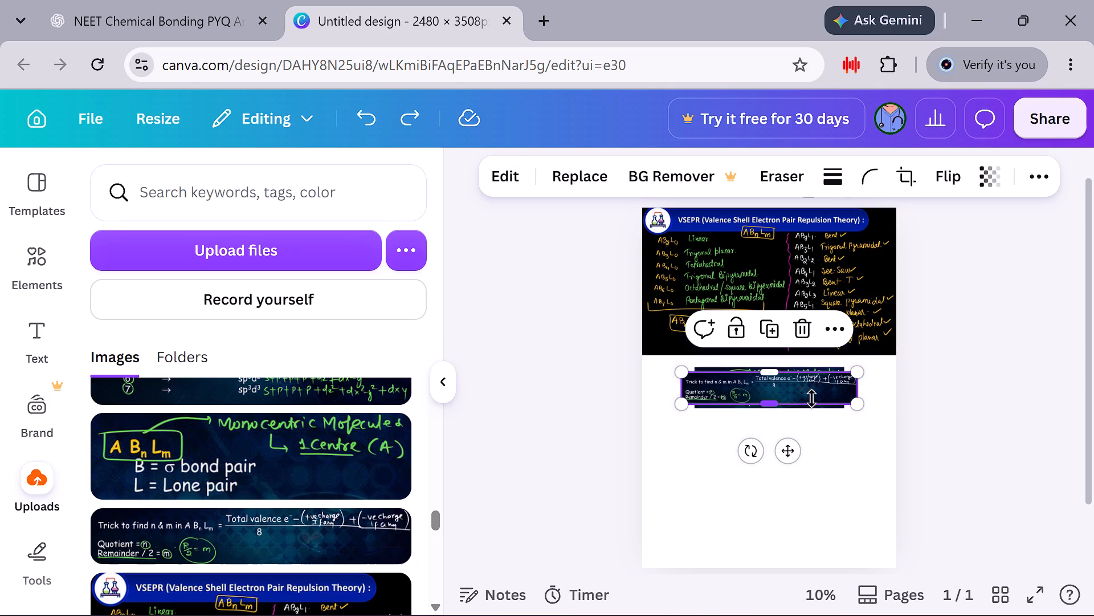
drag(797, 385, 808, 447)
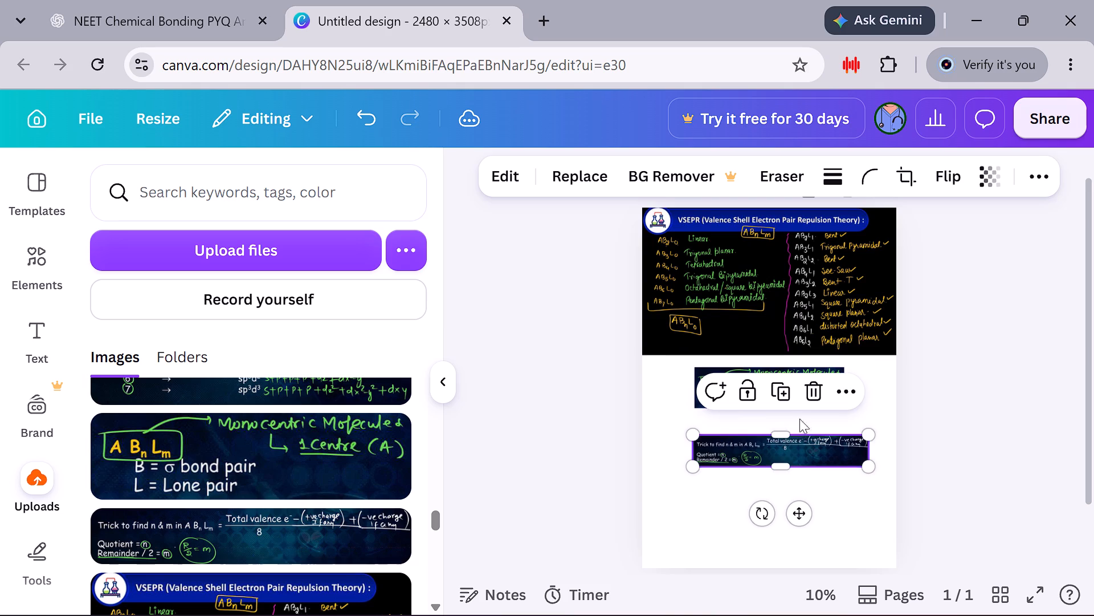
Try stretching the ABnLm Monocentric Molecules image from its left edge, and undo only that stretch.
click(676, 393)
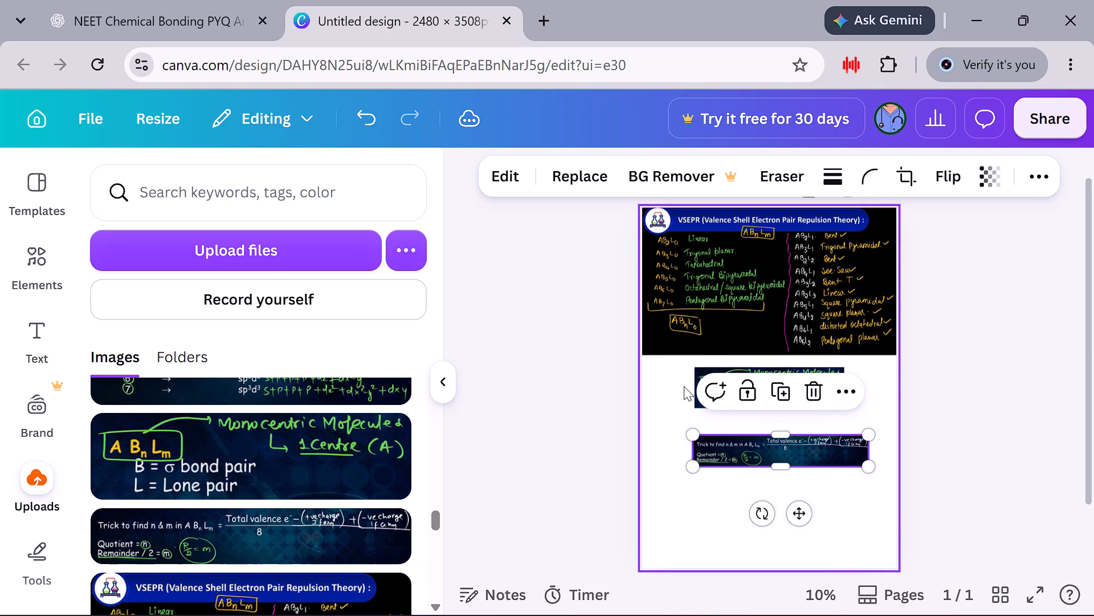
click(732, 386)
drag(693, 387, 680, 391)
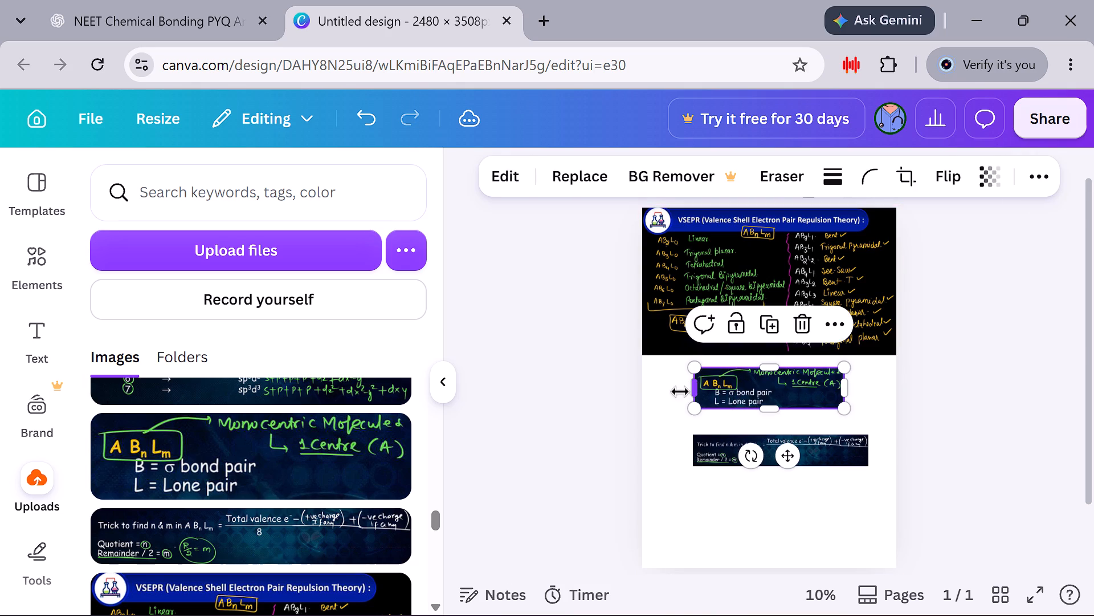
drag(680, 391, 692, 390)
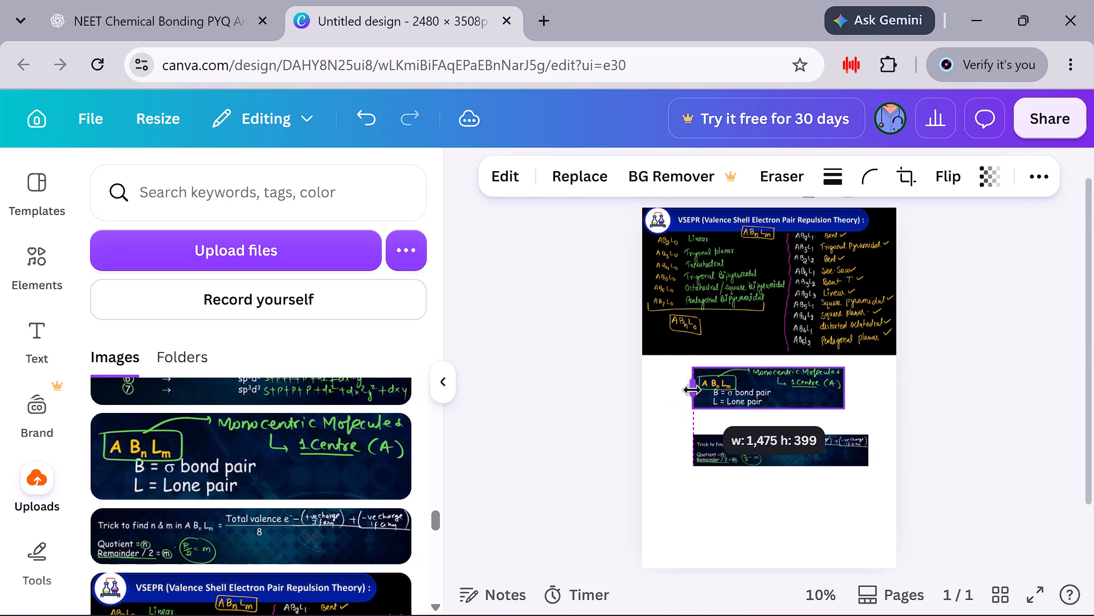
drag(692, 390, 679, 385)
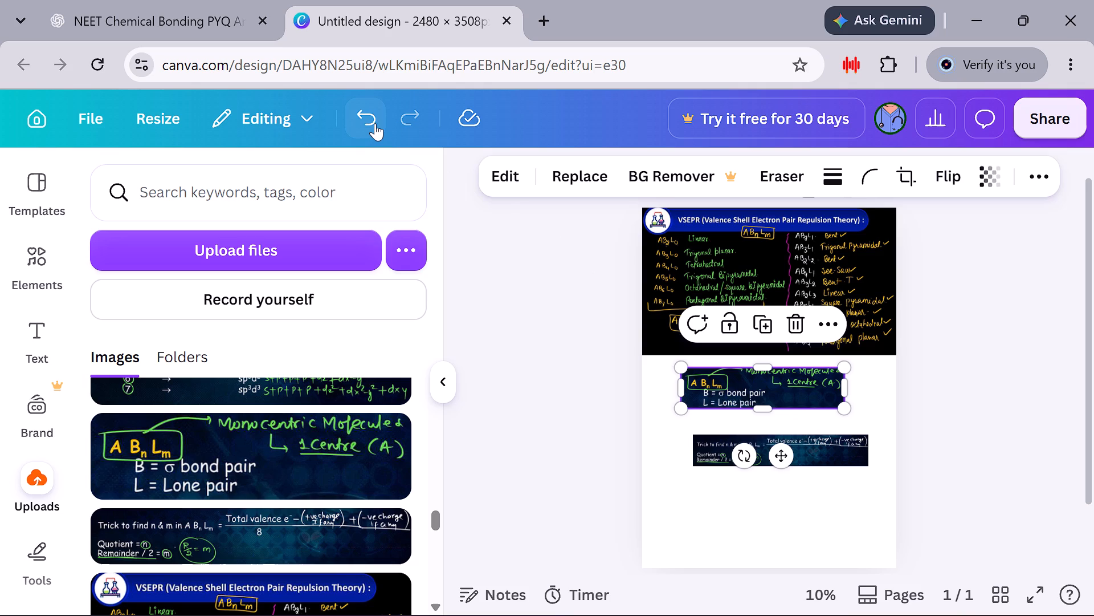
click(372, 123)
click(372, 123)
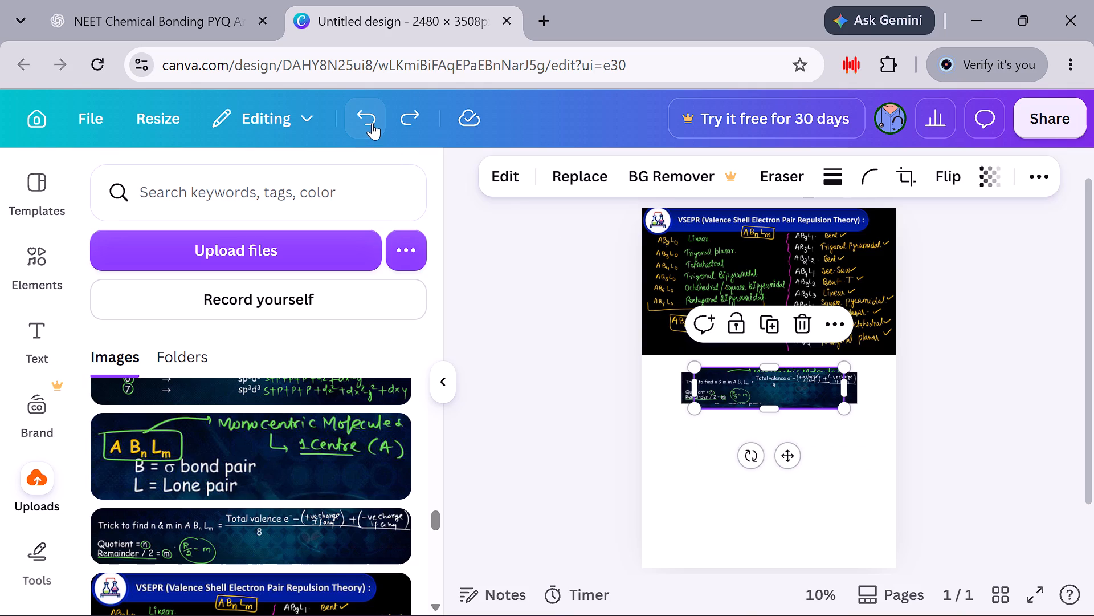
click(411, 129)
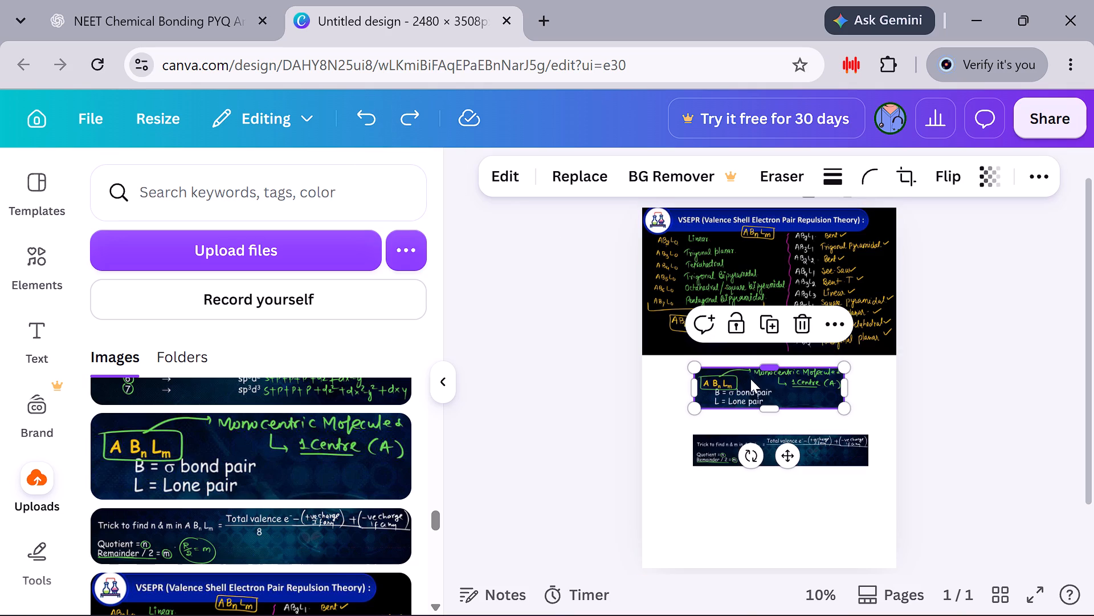
Enlarge the ABnLm Monocentric Molecules image to the full page width, directly beneath the VSEPR image.
drag(693, 368, 646, 372)
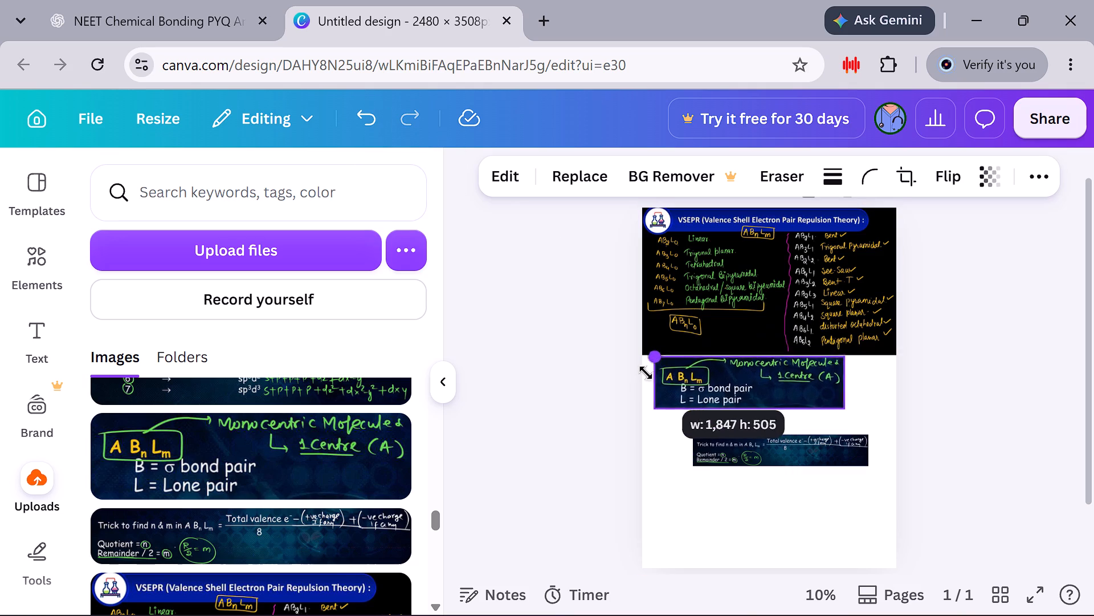
drag(646, 372, 635, 362)
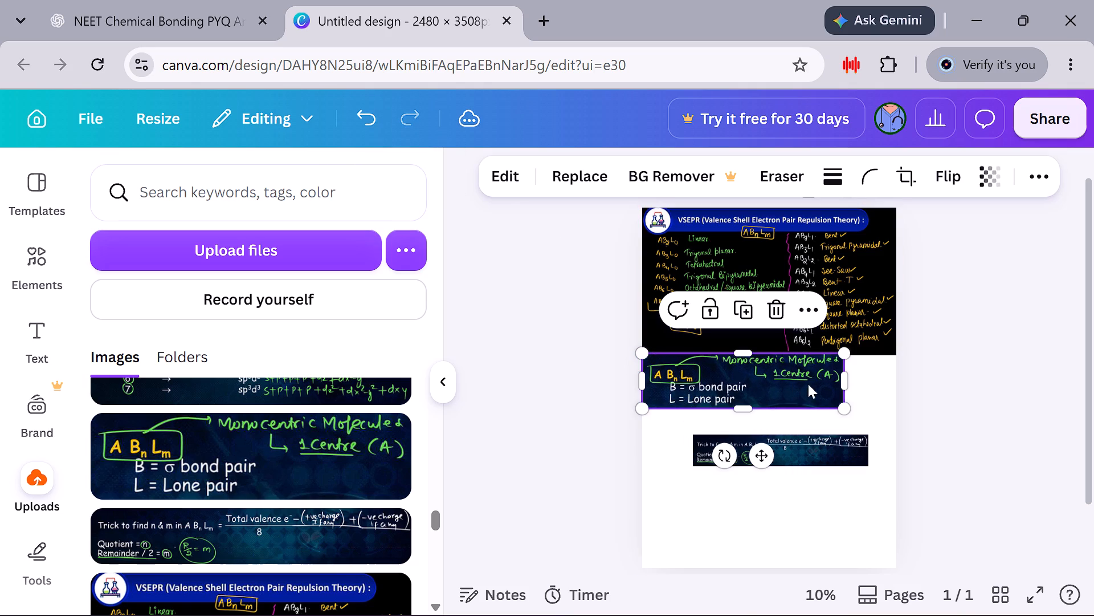
drag(845, 406, 902, 426)
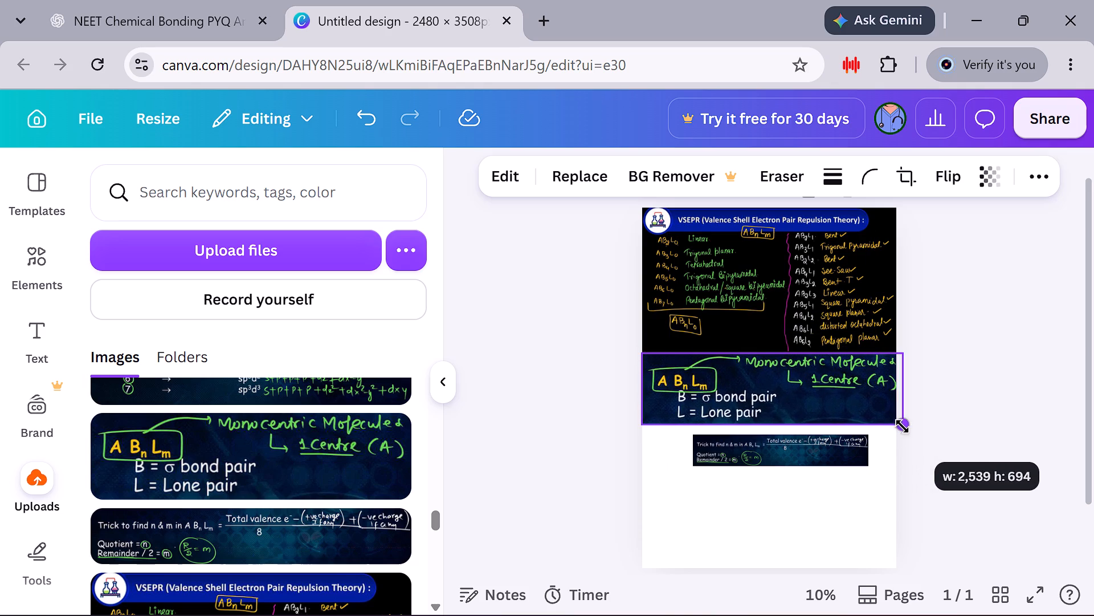
drag(902, 426, 897, 424)
click(942, 416)
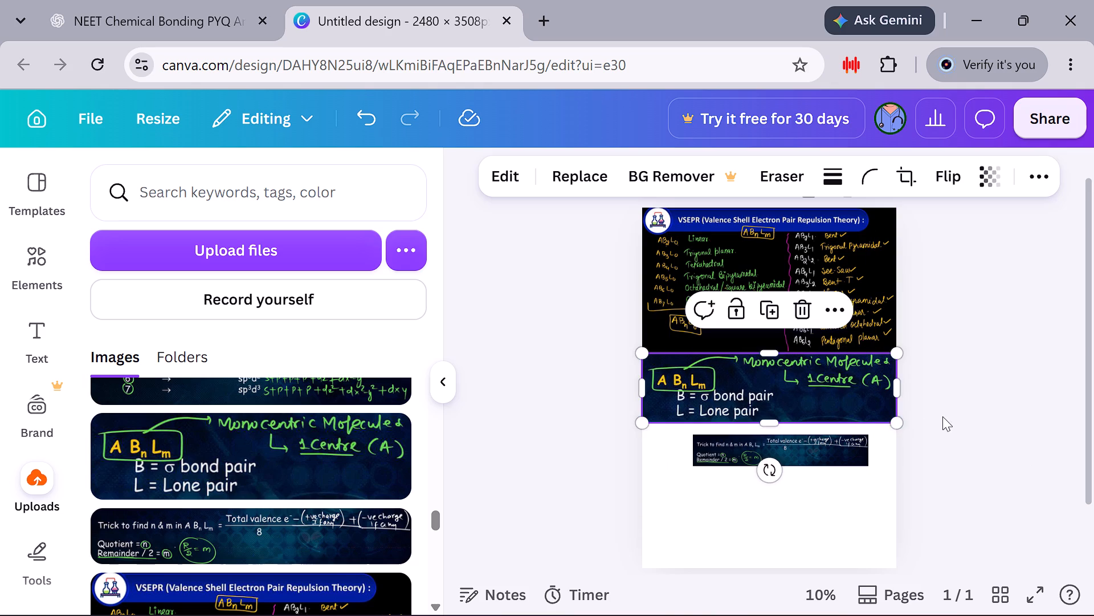
Enlarge the "Trick to find n & m" image to the full page width, directly beneath the ABnLm image.
click(687, 436)
click(719, 445)
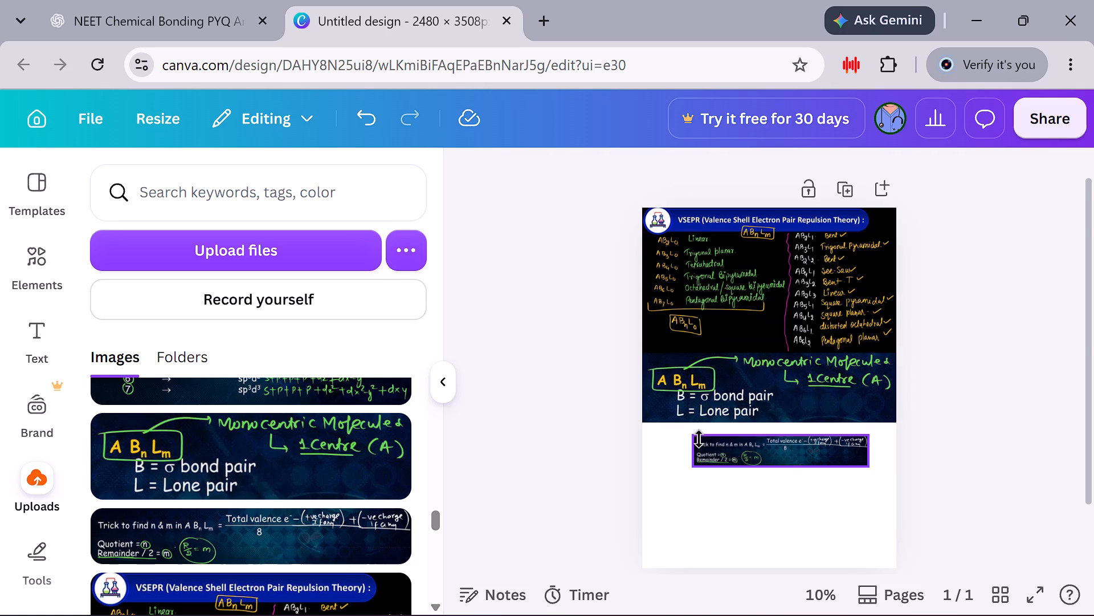
drag(693, 433, 651, 420)
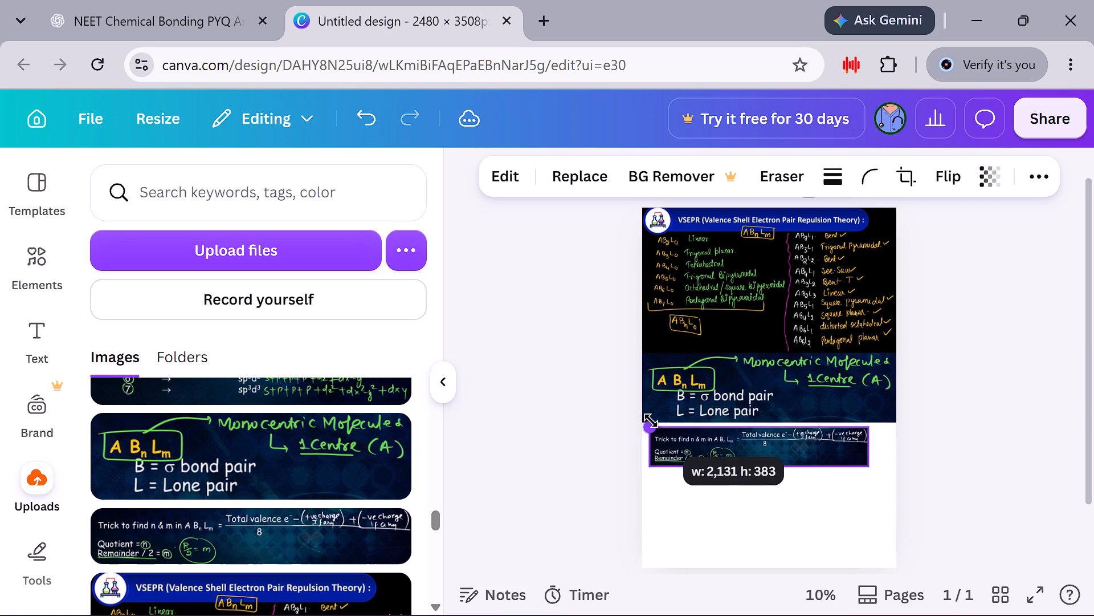
drag(651, 420, 644, 415)
click(712, 445)
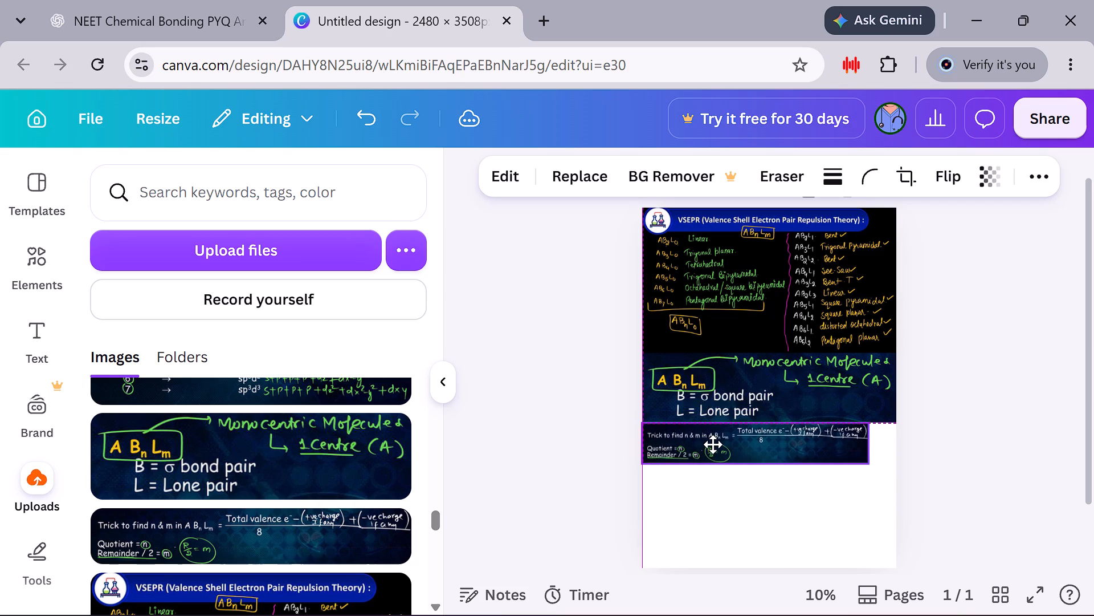
drag(868, 469, 885, 474)
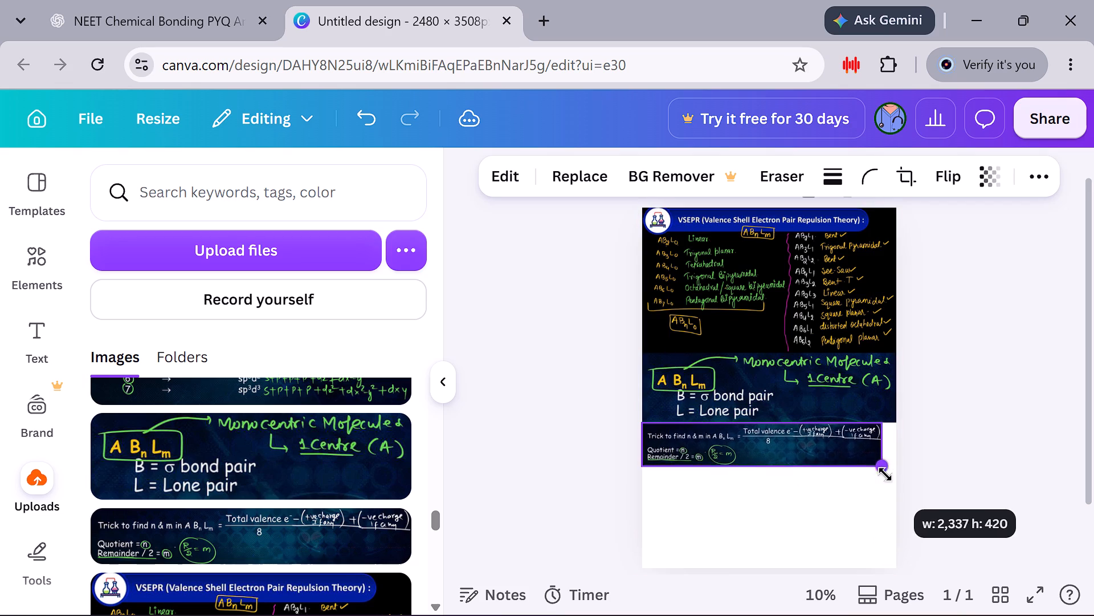
drag(885, 474, 894, 477)
click(939, 440)
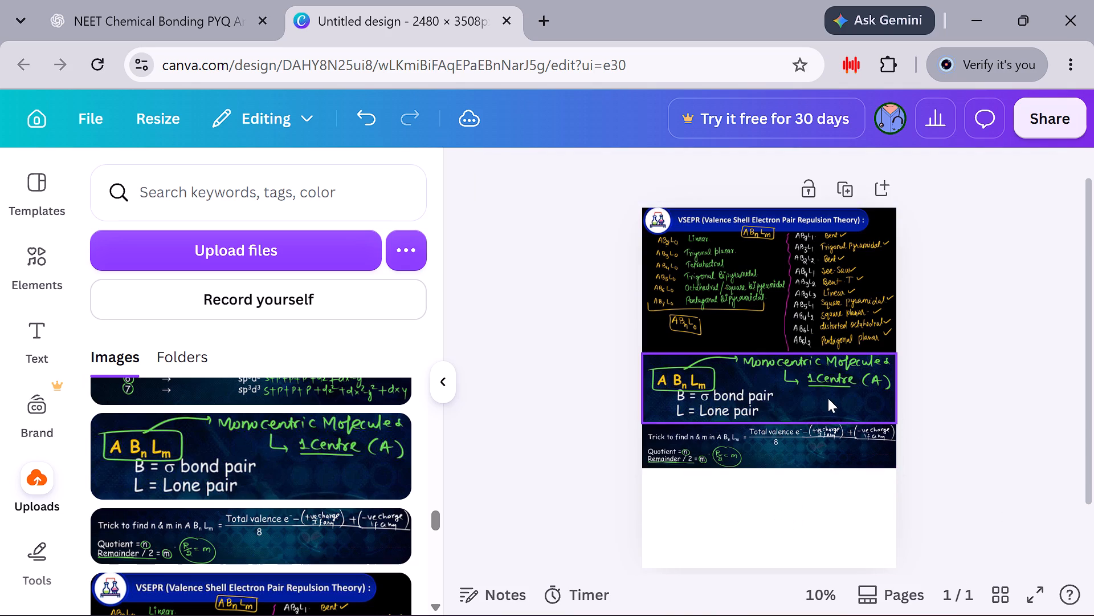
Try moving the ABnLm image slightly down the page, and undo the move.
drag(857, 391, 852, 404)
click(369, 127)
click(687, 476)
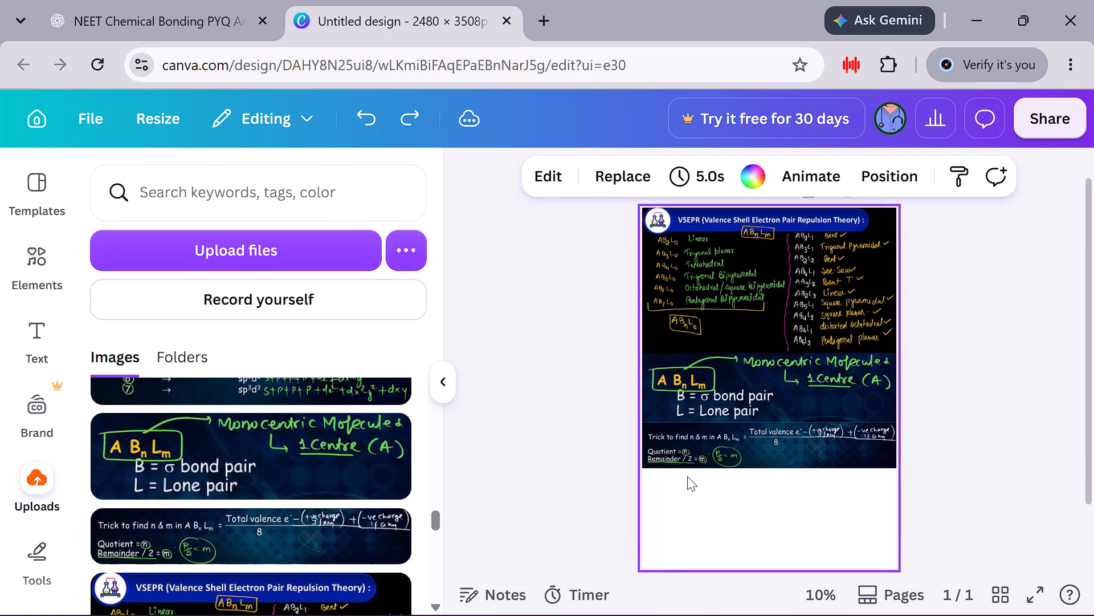
scroll(313, 451, up, 2)
scroll(335, 485, down, 1)
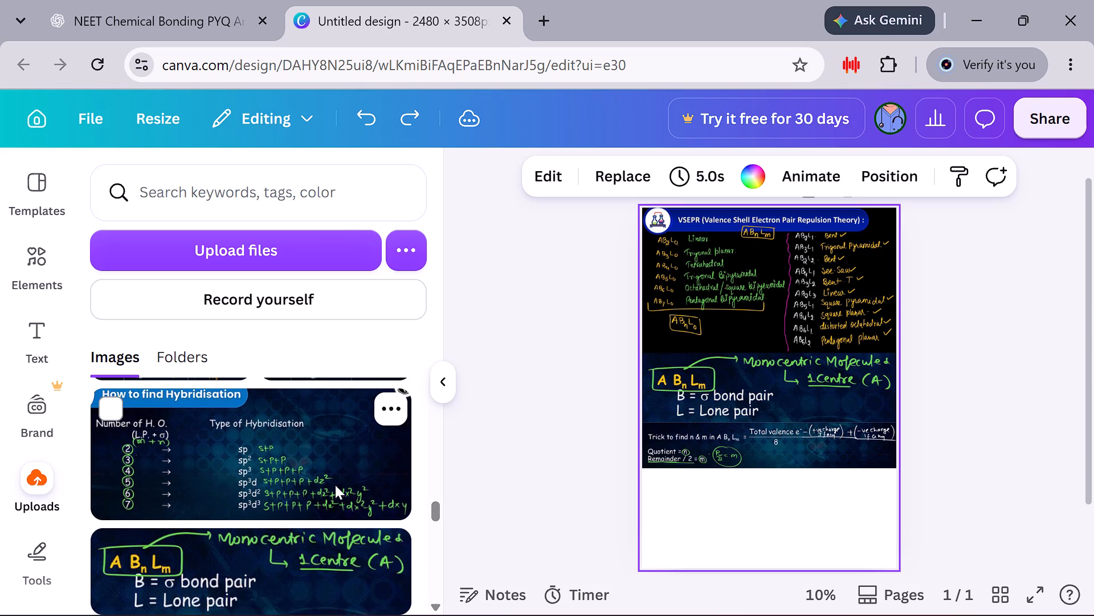
scroll(335, 485, down, 3)
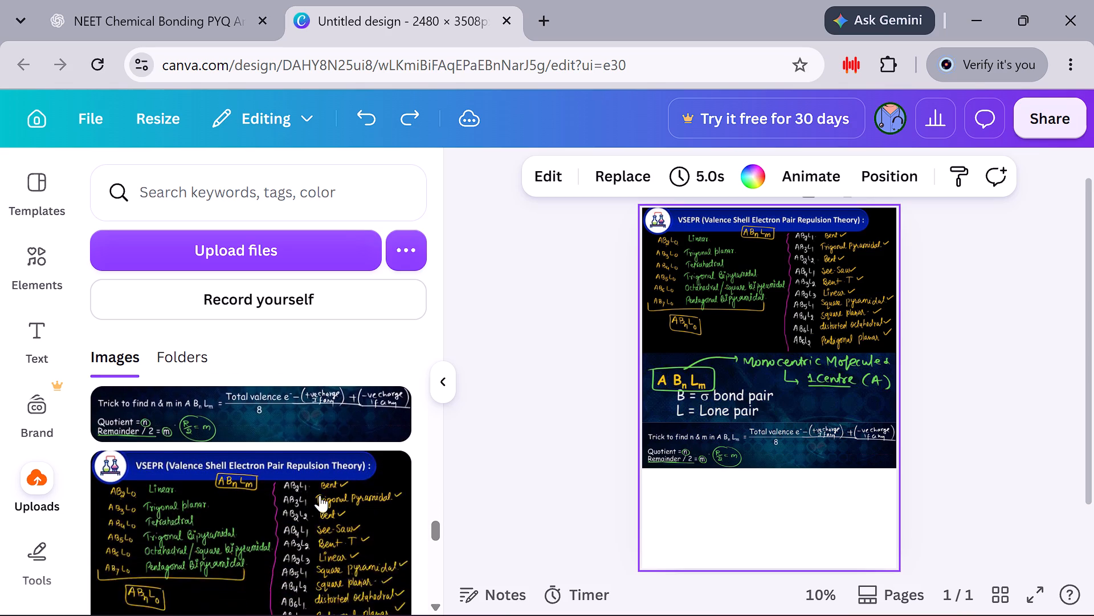
scroll(320, 495, down, 4)
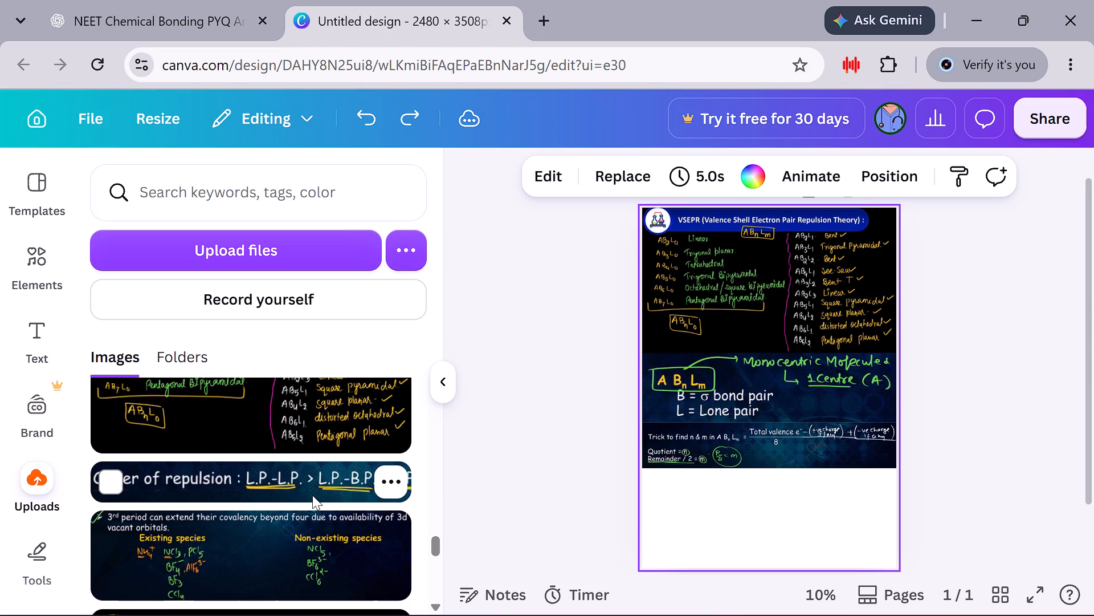
scroll(308, 502, up, 1)
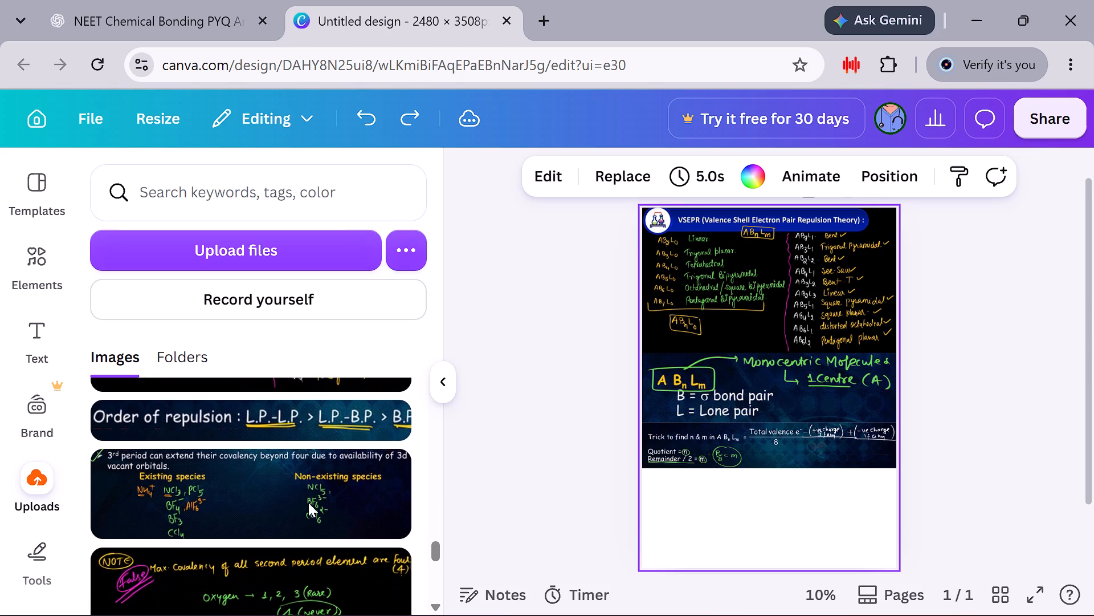
scroll(308, 502, up, 5)
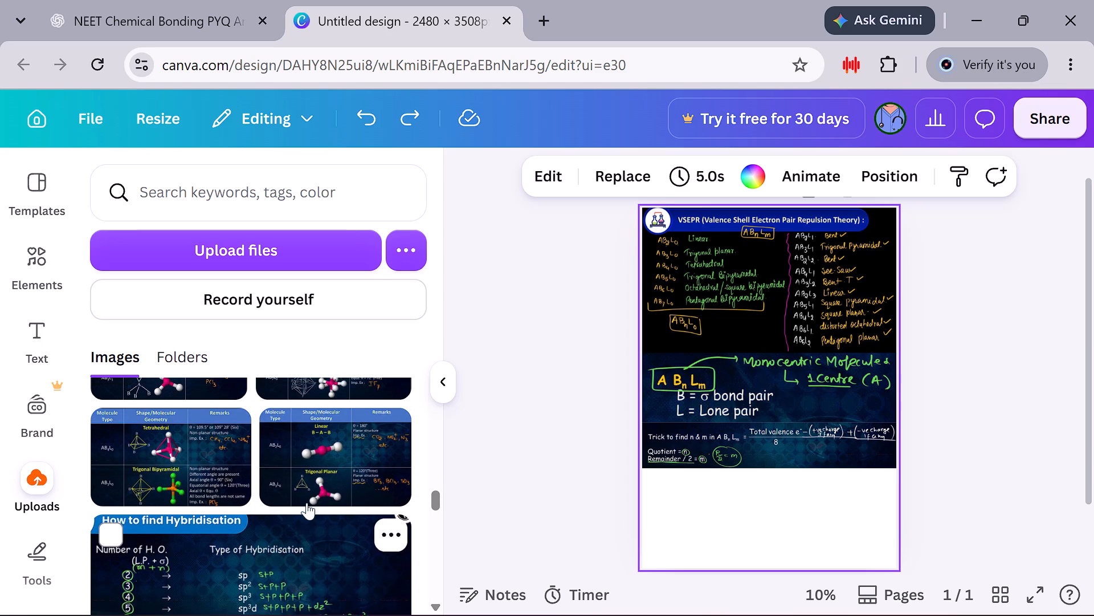
scroll(307, 502, up, 2)
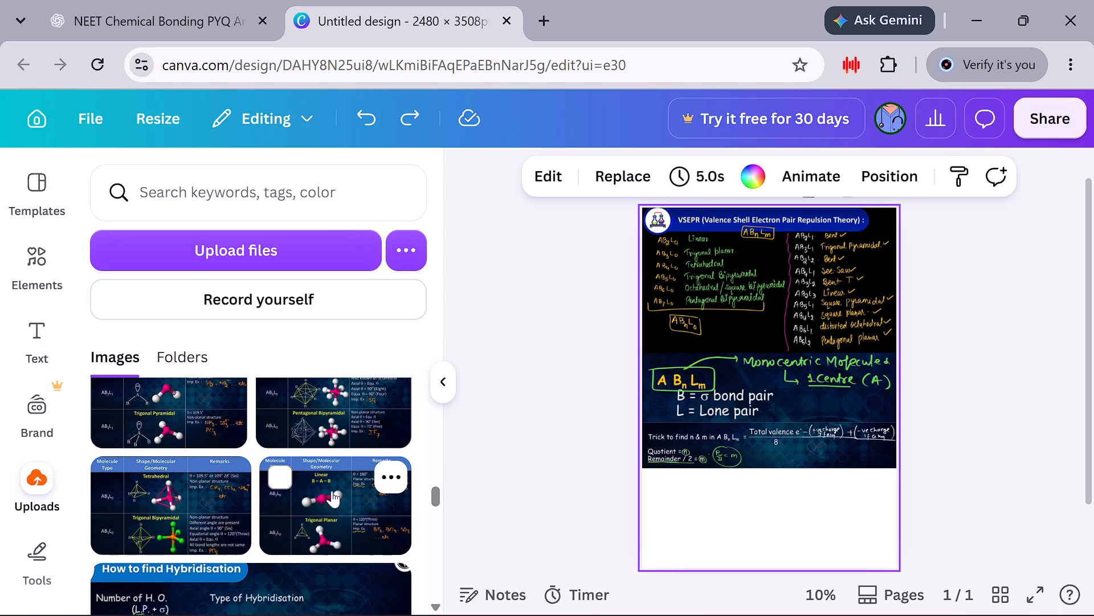
click(315, 505)
drag(756, 407, 765, 437)
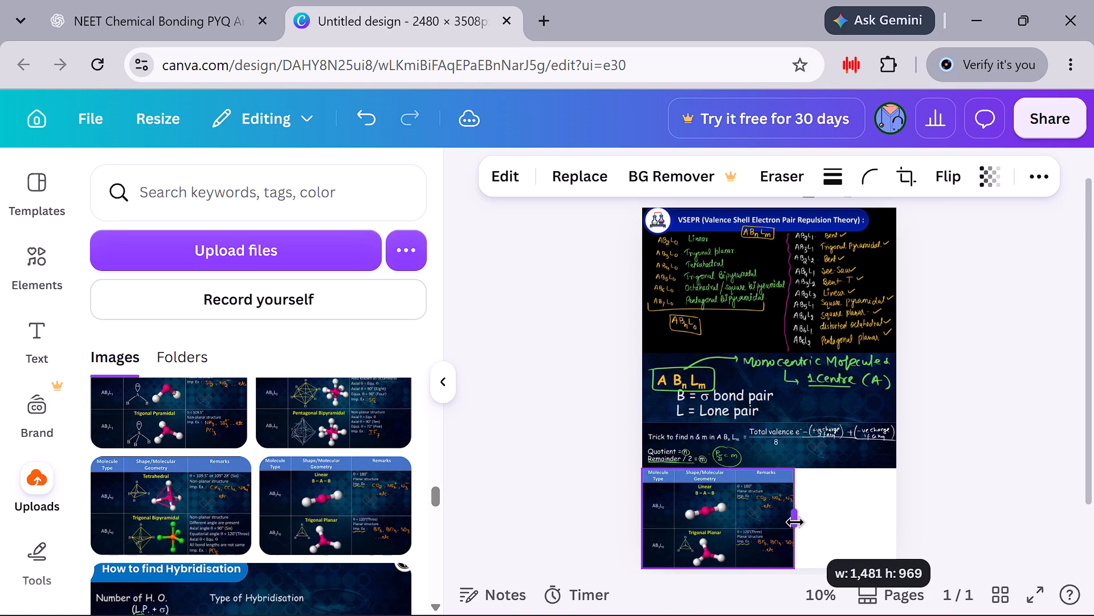
click(798, 472)
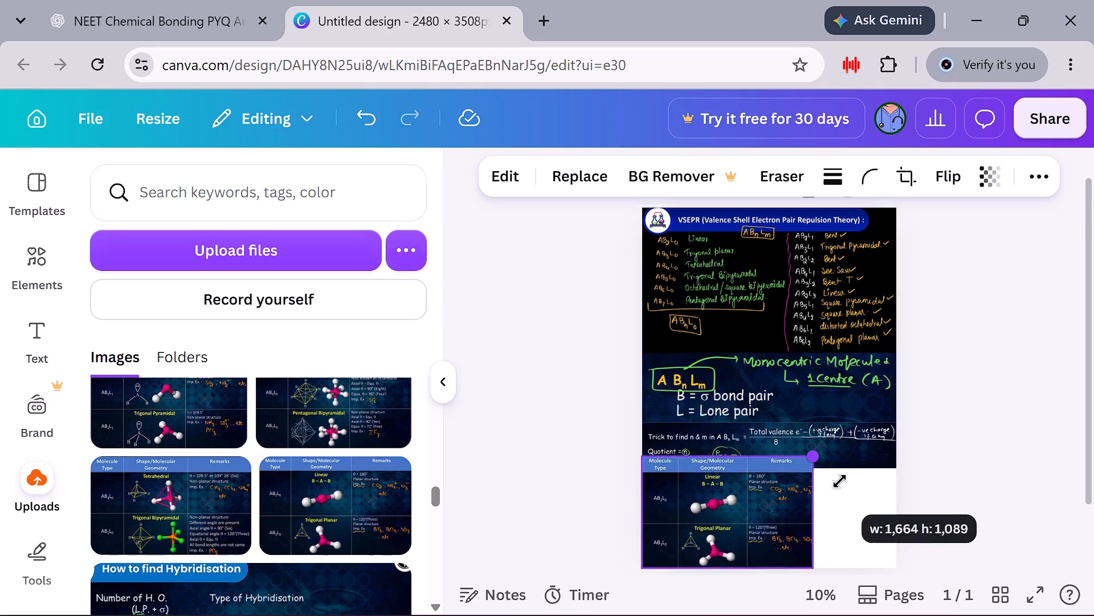
drag(798, 485, 779, 492)
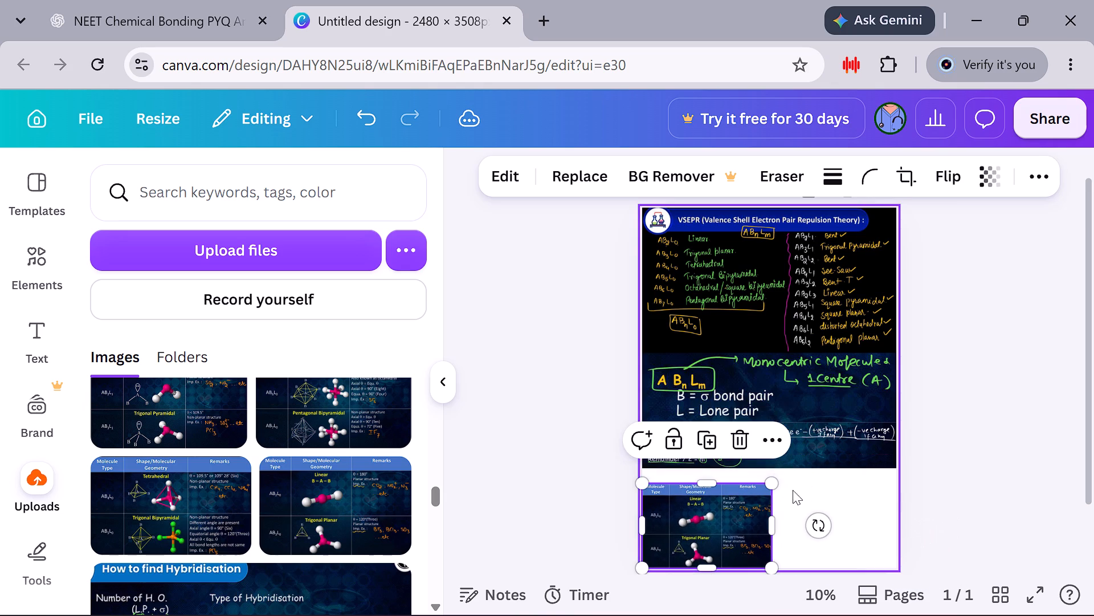
drag(769, 480, 798, 477)
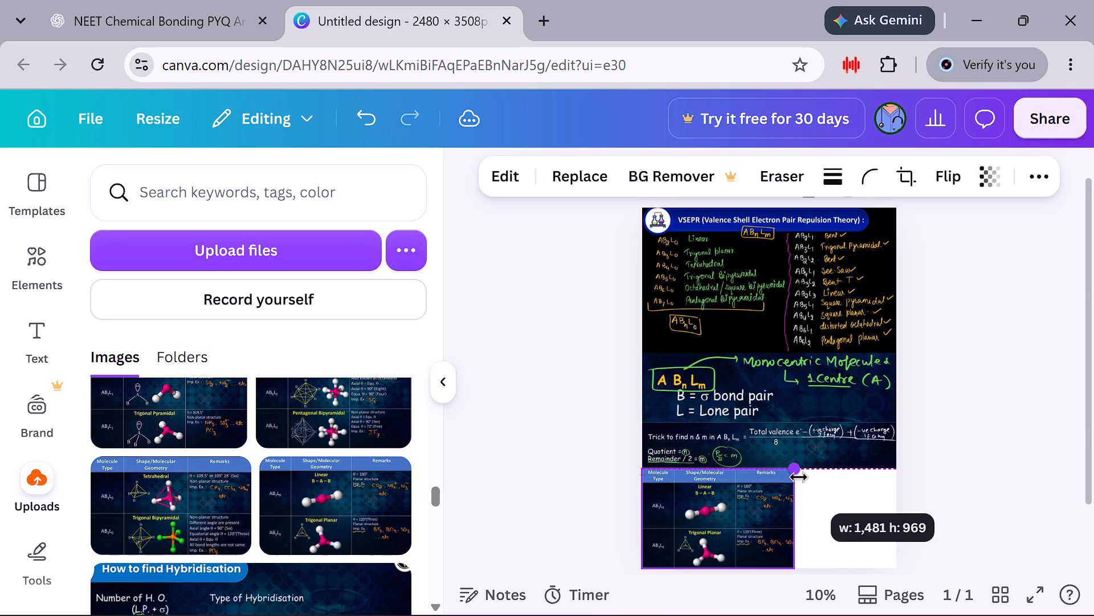
click(952, 494)
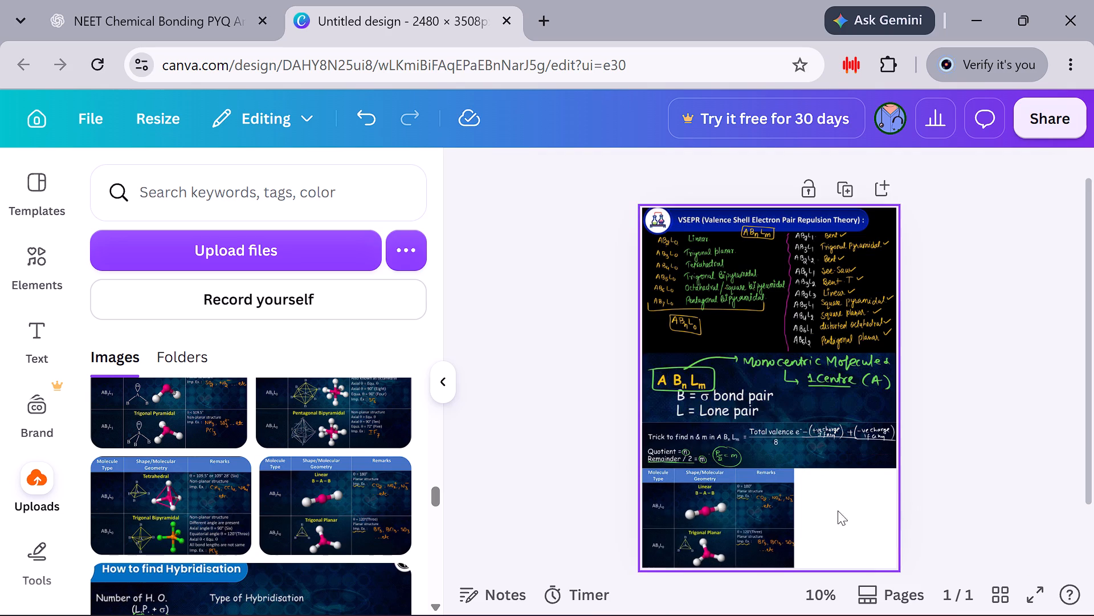
drag(775, 510, 788, 510)
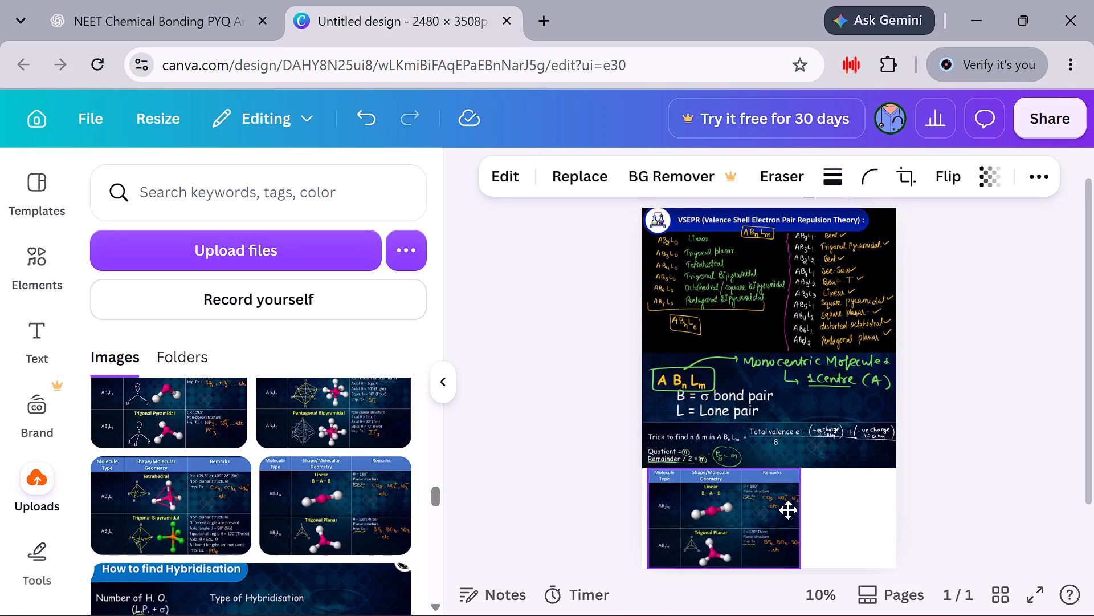
drag(788, 510, 770, 508)
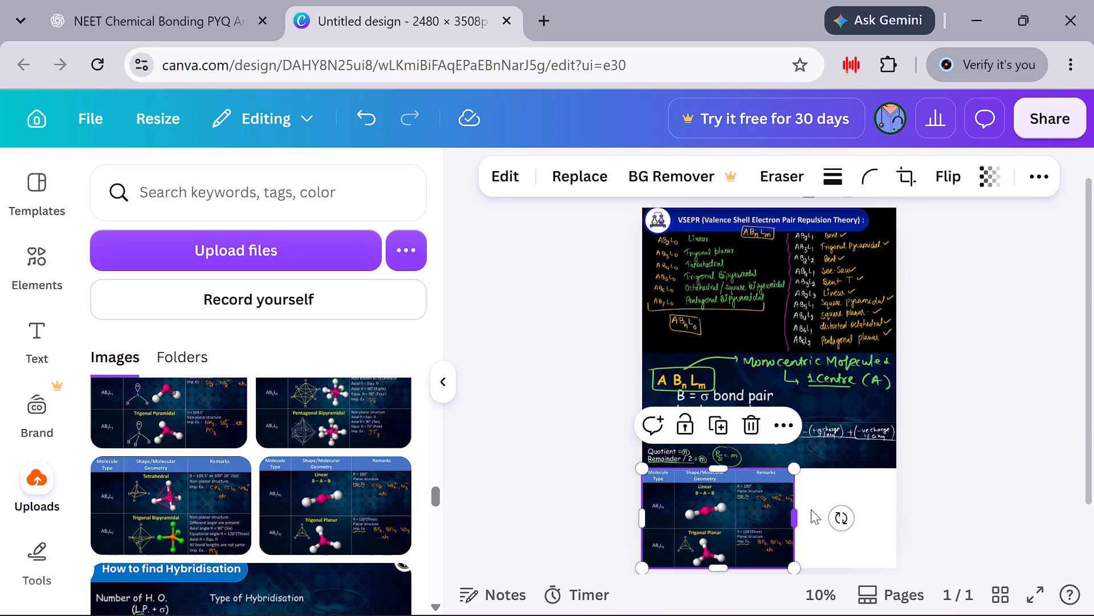
click(817, 497)
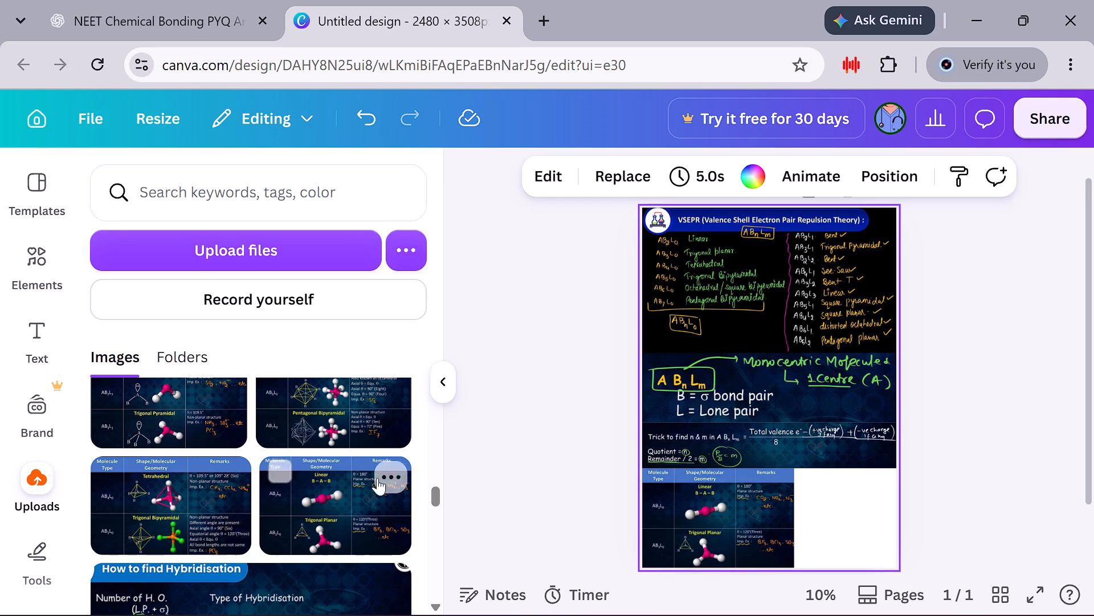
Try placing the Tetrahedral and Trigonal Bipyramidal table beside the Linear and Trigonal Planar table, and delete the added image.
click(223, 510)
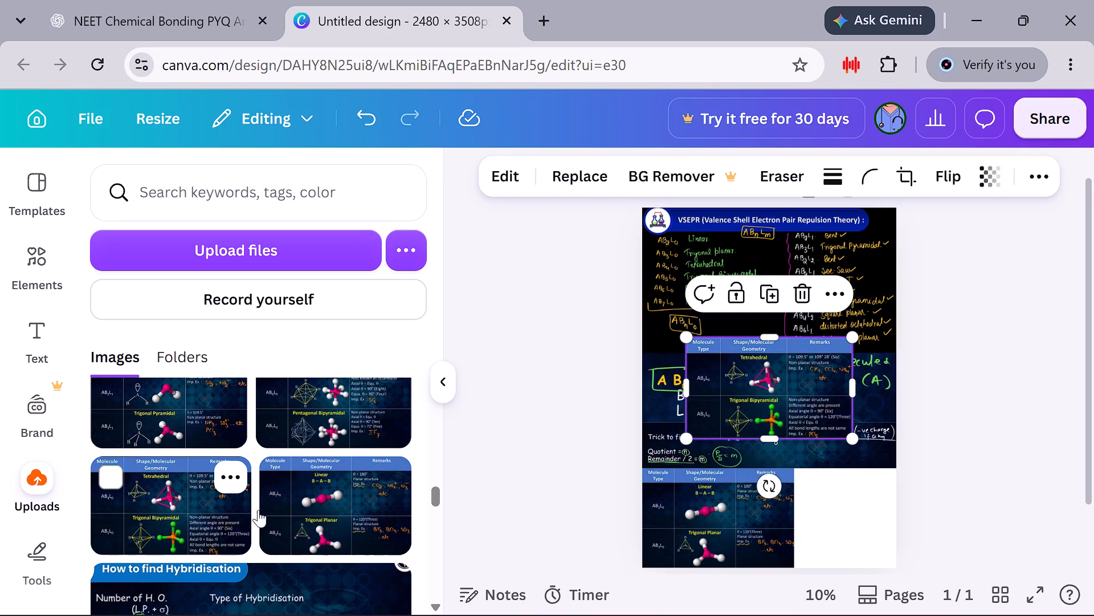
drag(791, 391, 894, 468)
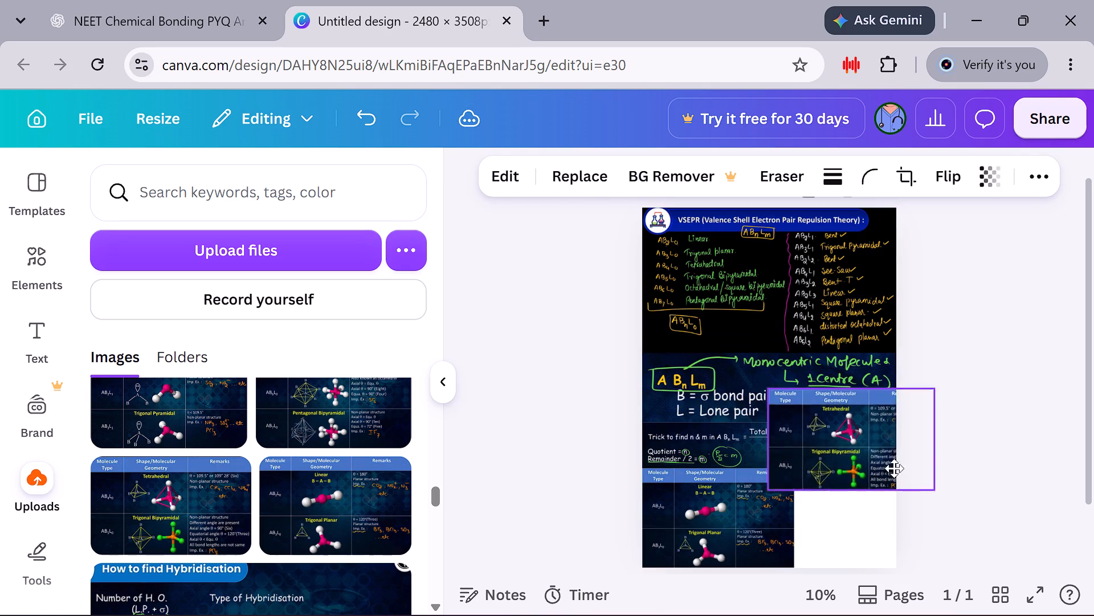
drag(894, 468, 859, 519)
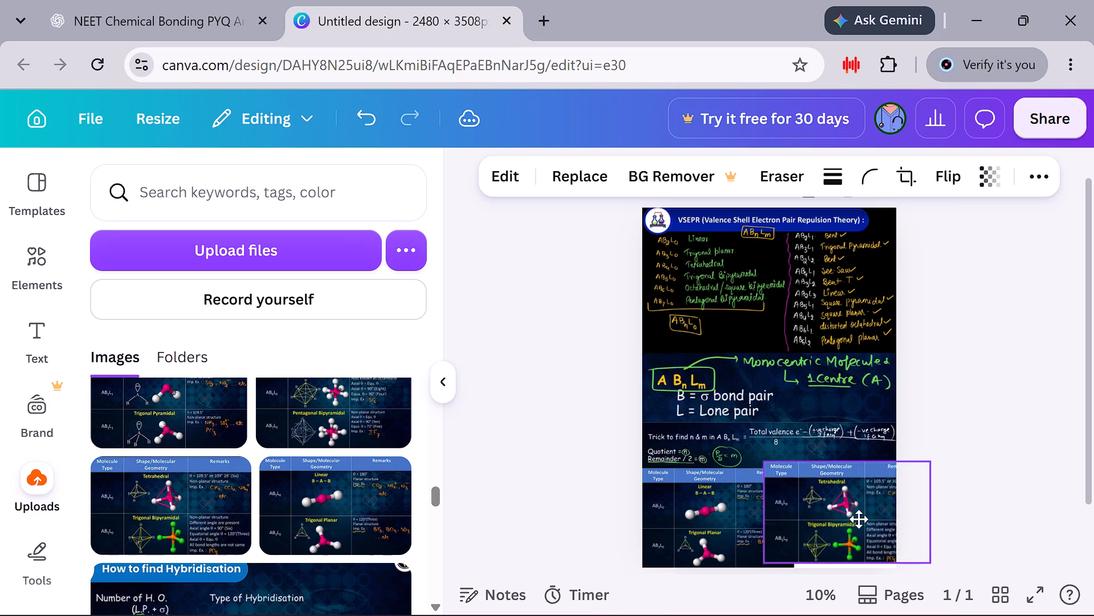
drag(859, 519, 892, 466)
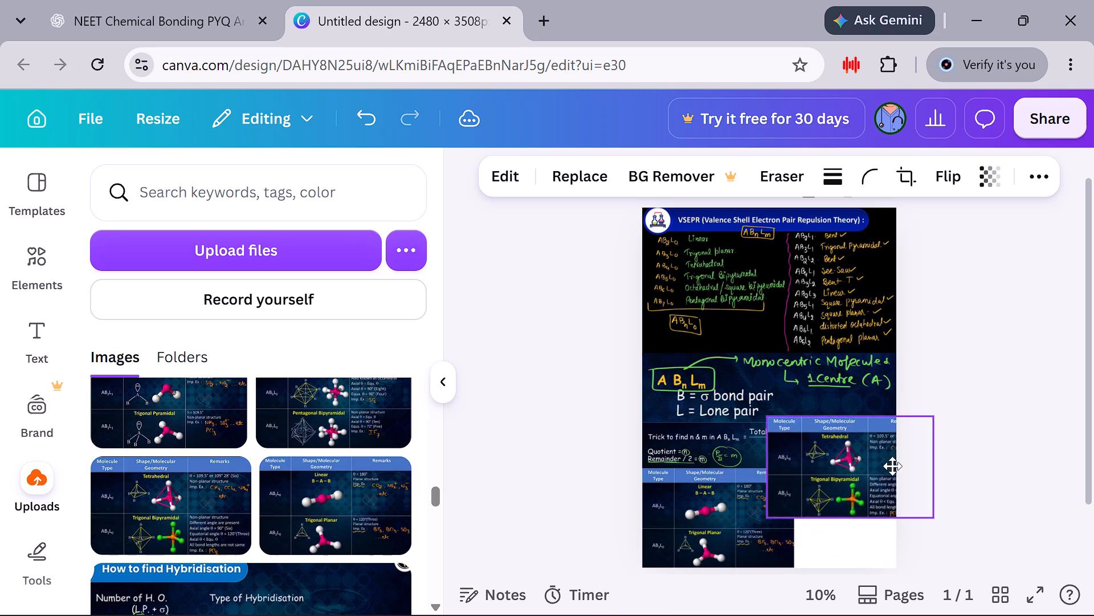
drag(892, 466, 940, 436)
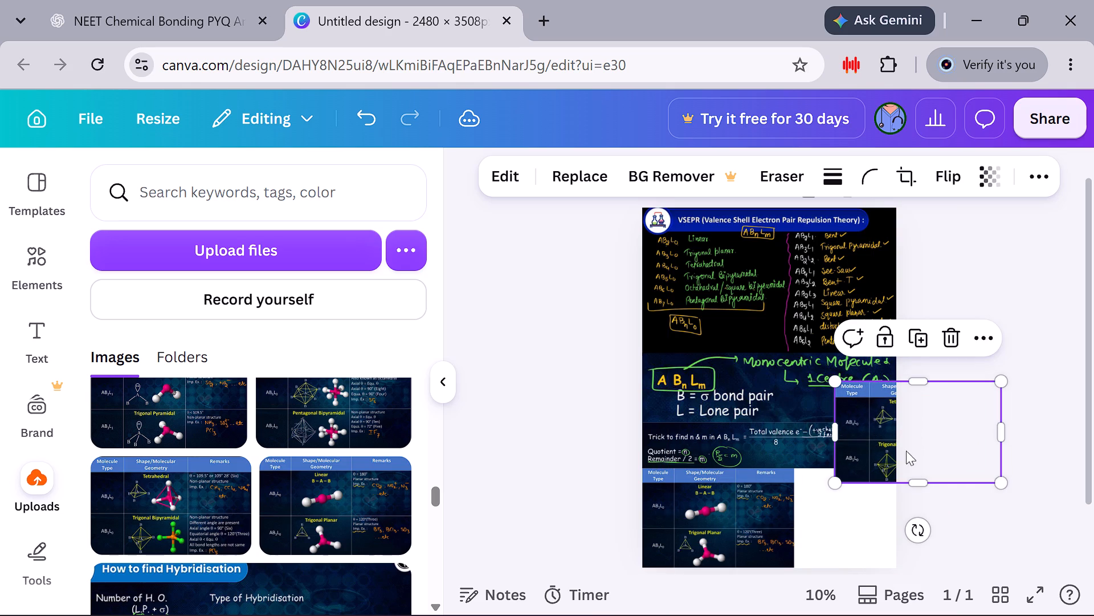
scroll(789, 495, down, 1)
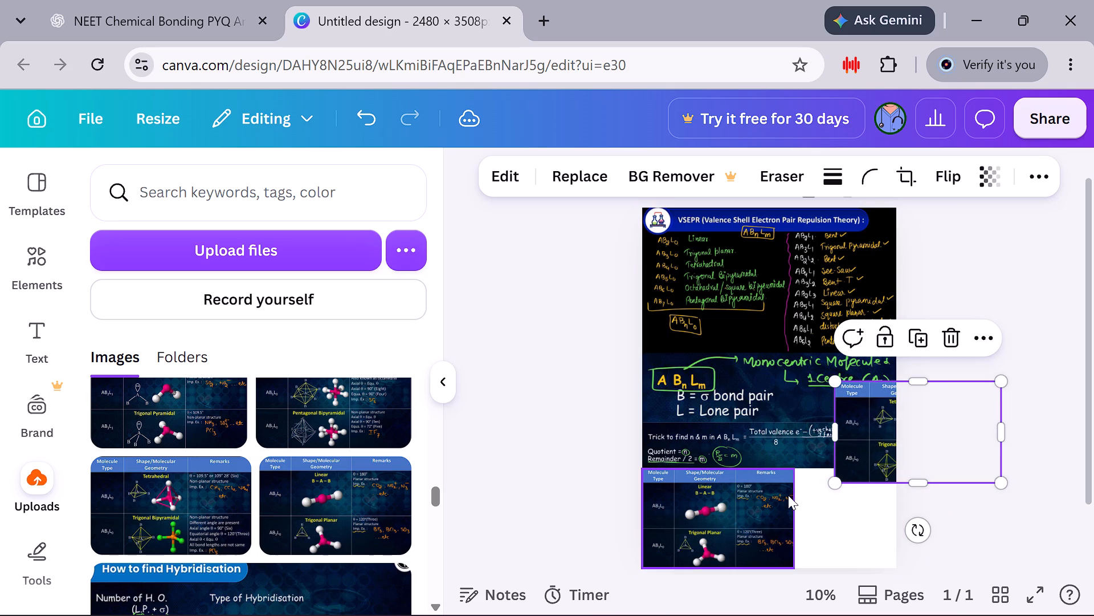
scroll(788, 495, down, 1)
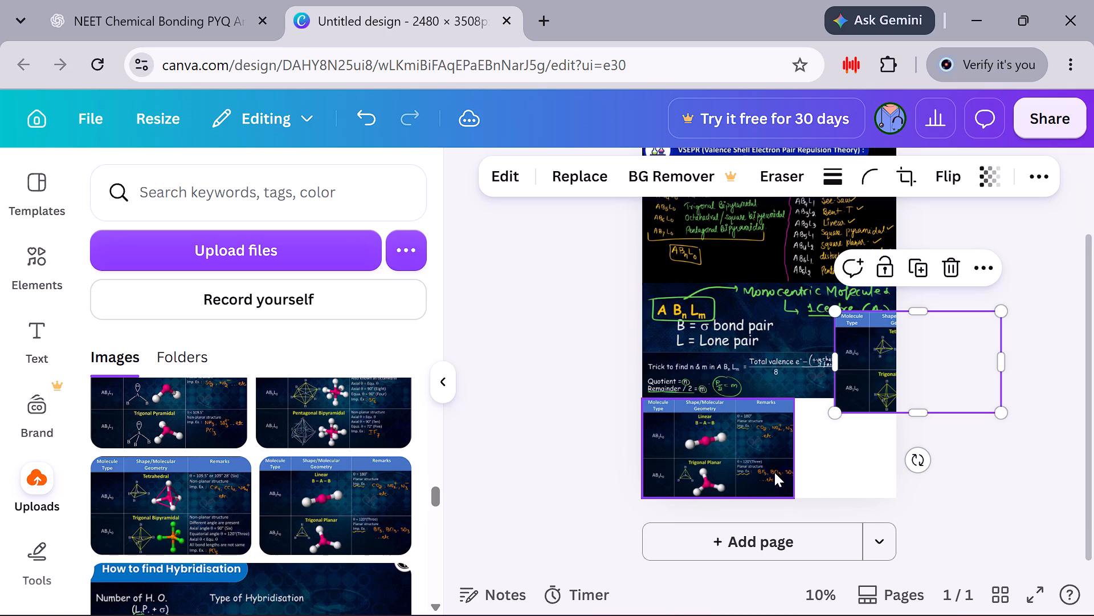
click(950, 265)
Delete the Linear and Trigonal Planar table from the bottom of the page.
click(760, 443)
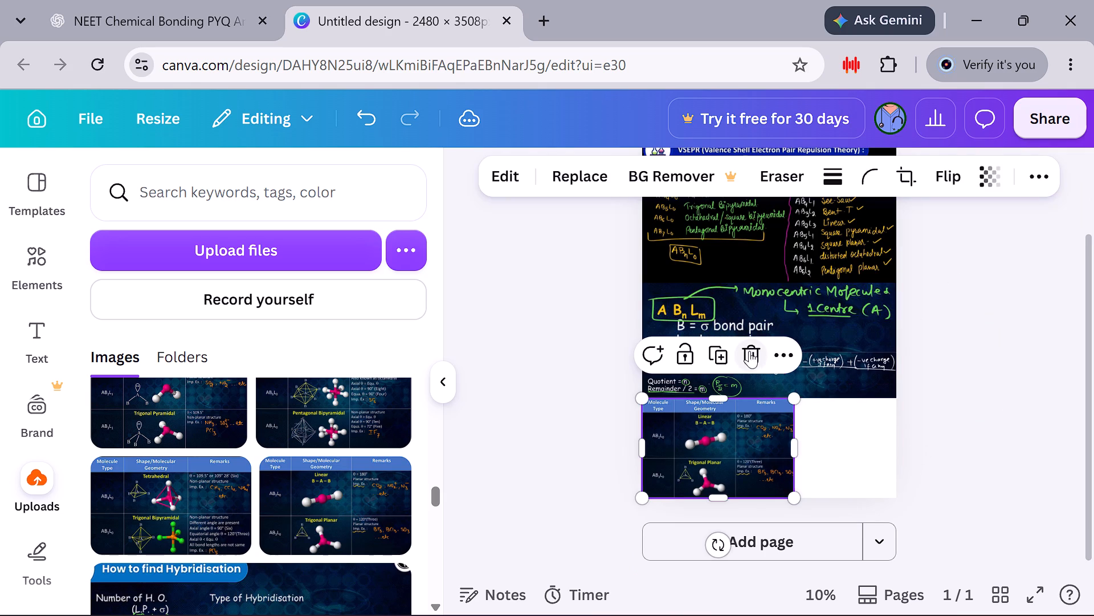
click(749, 351)
Add the uploaded "How to find Hybridisation" image and move it to the page's left edge, directly beneath the "Trick to find n & m" image.
scroll(337, 465, down, 1)
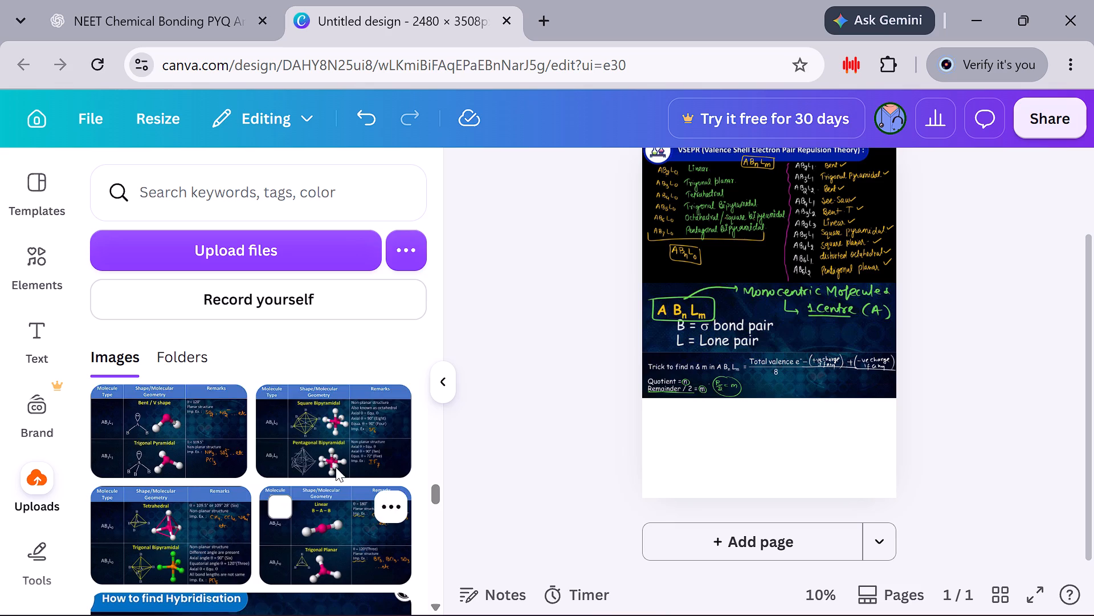
scroll(336, 467, down, 2)
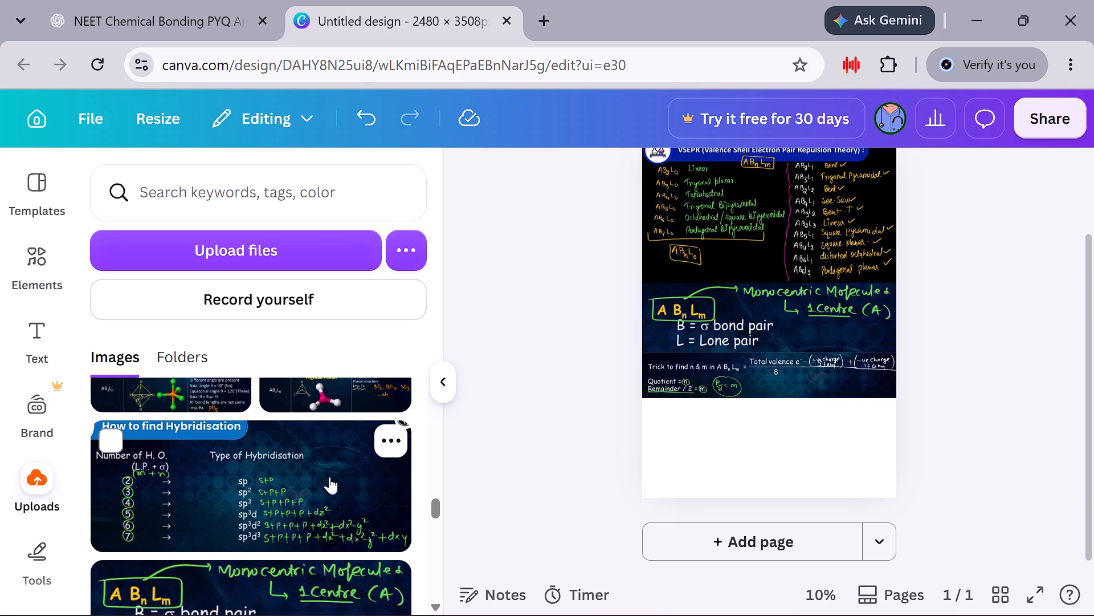
click(329, 477)
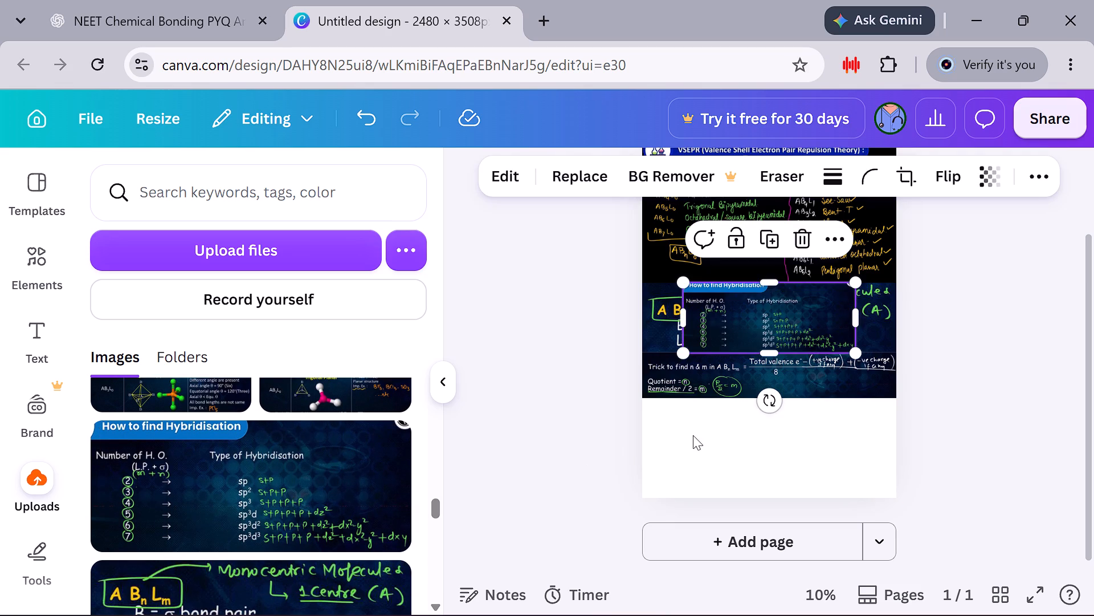
drag(761, 331, 716, 455)
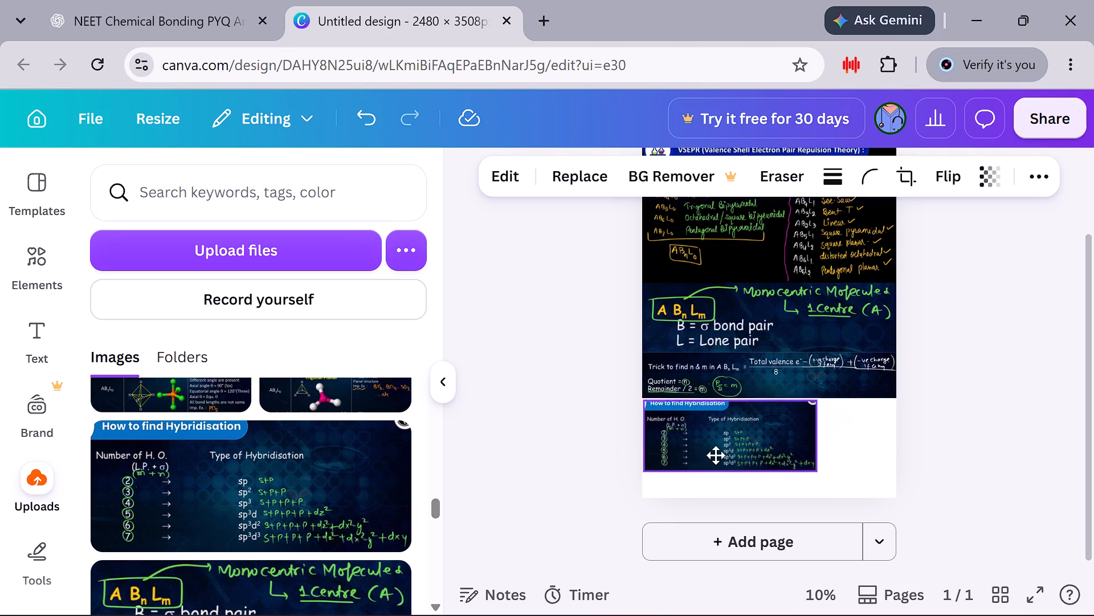
drag(716, 455, 721, 447)
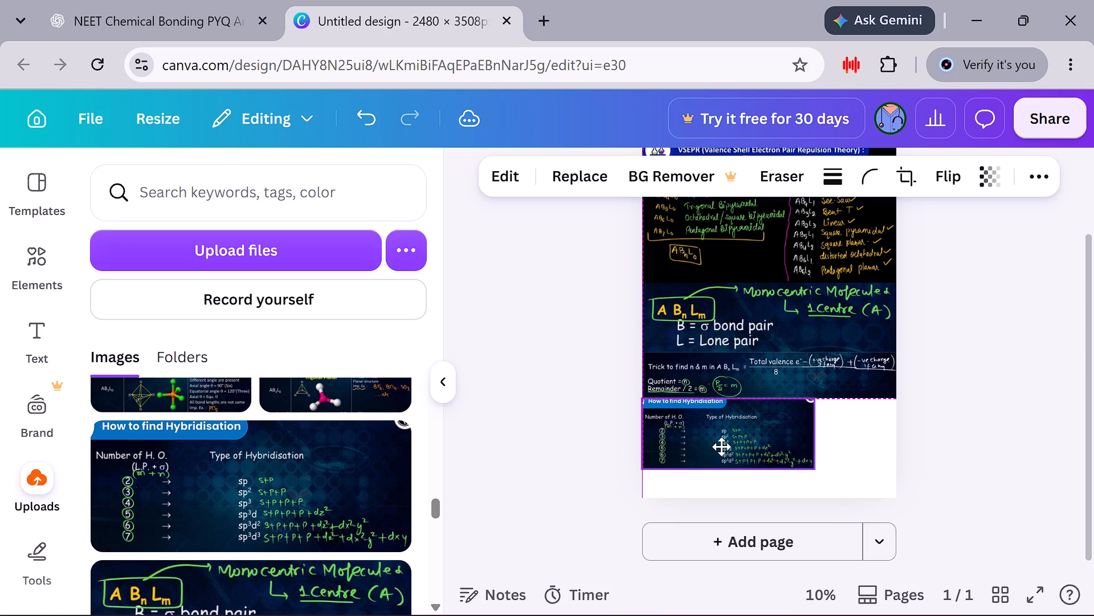
drag(721, 447, 721, 446)
Enlarge the "How to find Hybridisation" image to span the full page width and fill the space down to the page's bottom edge.
drag(810, 464, 877, 492)
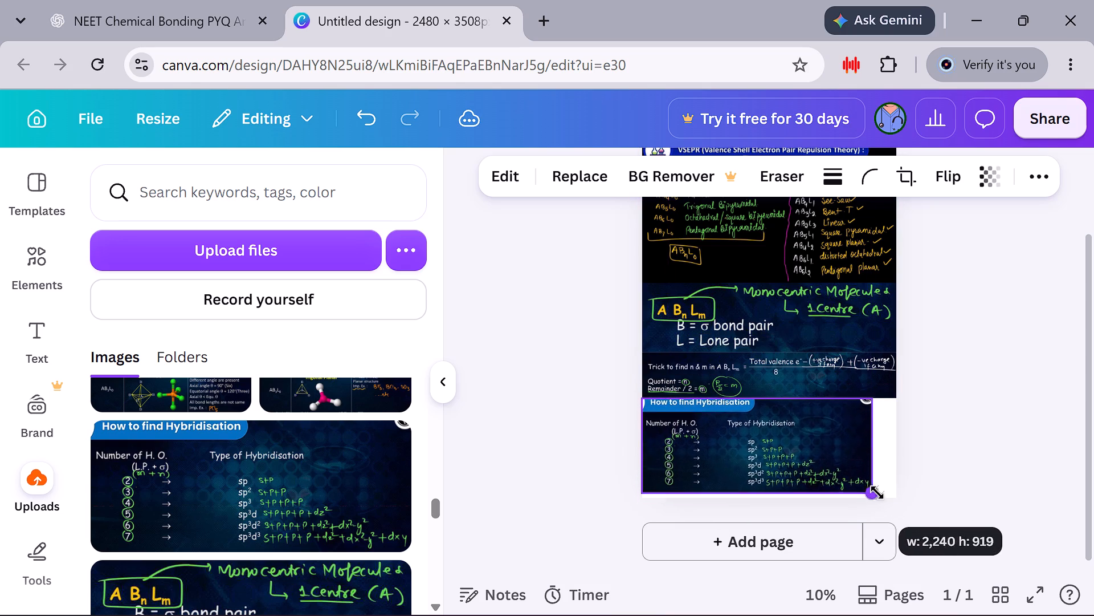
drag(877, 492, 889, 495)
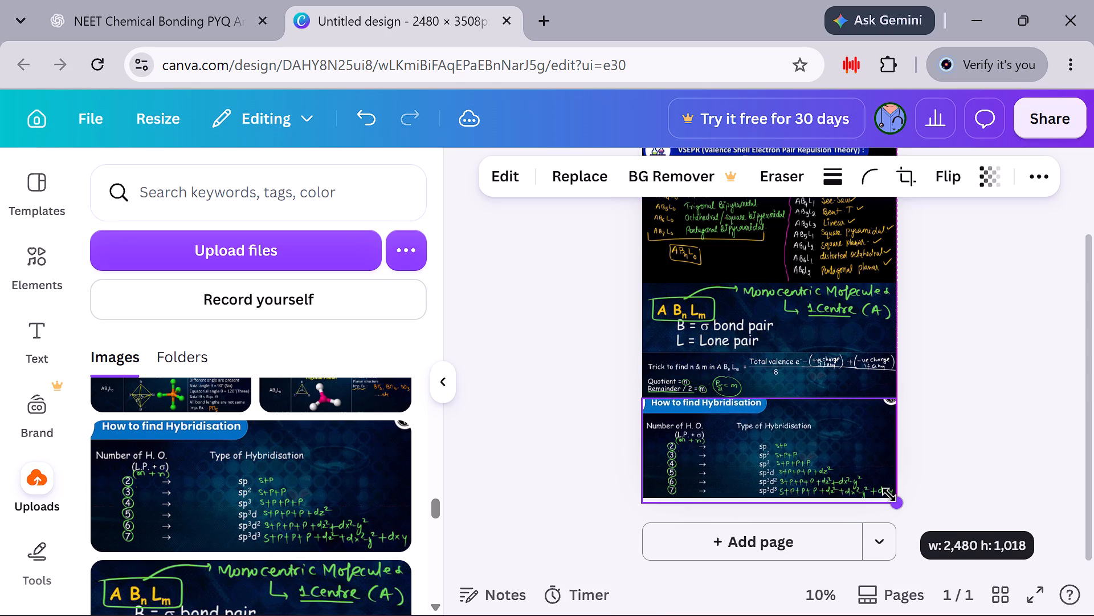
drag(889, 495, 887, 491)
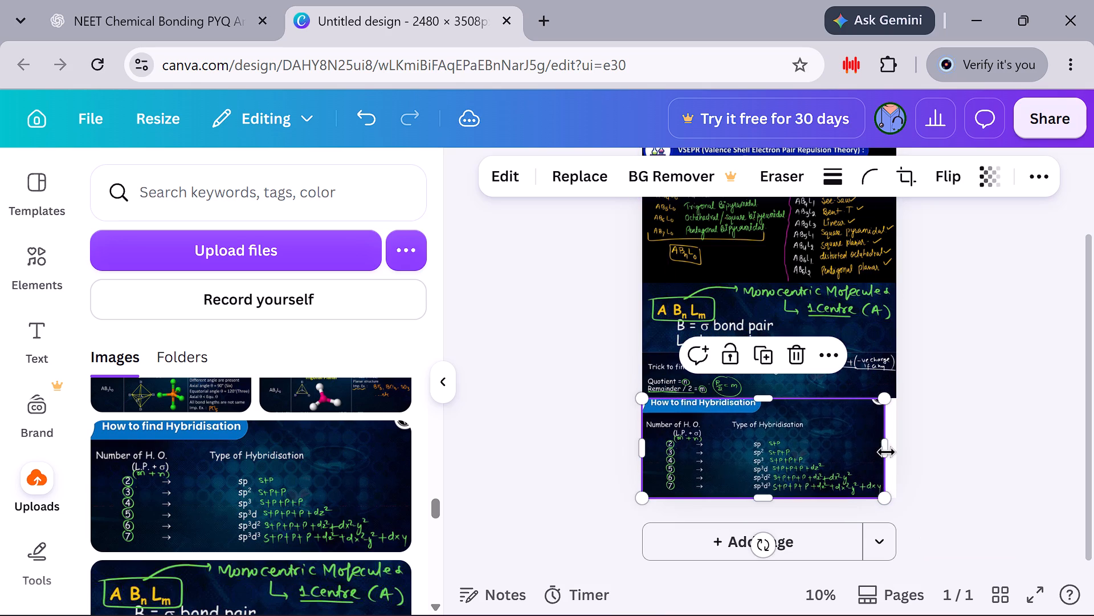
drag(887, 451, 903, 452)
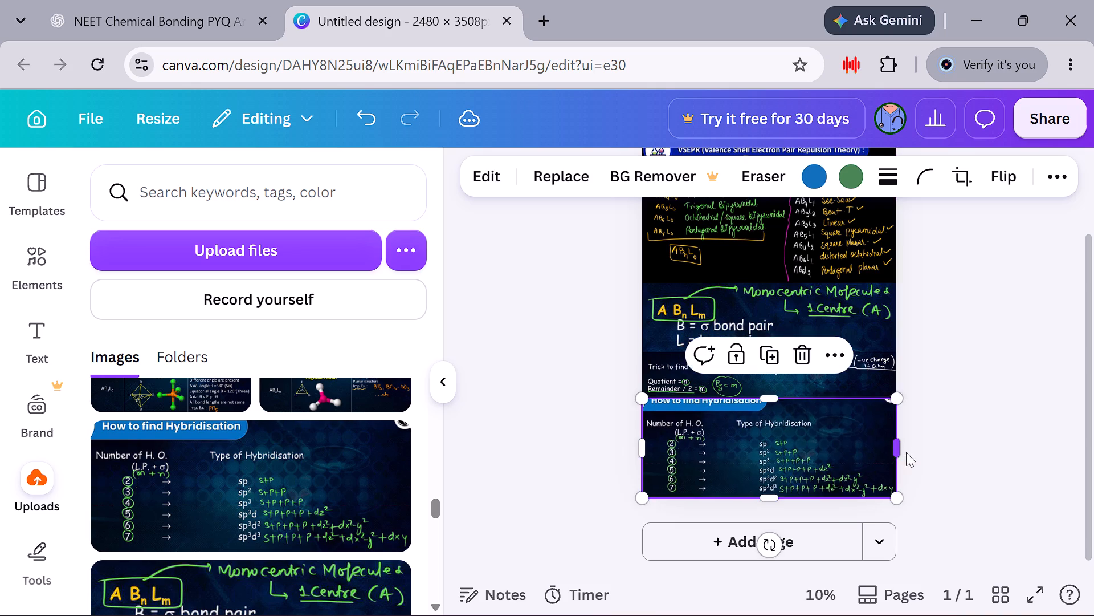
click(979, 445)
Add a blank second page after the VSEPR page.
scroll(647, 444, down, 1)
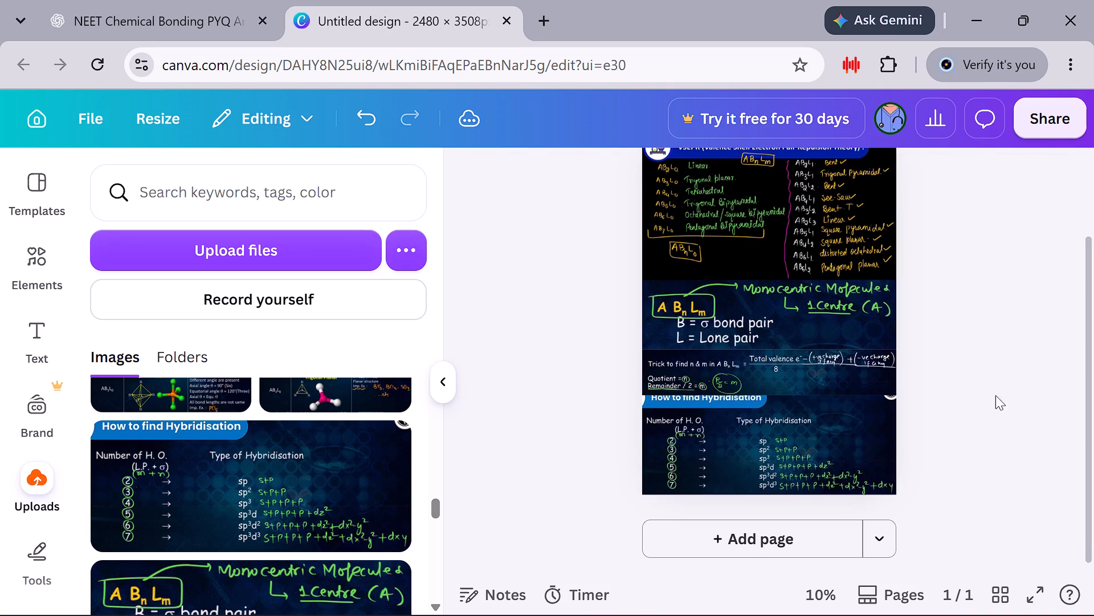
scroll(1015, 416, down, 1)
click(781, 546)
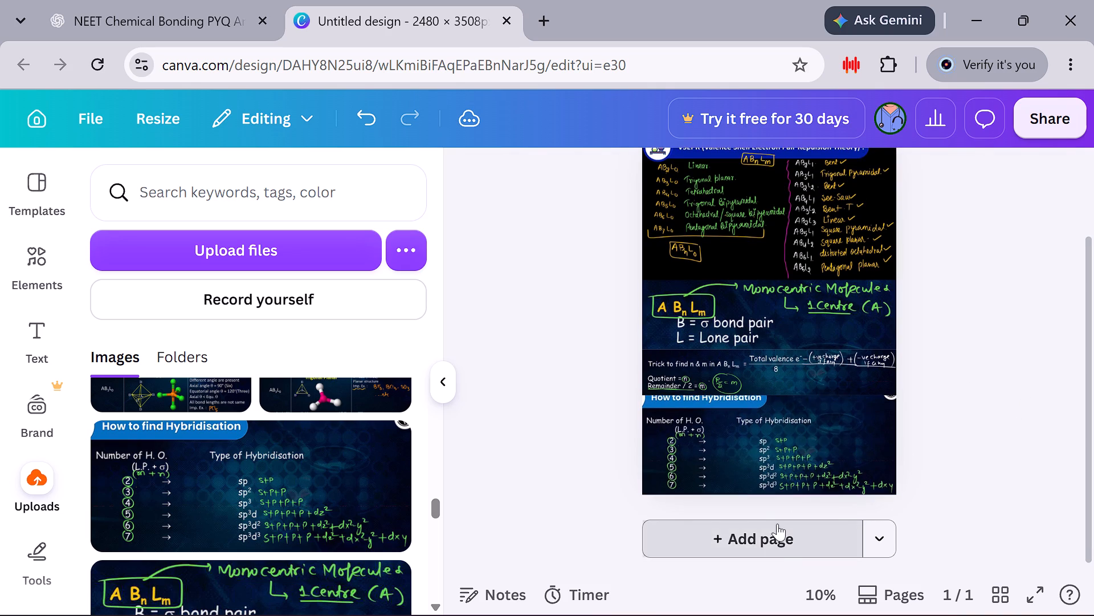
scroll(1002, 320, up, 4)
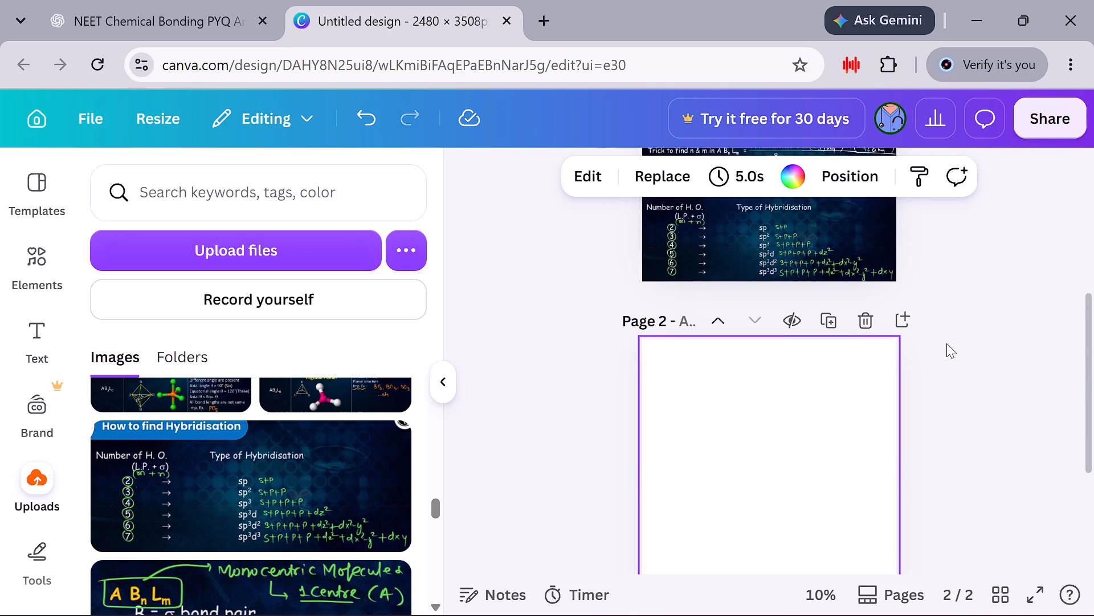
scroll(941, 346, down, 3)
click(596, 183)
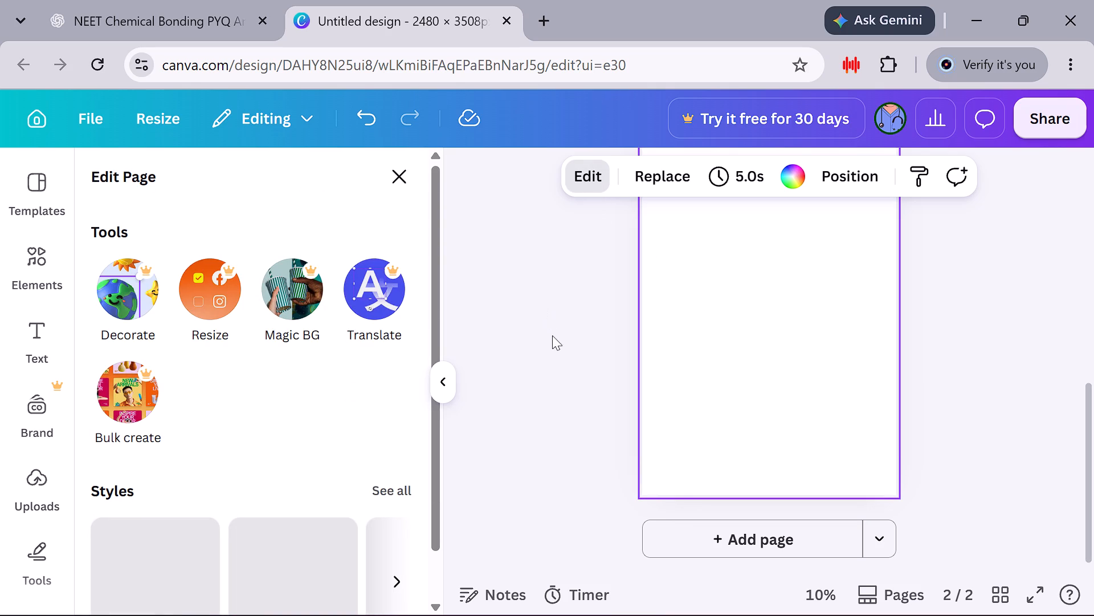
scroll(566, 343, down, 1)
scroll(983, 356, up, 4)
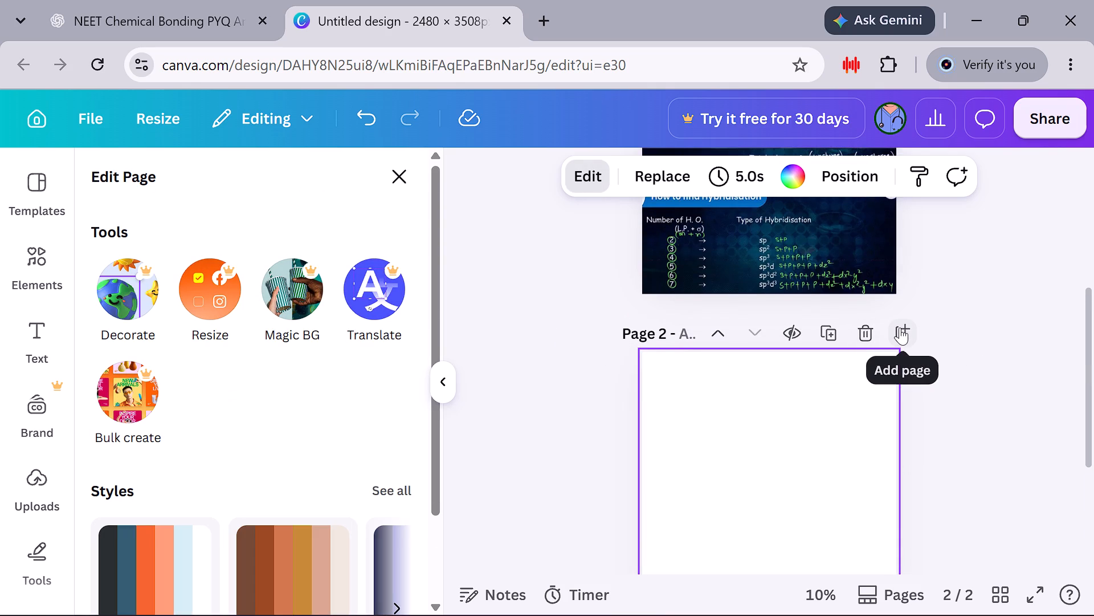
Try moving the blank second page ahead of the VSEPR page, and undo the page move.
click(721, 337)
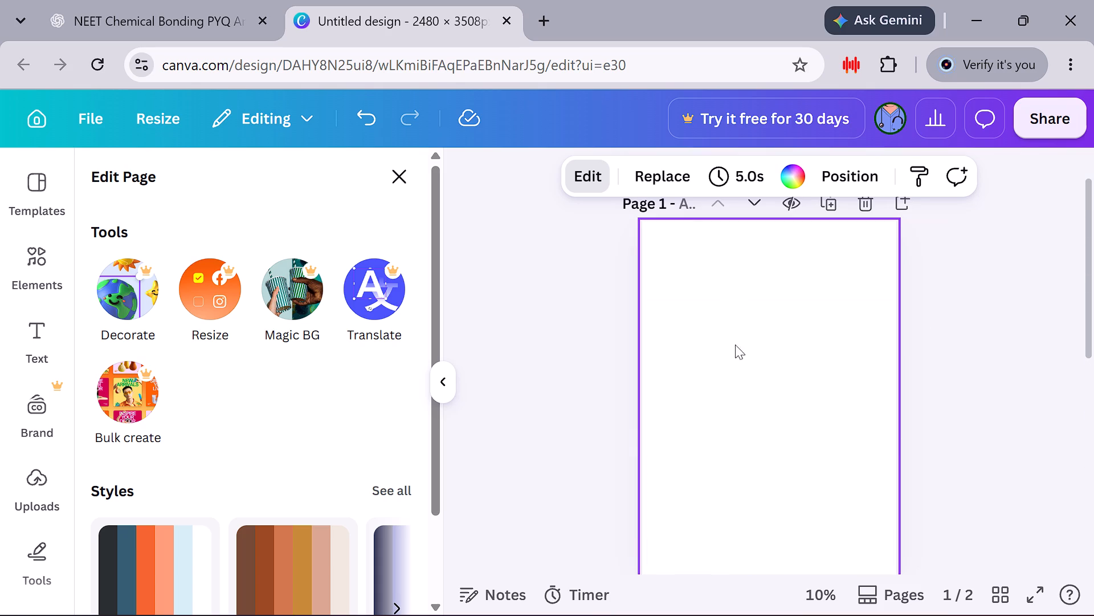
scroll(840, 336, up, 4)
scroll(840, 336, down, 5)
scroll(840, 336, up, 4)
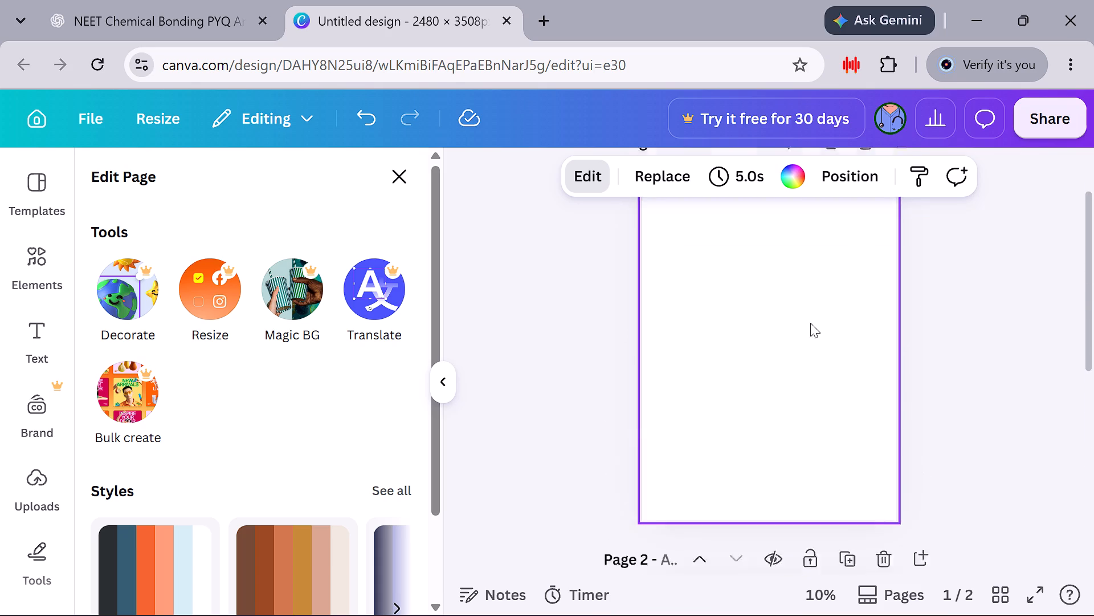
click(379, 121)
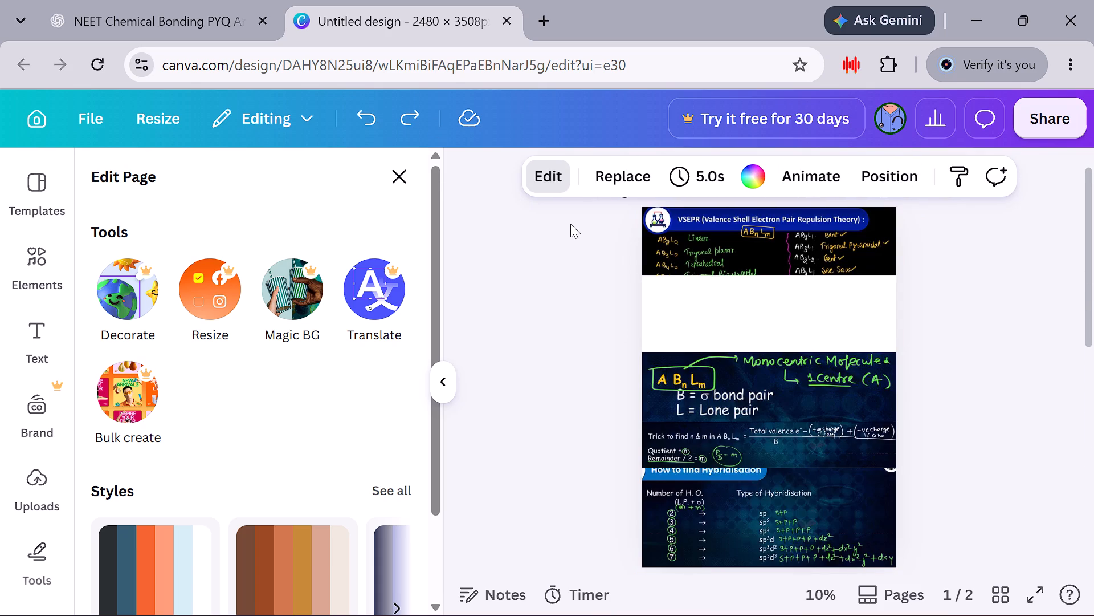
Return to the uploaded images and examine the image arrangement on page 1 and the blank page 2.
scroll(570, 224, down, 1)
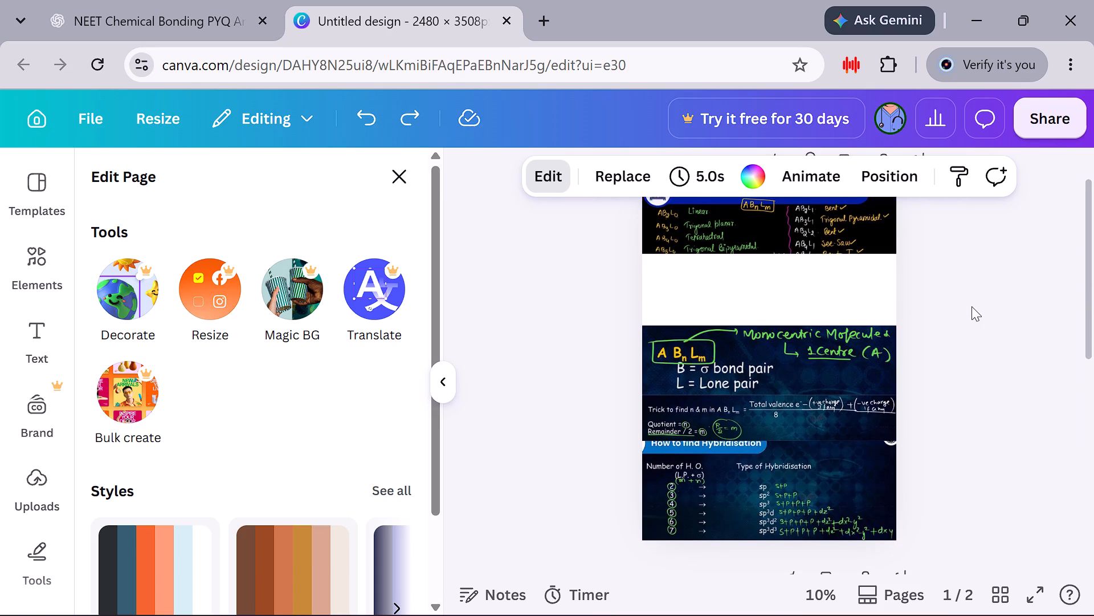
scroll(961, 306, up, 1)
scroll(960, 306, down, 4)
scroll(956, 310, up, 2)
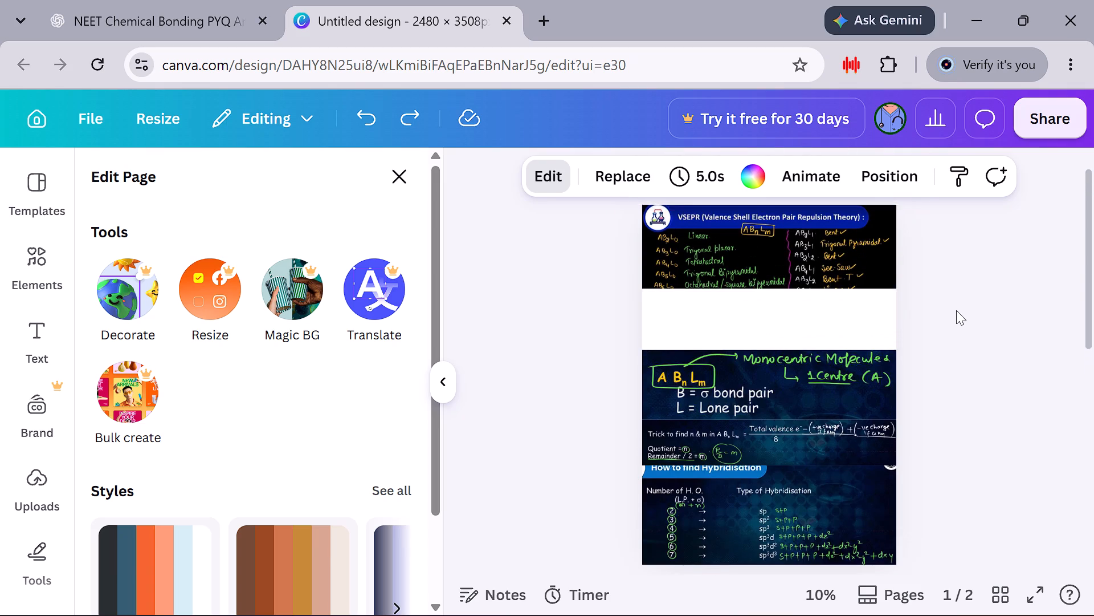
scroll(956, 310, up, 1)
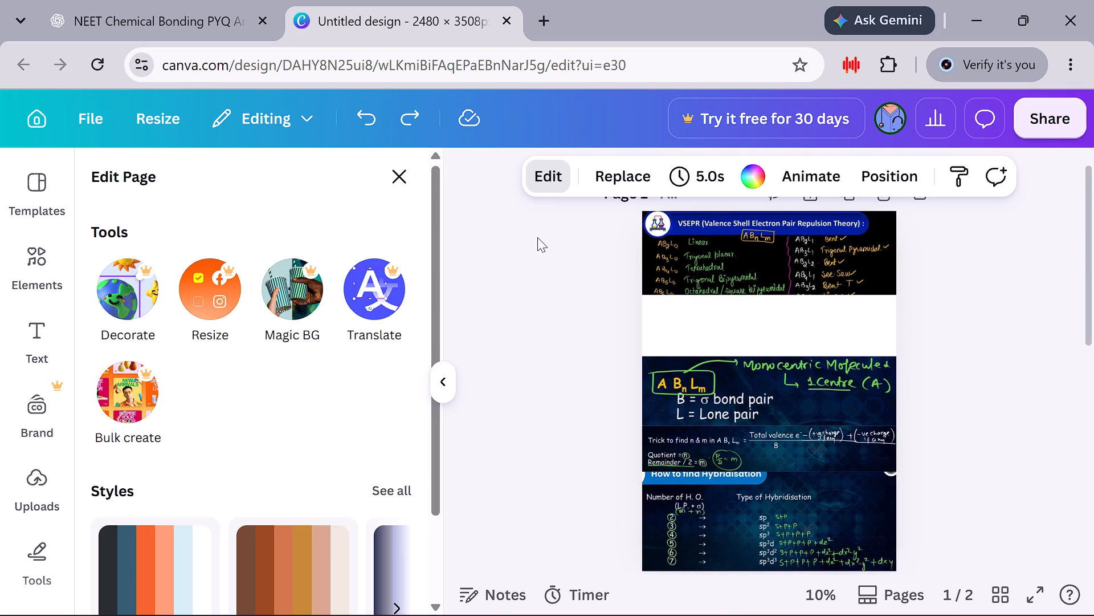
click(405, 169)
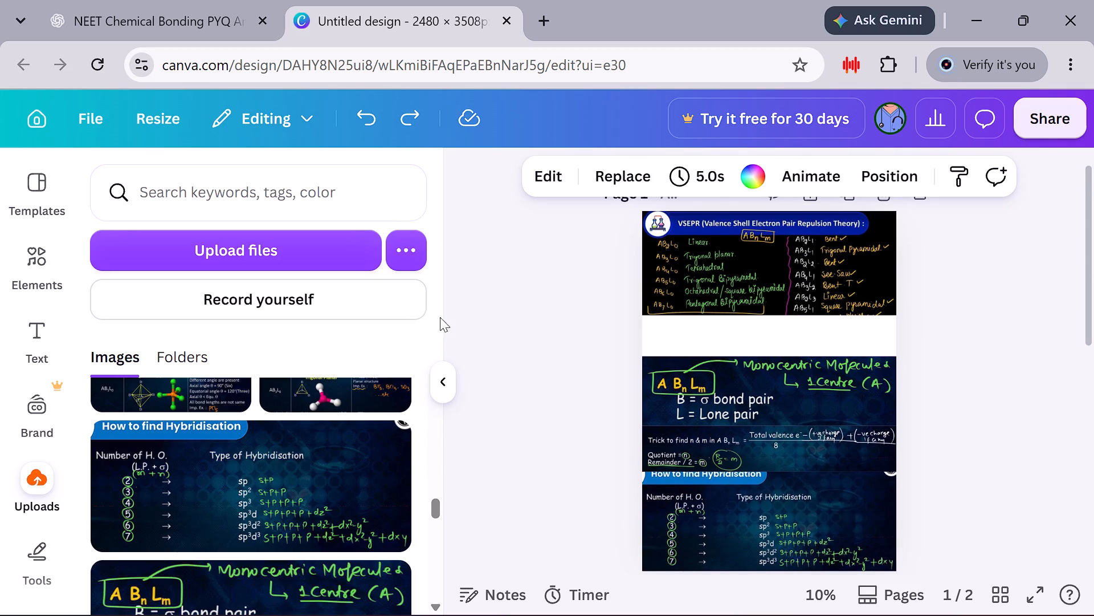
scroll(406, 447, up, 2)
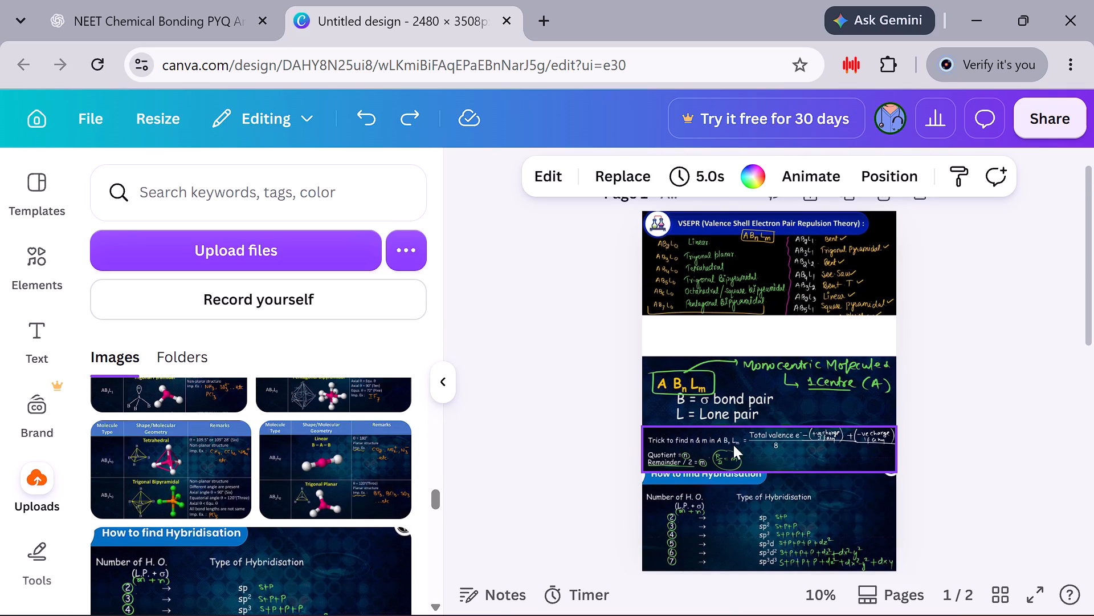
scroll(740, 442, down, 8)
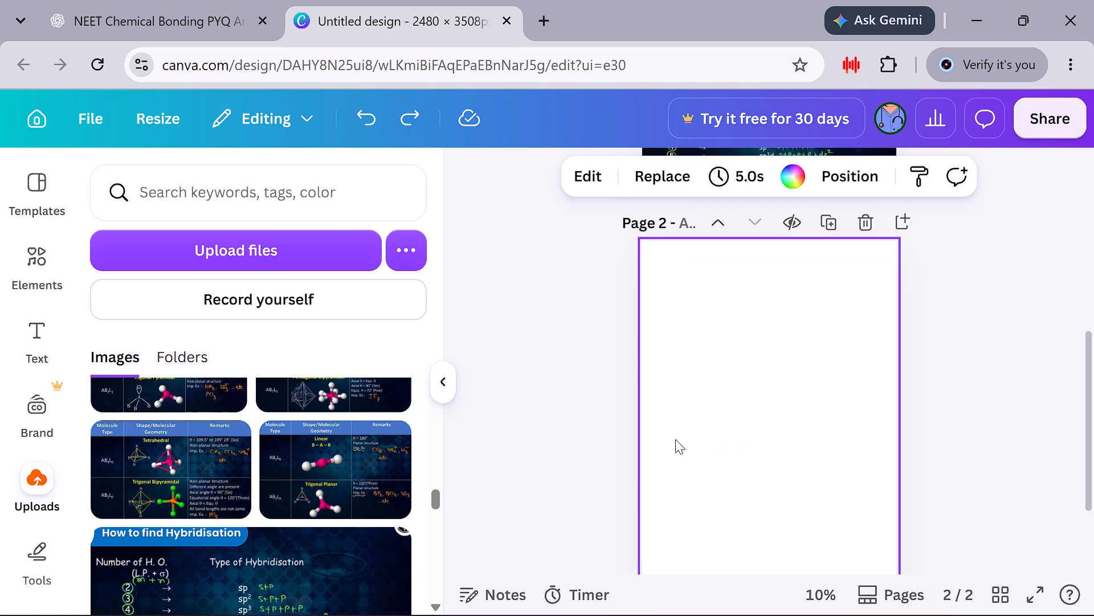
scroll(532, 449, down, 1)
scroll(774, 383, up, 3)
scroll(854, 350, up, 1)
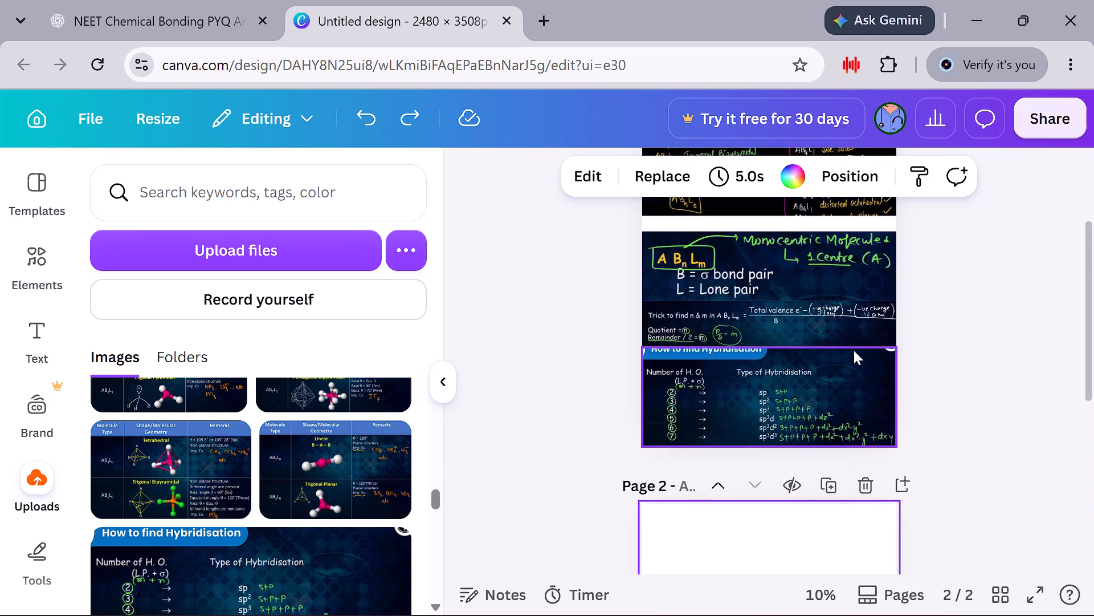
scroll(854, 350, up, 1)
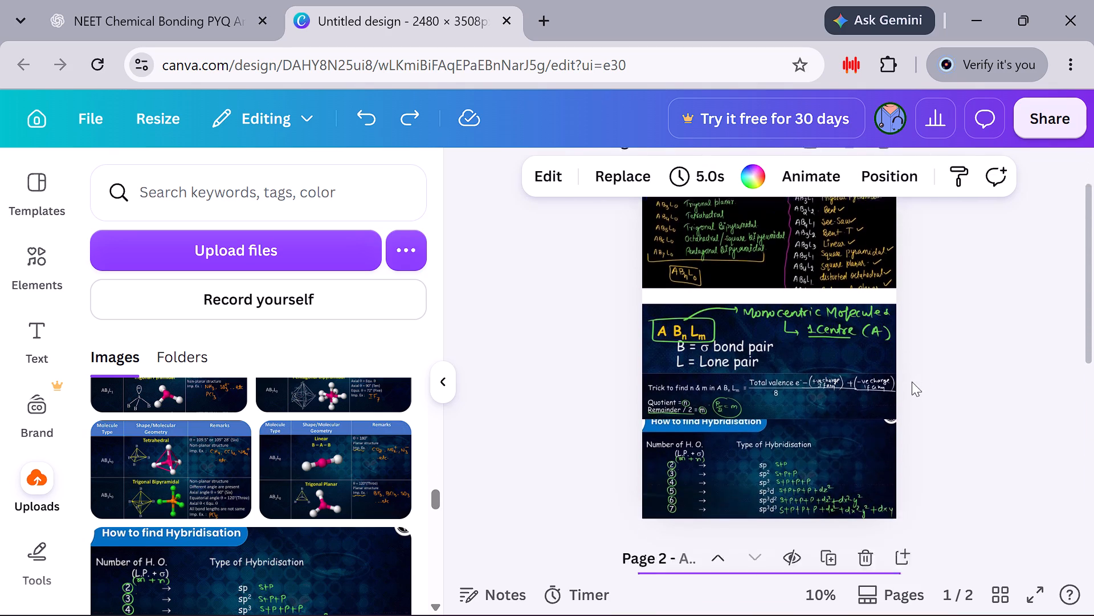
scroll(886, 390, up, 2)
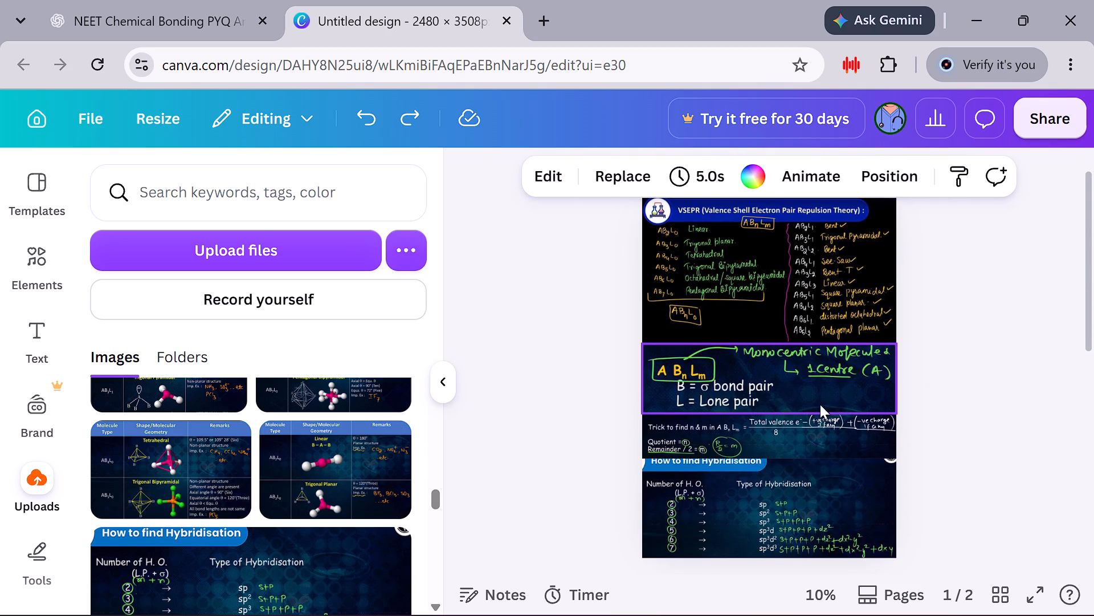
scroll(820, 406, down, 3)
scroll(655, 435, down, 1)
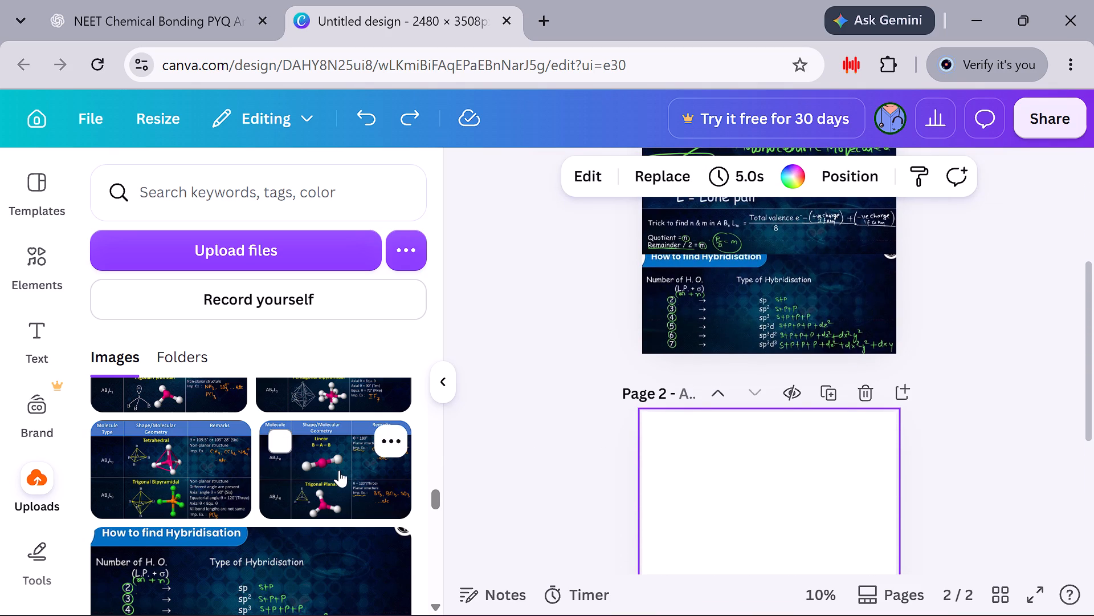
Place the Linear/Trigonal Planar table image in page 2's top-left corner, and stack the Tetrahedral/Trigonal Bipyramidal image directly beneath it.
click(338, 470)
scroll(500, 466, down, 3)
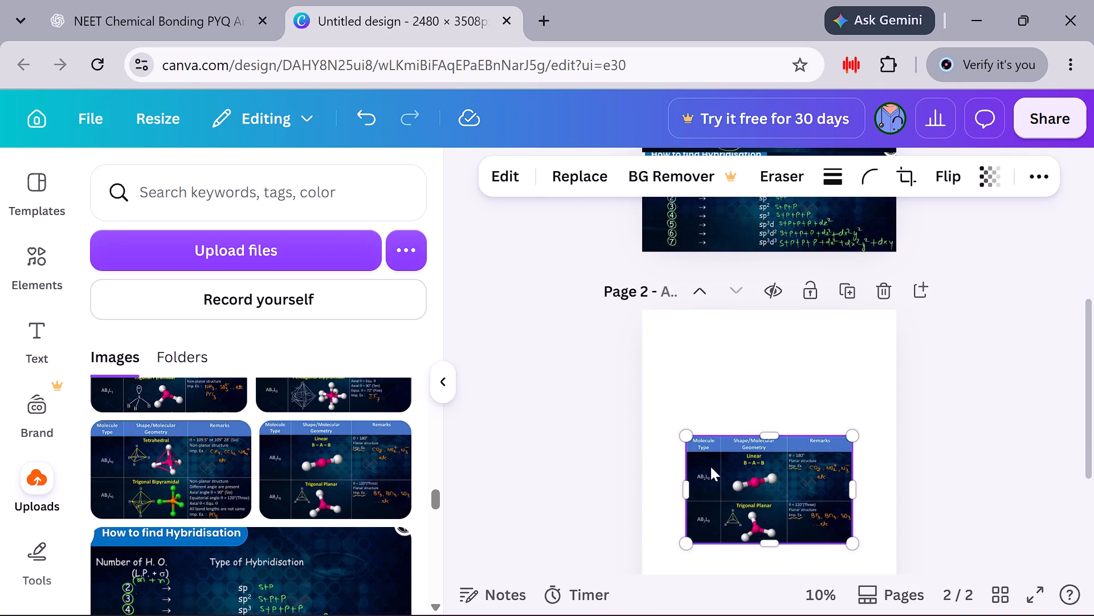
drag(738, 479, 695, 338)
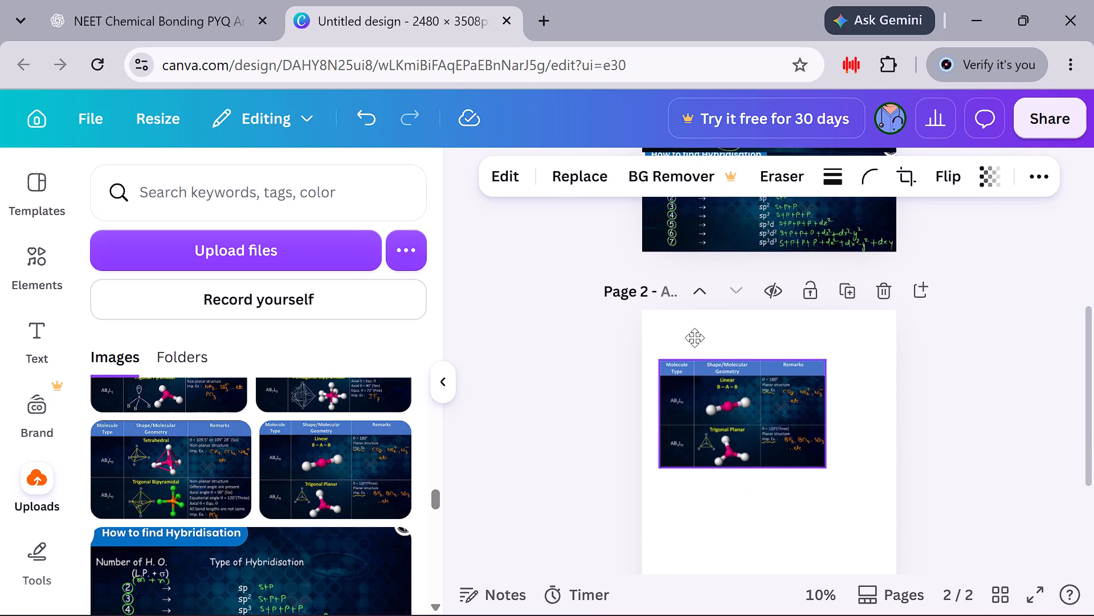
drag(695, 338, 696, 353)
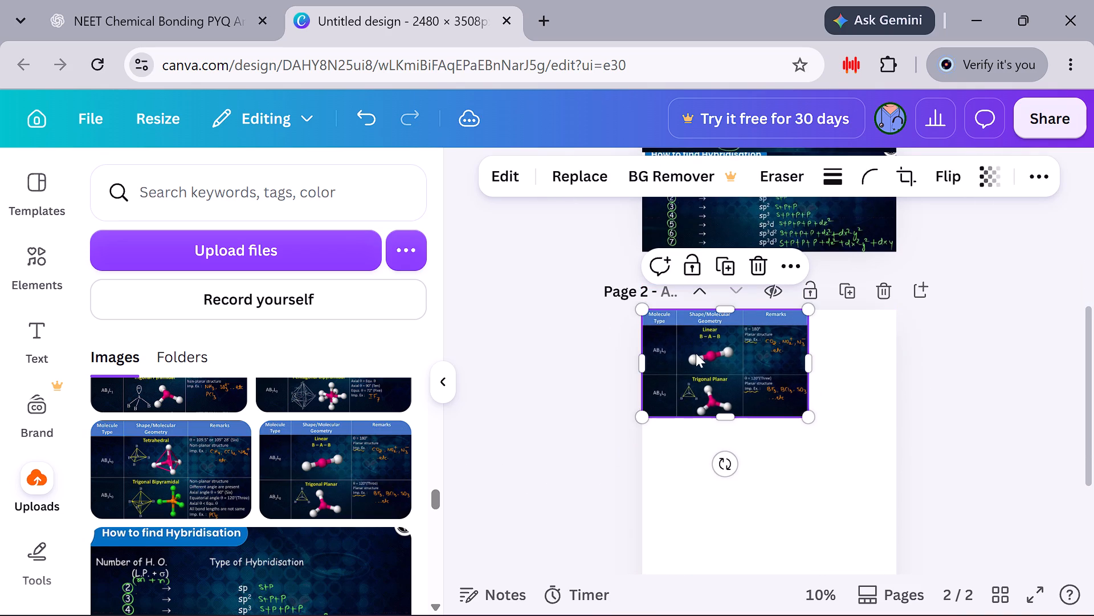
click(217, 463)
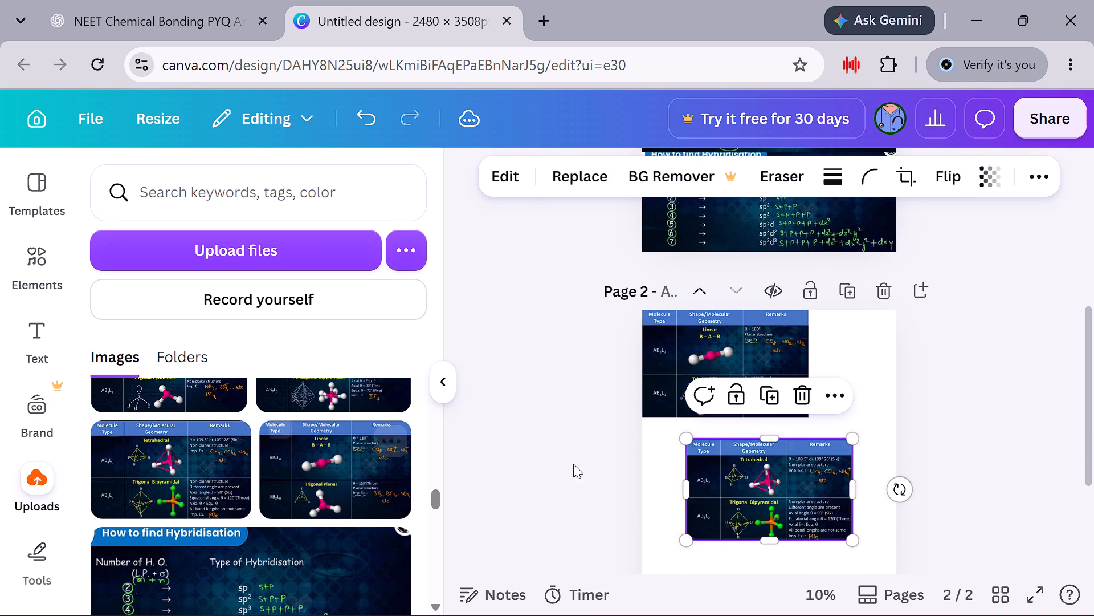
drag(725, 490, 682, 469)
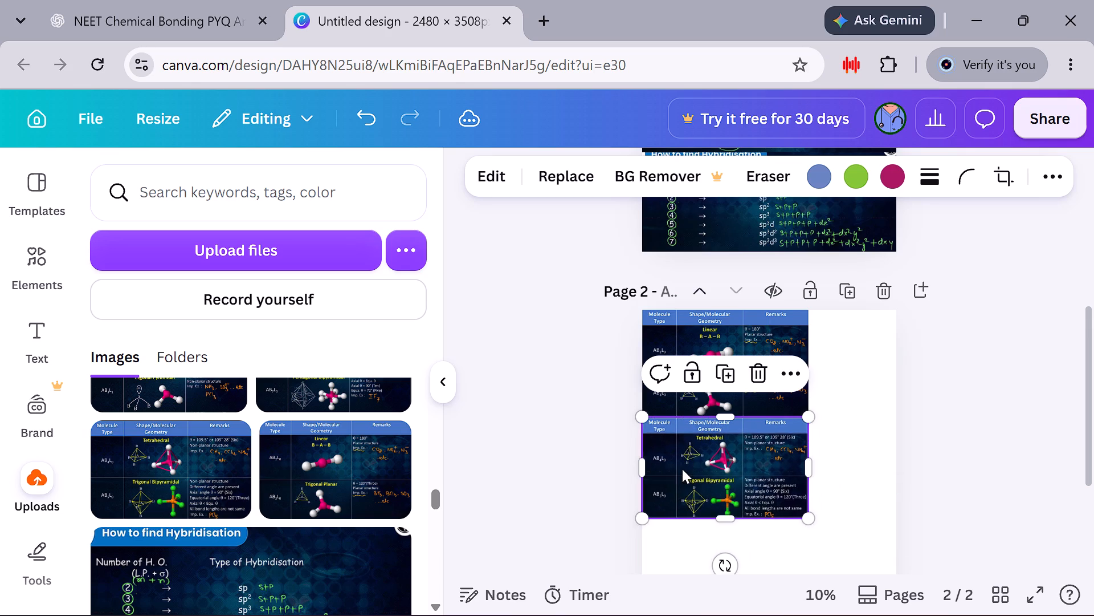
Add the Square Bipyramidal/Pentagonal Bipyramidal image to page 2, flush with the left edge directly beneath the Tetrahedral image.
scroll(367, 479, up, 1)
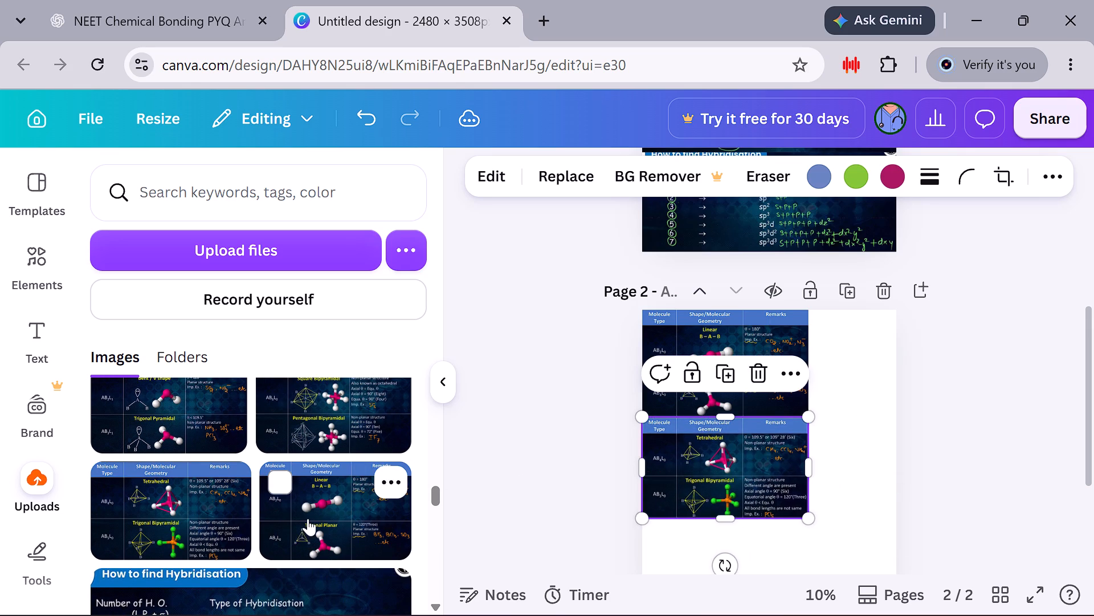
scroll(308, 518, up, 1)
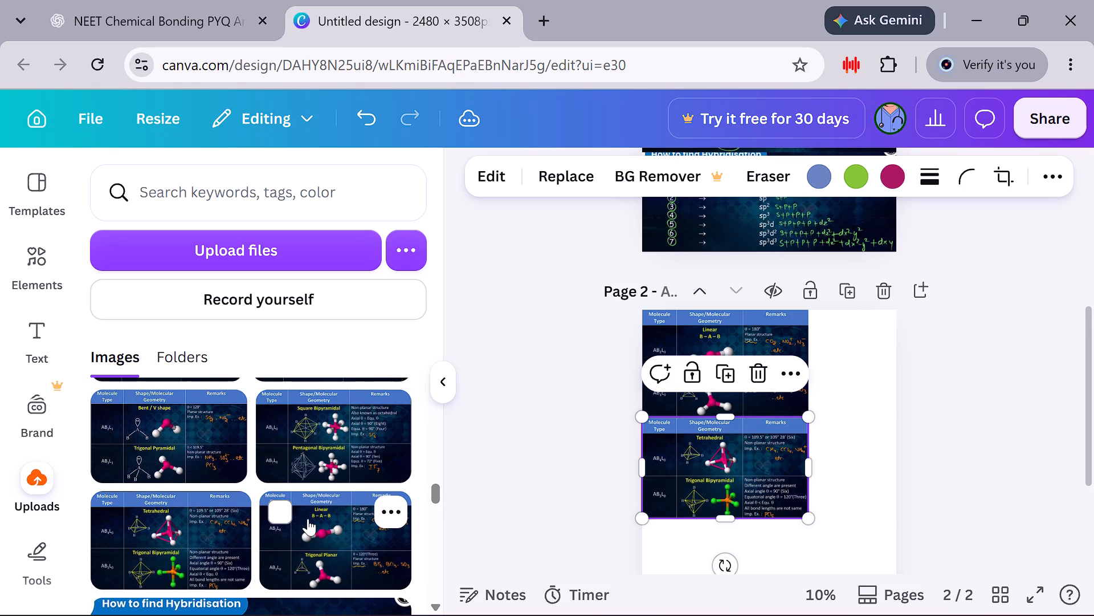
right_click(419, 487)
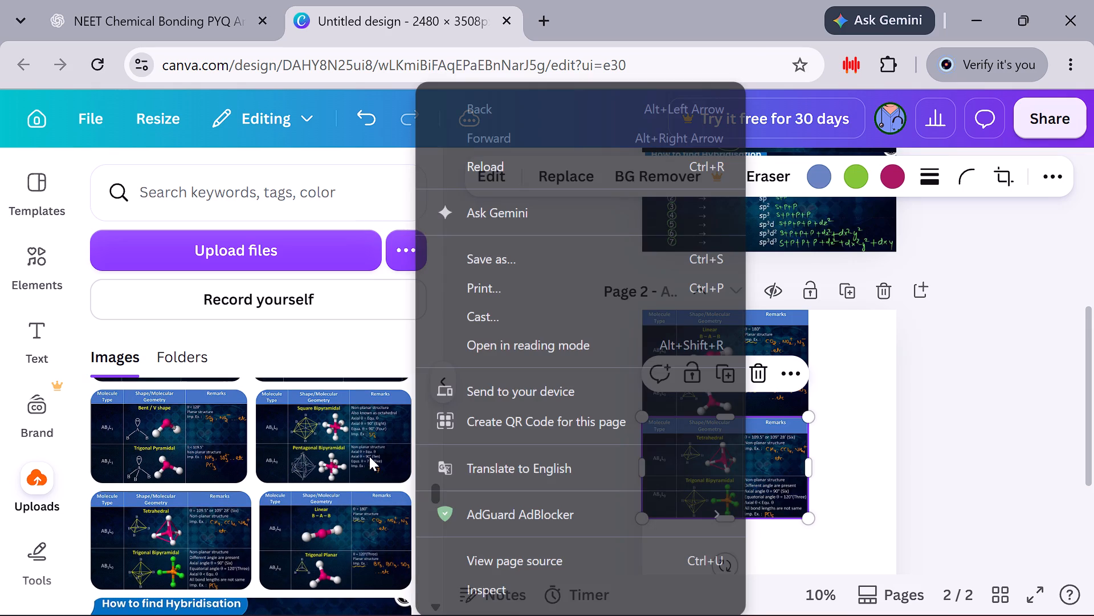
click(369, 456)
scroll(682, 477, down, 2)
drag(753, 411, 715, 493)
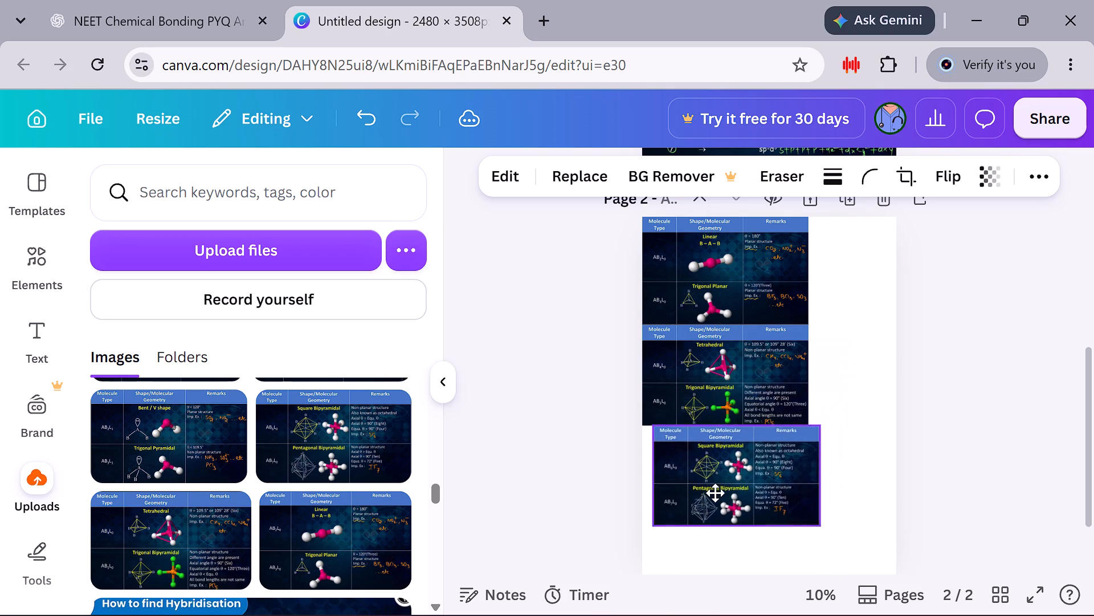
drag(715, 493, 707, 496)
drag(708, 492, 709, 485)
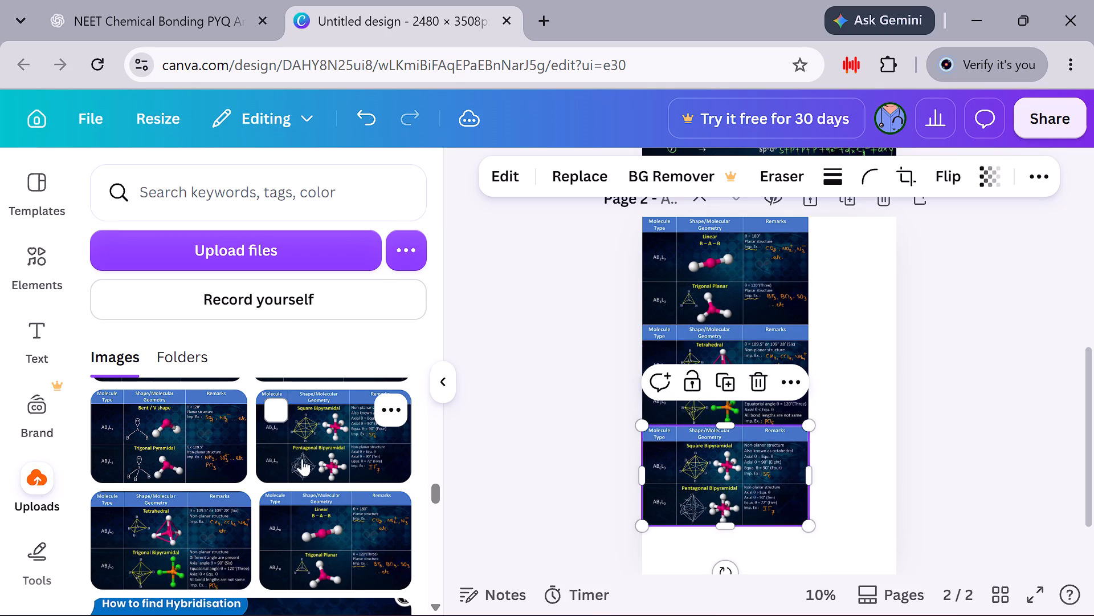
Add a third page and place the Bent/V shape and Trigonal Pyramidal image in its top-left corner.
click(221, 452)
scroll(670, 459, down, 1)
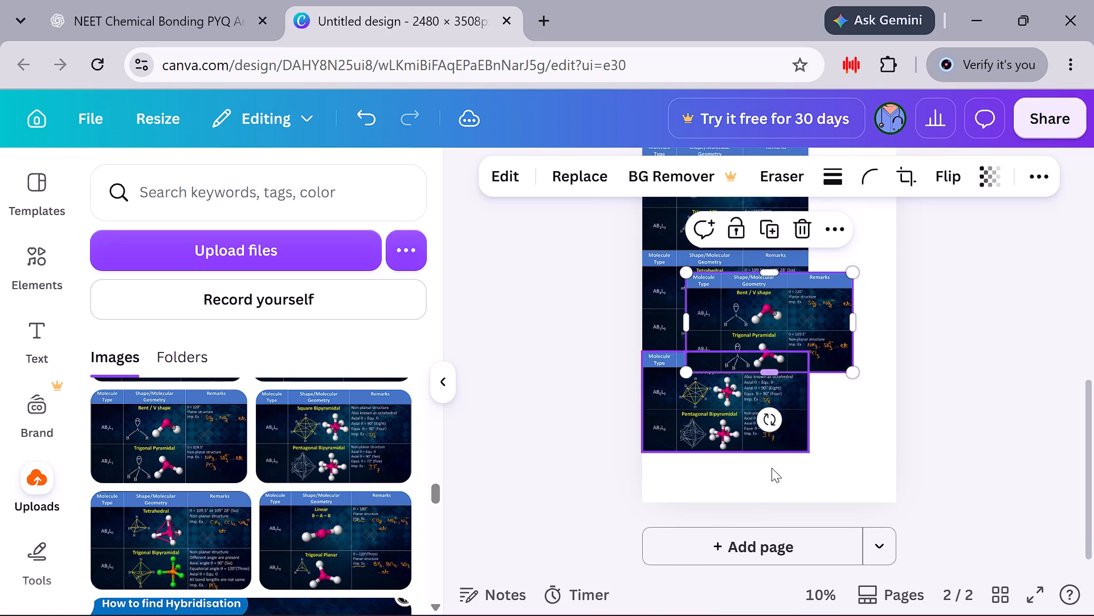
click(773, 554)
scroll(765, 376, up, 2)
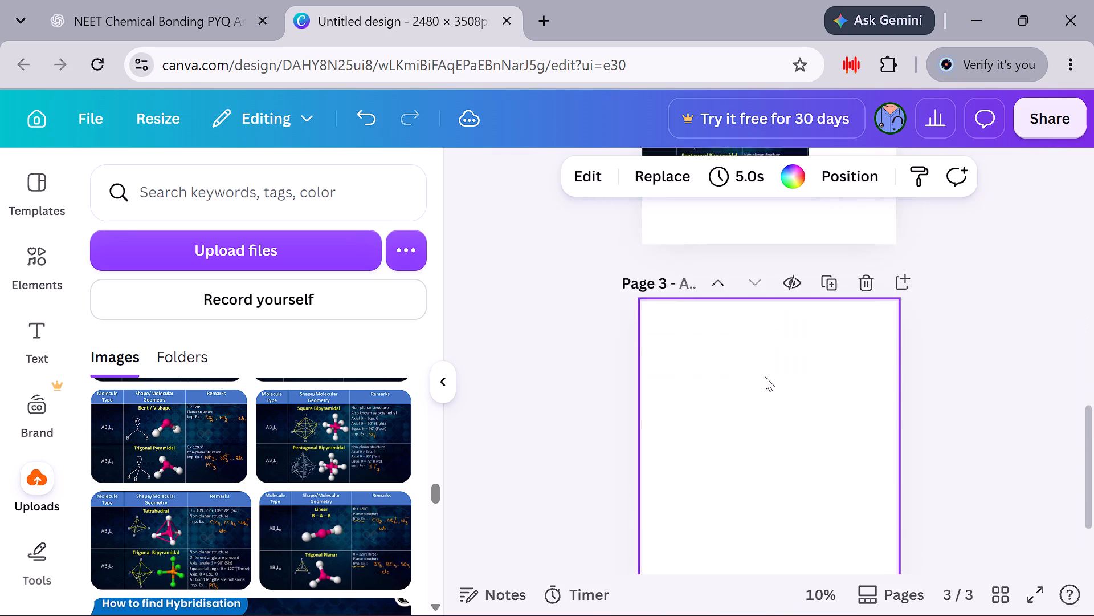
scroll(765, 376, up, 3)
drag(757, 355, 756, 472)
scroll(757, 427, down, 3)
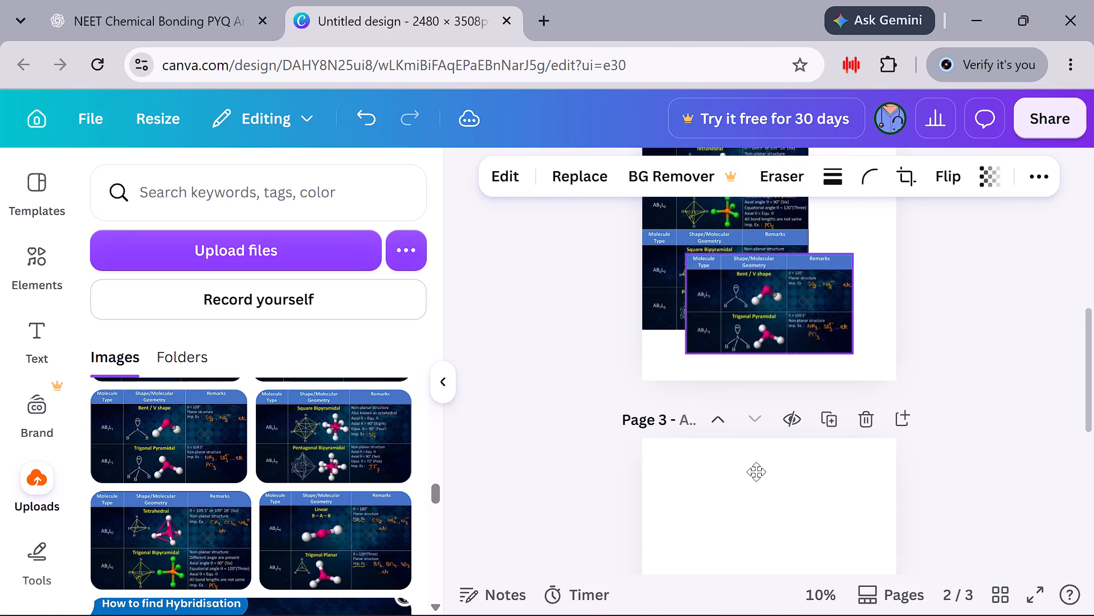
drag(756, 472, 715, 493)
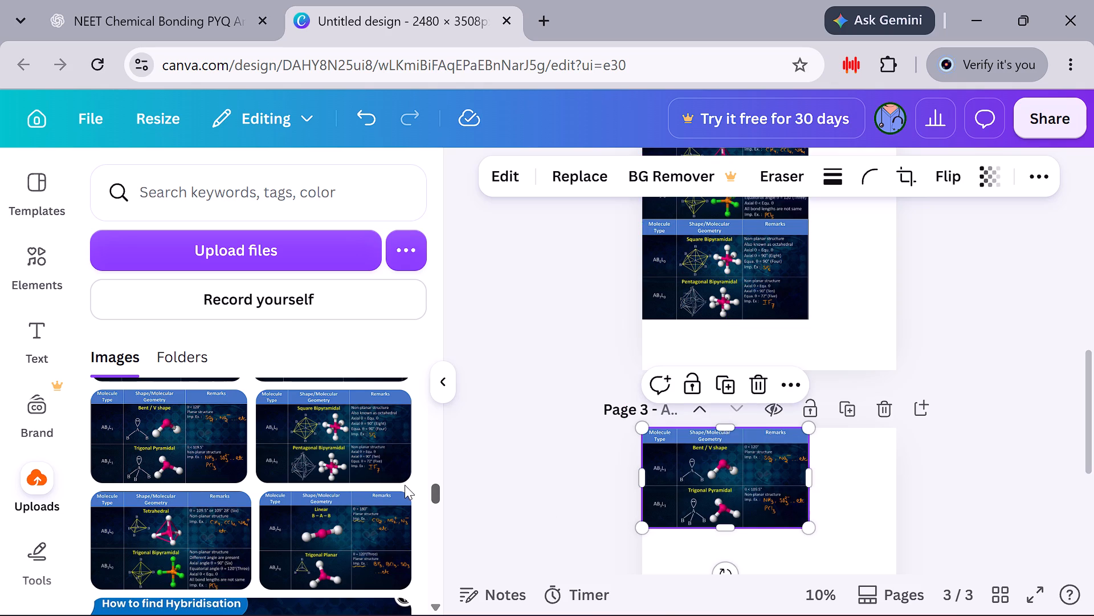
Stack the Bent/See-saw image and the Square Pyramidal/Square Planar image beneath the Trigonal Pyramidal image on page 3, aligned to the left edge.
scroll(301, 425, up, 1)
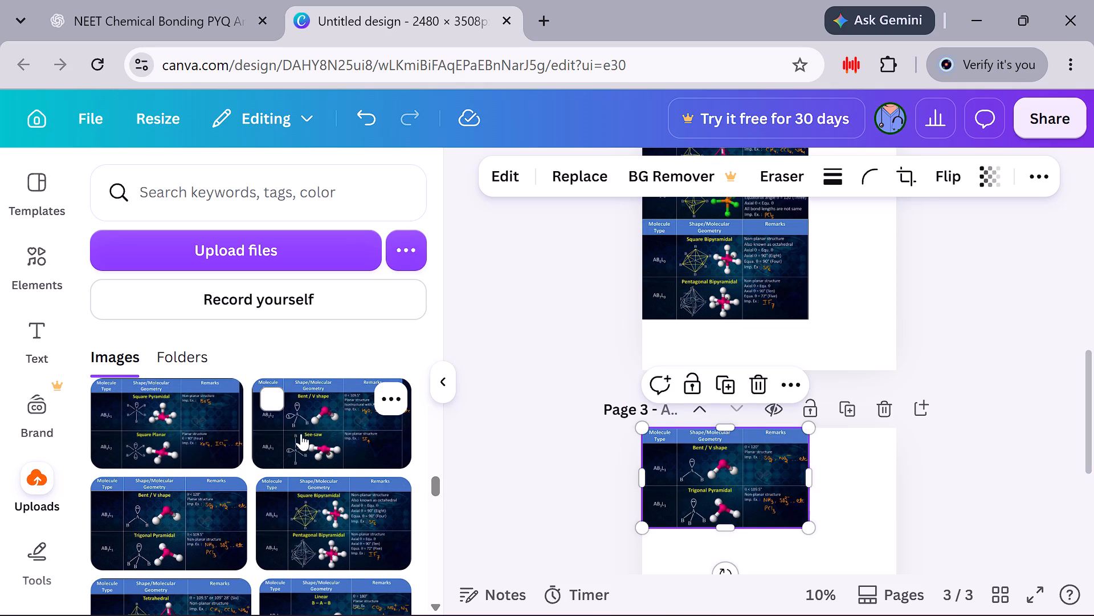
click(301, 433)
scroll(706, 515, down, 1)
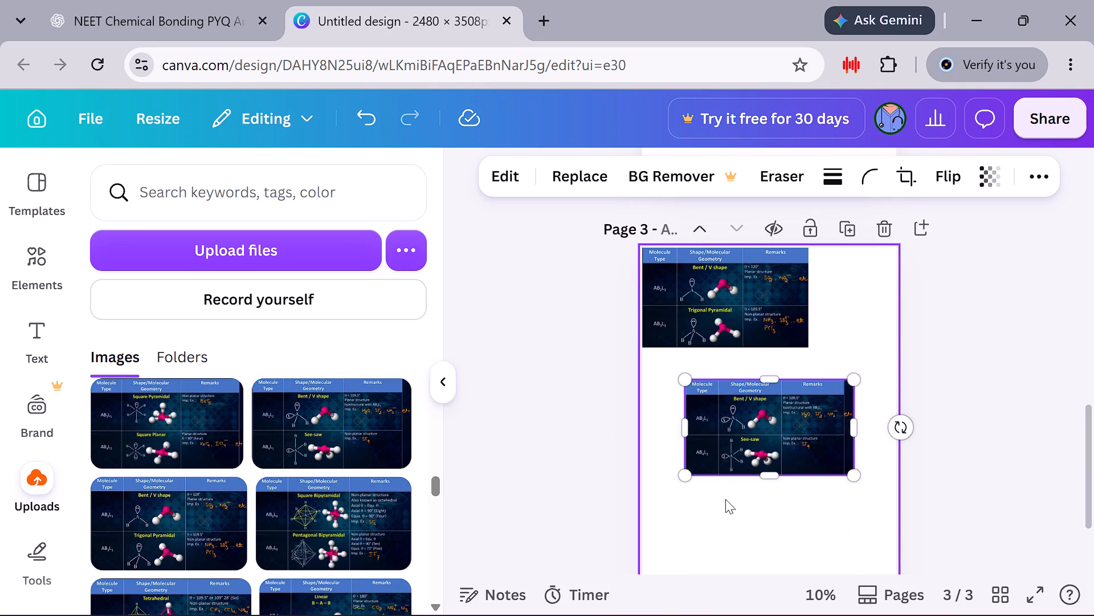
drag(726, 440, 688, 407)
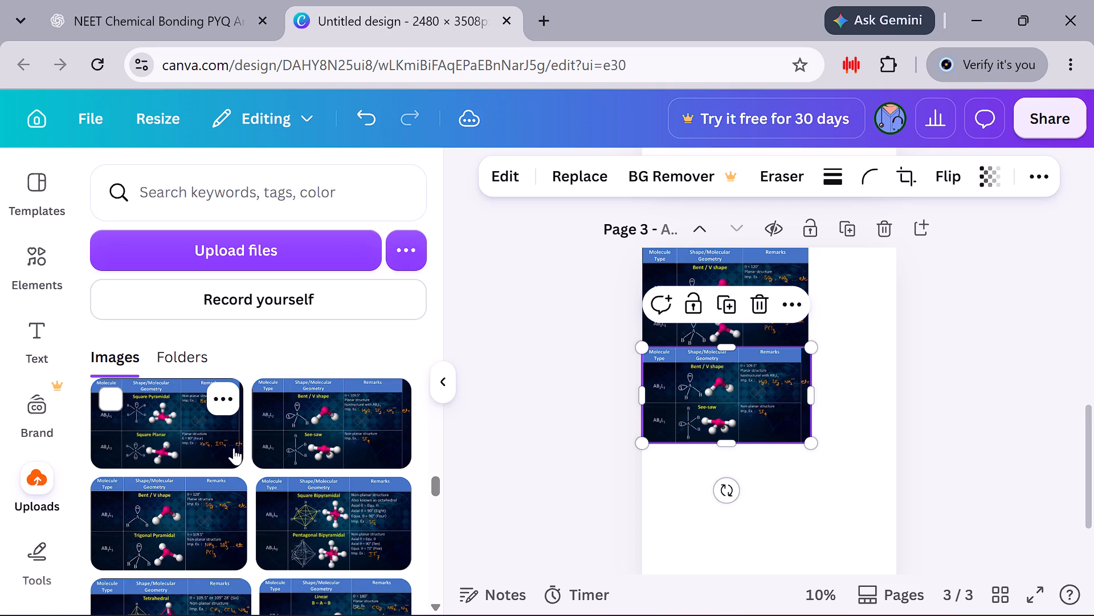
click(204, 443)
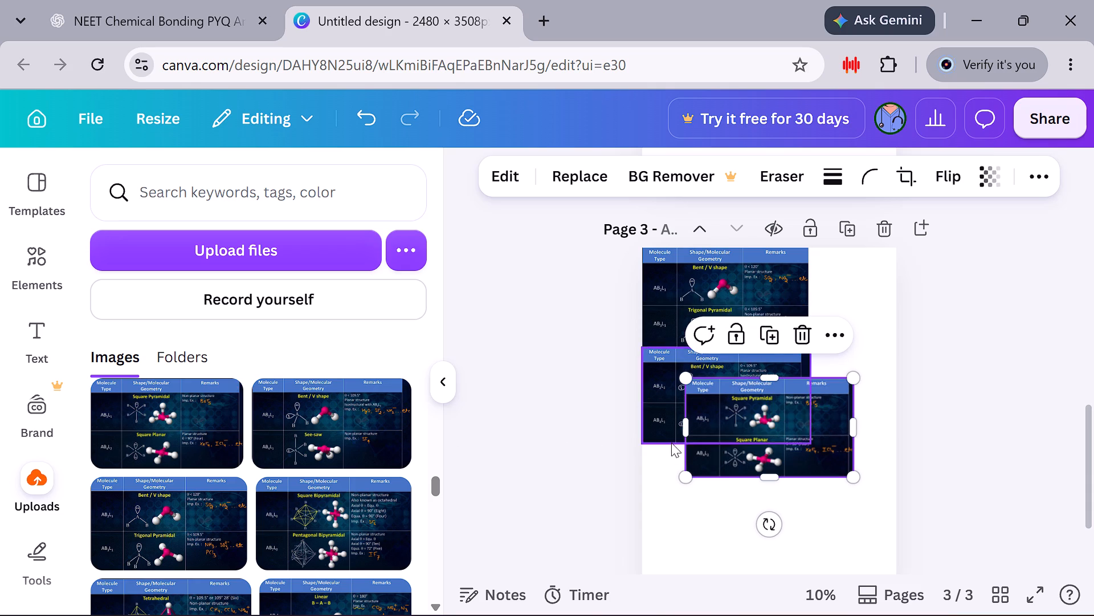
drag(700, 441, 652, 506)
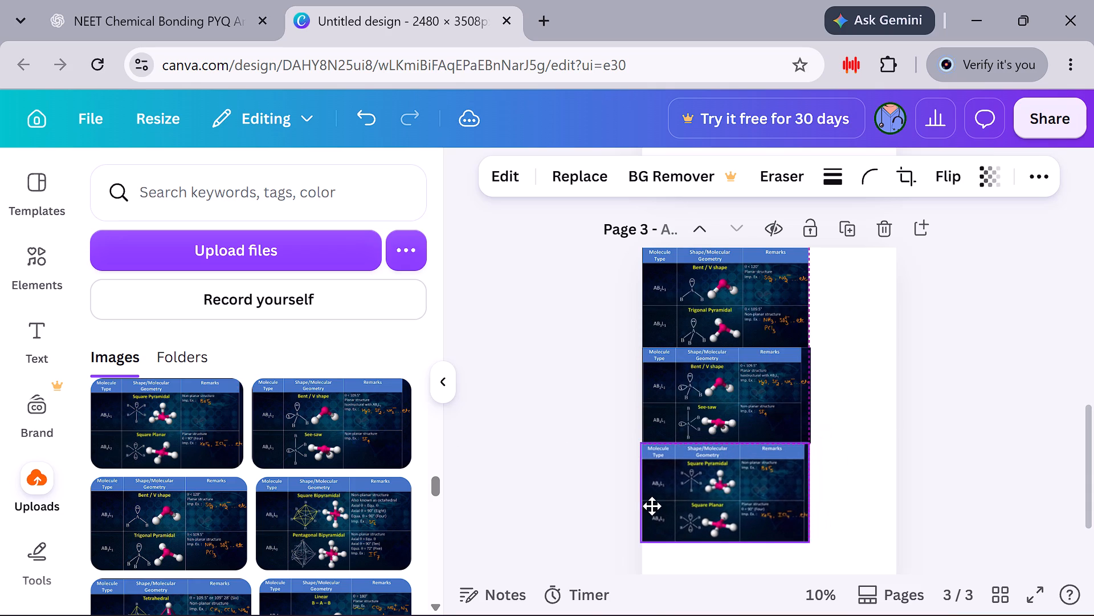
drag(652, 506, 656, 512)
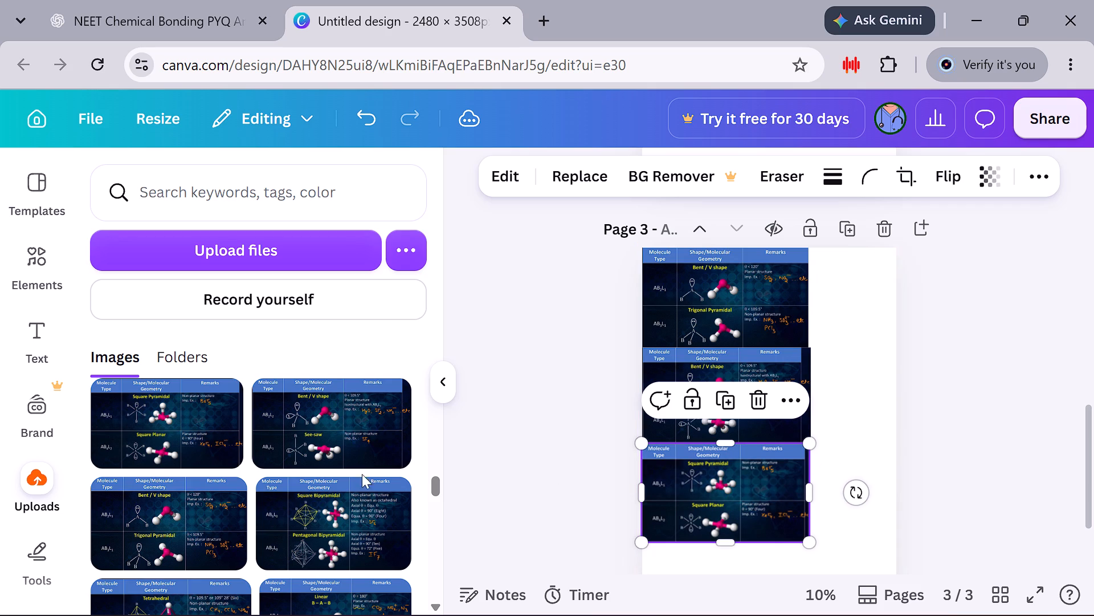
Add a fourth page and place the Bent T shape/Linear image in its top-left corner.
scroll(336, 471, up, 2)
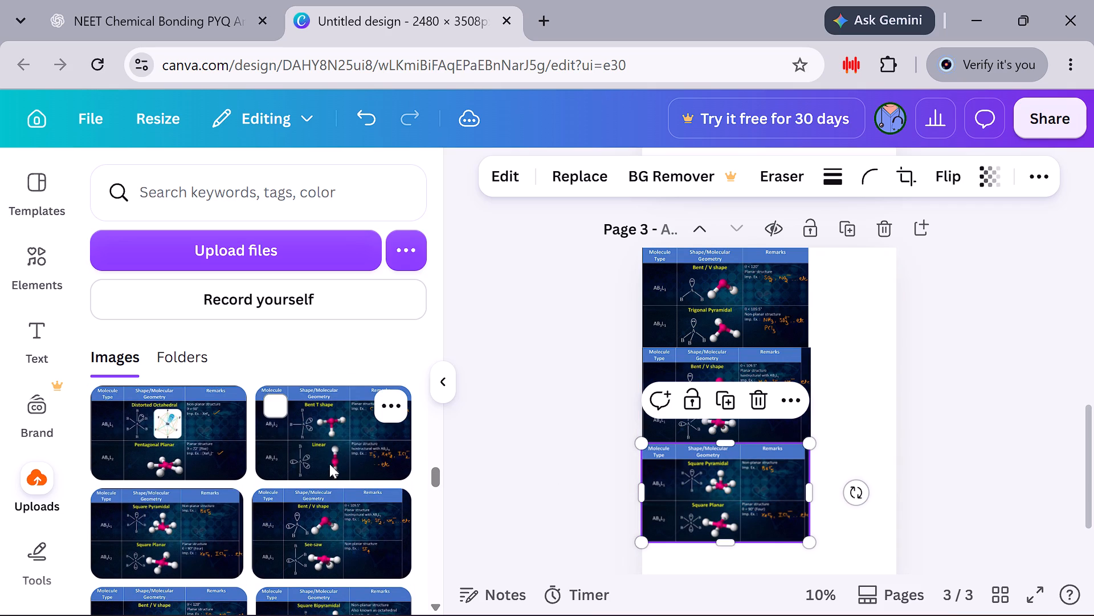
scroll(329, 456, up, 1)
click(330, 480)
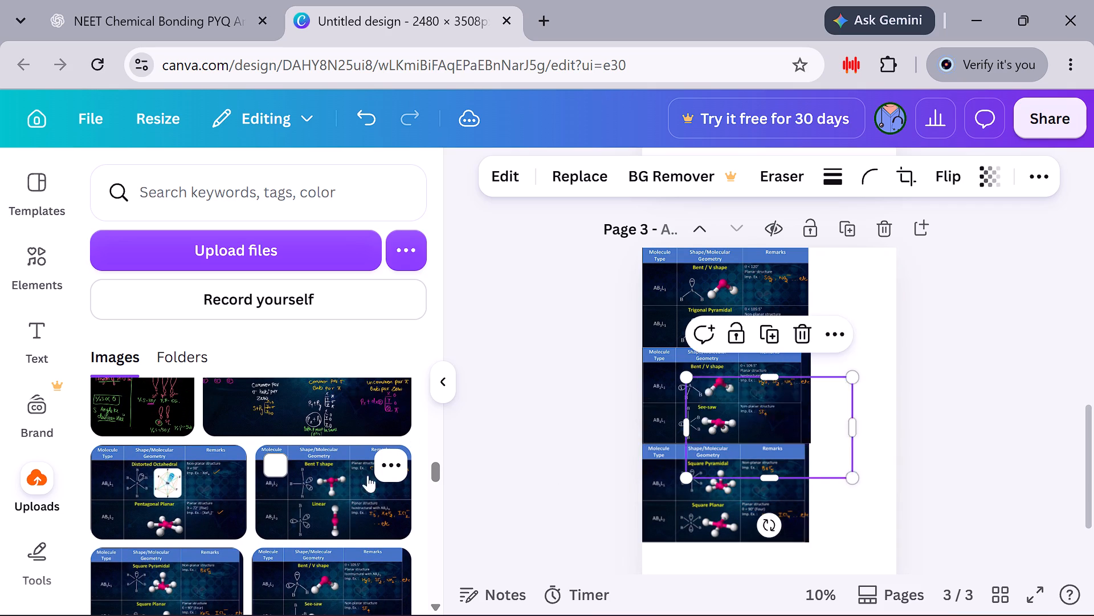
scroll(701, 478, down, 2)
scroll(774, 390, down, 1)
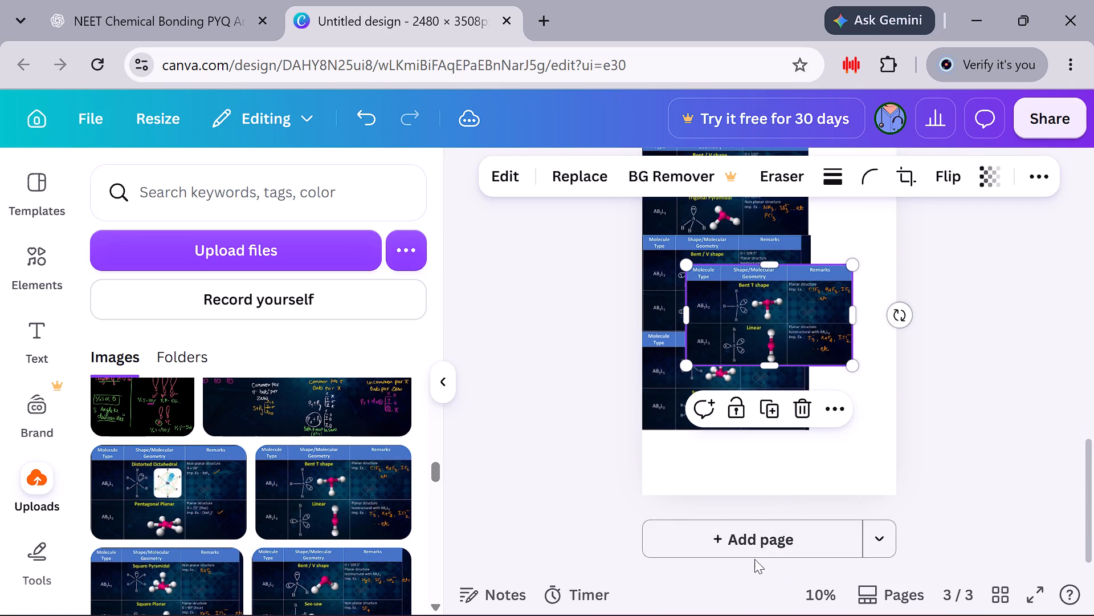
click(752, 541)
scroll(768, 349, up, 5)
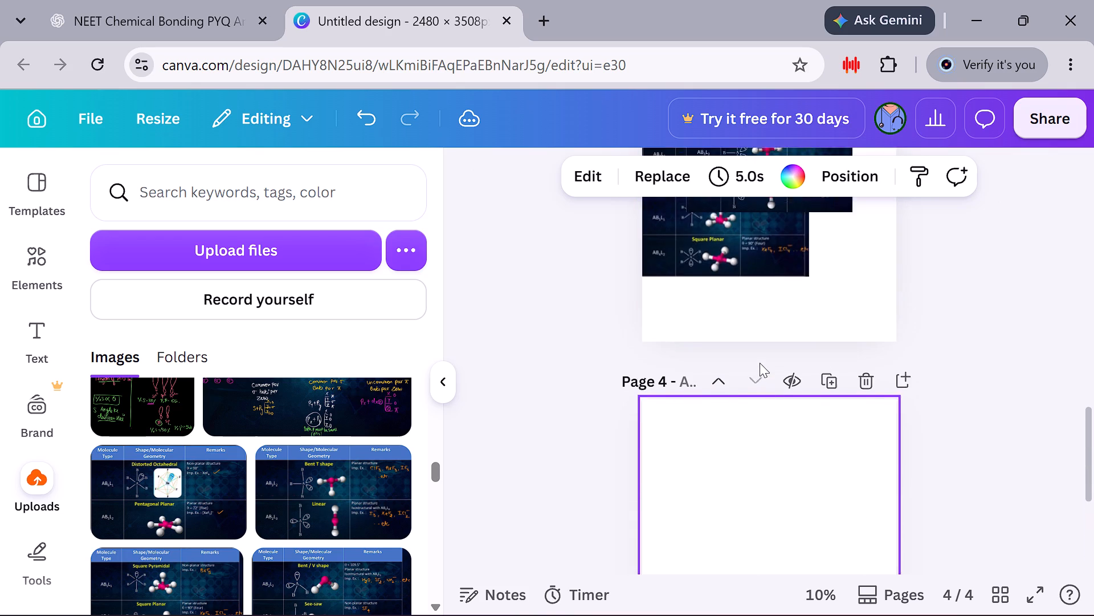
scroll(760, 363, up, 2)
drag(761, 295, 742, 574)
scroll(745, 552, down, 1)
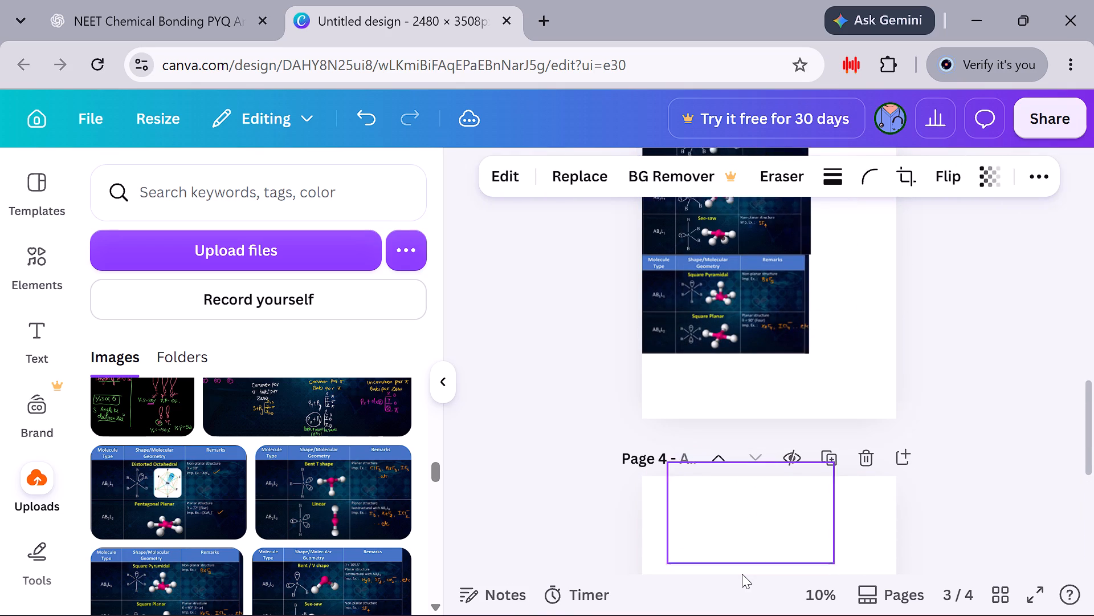
scroll(742, 574, down, 1)
drag(742, 574, 716, 505)
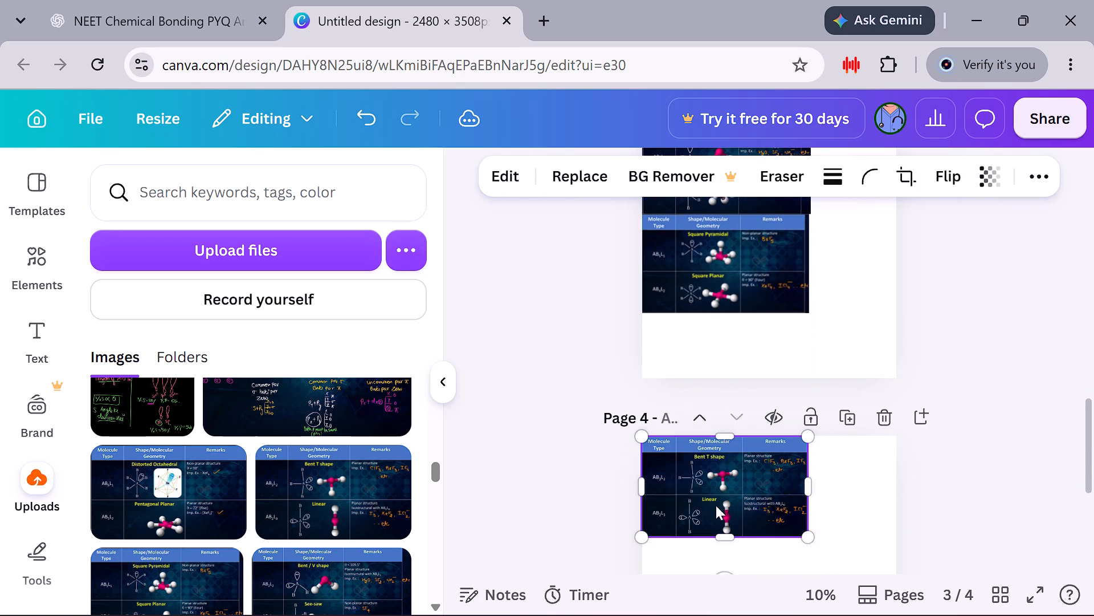
Add the Distorted Octahedral/Pentagonal Planar image to page 4, a little below the Bent T shape/Linear image.
scroll(543, 493, down, 1)
scroll(356, 483, up, 1)
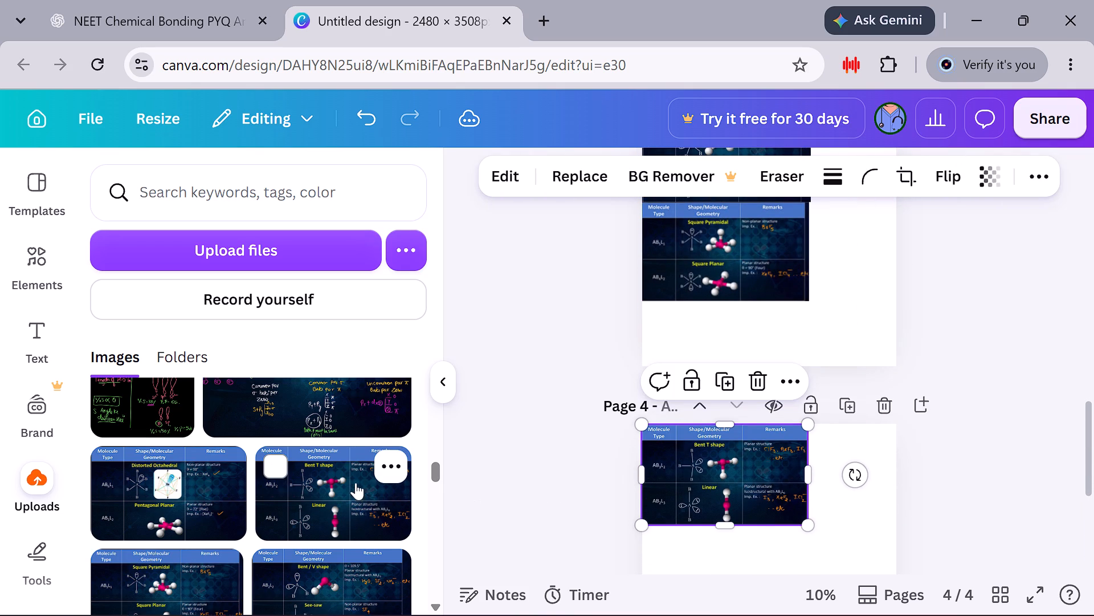
scroll(356, 483, up, 1)
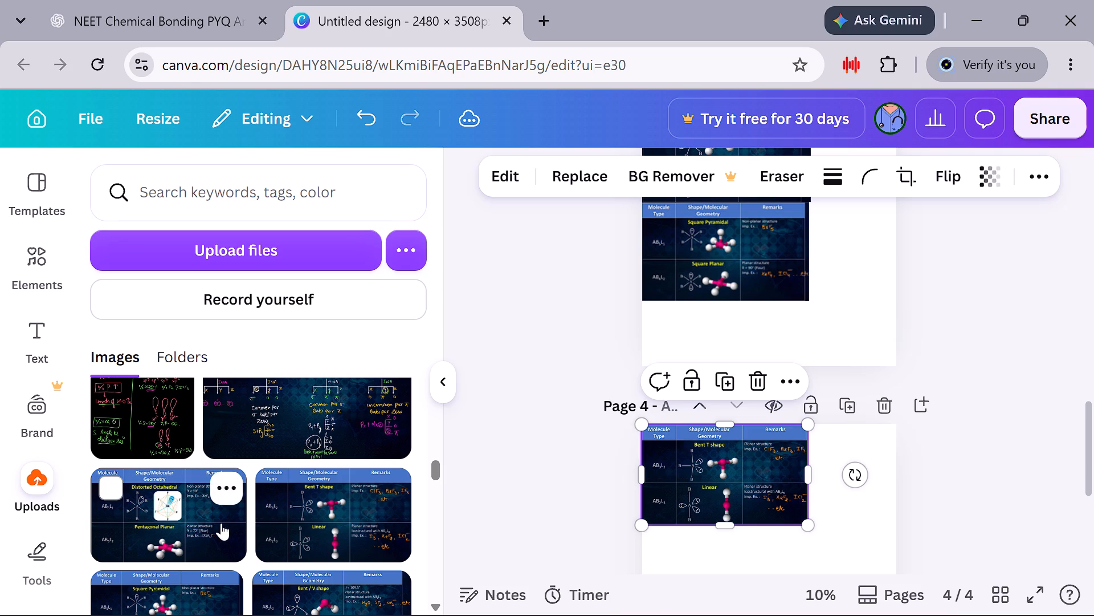
click(221, 523)
scroll(627, 530, down, 1)
drag(756, 506, 725, 490)
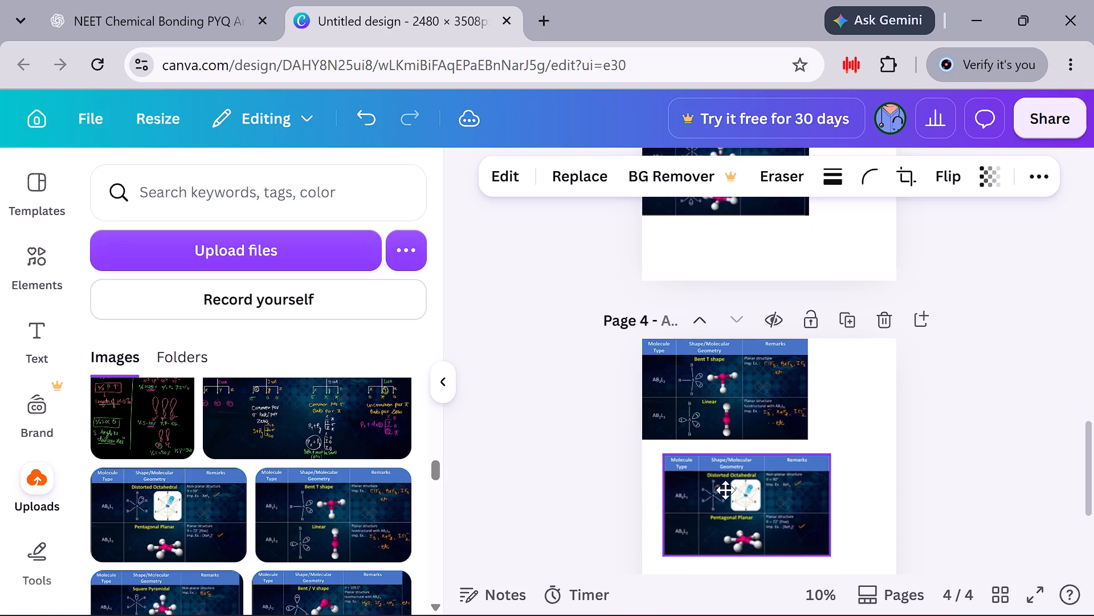
drag(725, 490, 719, 504)
Enlarge the Bent T shape/Linear image proportionally from the page's top-left corner to span page 4's full width.
click(737, 379)
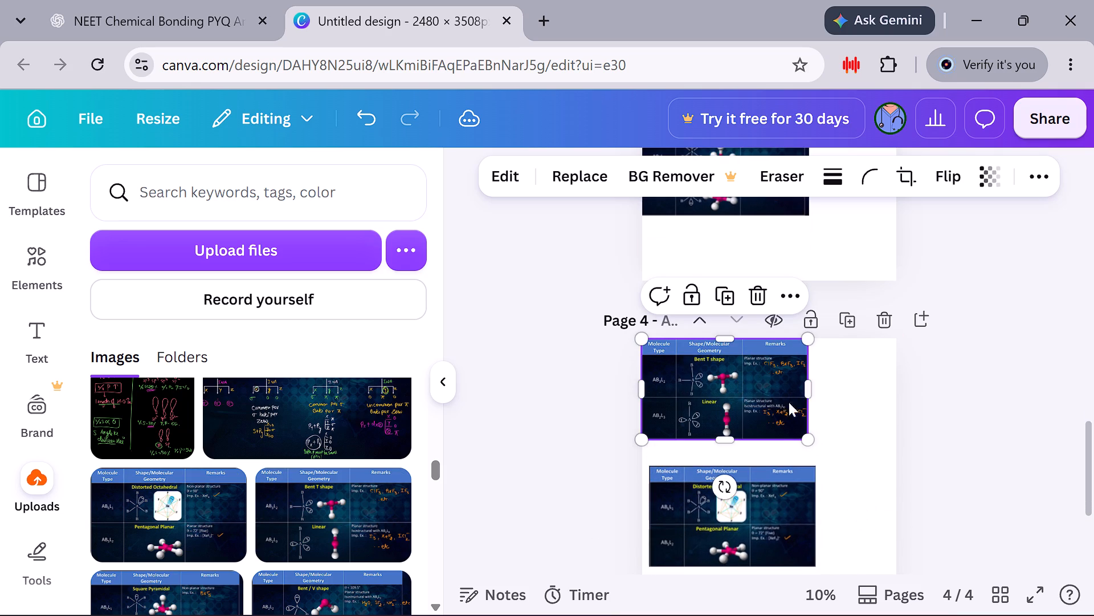
drag(806, 440, 912, 473)
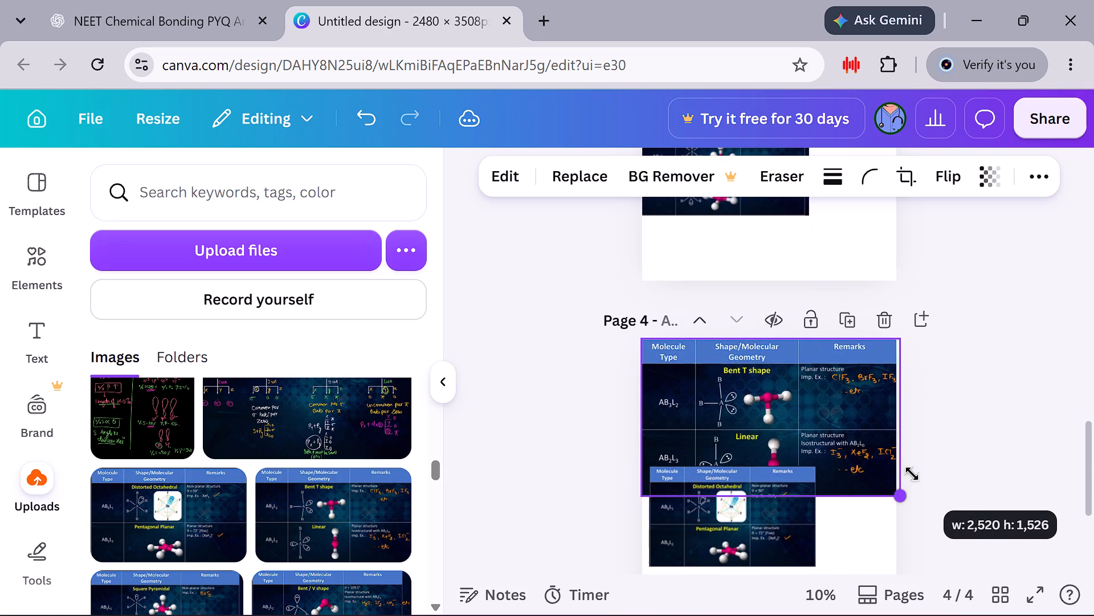
drag(912, 473, 905, 473)
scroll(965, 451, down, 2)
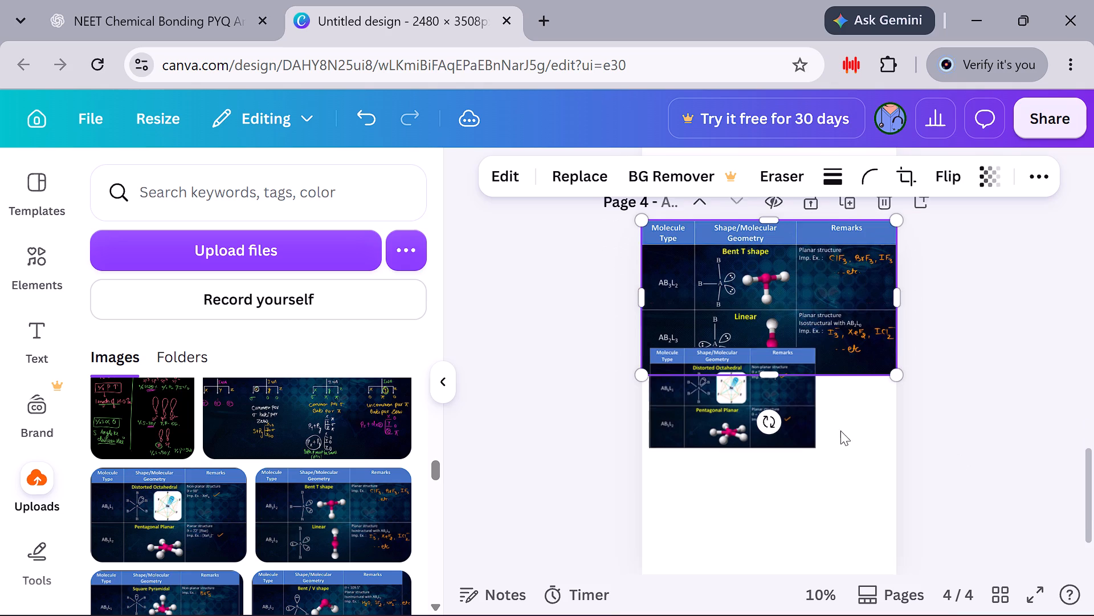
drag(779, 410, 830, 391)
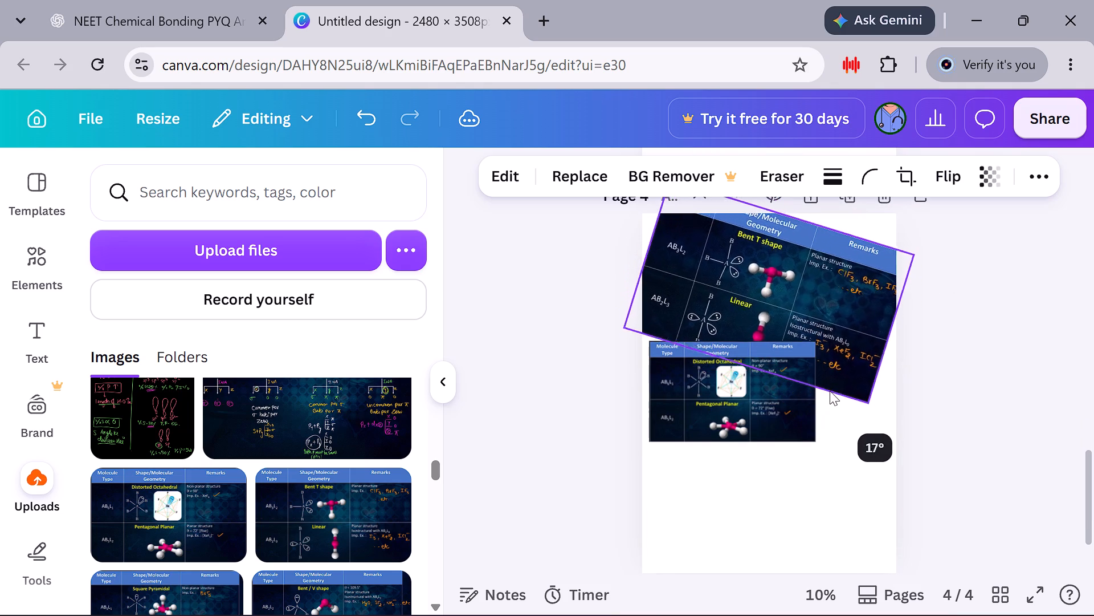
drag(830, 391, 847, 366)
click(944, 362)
Place the Distorted Octahedral/Pentagonal Planar image directly beneath the Bent T shape/Linear image on page 4, enlarged to the page's full width.
click(772, 403)
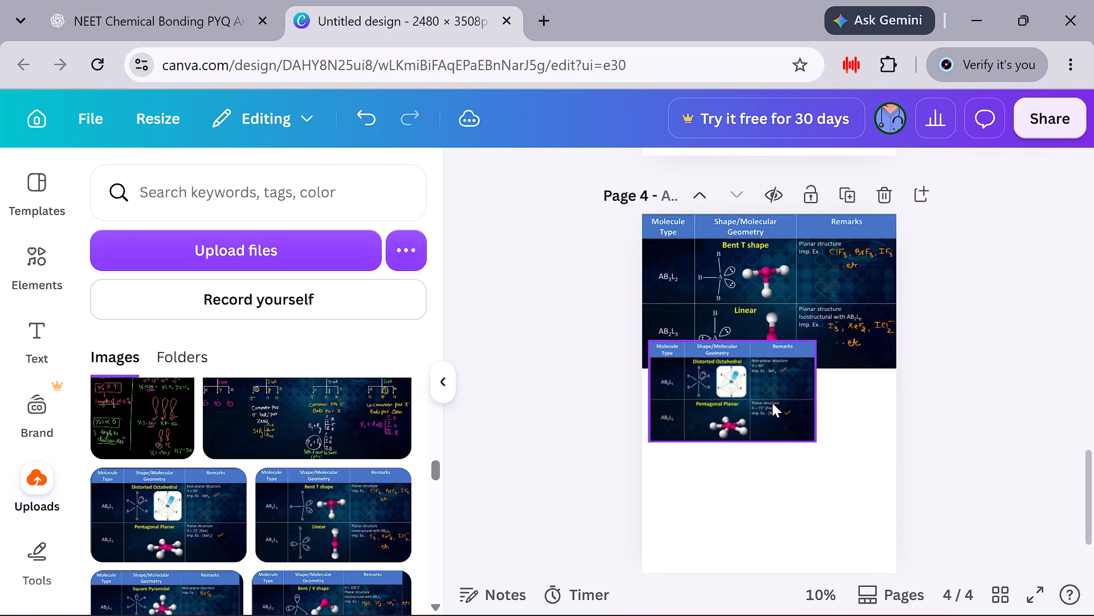
drag(758, 402, 748, 432)
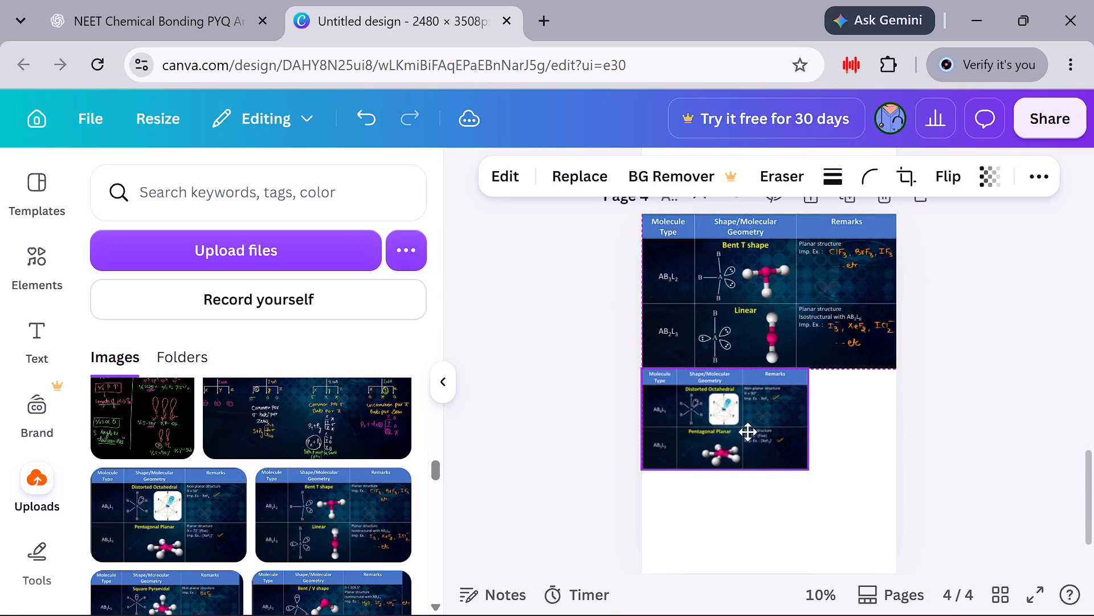
drag(748, 432, 748, 431)
drag(804, 466, 895, 497)
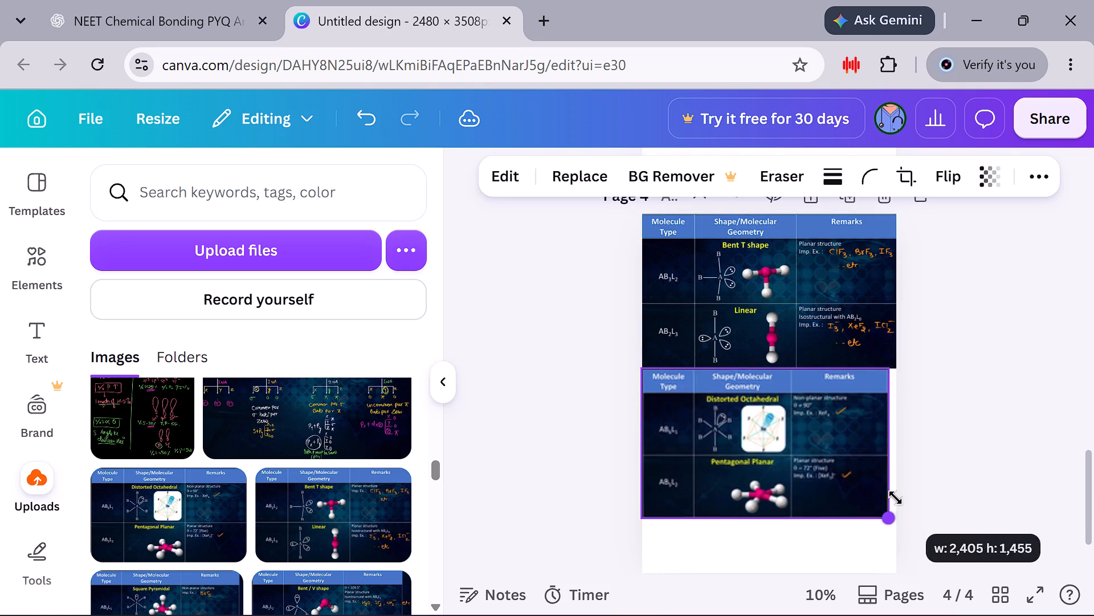
drag(895, 497, 900, 501)
scroll(873, 399, up, 1)
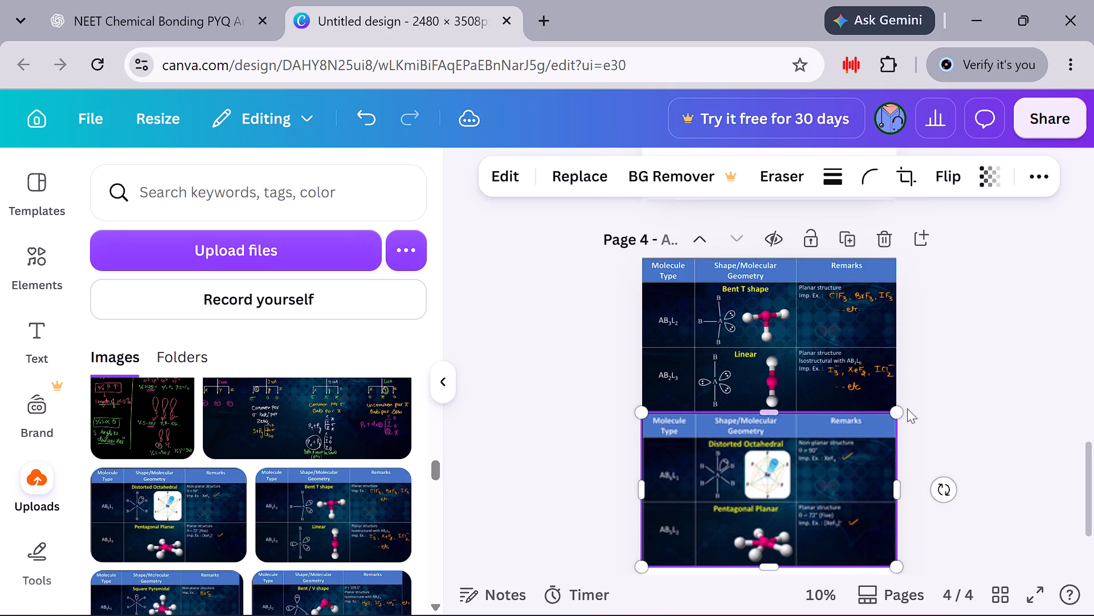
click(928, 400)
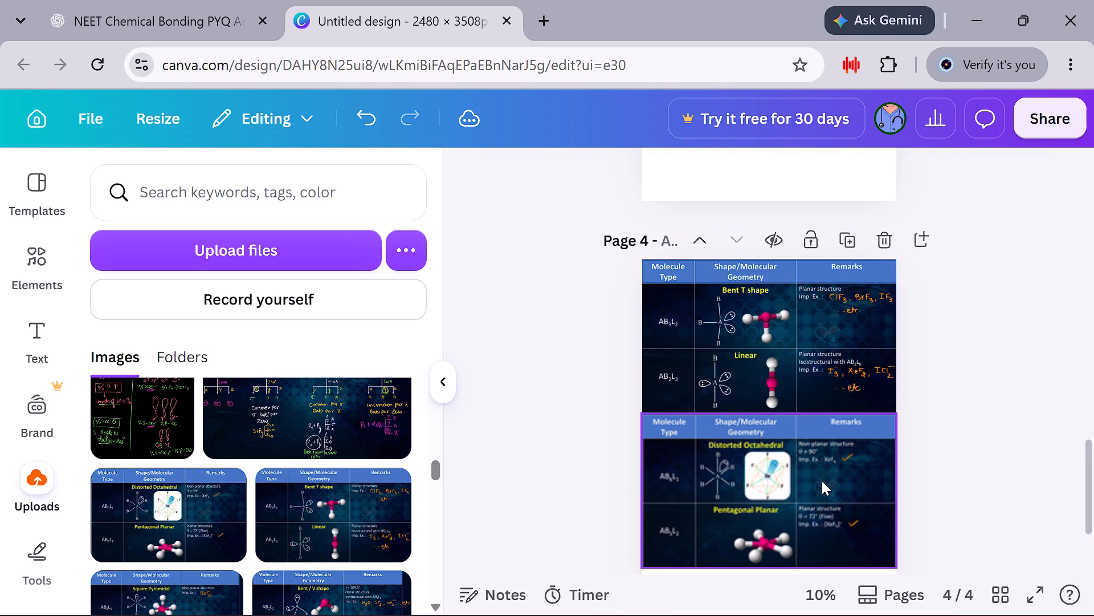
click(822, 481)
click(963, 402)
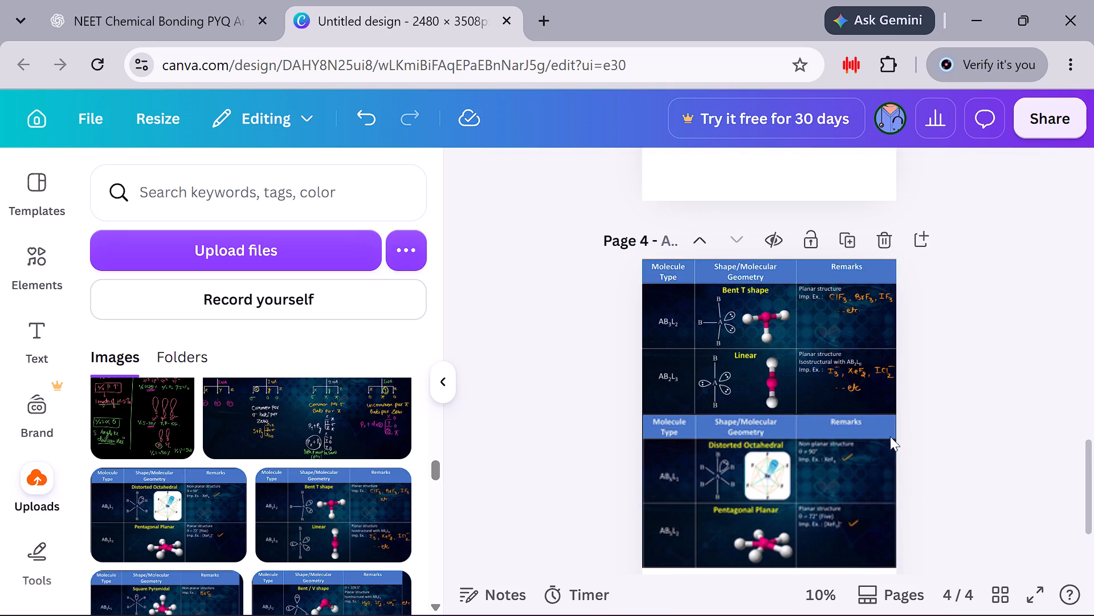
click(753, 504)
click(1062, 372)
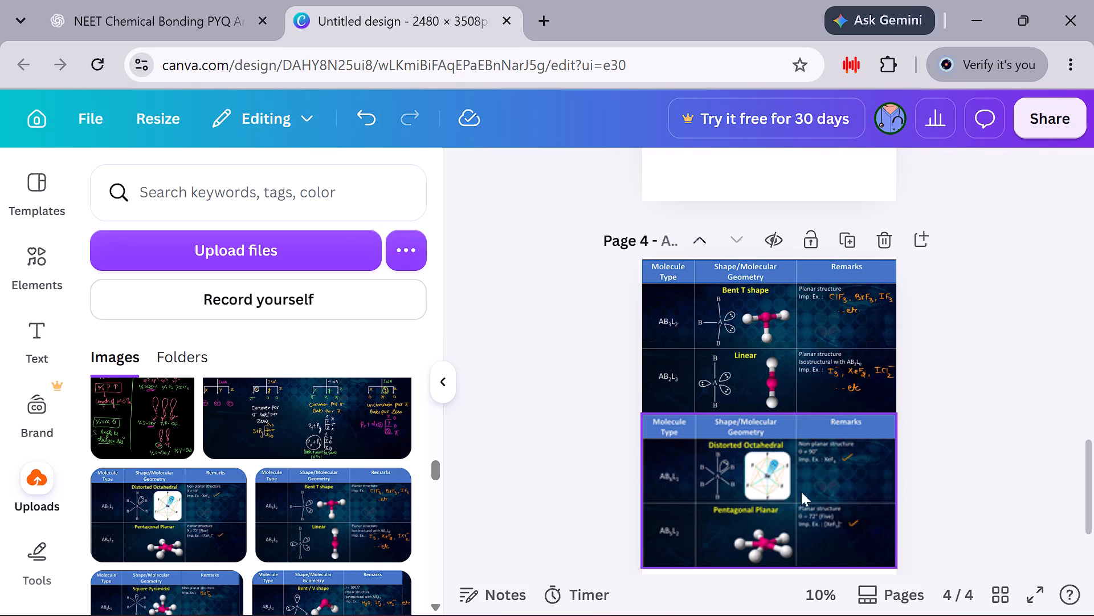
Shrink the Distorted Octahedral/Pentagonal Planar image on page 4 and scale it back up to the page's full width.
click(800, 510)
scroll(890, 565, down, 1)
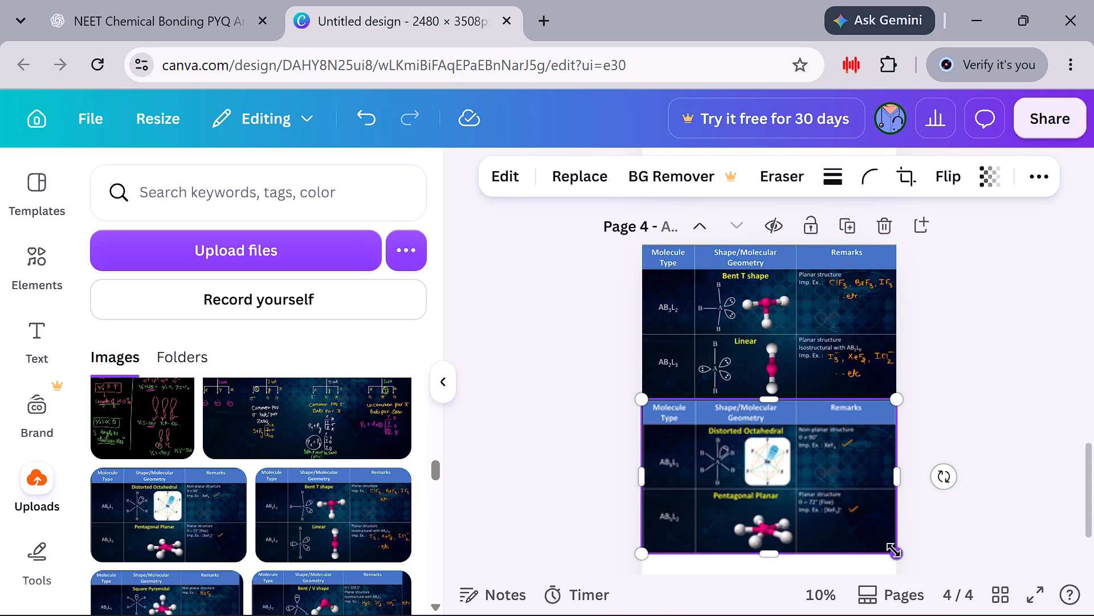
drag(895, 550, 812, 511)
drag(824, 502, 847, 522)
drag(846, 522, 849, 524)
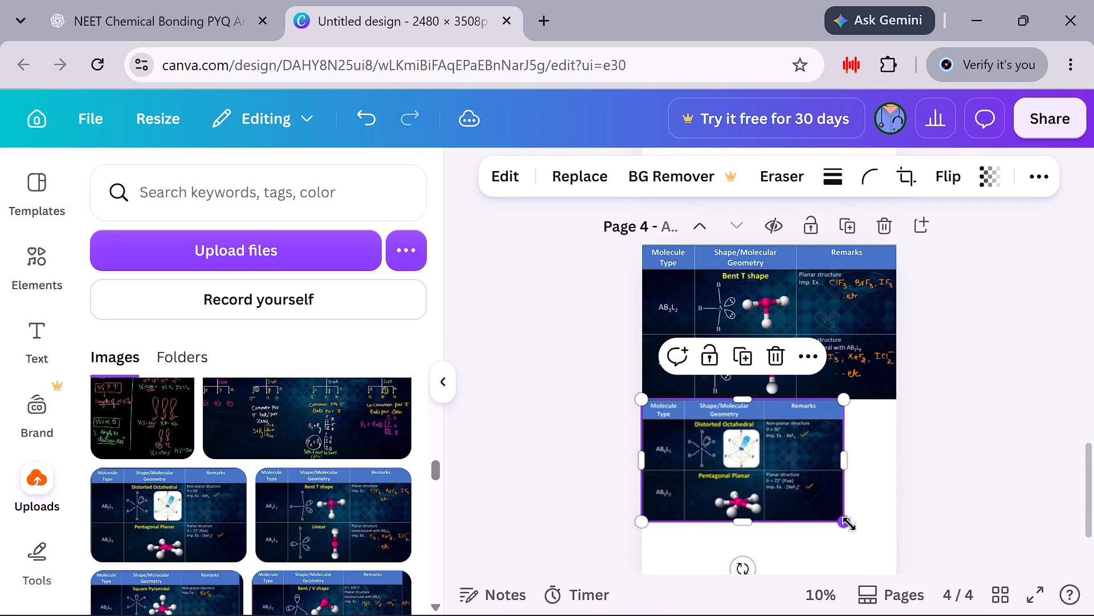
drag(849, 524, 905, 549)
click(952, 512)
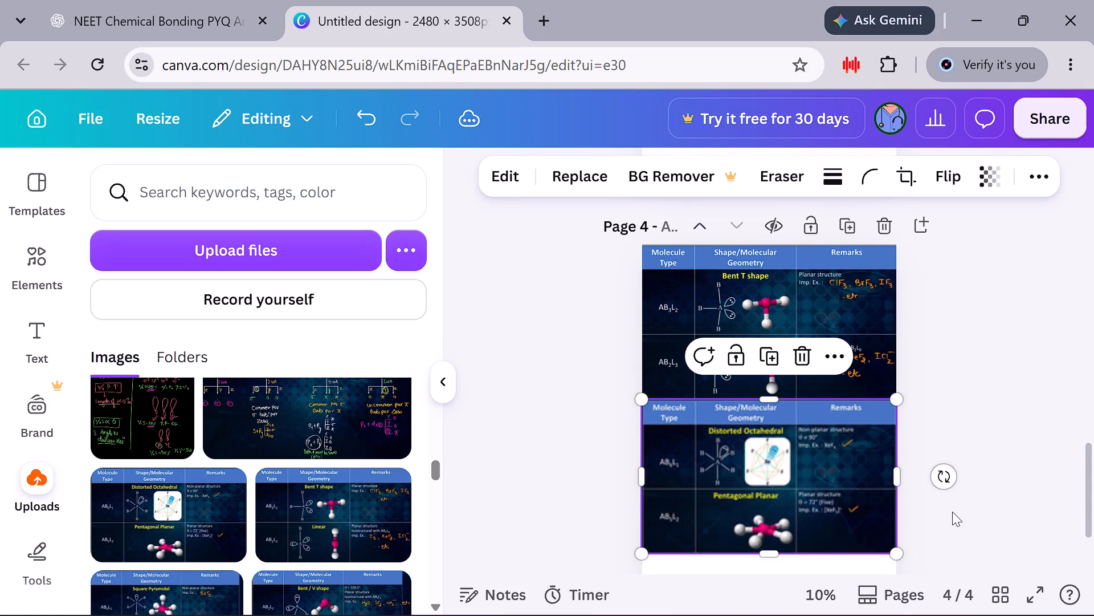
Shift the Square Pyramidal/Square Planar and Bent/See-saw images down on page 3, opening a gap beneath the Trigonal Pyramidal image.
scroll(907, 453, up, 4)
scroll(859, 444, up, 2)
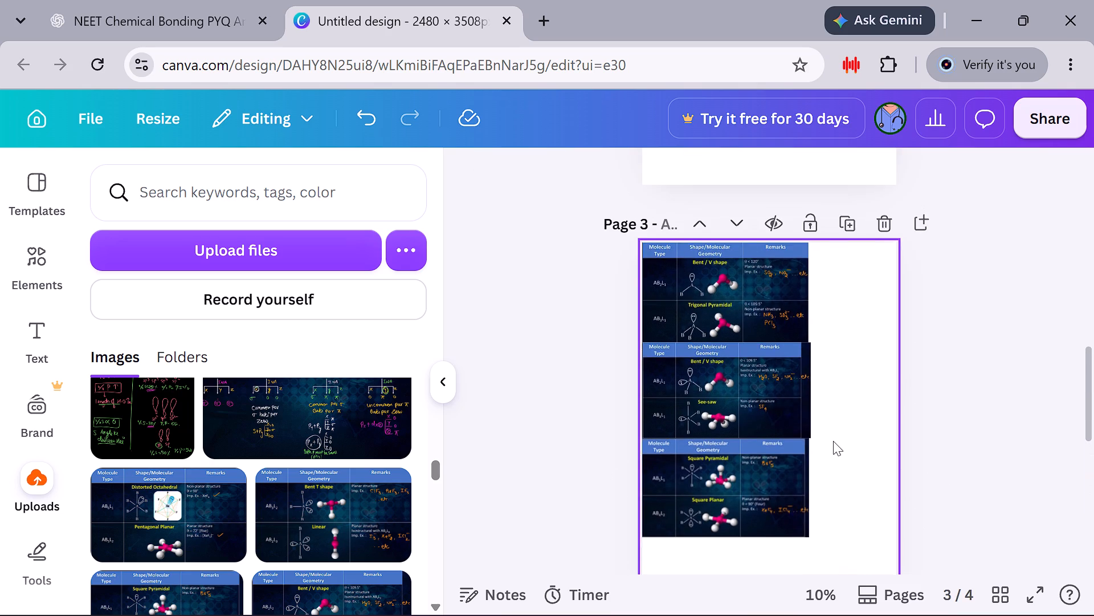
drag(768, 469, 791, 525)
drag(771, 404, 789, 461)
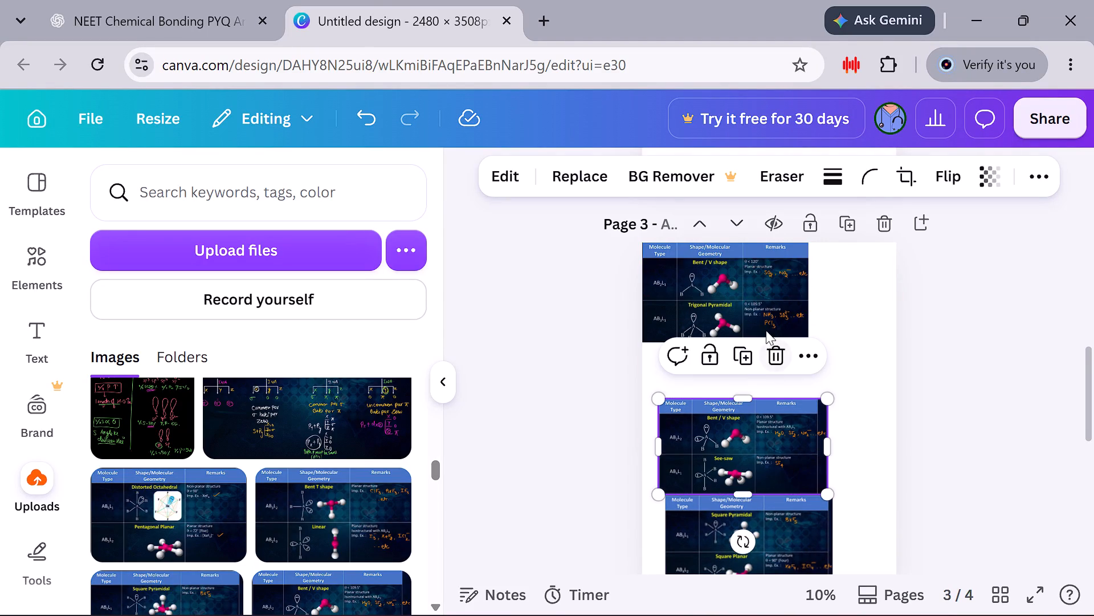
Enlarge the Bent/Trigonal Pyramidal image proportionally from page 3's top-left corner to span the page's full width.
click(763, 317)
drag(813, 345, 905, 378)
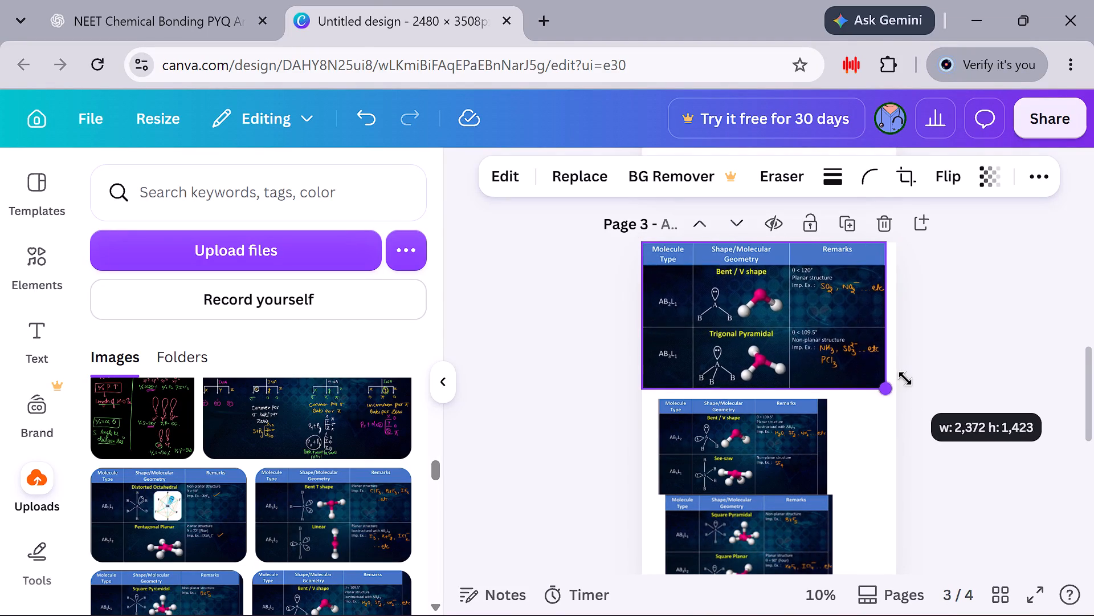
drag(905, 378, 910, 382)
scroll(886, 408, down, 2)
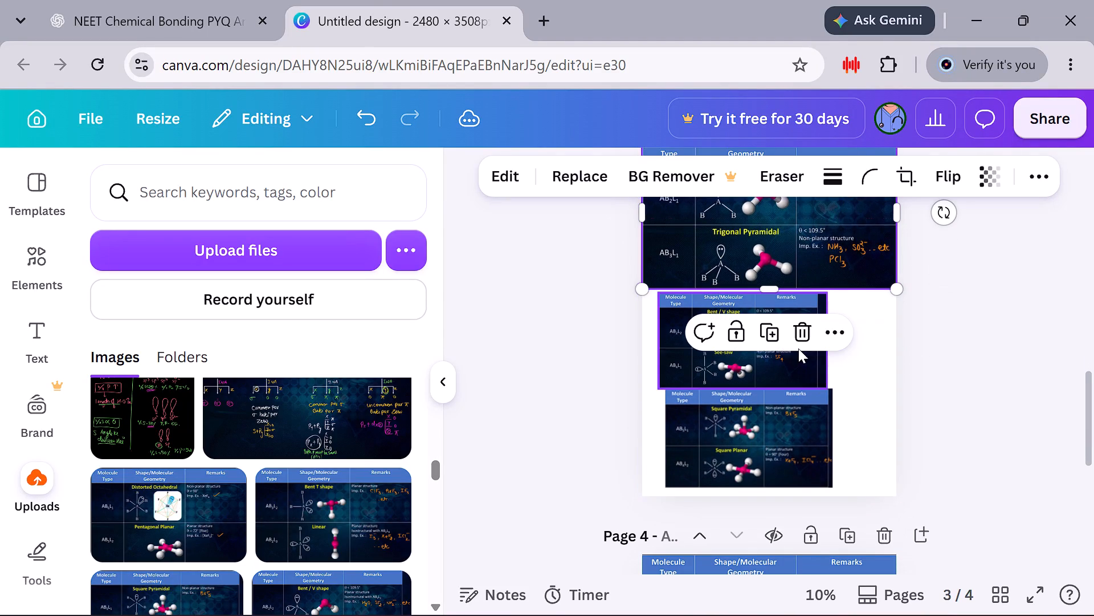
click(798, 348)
Reduce the Bent/Trigonal Pyramidal image proportionally to half of page 3's width, keeping it in the page's top-left corner.
scroll(797, 329, up, 1)
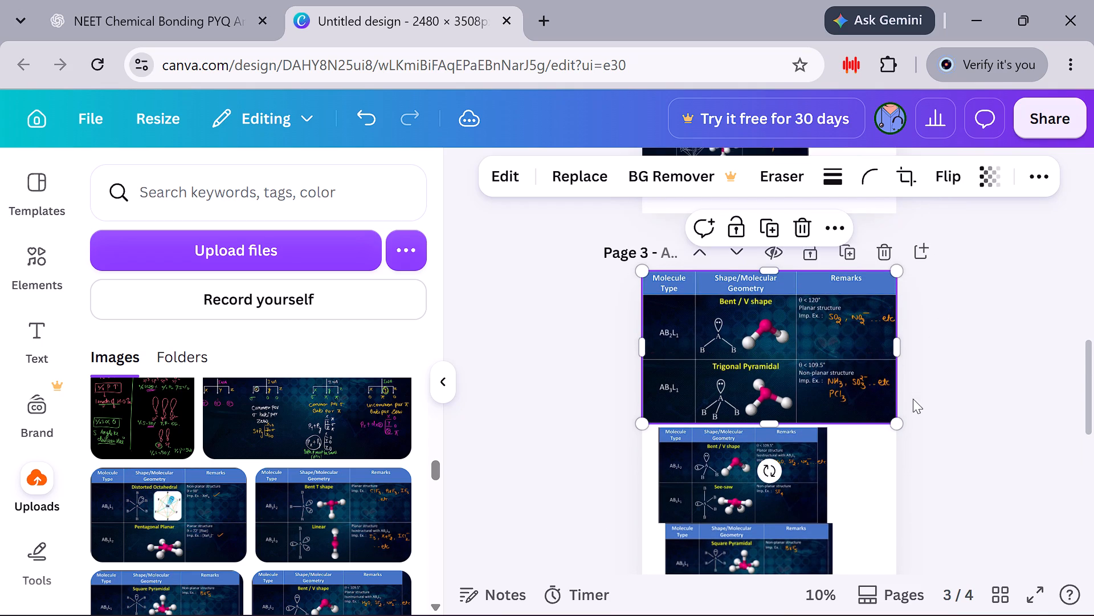
drag(900, 422, 788, 358)
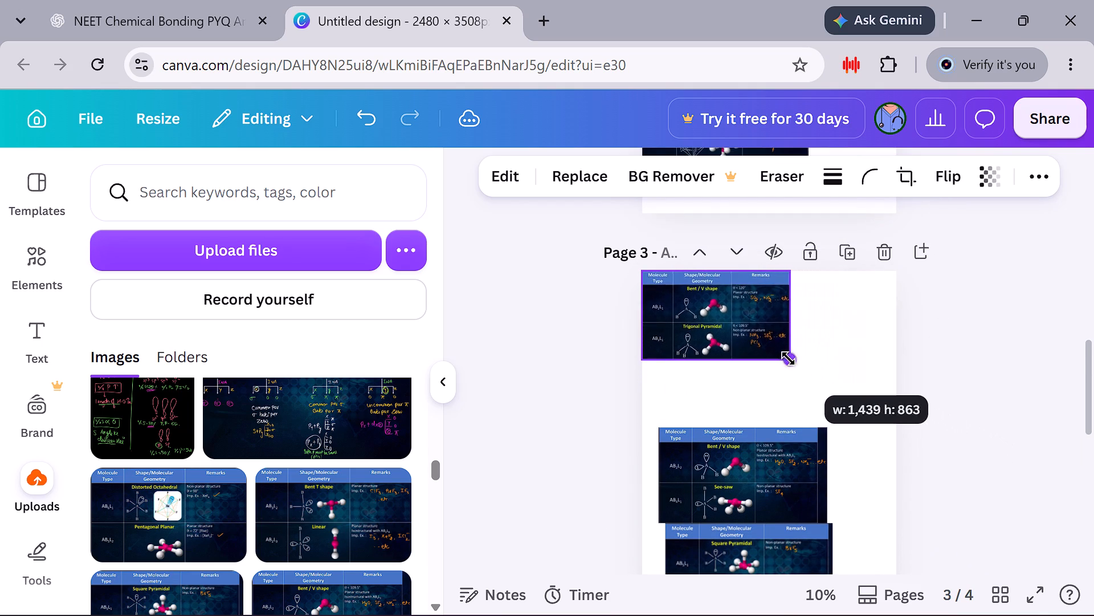
drag(788, 358, 769, 346)
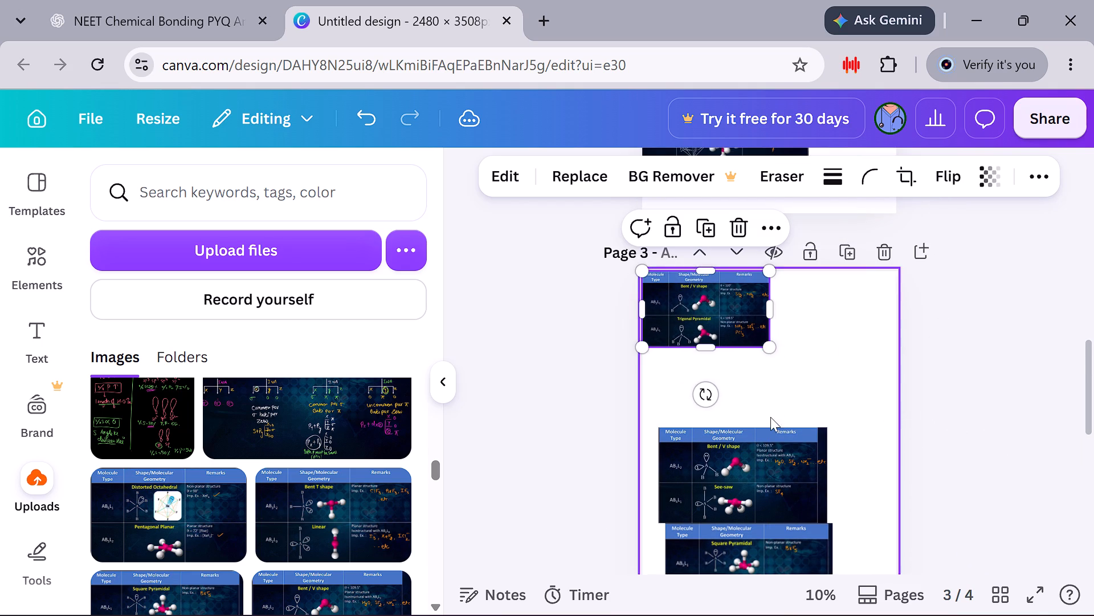
Move the Bent/See-saw image directly beneath the Trigonal Pyramidal image and shrink it to the same half-page width.
click(773, 449)
drag(752, 458, 729, 441)
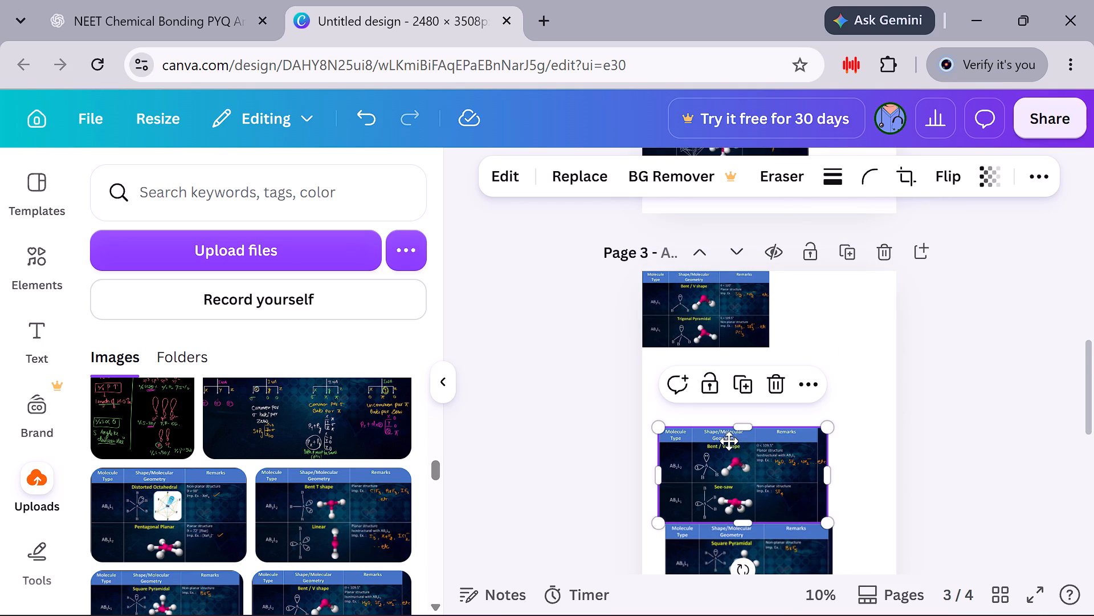
drag(729, 441, 735, 380)
drag(813, 443, 770, 420)
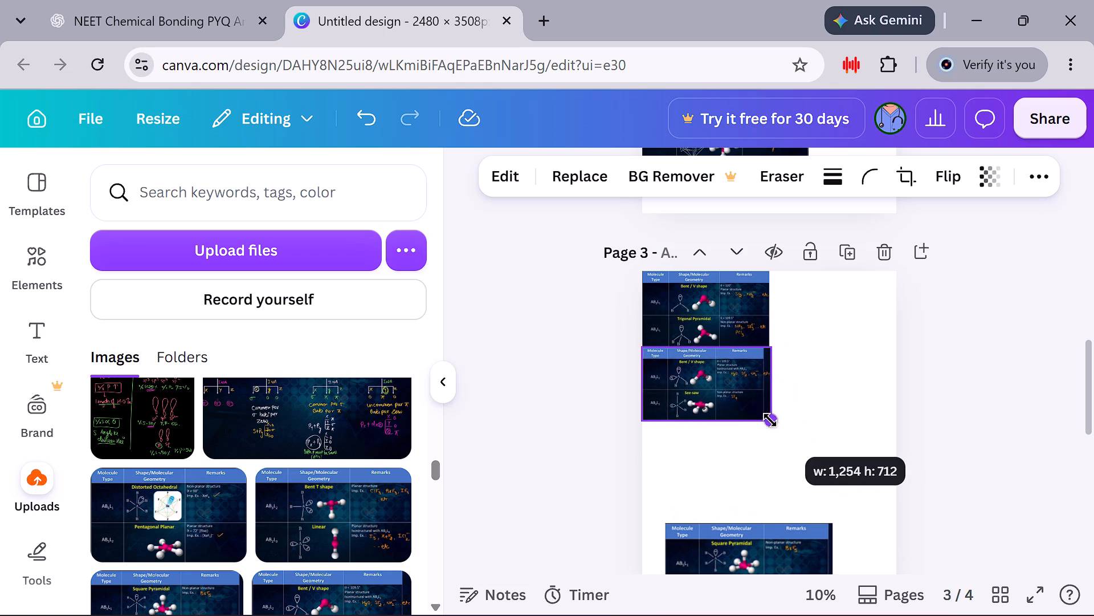
drag(770, 420, 769, 419)
Move the Square Pyramidal/Square Planar image to page 3's top-right corner and size it to 1,240 × 733.
click(771, 541)
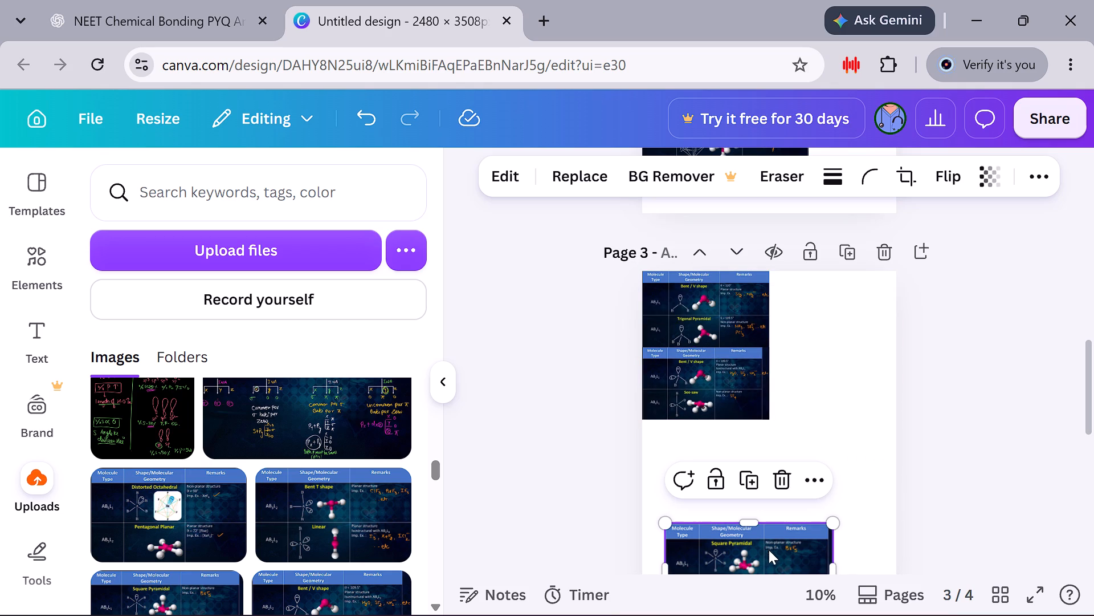
scroll(788, 535, down, 2)
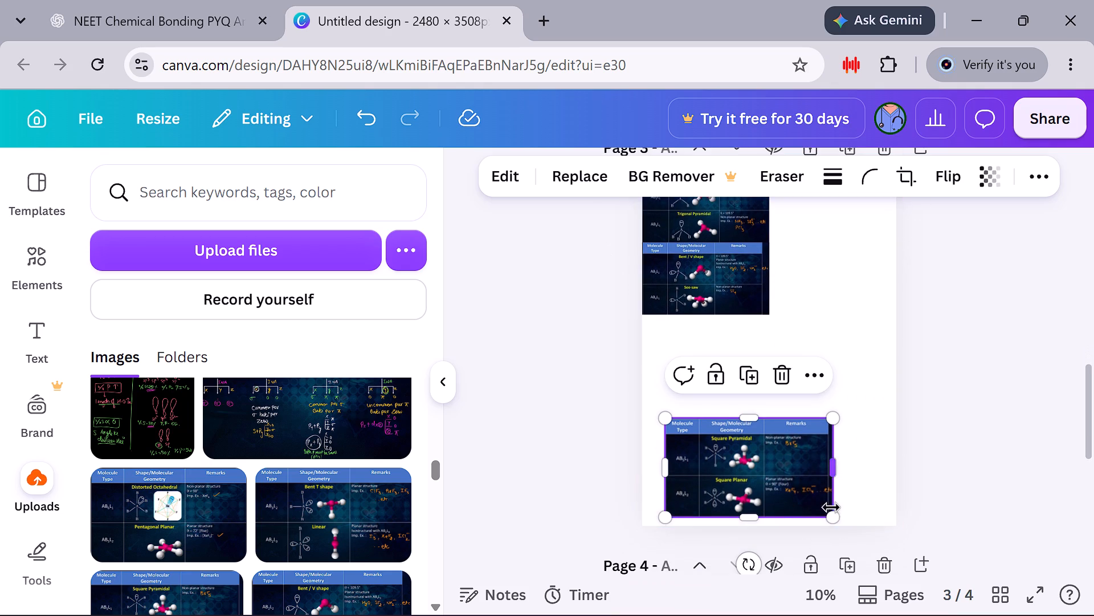
drag(835, 513, 740, 470)
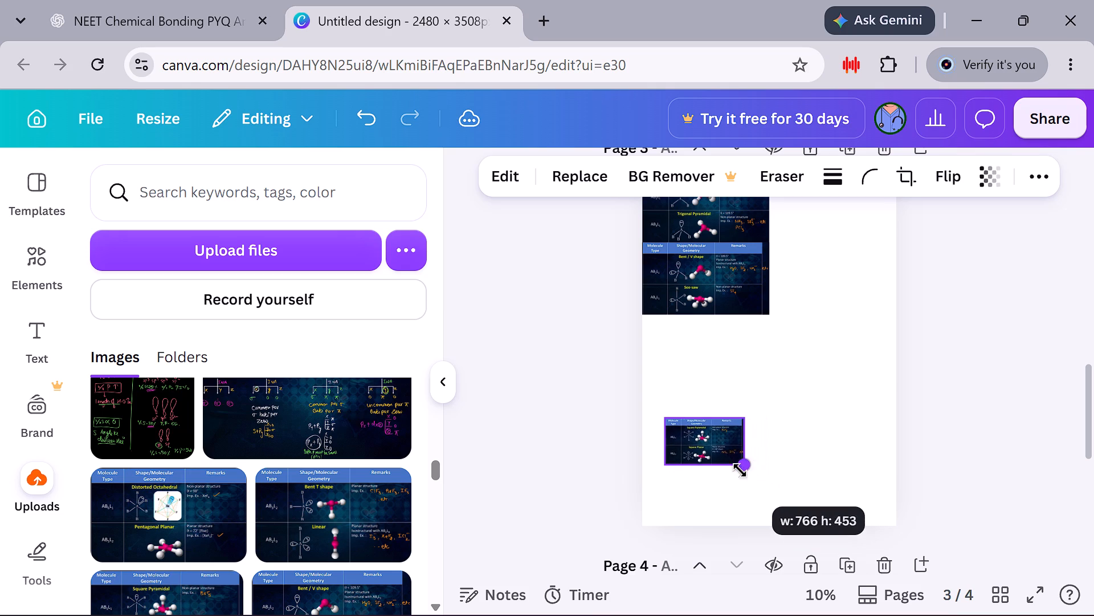
drag(740, 470, 771, 472)
drag(730, 452, 749, 437)
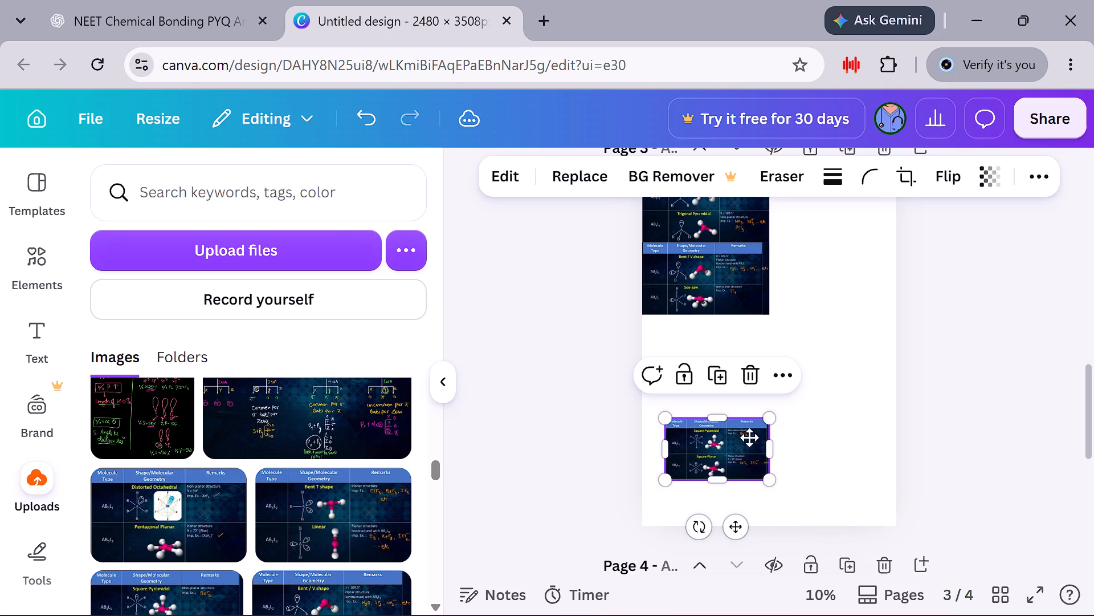
drag(749, 437, 821, 336)
scroll(821, 336, up, 1)
drag(801, 429, 822, 358)
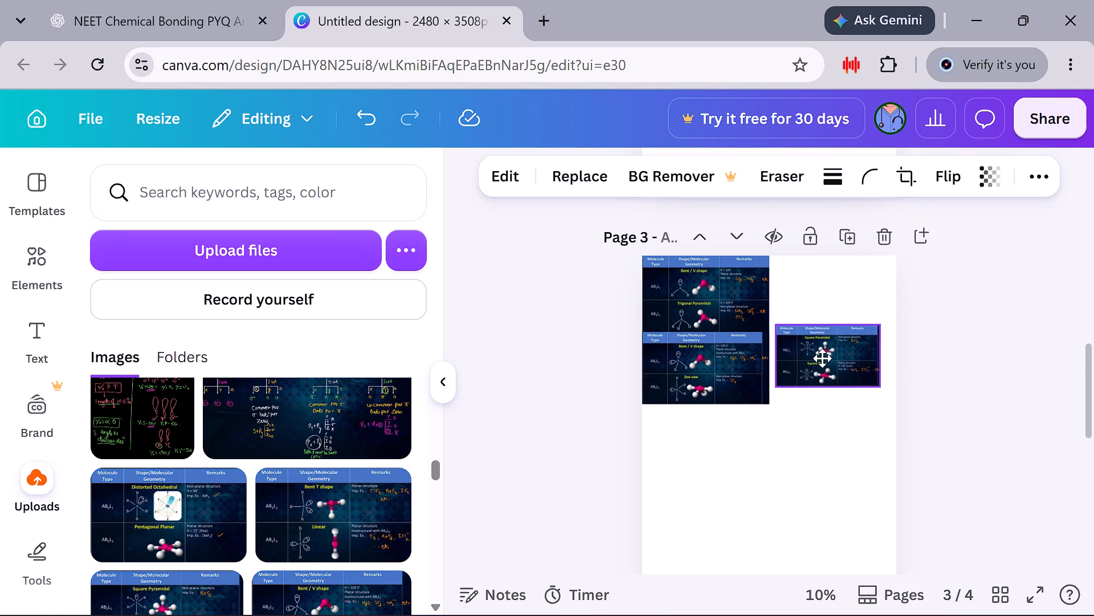
drag(822, 358, 816, 293)
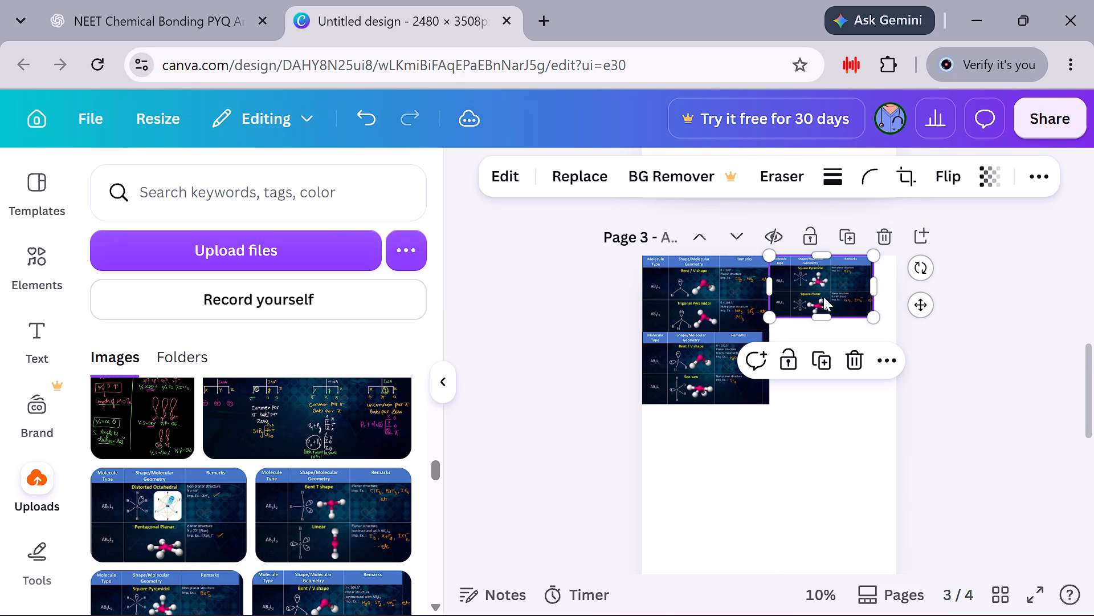
drag(874, 315, 895, 330)
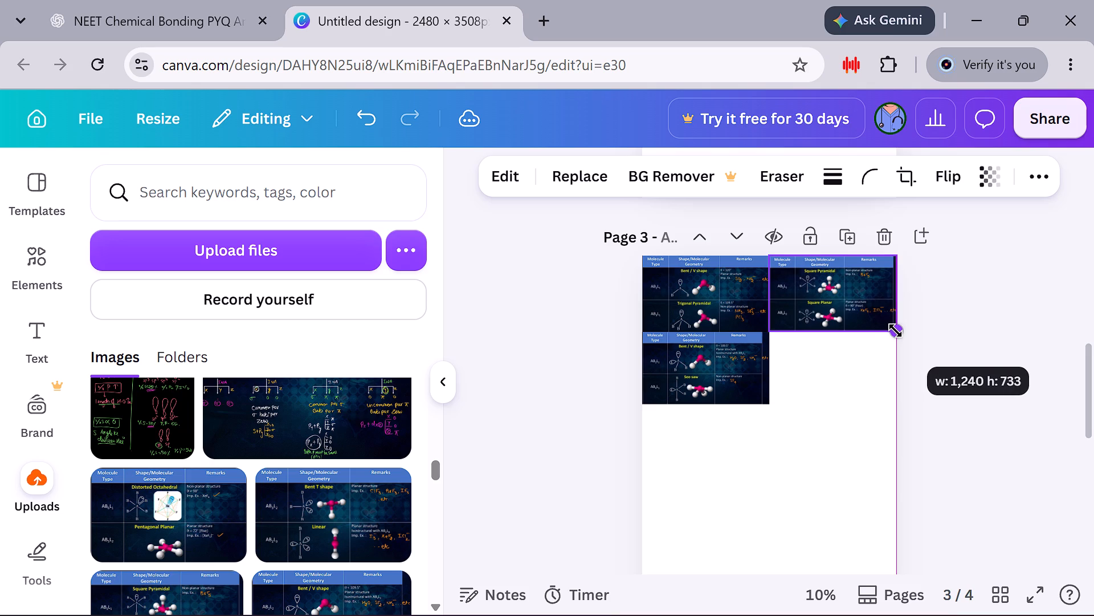
Move the Bent T shape/Linear image from page 4 to beneath the Square Pyramidal/Square Planar image on page 3, reduced to half the page width.
scroll(899, 442, down, 3)
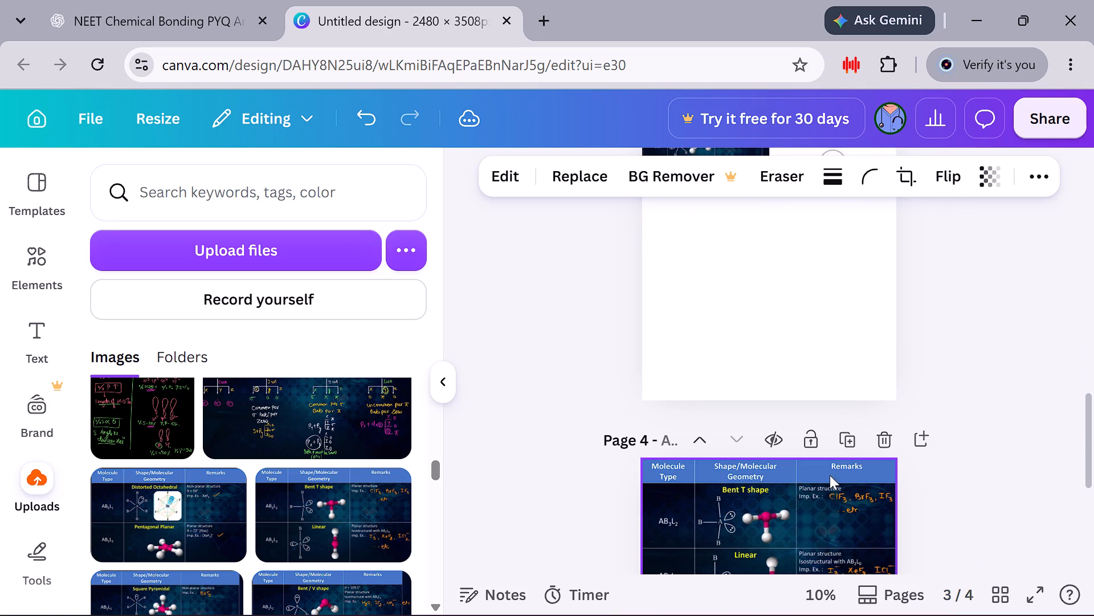
drag(803, 510, 812, 300)
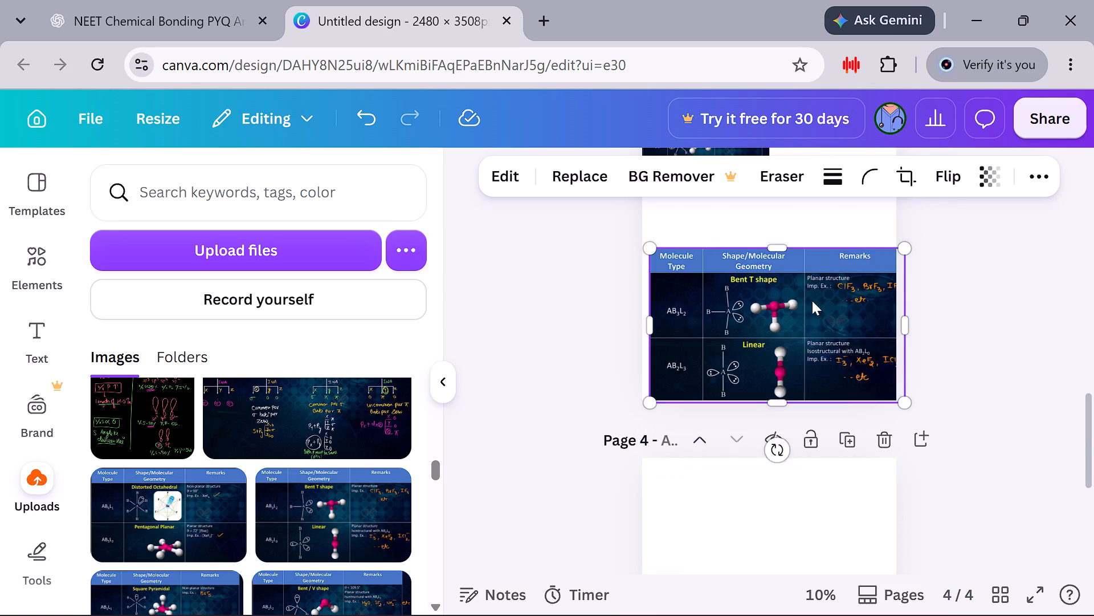
scroll(817, 347, up, 2)
drag(901, 497, 809, 447)
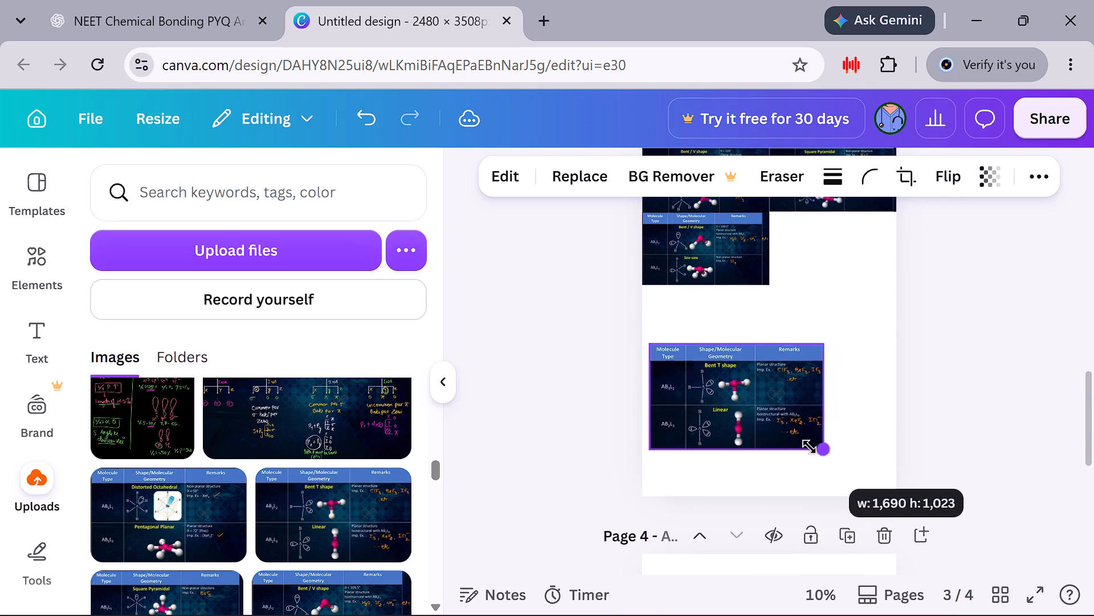
drag(809, 447, 809, 446)
drag(764, 410, 895, 282)
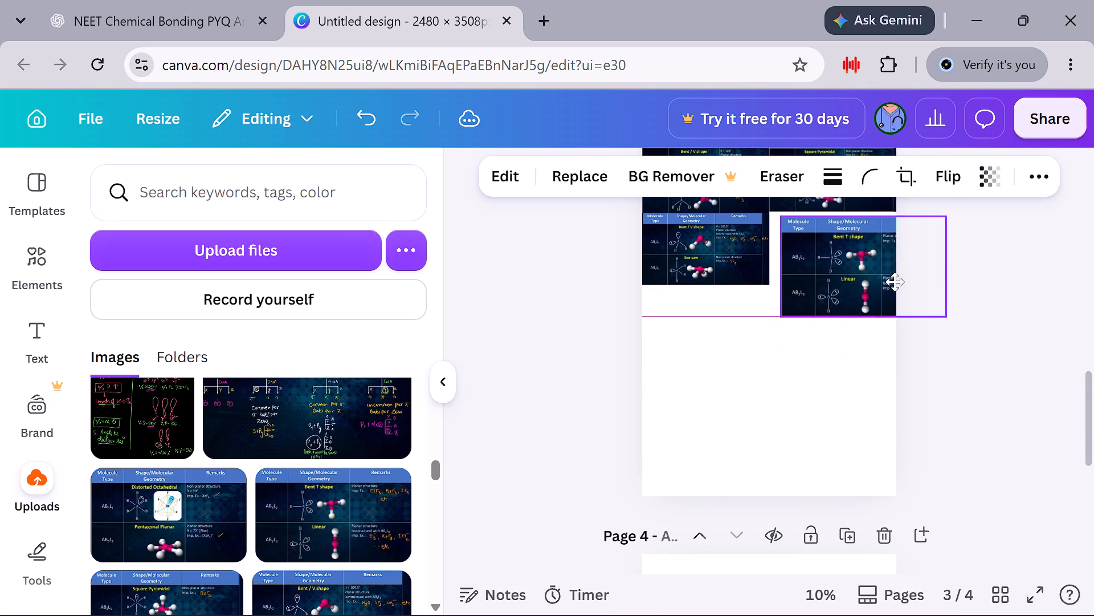
drag(895, 282, 884, 278)
drag(932, 307, 907, 305)
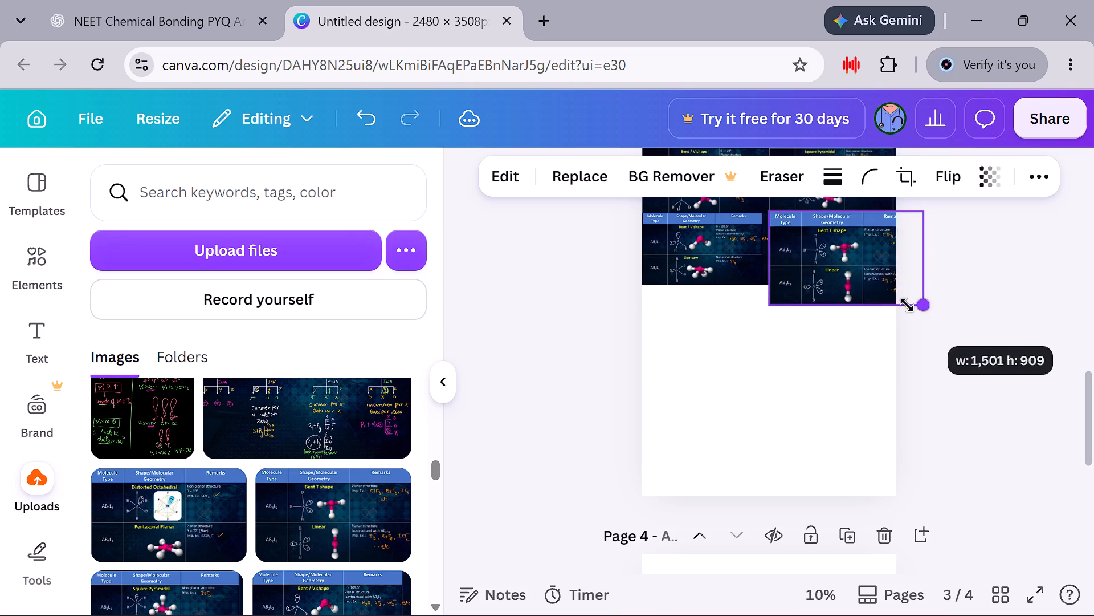
drag(907, 305, 891, 289)
click(921, 346)
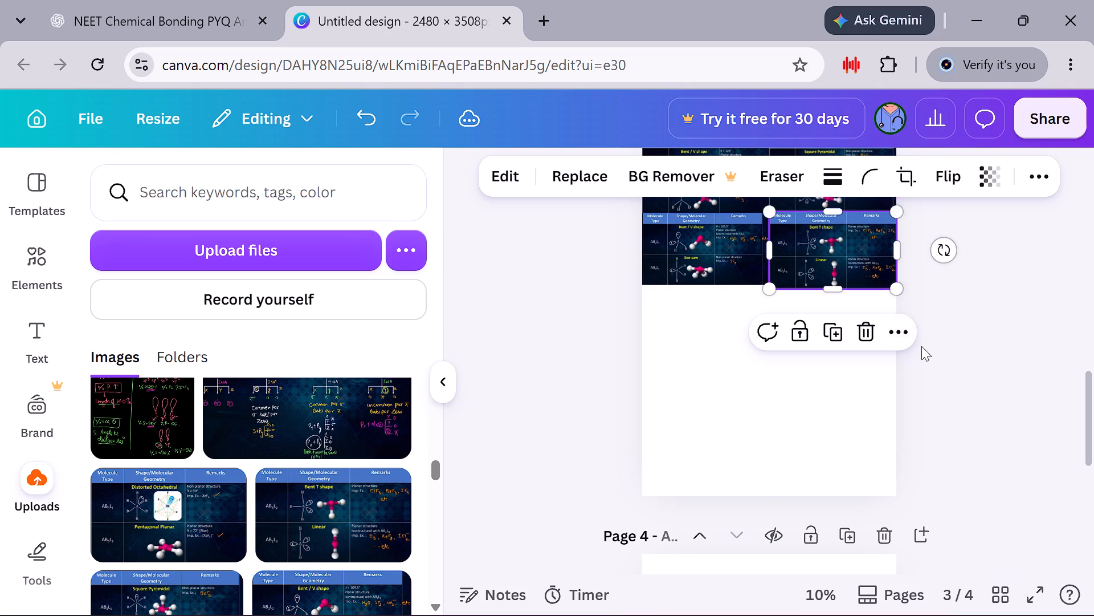
Move the Distorted Octahedral/Pentagonal Planar image from page 4 to beneath the Bent/See-saw image on page 3, reduced to half the page width.
scroll(889, 329, up, 1)
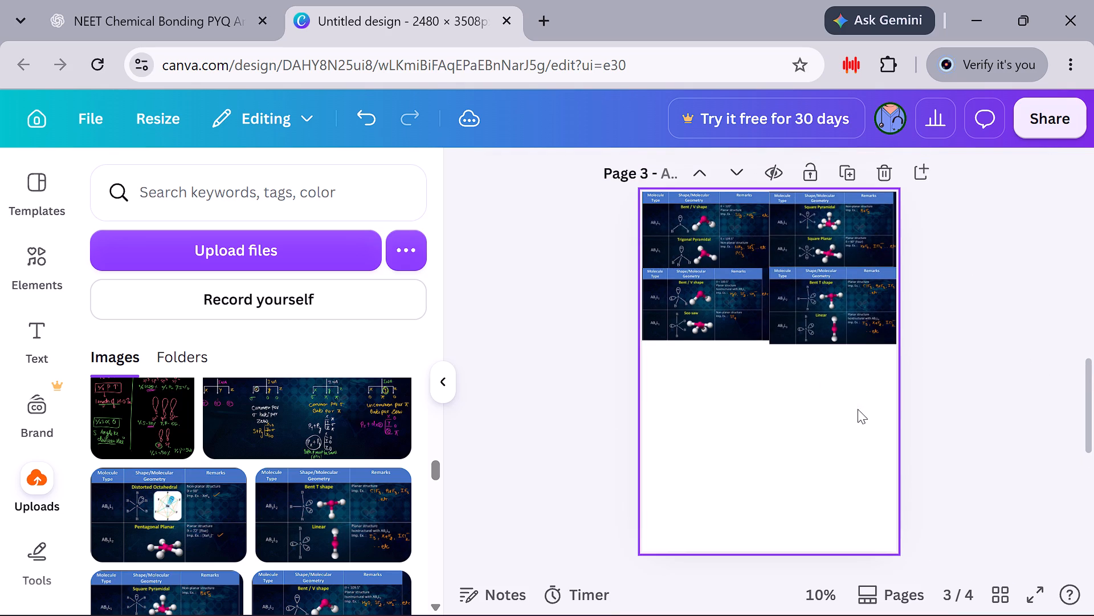
scroll(855, 409, down, 4)
drag(823, 504, 823, 504)
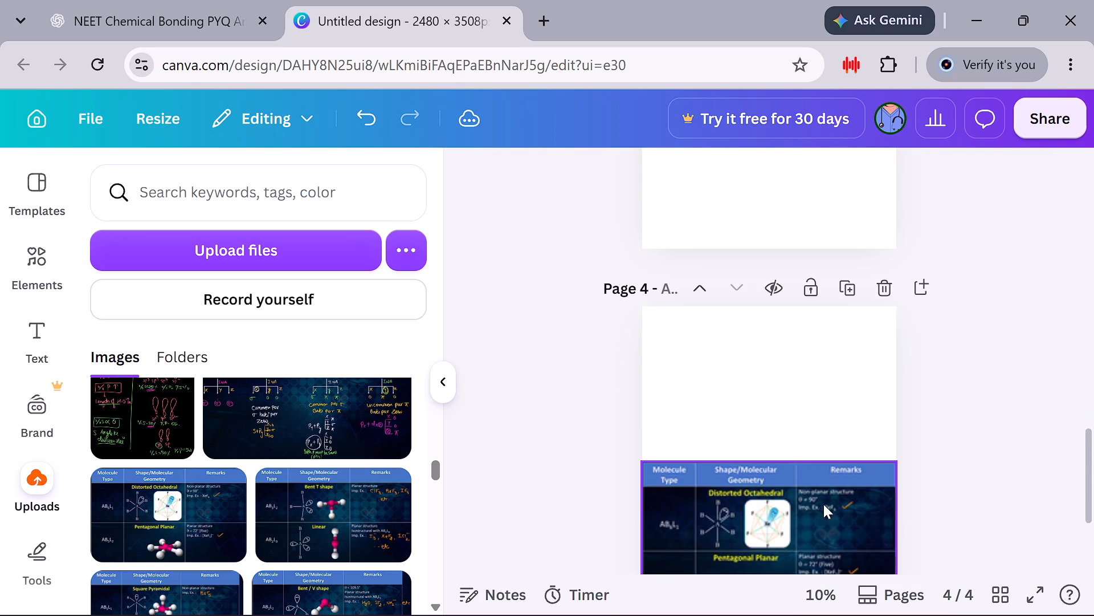
drag(823, 504, 841, 158)
scroll(838, 249, up, 3)
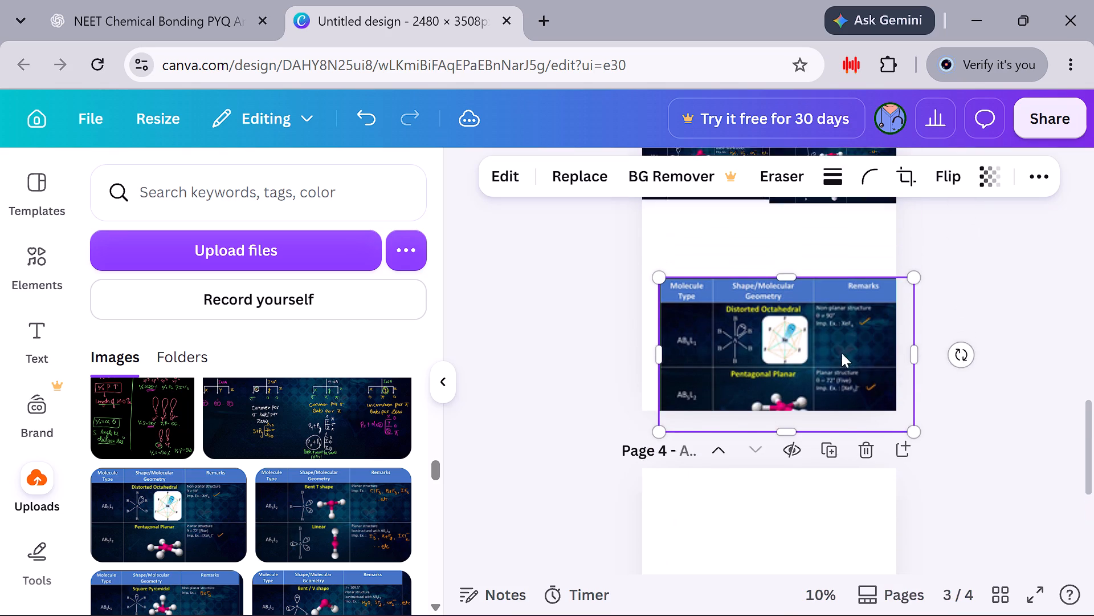
scroll(818, 364, up, 1)
drag(794, 391, 775, 314)
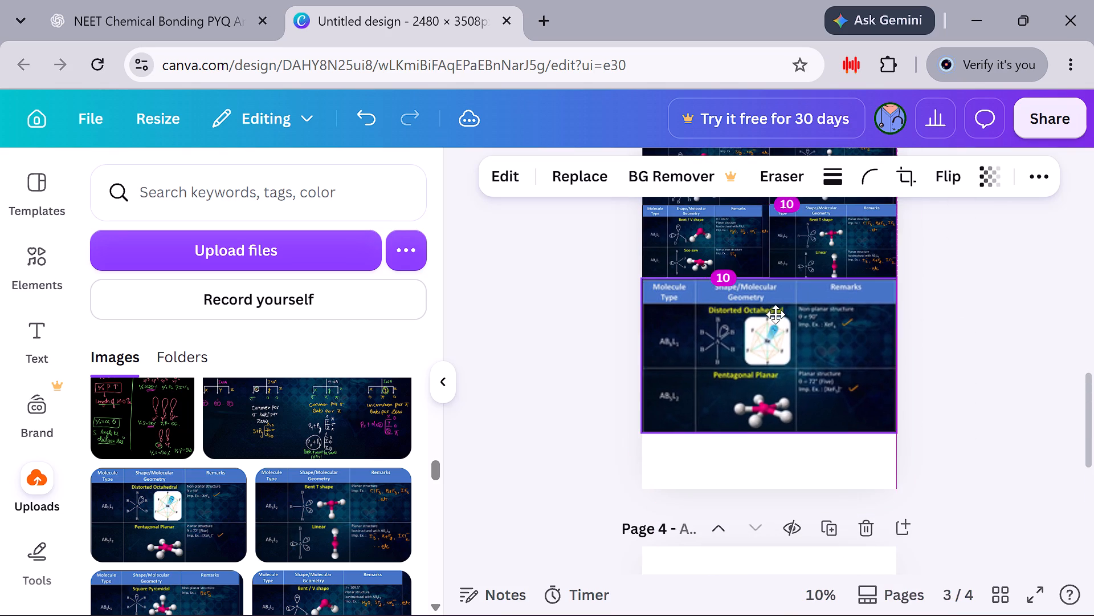
drag(775, 314, 777, 313)
drag(891, 424, 839, 392)
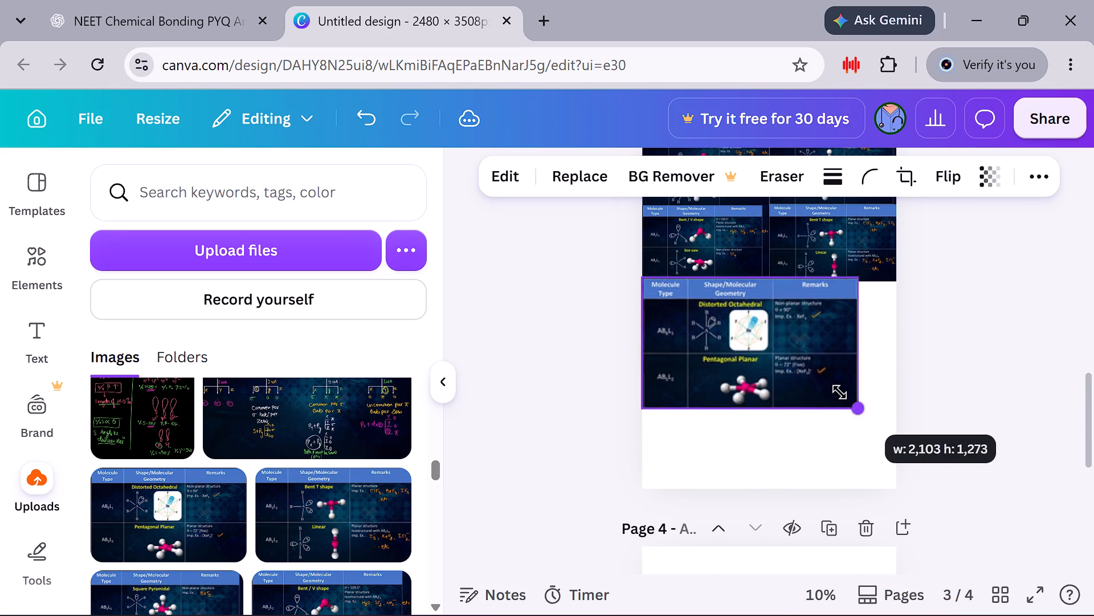
drag(839, 392, 763, 345)
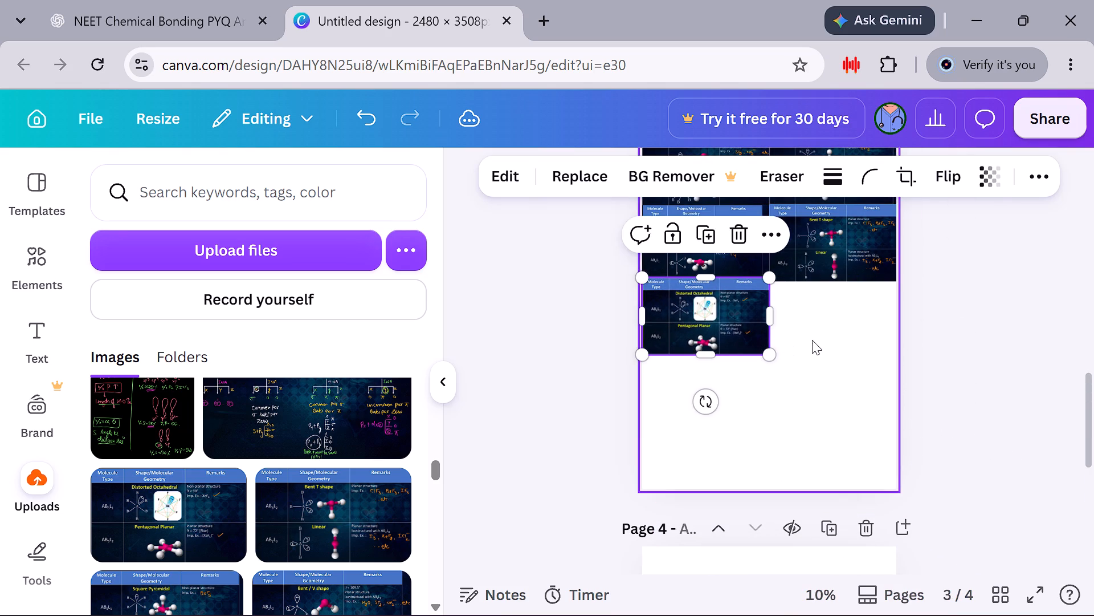
click(818, 341)
Shrink the Linear/Trigonal Planar image on page 2 to 1,240 × 801, keeping it in the page's top-left corner.
scroll(822, 363, down, 9)
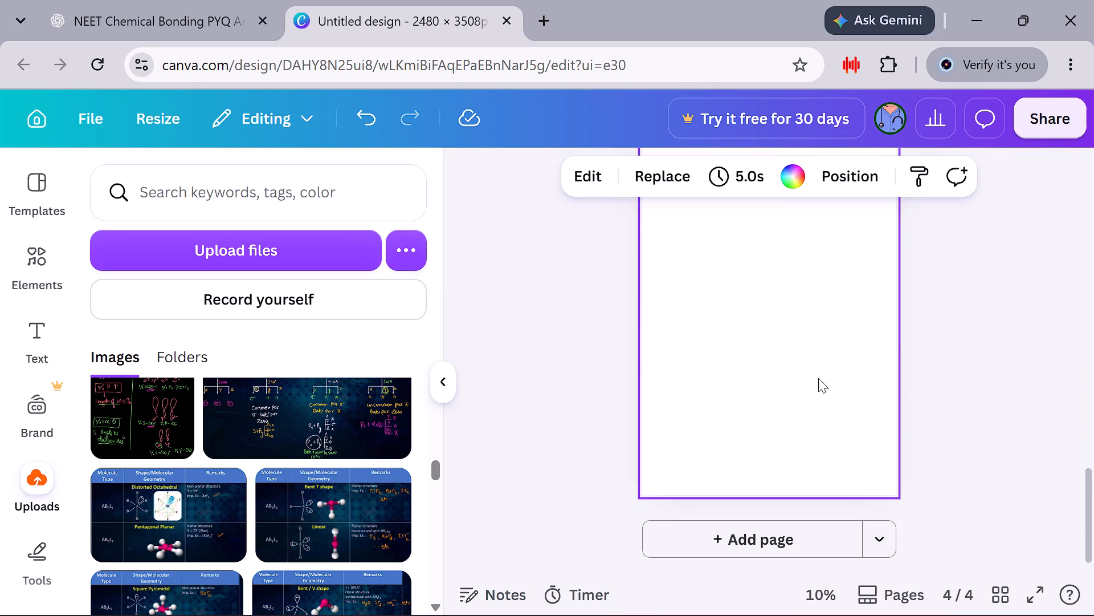
scroll(817, 378, up, 5)
scroll(817, 378, down, 1)
scroll(817, 379, up, 2)
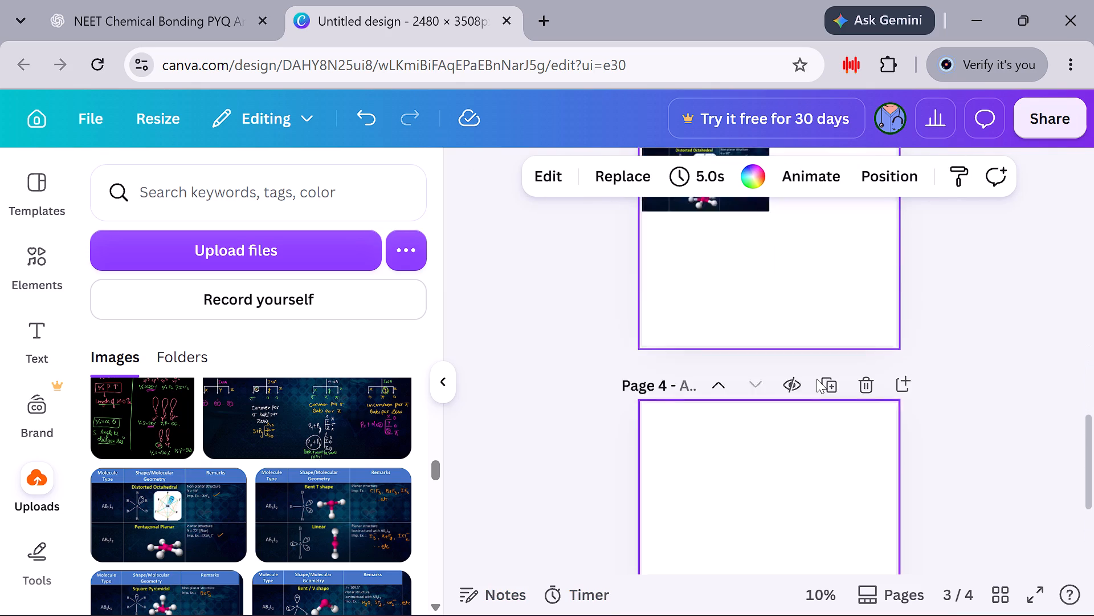
scroll(817, 379, up, 10)
scroll(817, 379, down, 1)
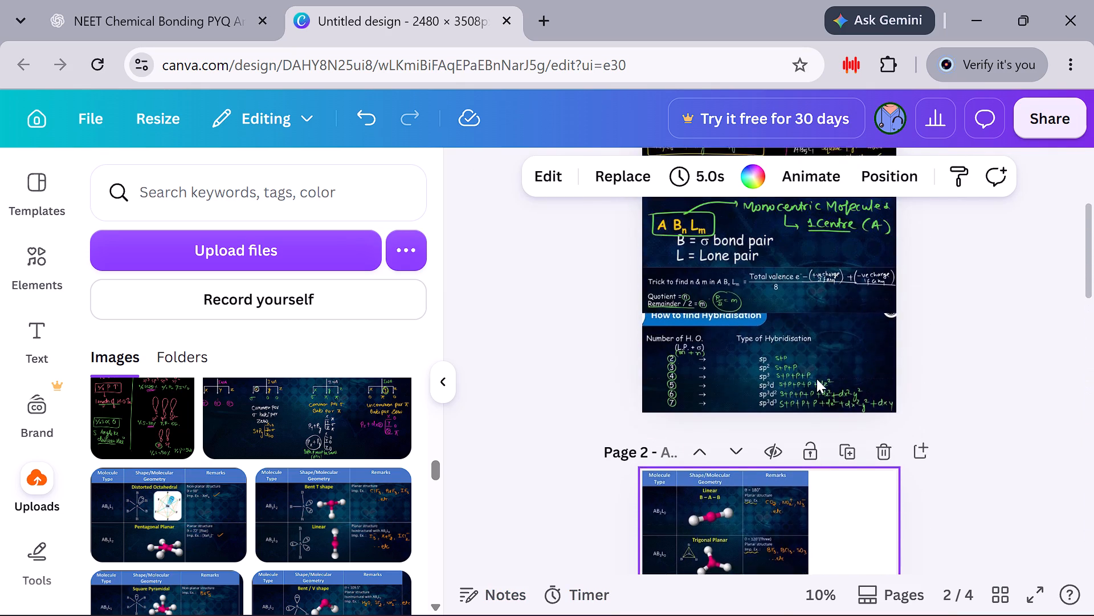
scroll(817, 379, down, 1)
click(783, 363)
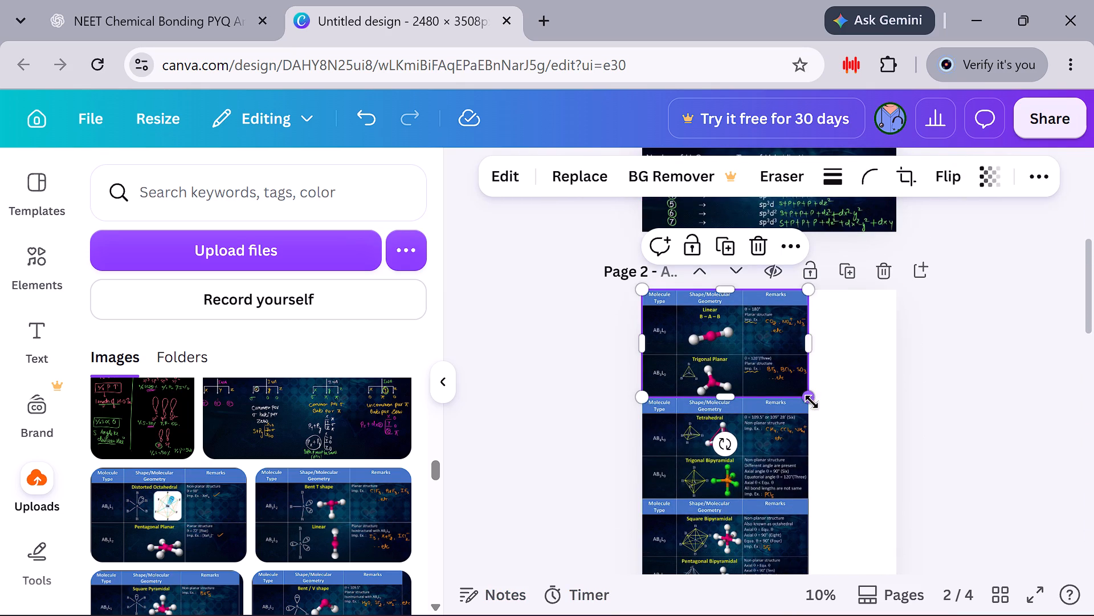
drag(811, 402, 775, 374)
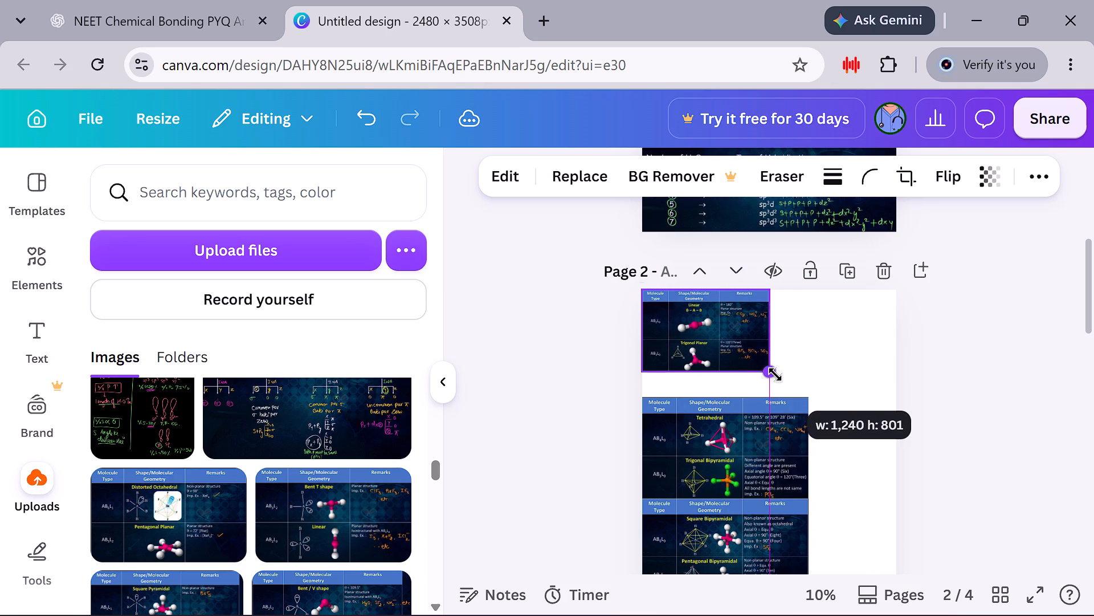
Place the Tetrahedral/Trigonal Bipyramidal image beside the Linear/Trigonal Planar image on page 2 and size it to about 1,276 × 779.
click(758, 435)
drag(813, 497, 777, 475)
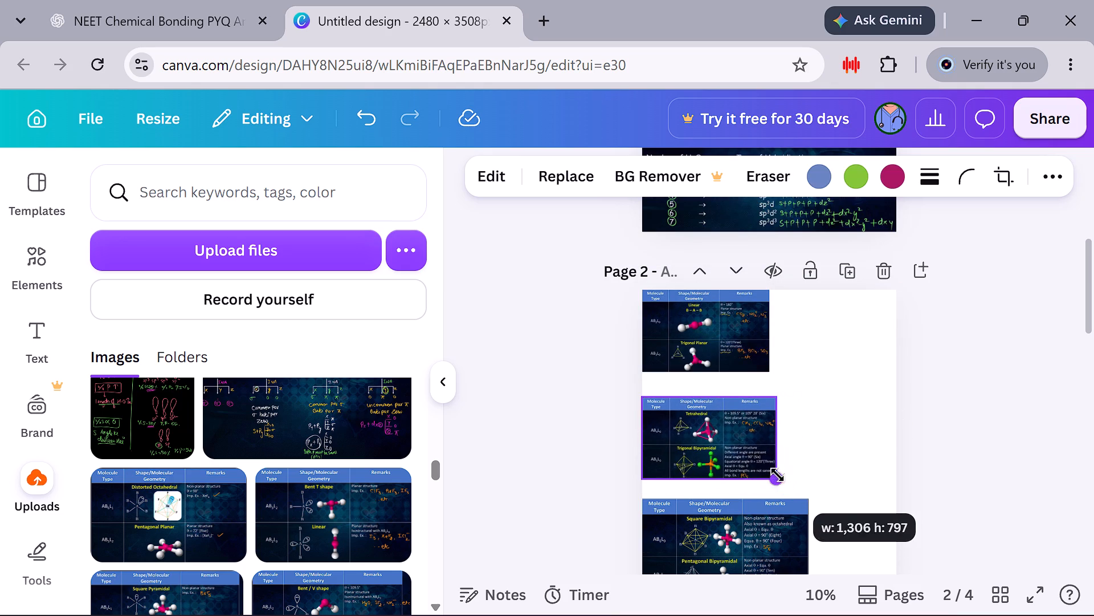
drag(777, 475, 774, 472)
drag(727, 443, 856, 362)
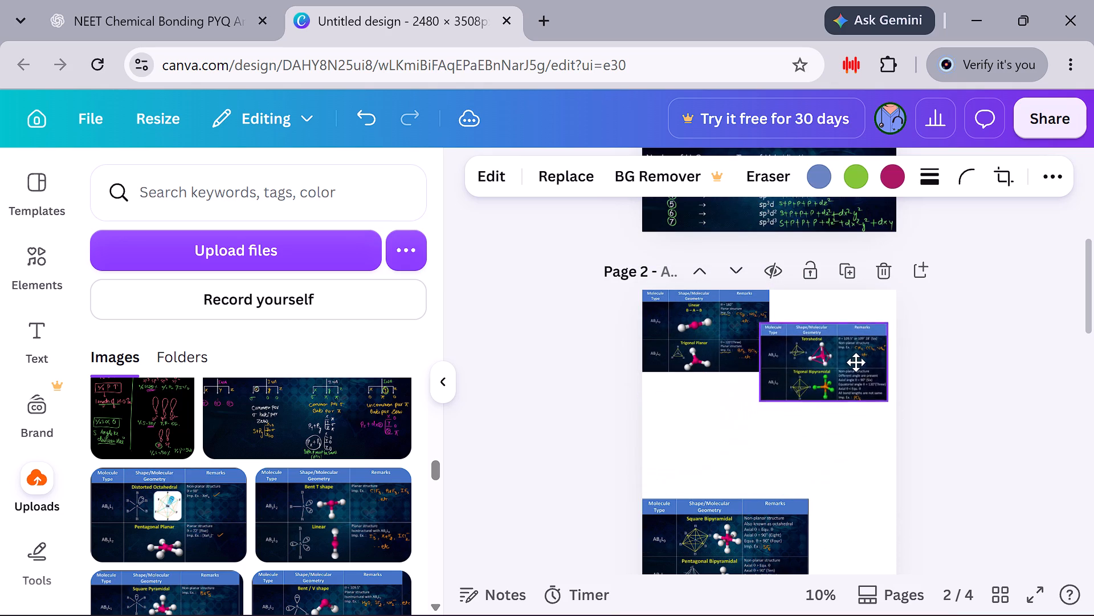
drag(856, 362, 850, 337)
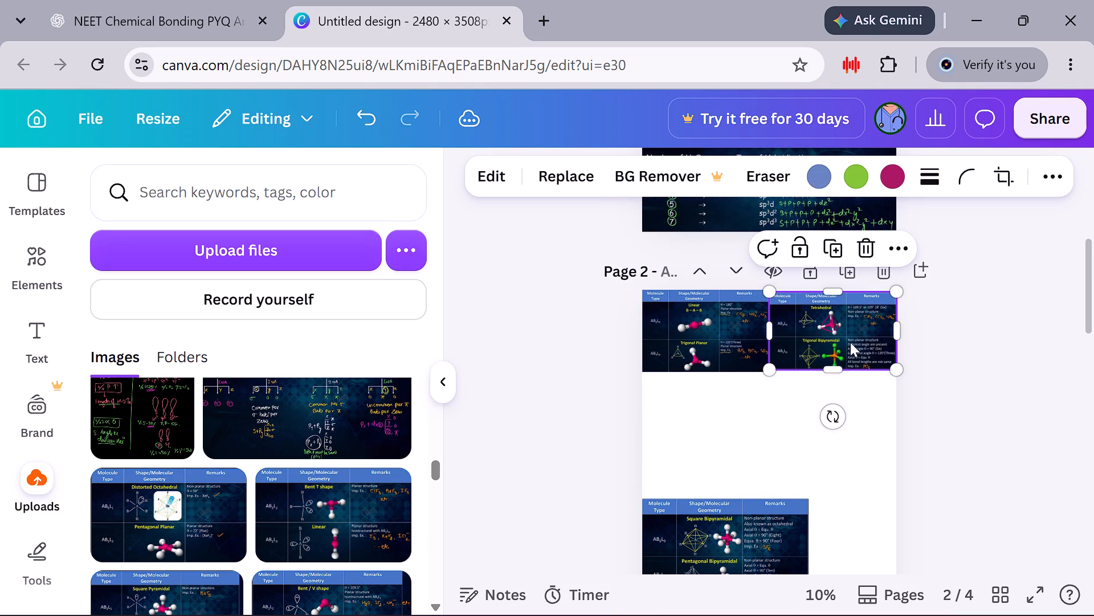
click(896, 372)
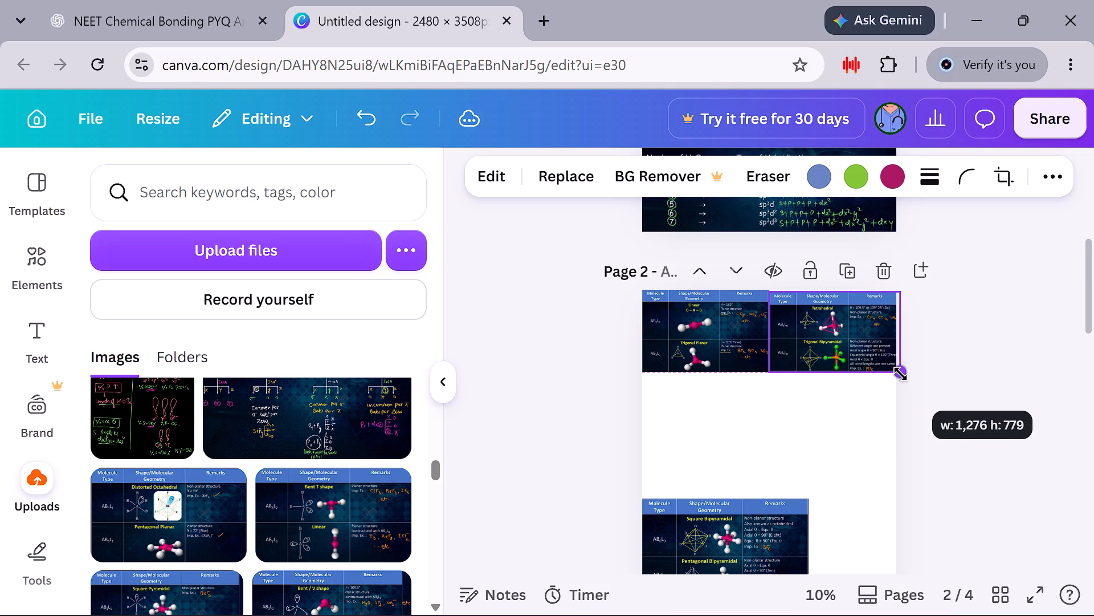
Move the Square Bipyramidal/Pentagonal Bipyramidal image directly beneath the Linear/Trigonal Planar image and shrink it to half of page 2's width.
click(775, 513)
drag(748, 528, 748, 490)
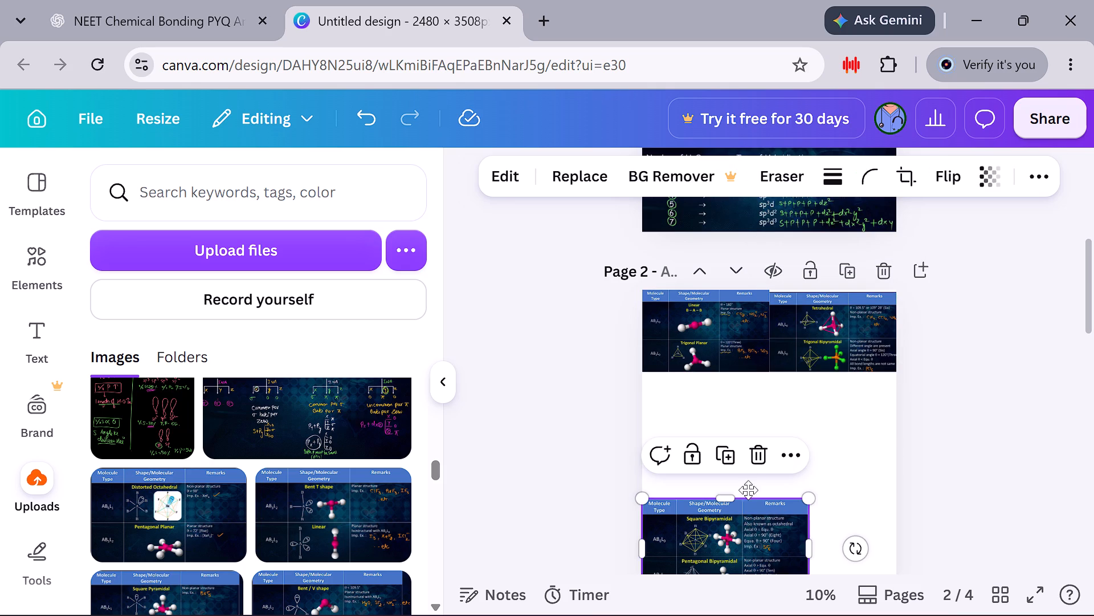
drag(748, 490, 748, 400)
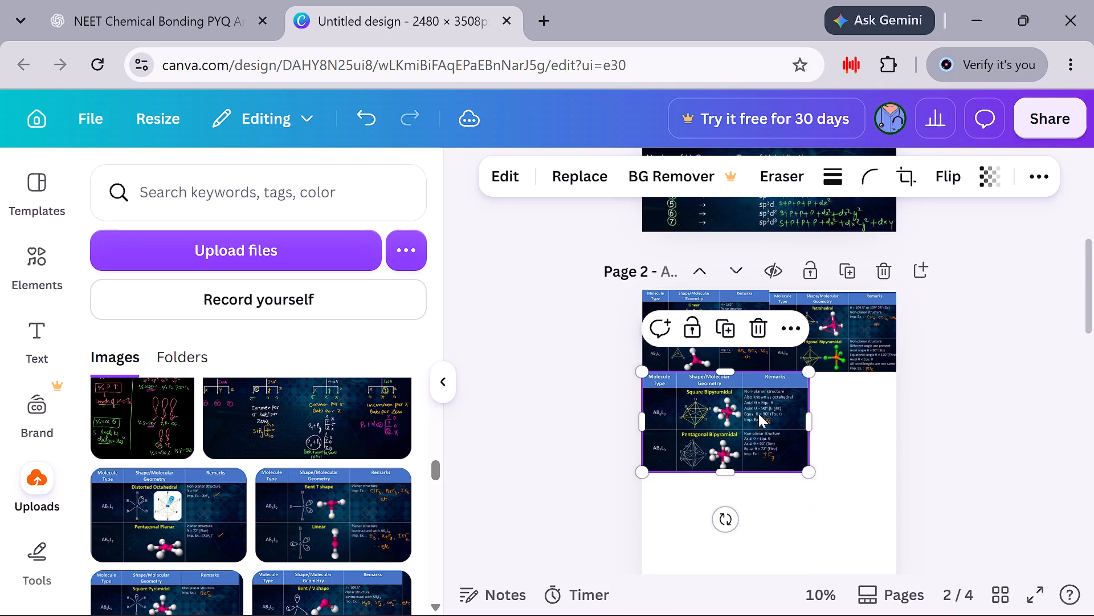
drag(811, 470, 775, 442)
click(829, 455)
Move the Bent/Trigonal Pyramidal image from page 3 to page 2, immediately right of the Square Bipyramidal/Pentagonal Bipyramidal image.
scroll(828, 455, down, 4)
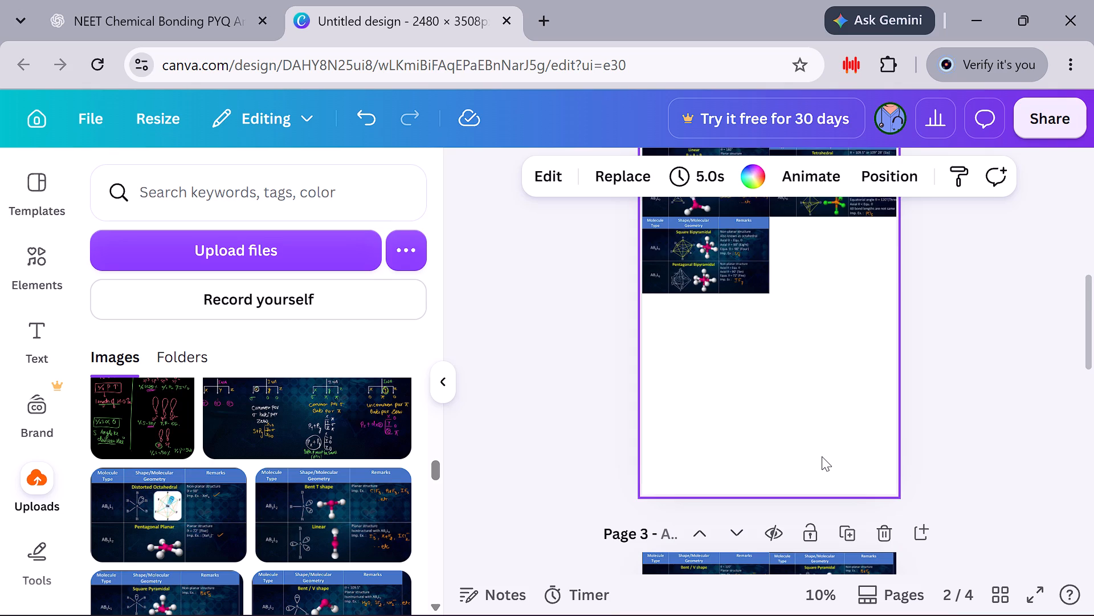
scroll(822, 456, down, 1)
drag(742, 429, 793, 278)
scroll(783, 302, up, 3)
drag(775, 386, 803, 318)
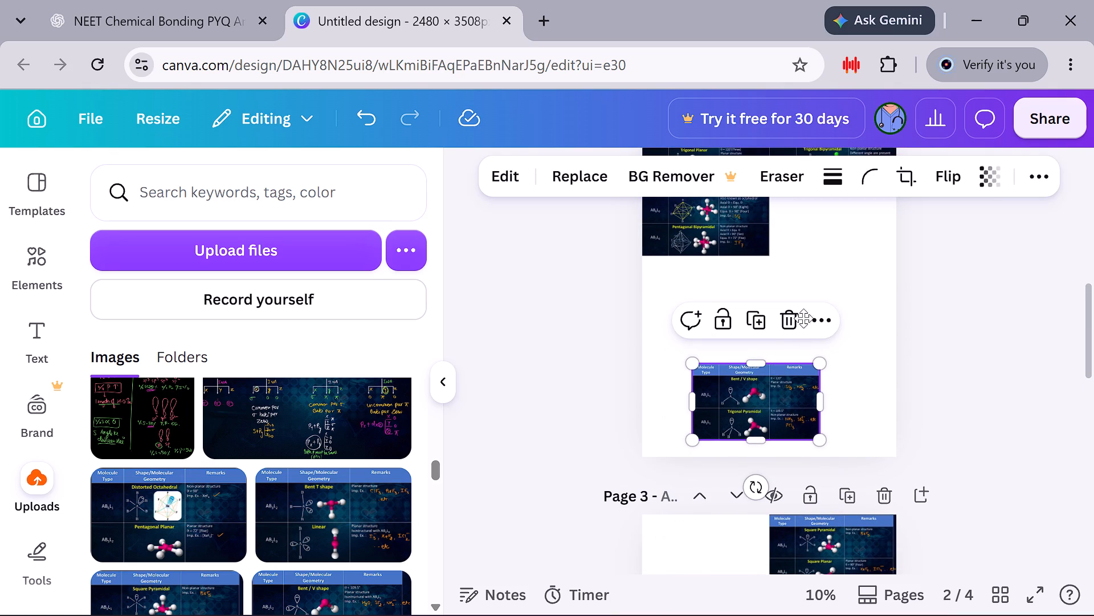
drag(803, 318, 856, 206)
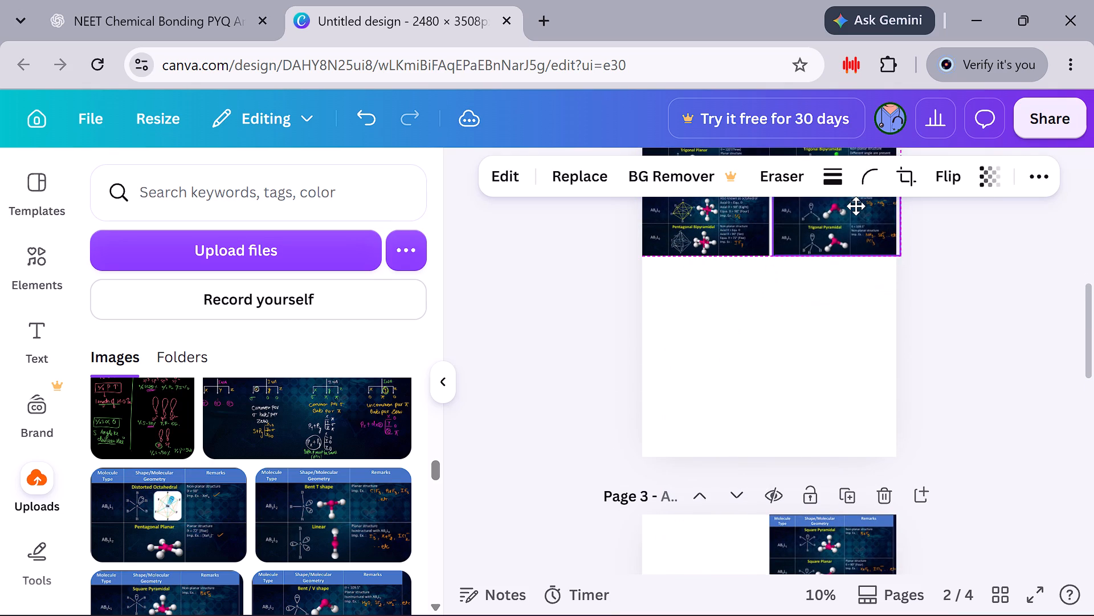
drag(856, 206, 852, 205)
click(849, 391)
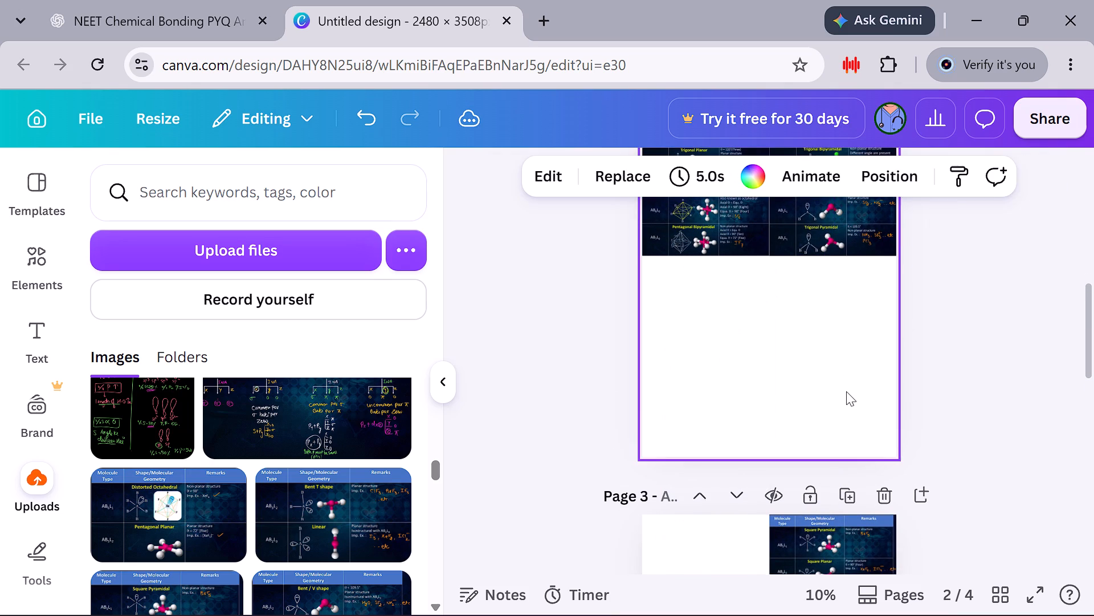
Move the Bent/See-saw image from page 3 to page 2, directly beneath the Square Bipyramidal/Pentagonal Bipyramidal image.
scroll(830, 313, down, 1)
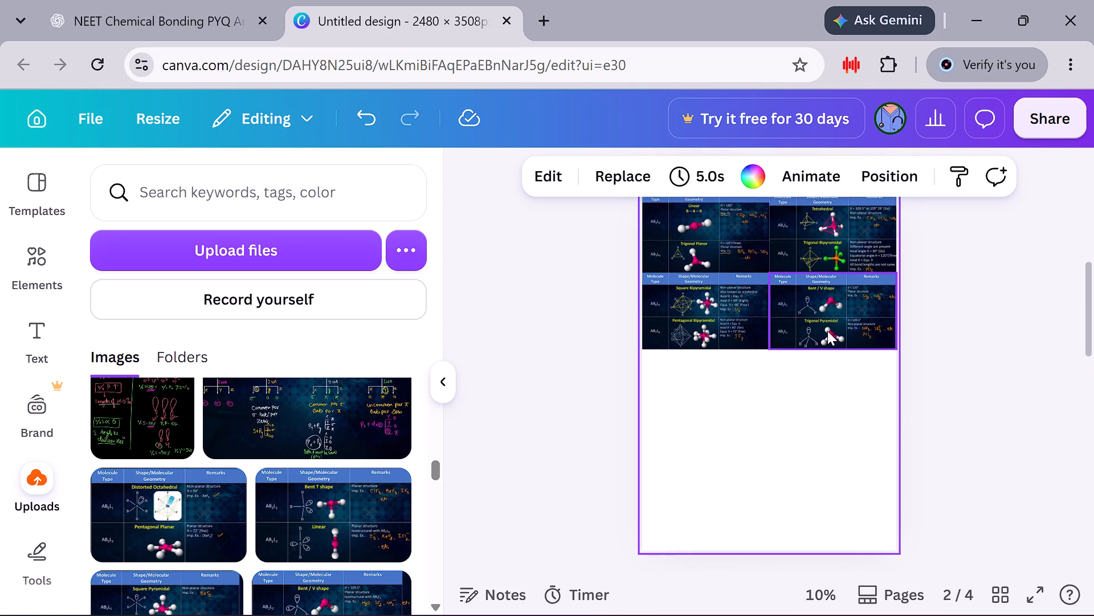
scroll(827, 331, down, 1)
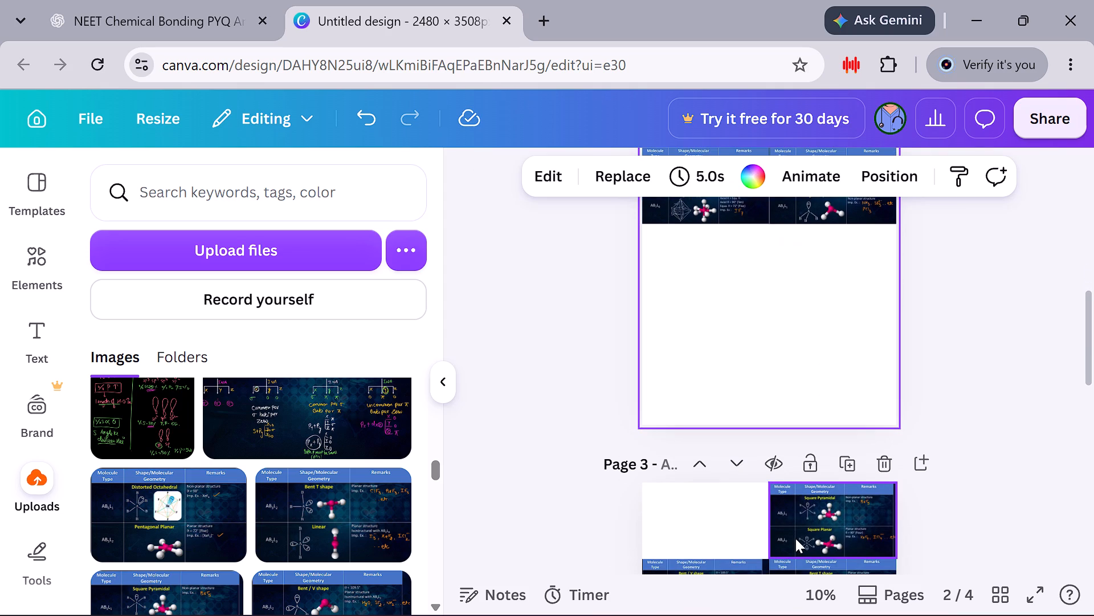
scroll(795, 537, down, 2)
drag(739, 527, 738, 519)
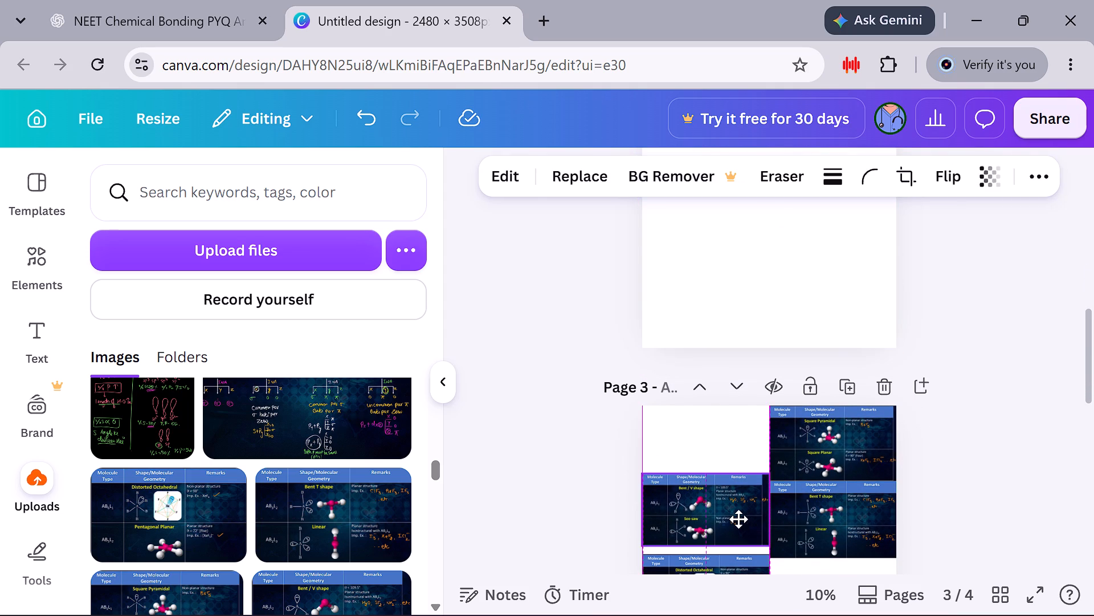
drag(738, 519, 735, 469)
scroll(738, 480, up, 1)
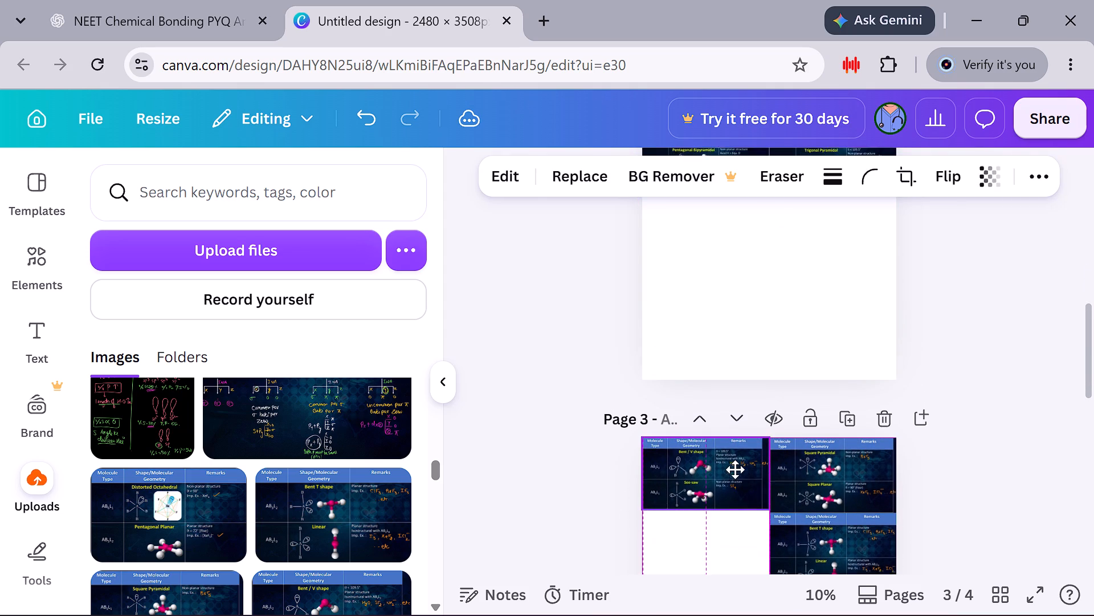
scroll(735, 469, up, 1)
drag(735, 469, 740, 278)
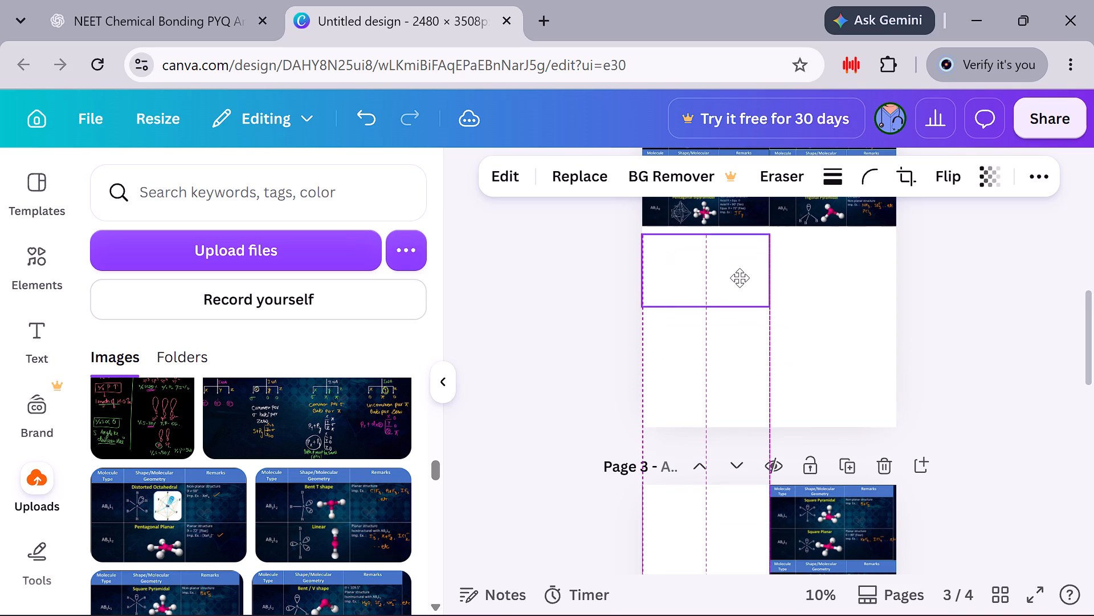
drag(740, 278, 742, 272)
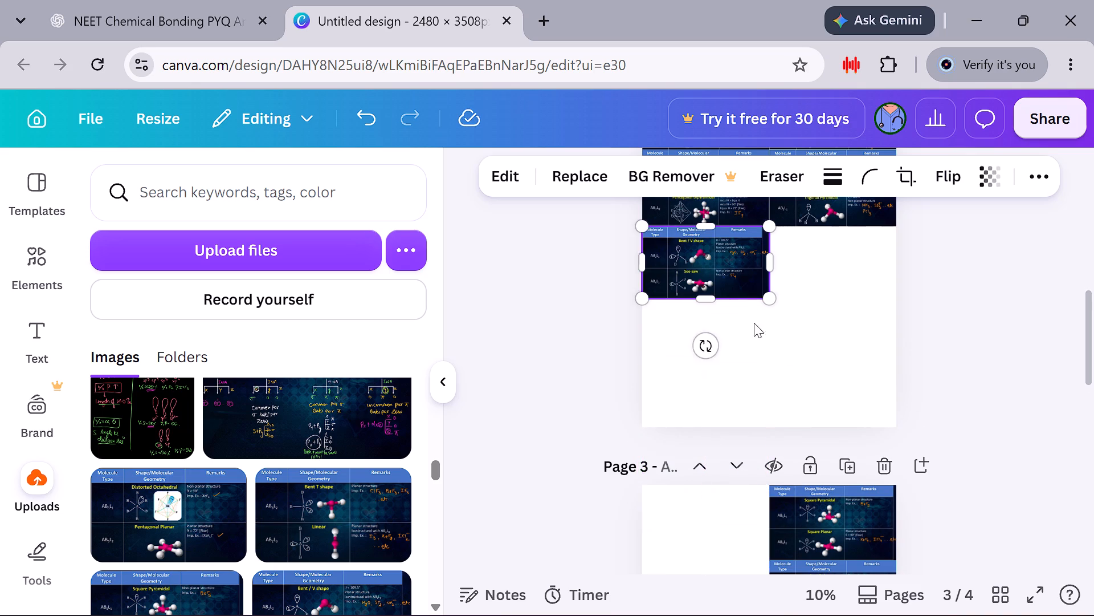
Move the Square Pyramidal/Square Planar image from page 3 to page 2, immediately right of the Bent/See-saw image.
drag(806, 514, 814, 305)
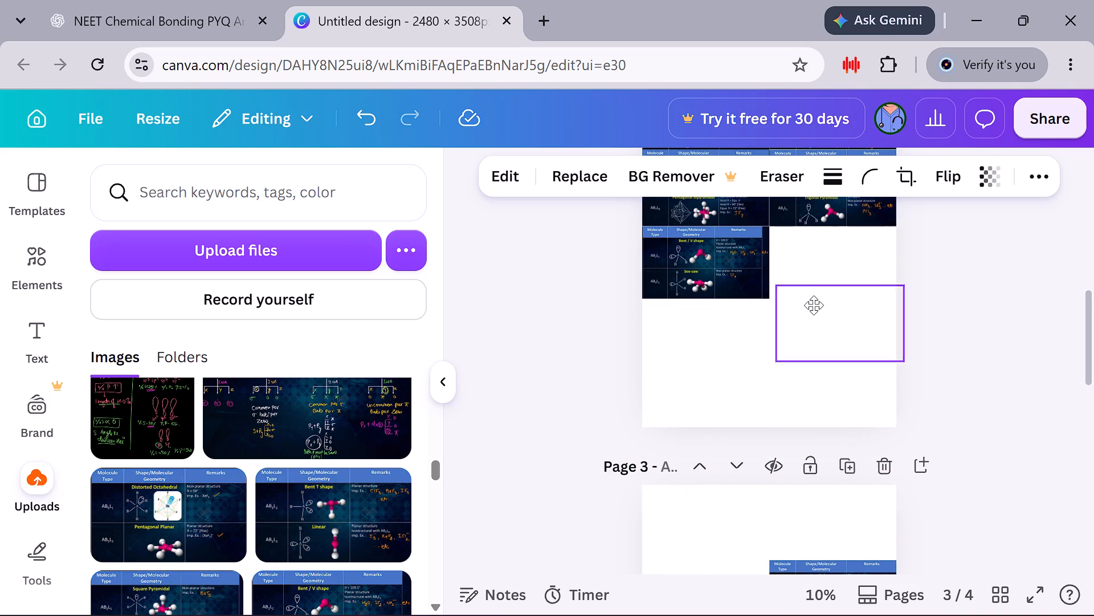
drag(814, 305, 810, 256)
Move the Bent T shape/Linear image from page 3 to page 2, directly beneath the Bent/See-saw image.
scroll(820, 505, down, 1)
drag(818, 538, 817, 537)
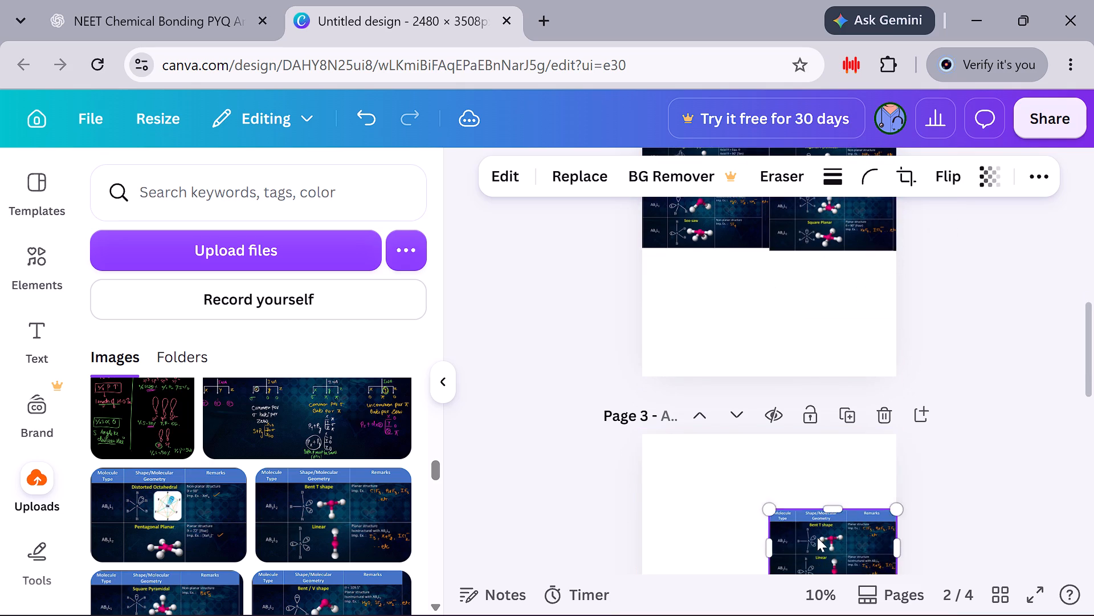
drag(817, 537, 692, 281)
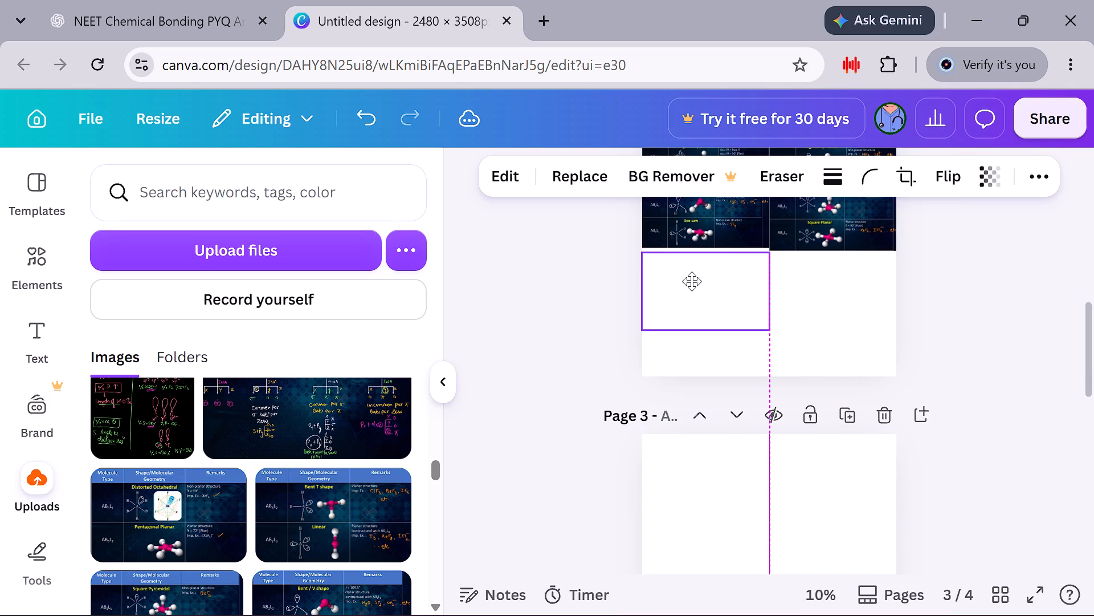
drag(692, 281, 694, 277)
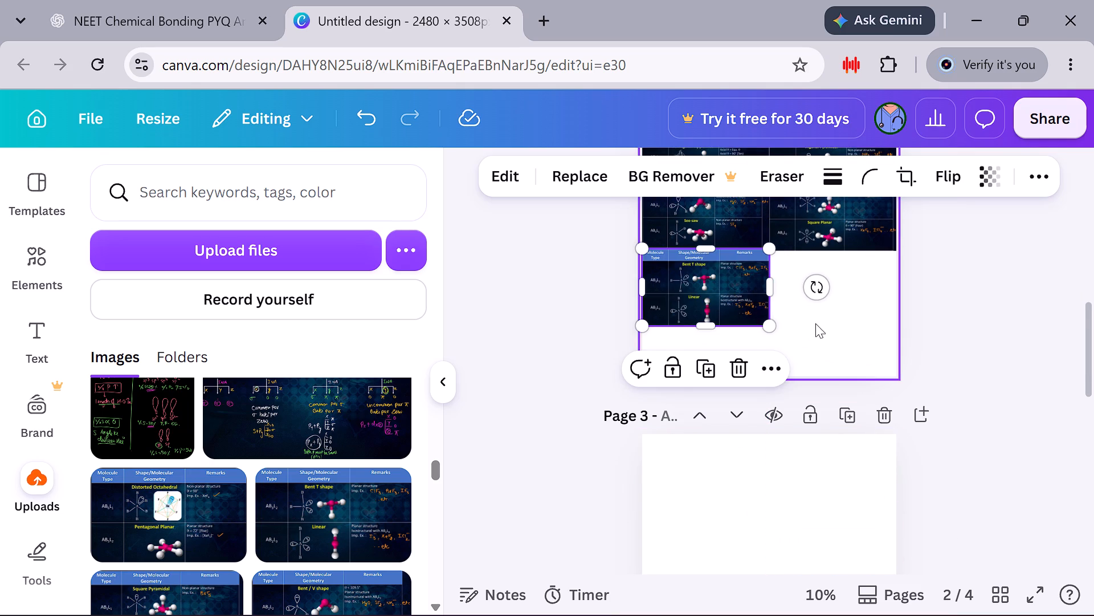
Move the Distorted Octahedral/Pentagonal Planar image from page 3 to page 2, right of the Bent T shape/Linear image and beneath the Square Pyramidal/Square Planar image.
scroll(811, 464, down, 2)
drag(732, 527, 871, 227)
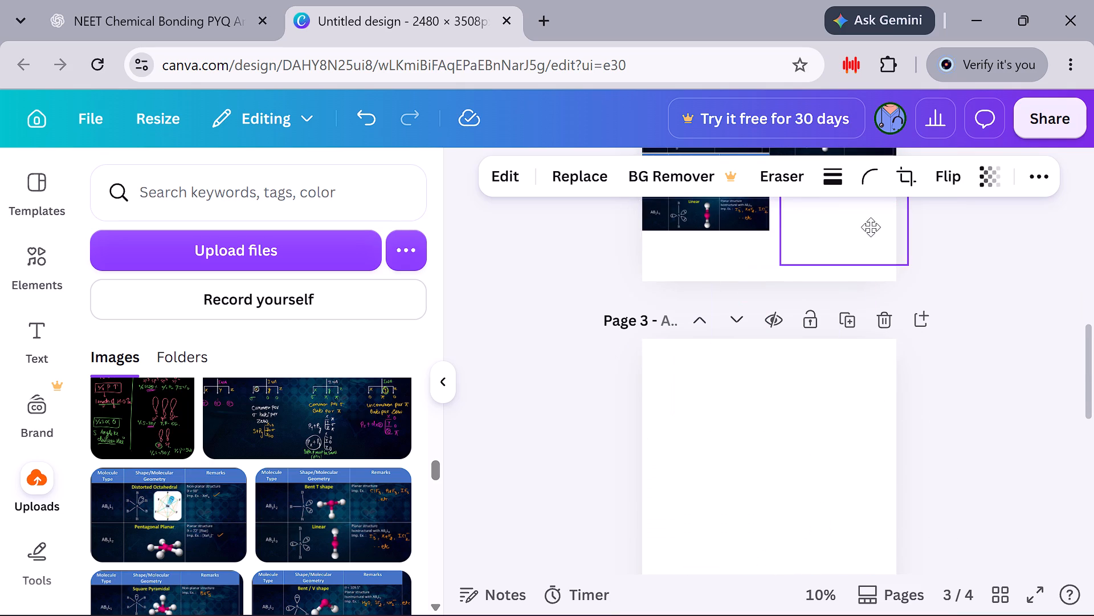
drag(871, 227, 861, 227)
scroll(864, 272, up, 1)
drag(839, 334, 838, 311)
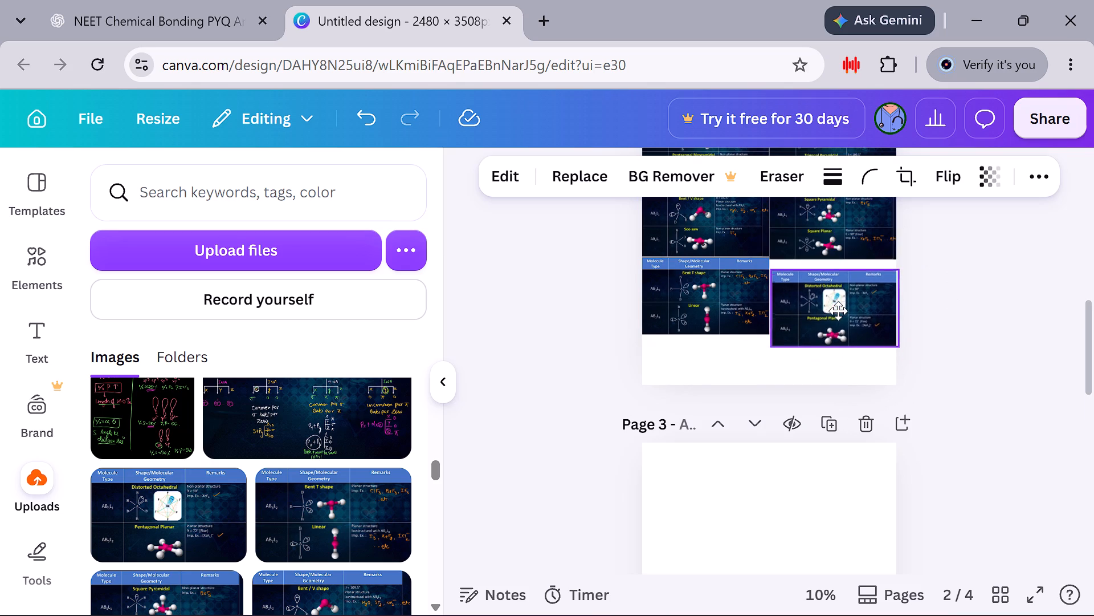
drag(838, 311, 835, 302)
scroll(948, 317, up, 1)
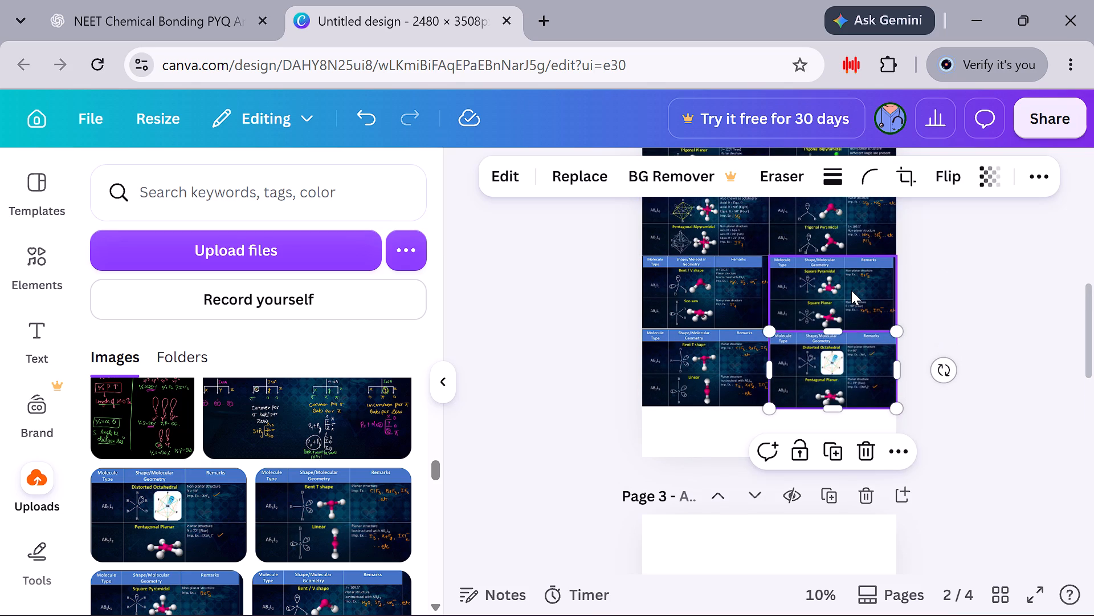
click(851, 290)
click(938, 352)
scroll(910, 310, up, 2)
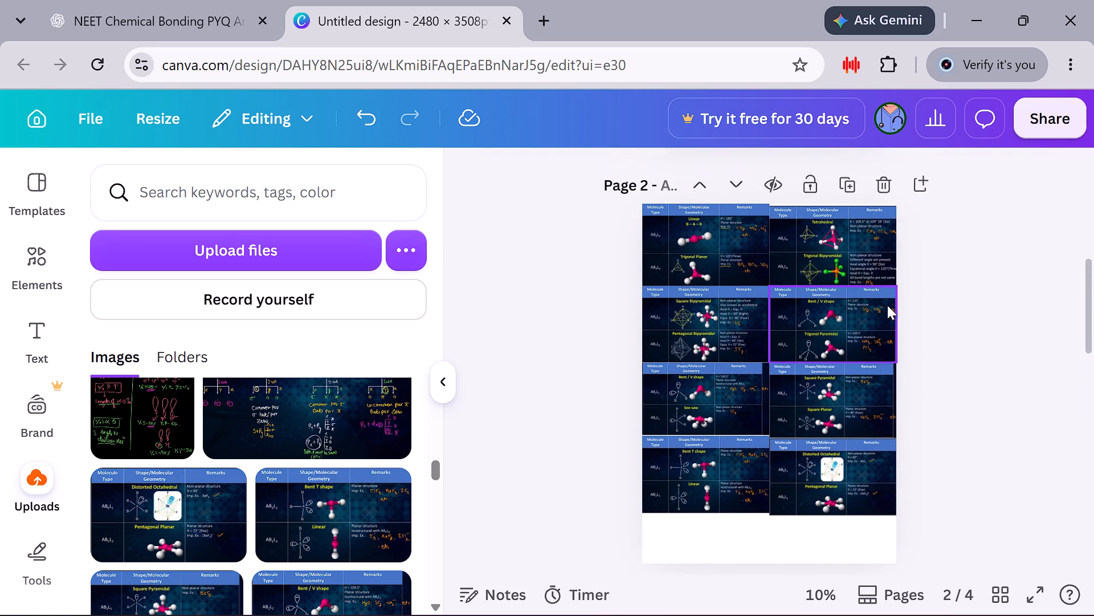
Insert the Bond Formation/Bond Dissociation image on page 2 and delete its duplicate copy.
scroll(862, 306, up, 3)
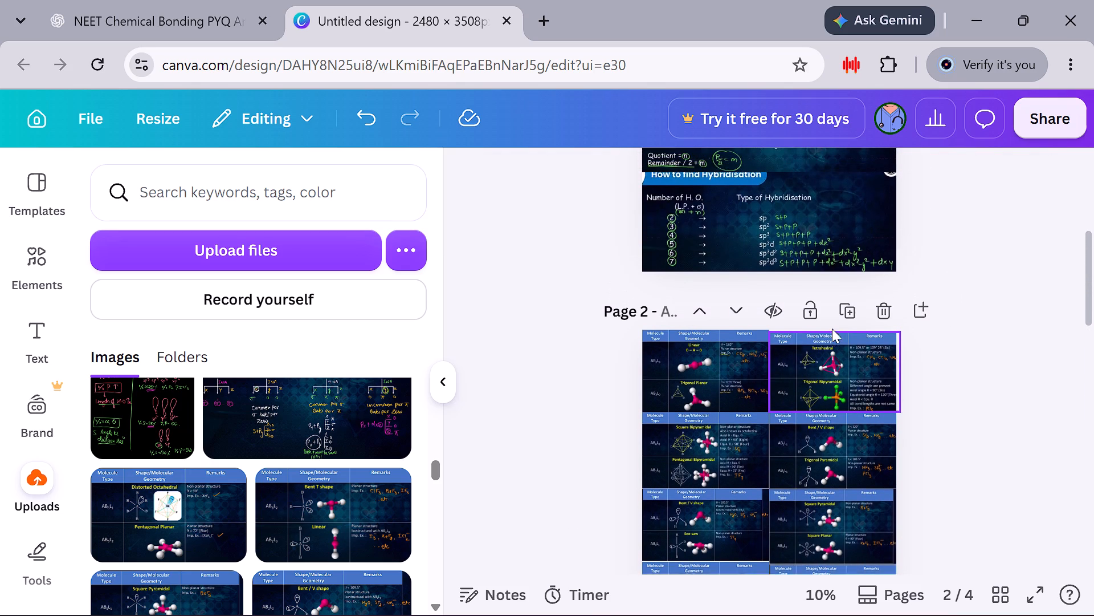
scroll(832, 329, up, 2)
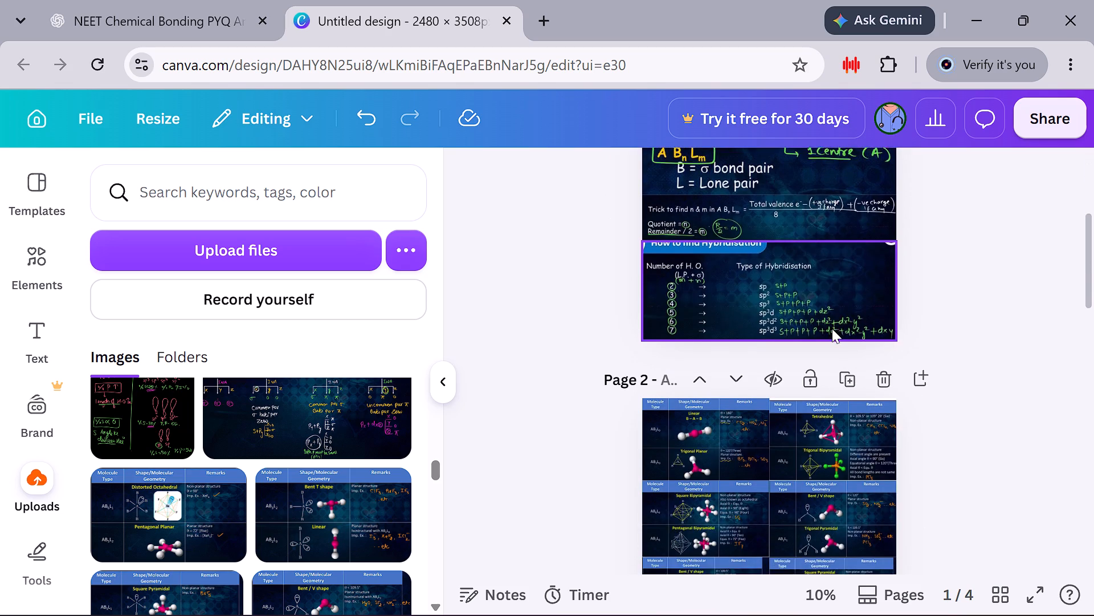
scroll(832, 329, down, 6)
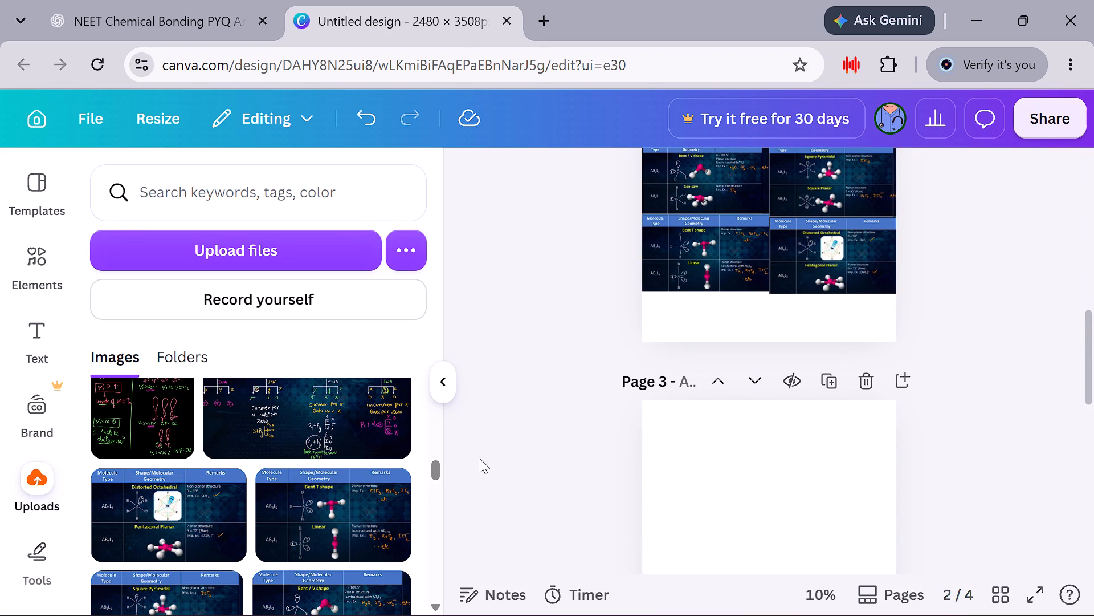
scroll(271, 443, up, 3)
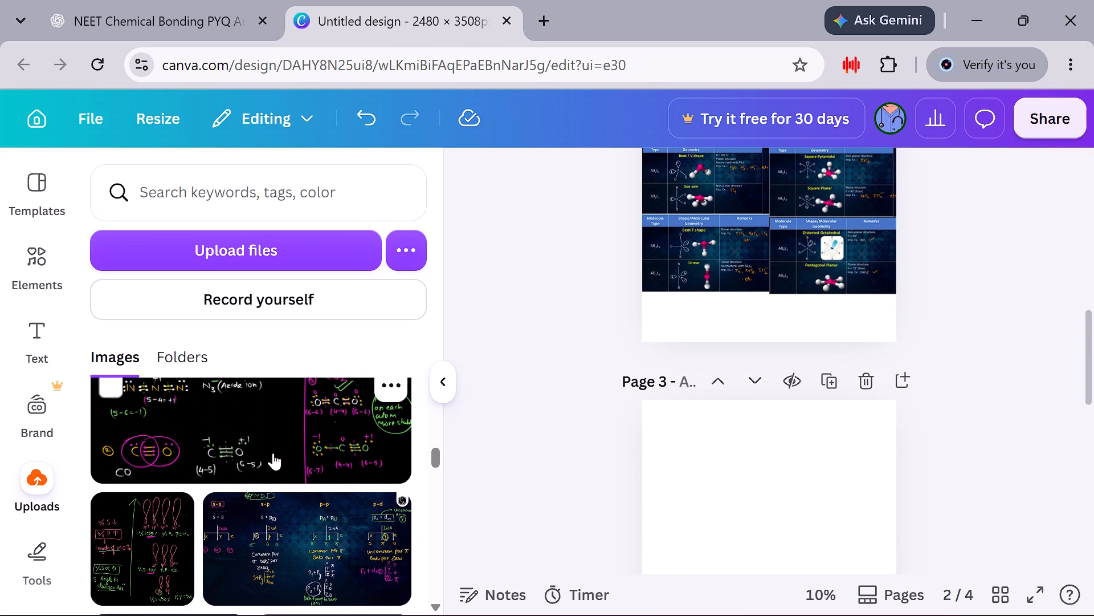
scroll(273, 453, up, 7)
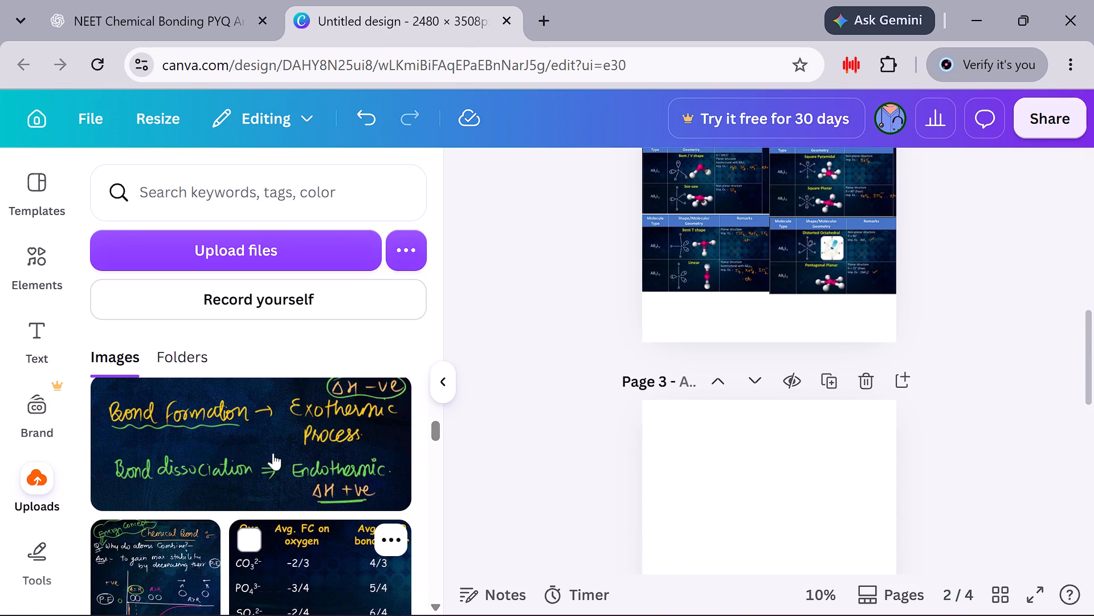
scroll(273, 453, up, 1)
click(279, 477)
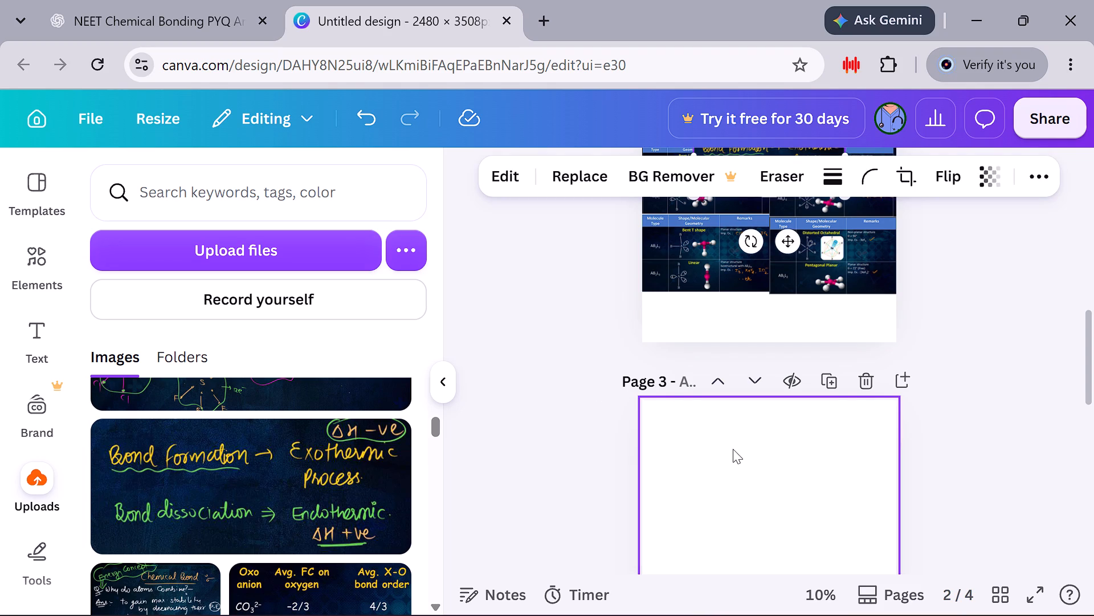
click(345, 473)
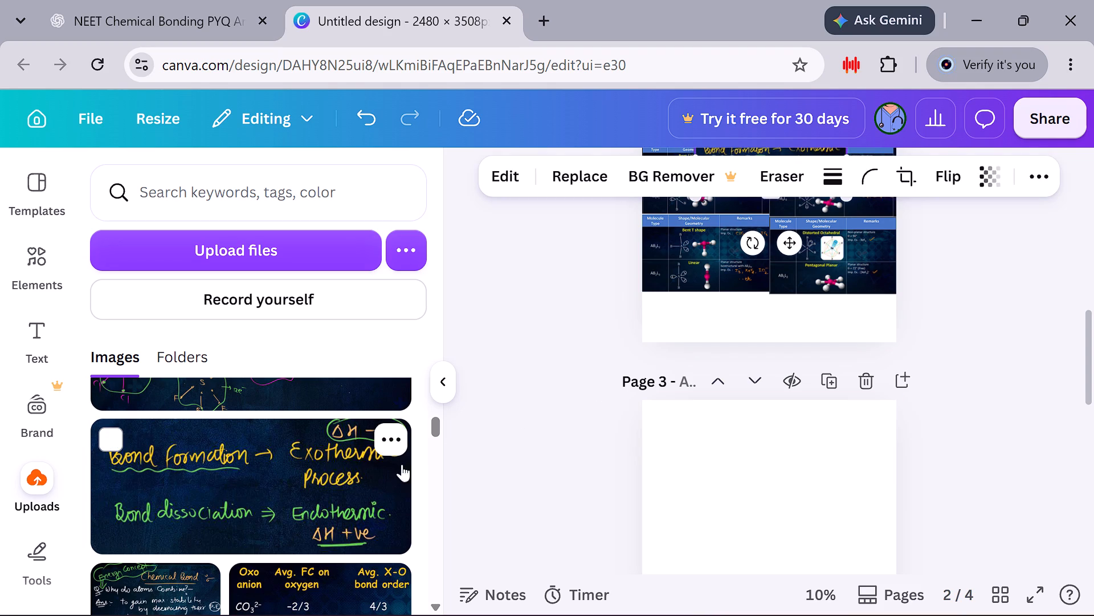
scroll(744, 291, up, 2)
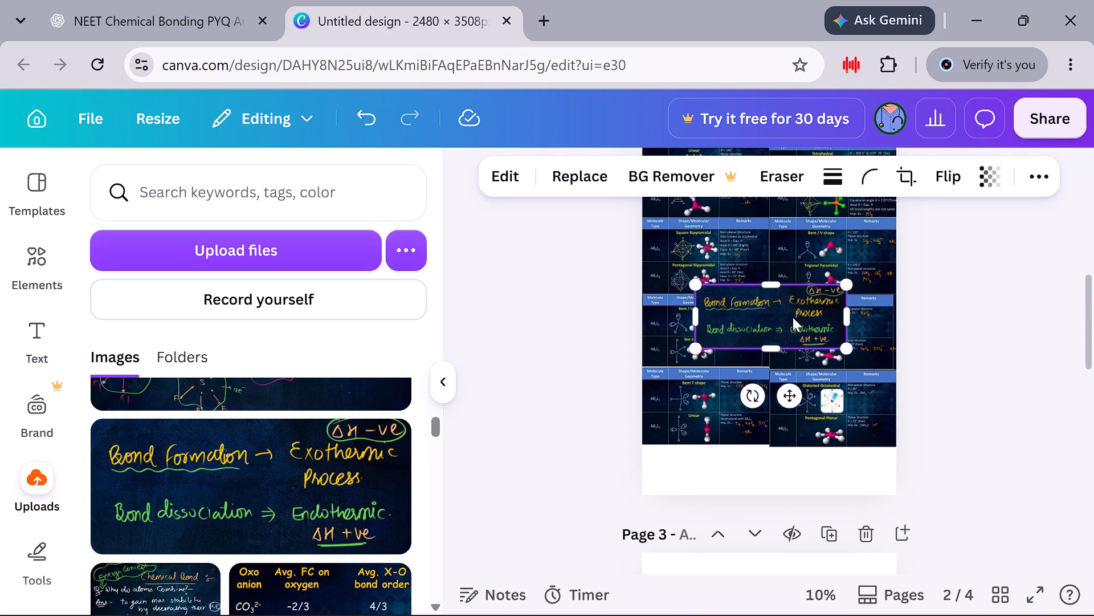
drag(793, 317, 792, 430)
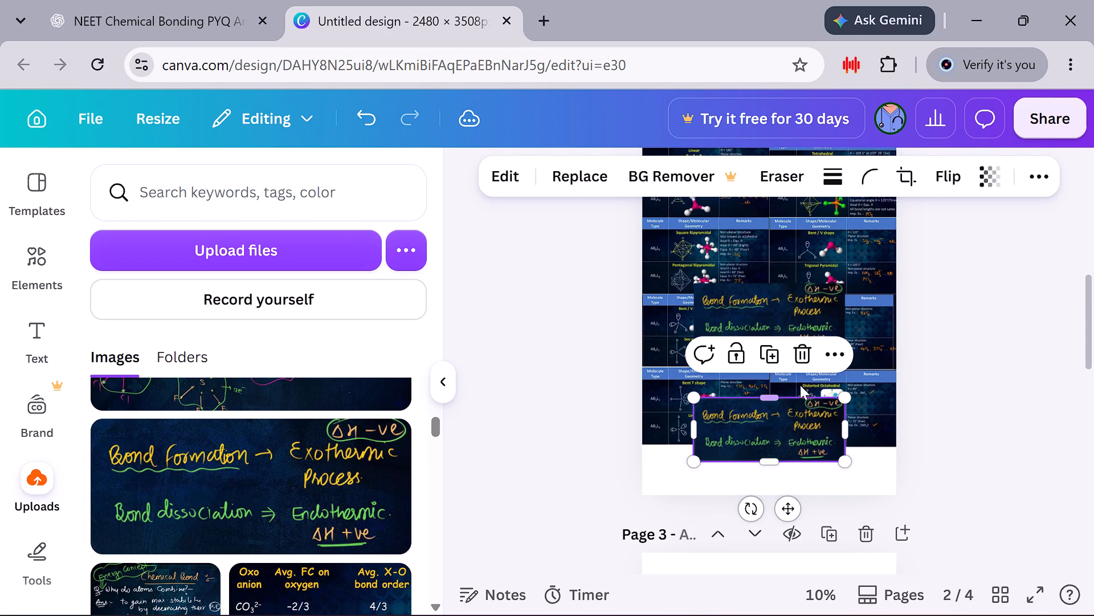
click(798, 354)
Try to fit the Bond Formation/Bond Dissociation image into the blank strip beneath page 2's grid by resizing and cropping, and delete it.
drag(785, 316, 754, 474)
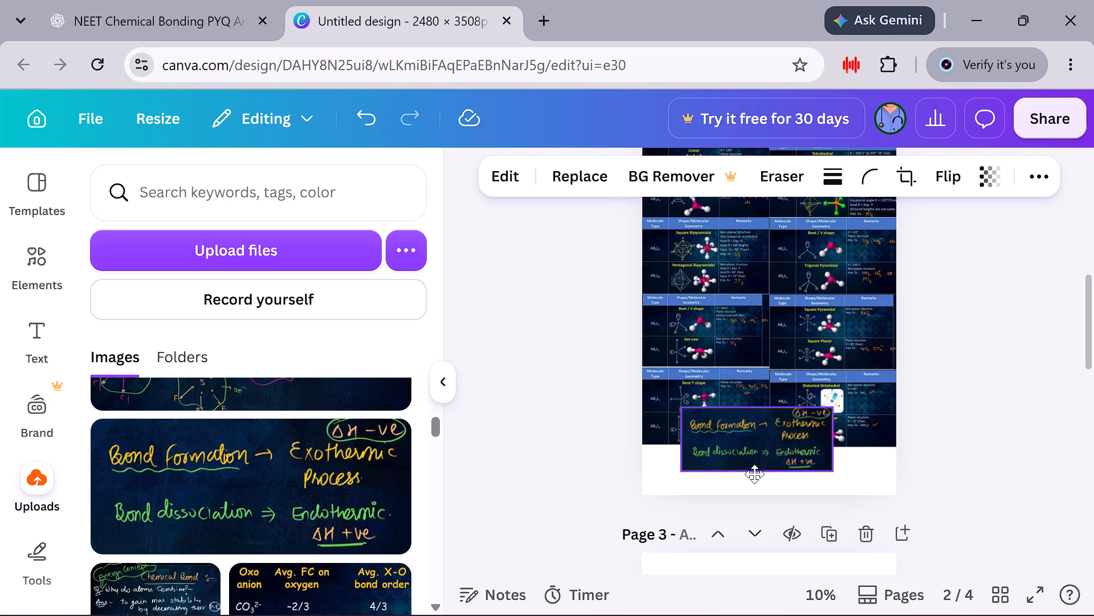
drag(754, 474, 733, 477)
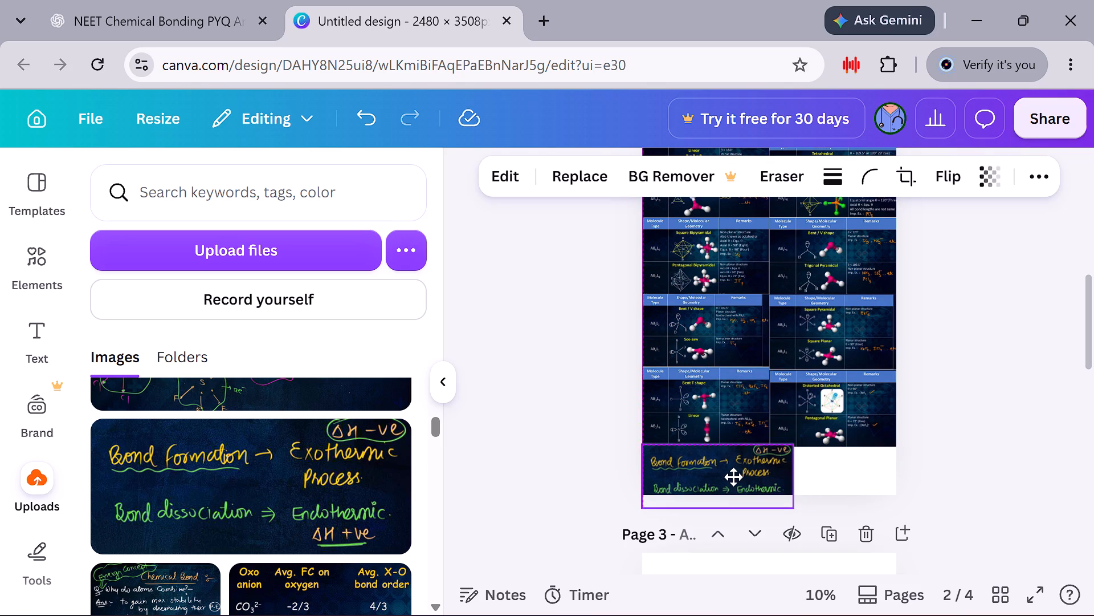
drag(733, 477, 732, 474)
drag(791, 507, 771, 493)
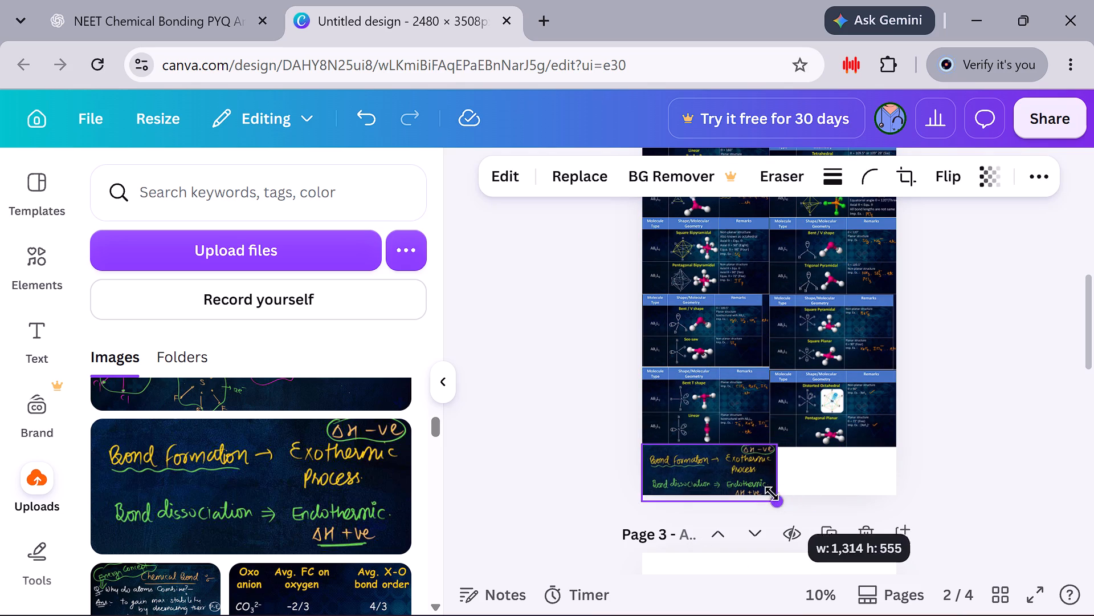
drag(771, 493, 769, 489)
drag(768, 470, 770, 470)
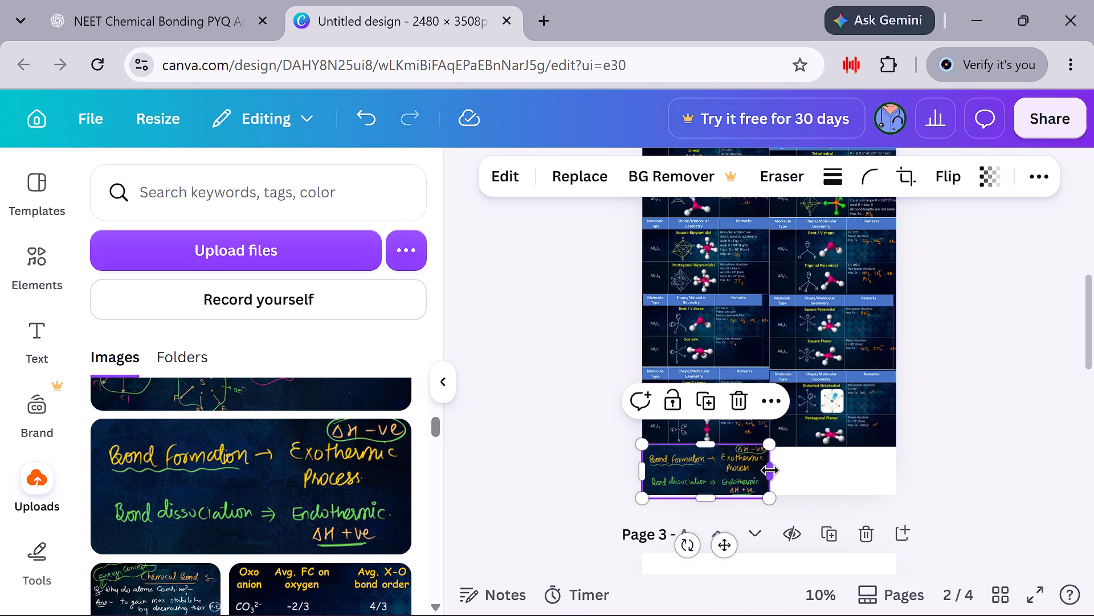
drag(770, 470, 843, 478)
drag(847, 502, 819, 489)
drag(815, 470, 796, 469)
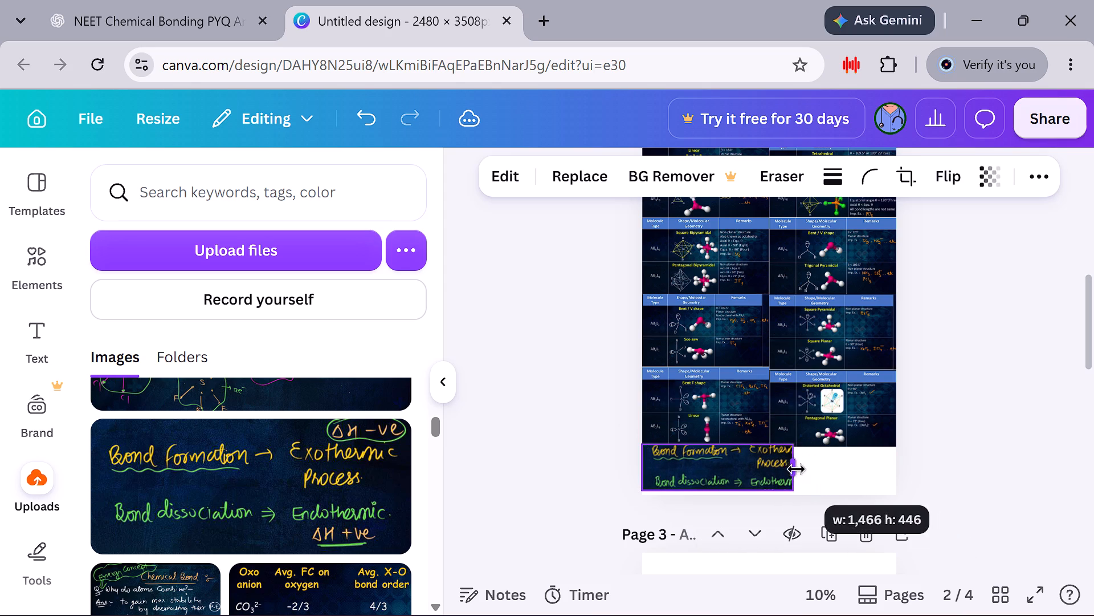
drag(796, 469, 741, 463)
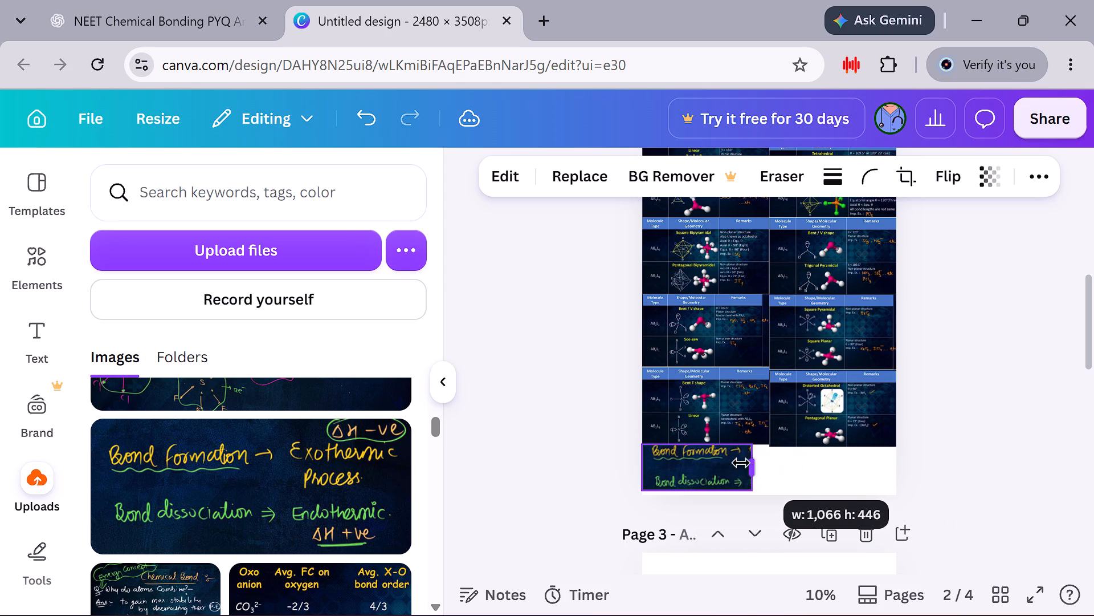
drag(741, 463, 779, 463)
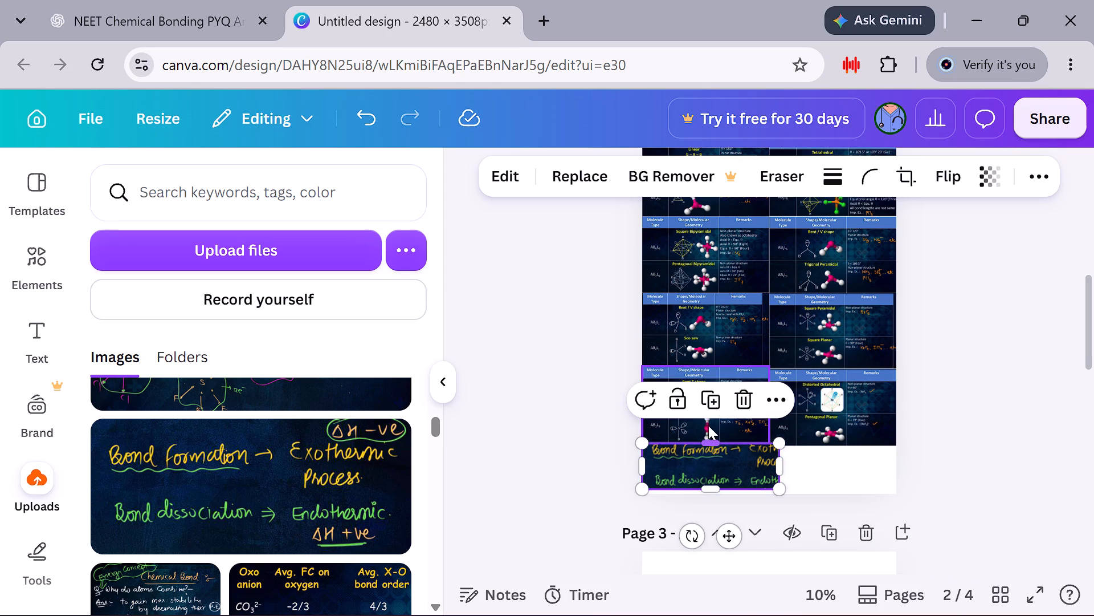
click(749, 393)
Align the Tetrahedral/Trigonal Bipyramidal image with page 2's top edge and shrink it to about 1,240 × 757 px.
scroll(740, 451, down, 2)
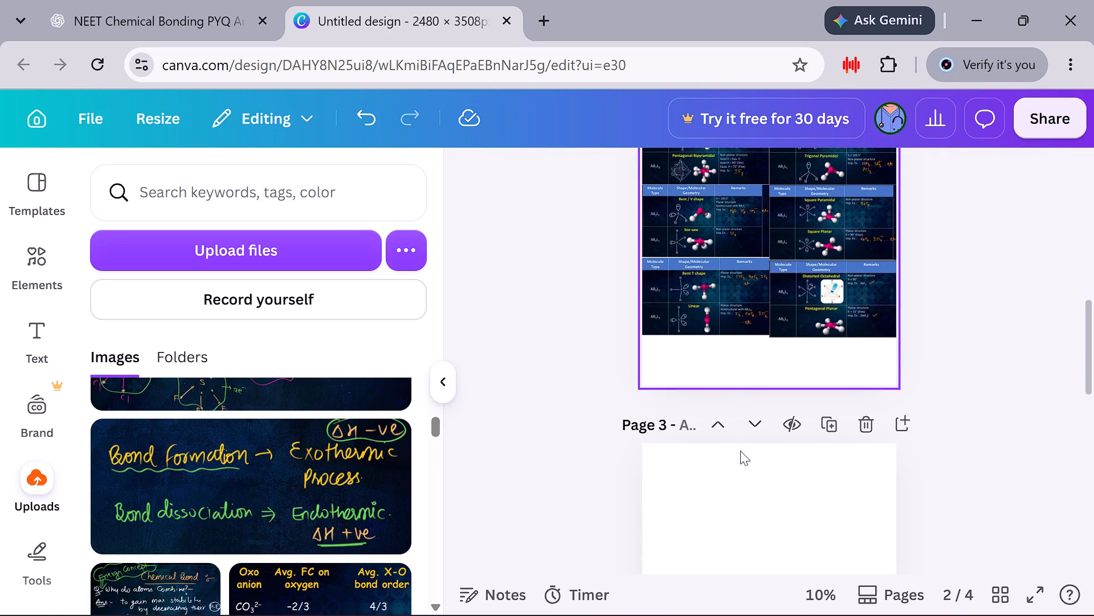
scroll(740, 451, up, 4)
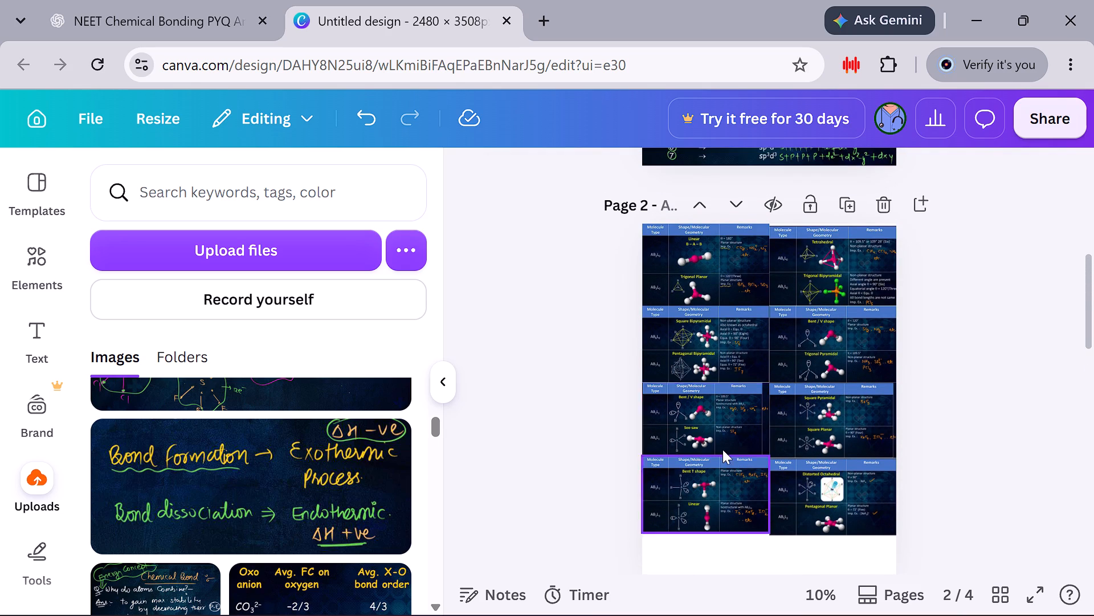
drag(809, 276, 815, 271)
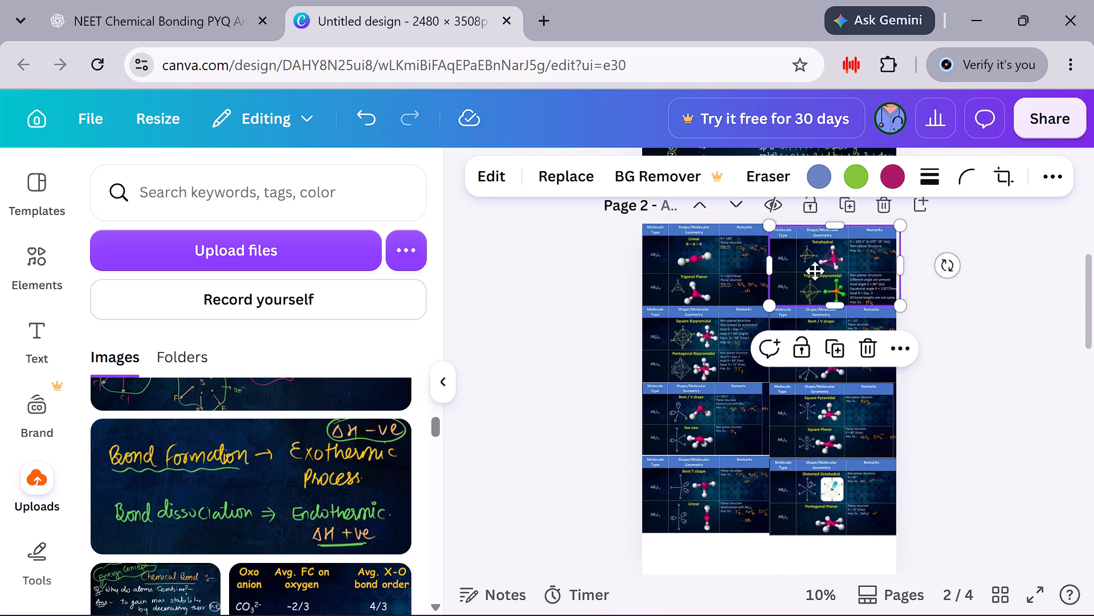
drag(815, 271, 810, 269)
click(810, 269)
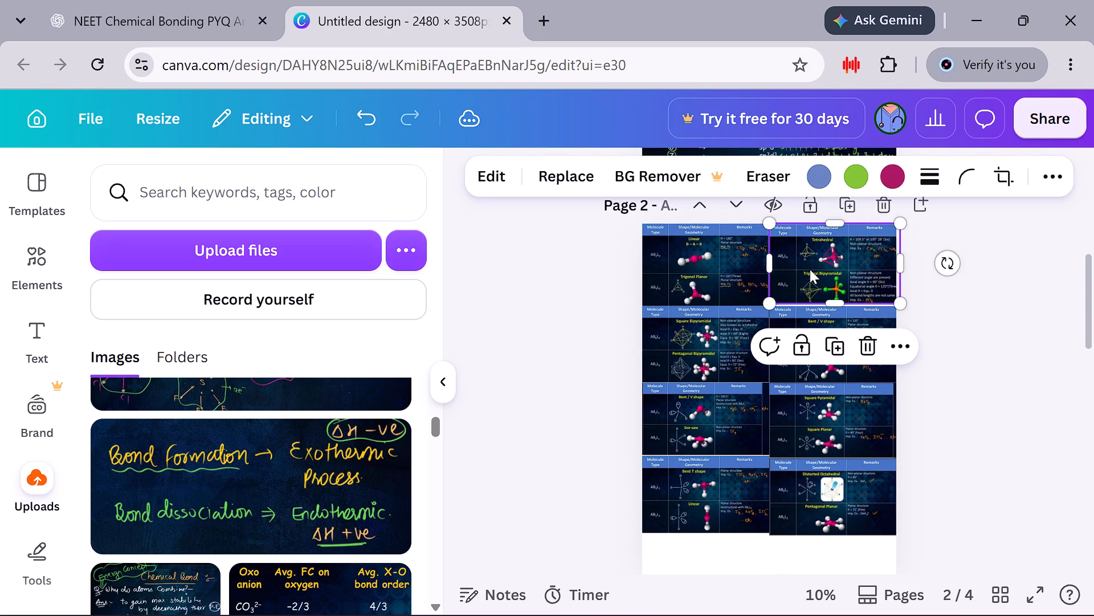
click(887, 289)
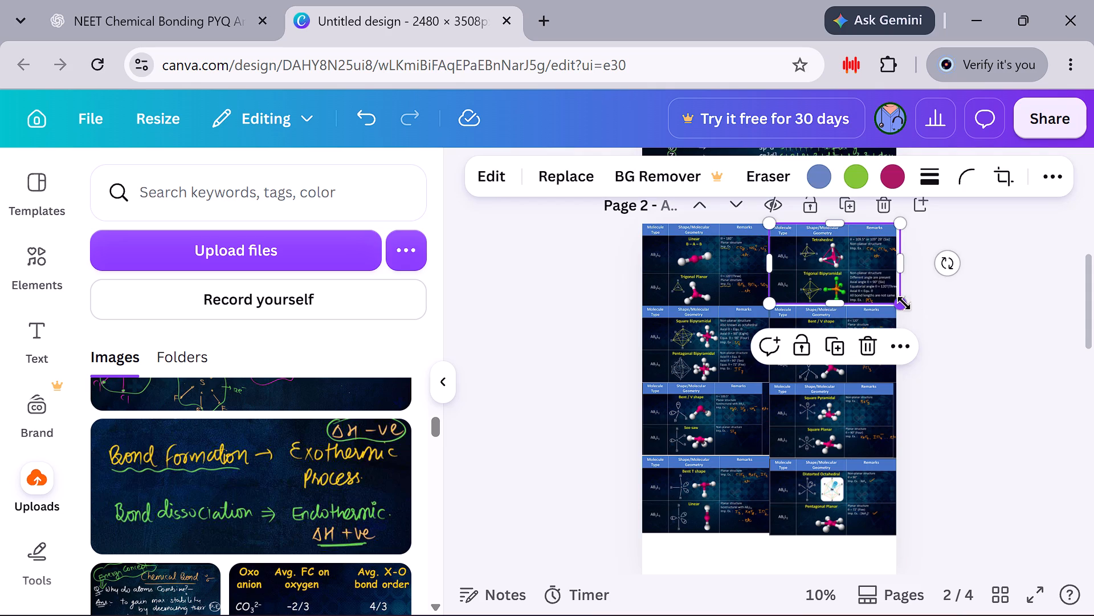
click(904, 303)
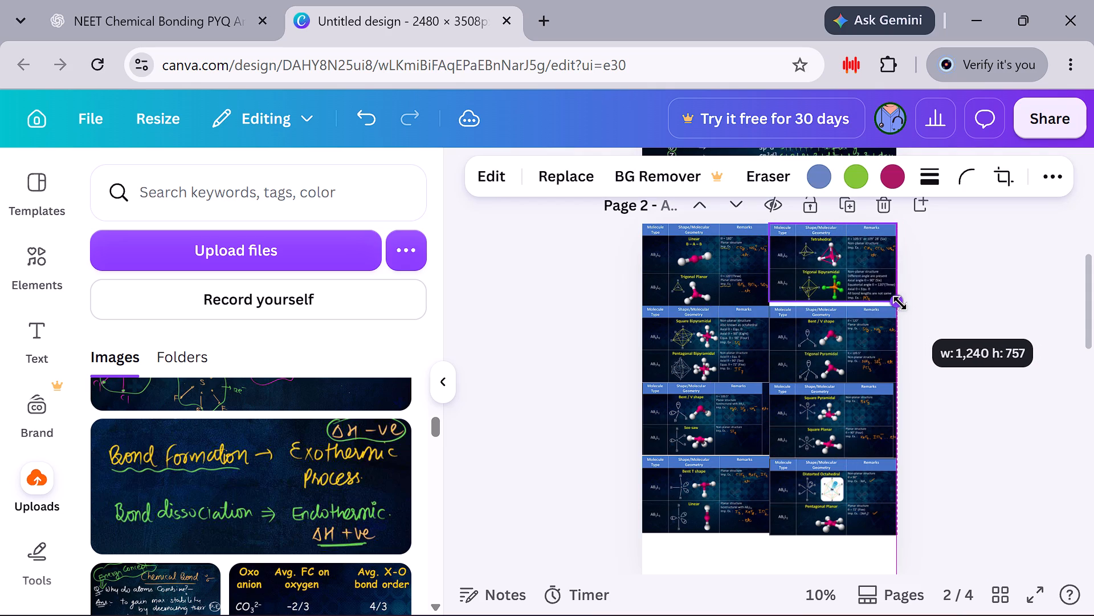
click(921, 338)
Shift the three lower images in page 2's second column up so they stack without gaps beneath the Tetrahedral/Trigonal Bipyramidal image.
drag(864, 335, 861, 333)
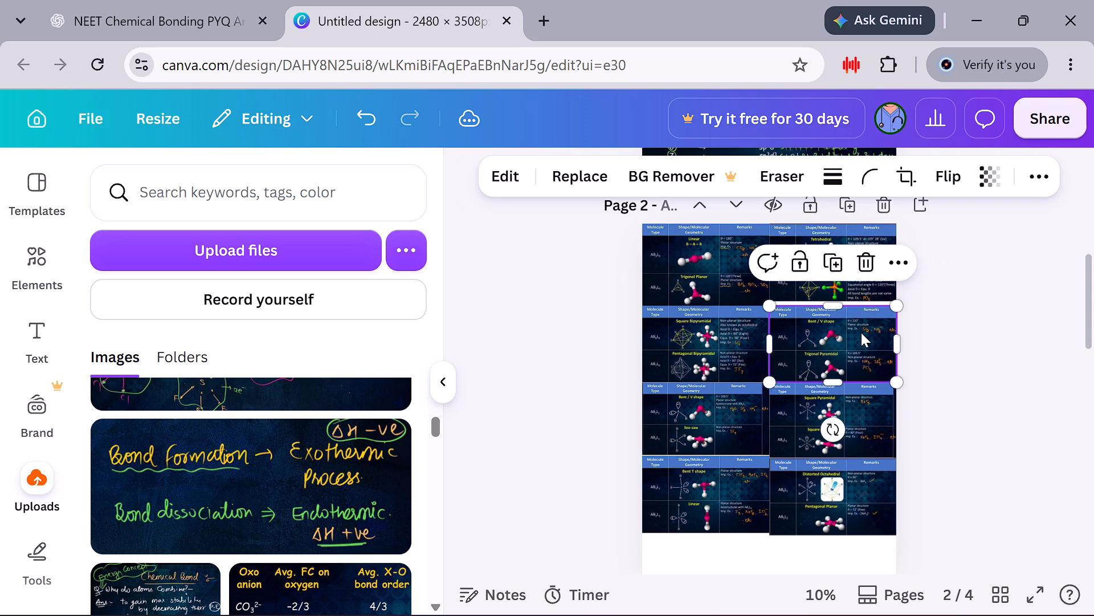
drag(861, 333, 862, 326)
drag(868, 399, 866, 393)
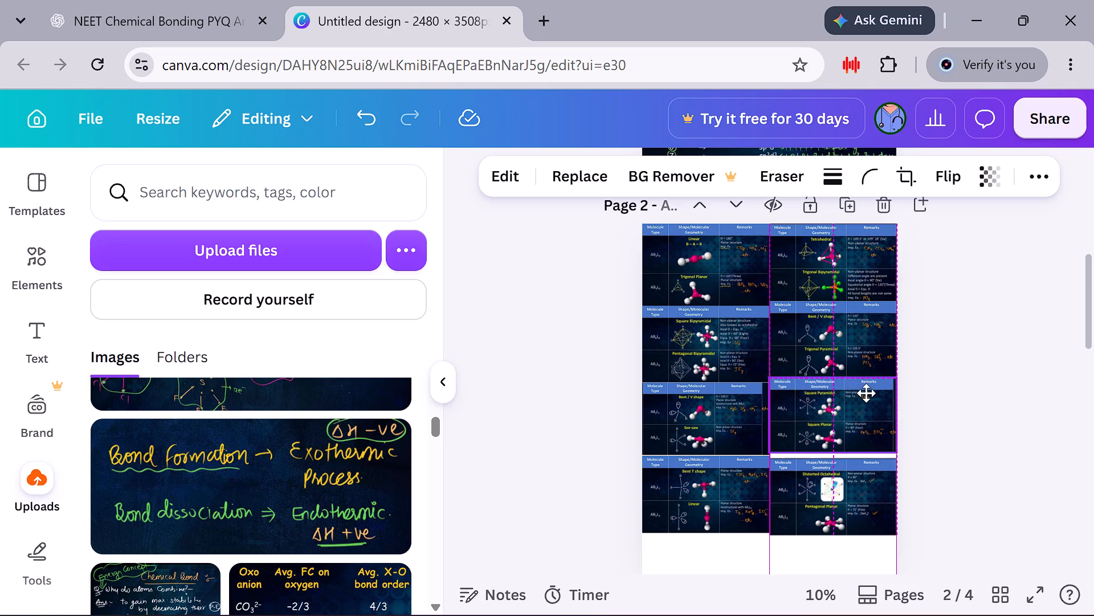
drag(866, 393, 866, 392)
click(863, 468)
drag(863, 468, 862, 462)
click(941, 430)
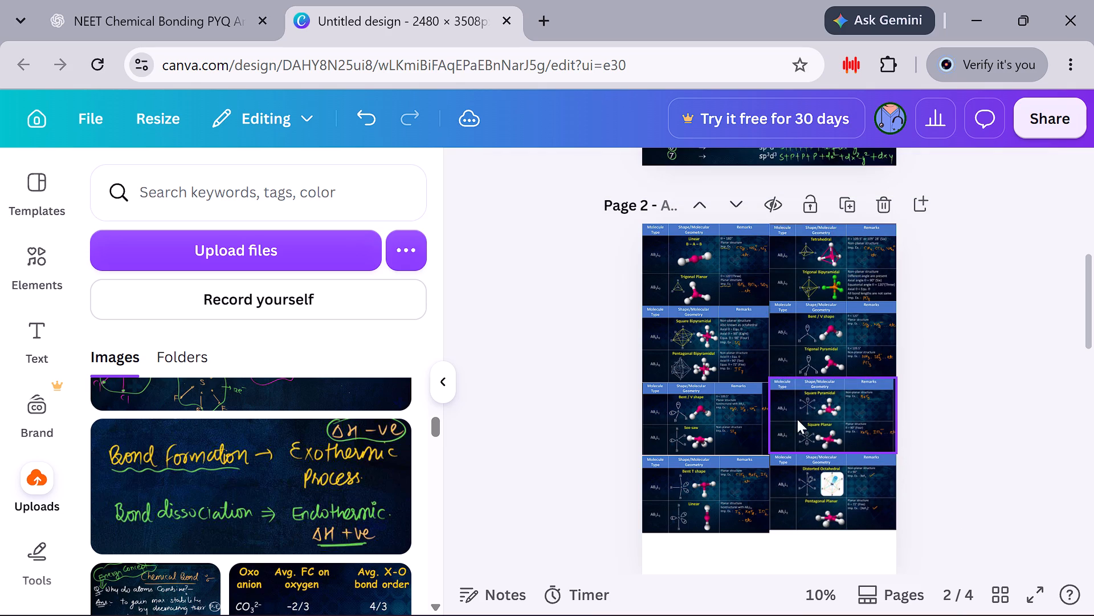
Insert the uploaded Hypo-valent/Hyper-valent image on page 3.
scroll(765, 420, down, 4)
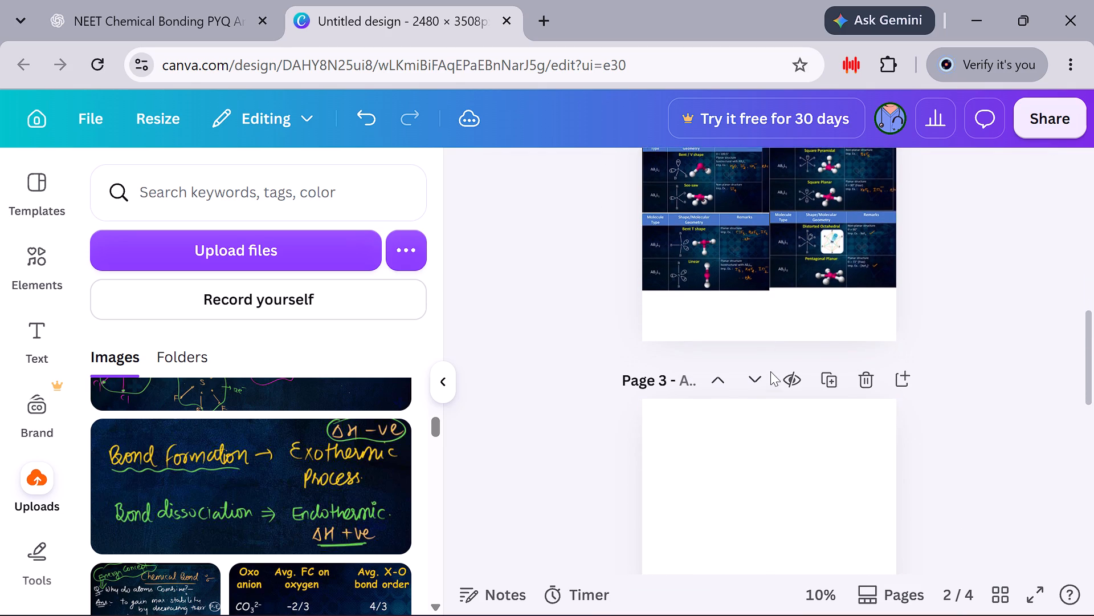
scroll(770, 371, down, 1)
scroll(321, 483, down, 1)
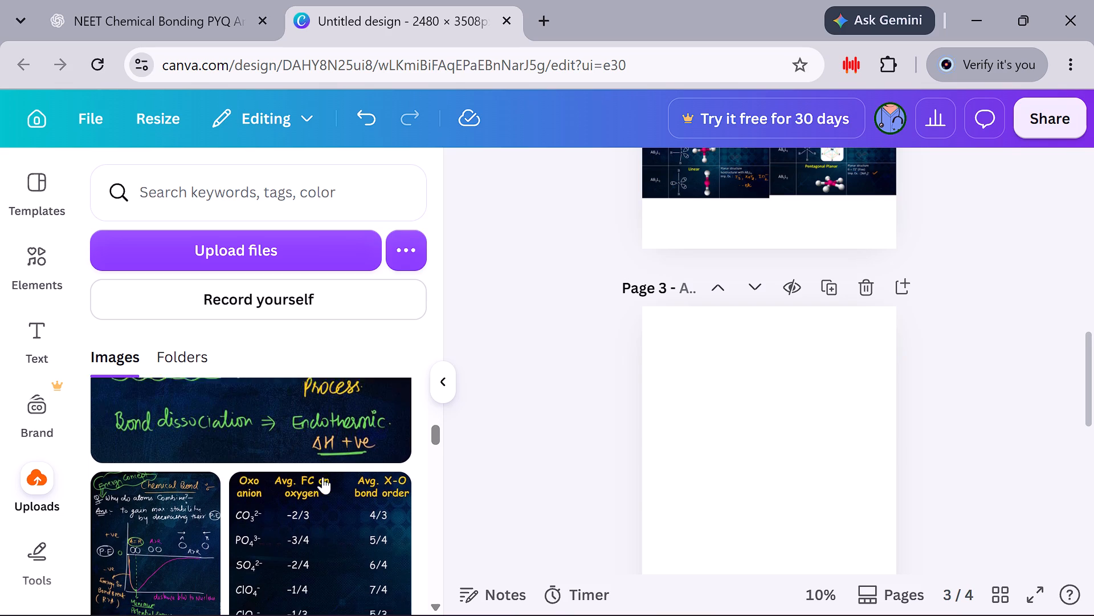
scroll(323, 477, down, 1)
scroll(221, 489, up, 4)
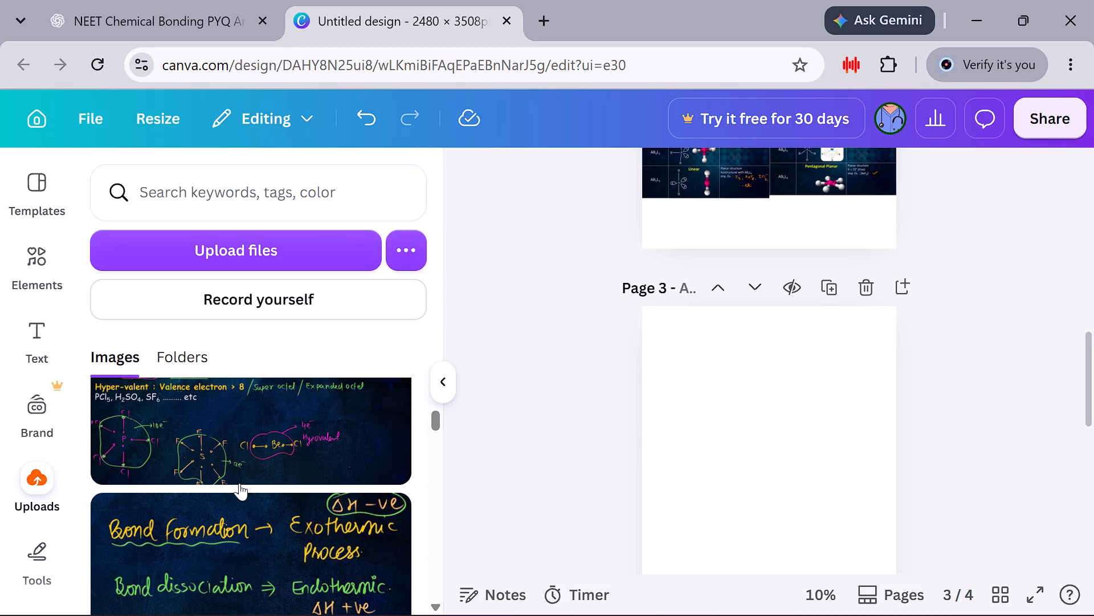
scroll(241, 483, up, 5)
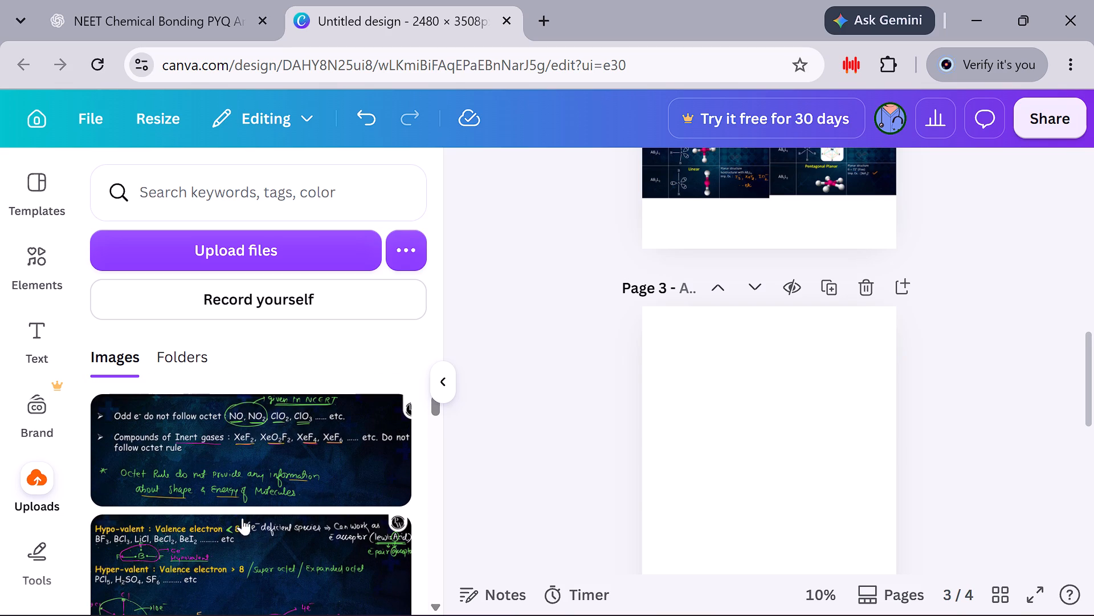
click(269, 552)
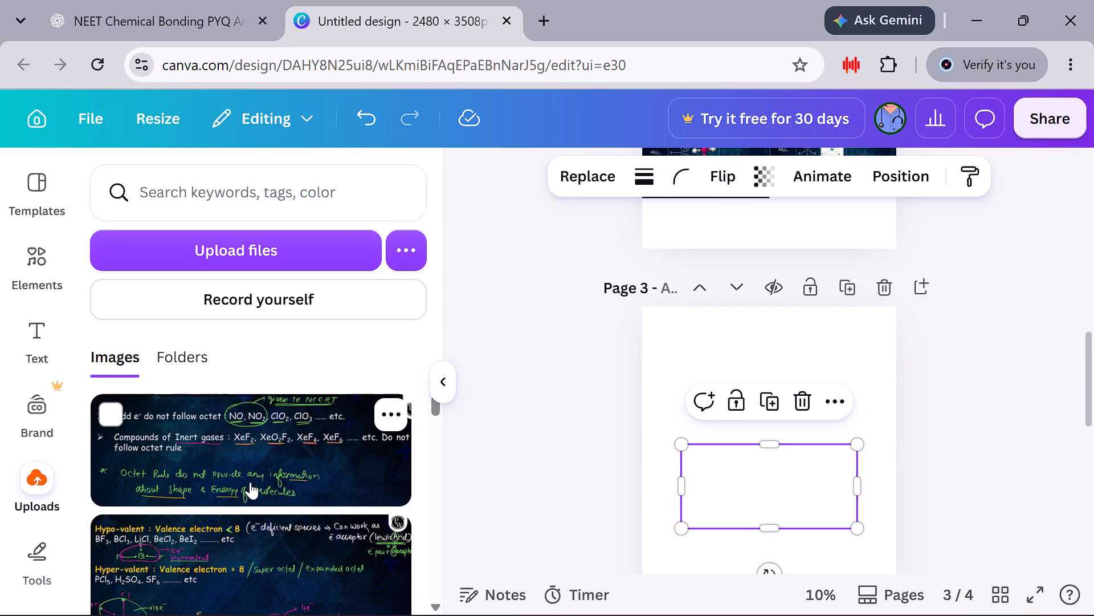
Insert the octet-rule exceptions image (odd electrons and inert gas compounds) on page 3 and move it near the bottom of the page.
click(250, 482)
scroll(555, 528, down, 2)
drag(722, 400, 724, 415)
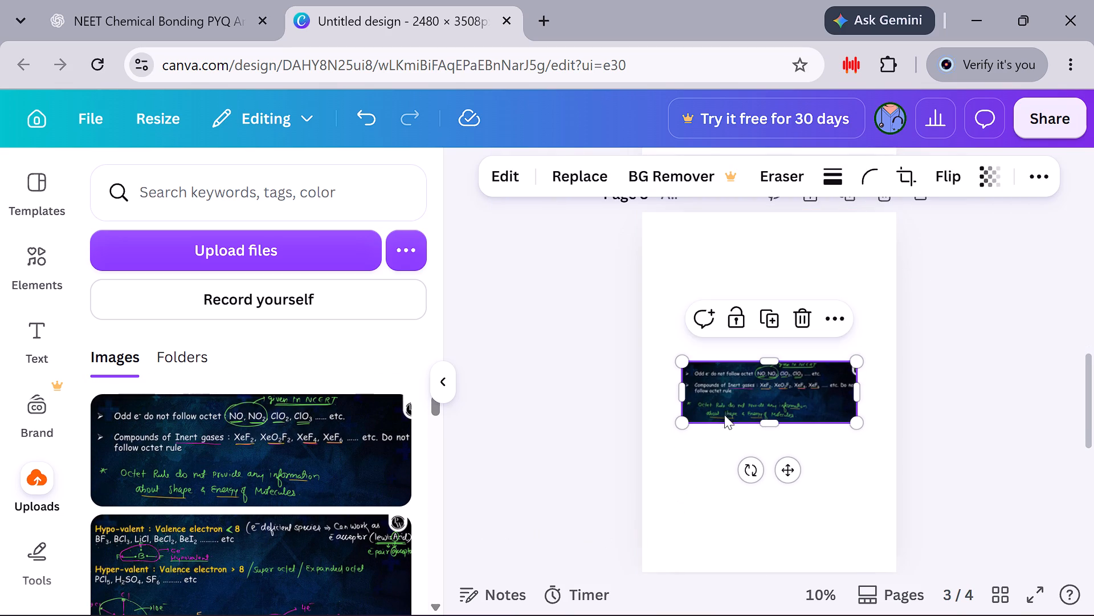
drag(724, 415, 721, 495)
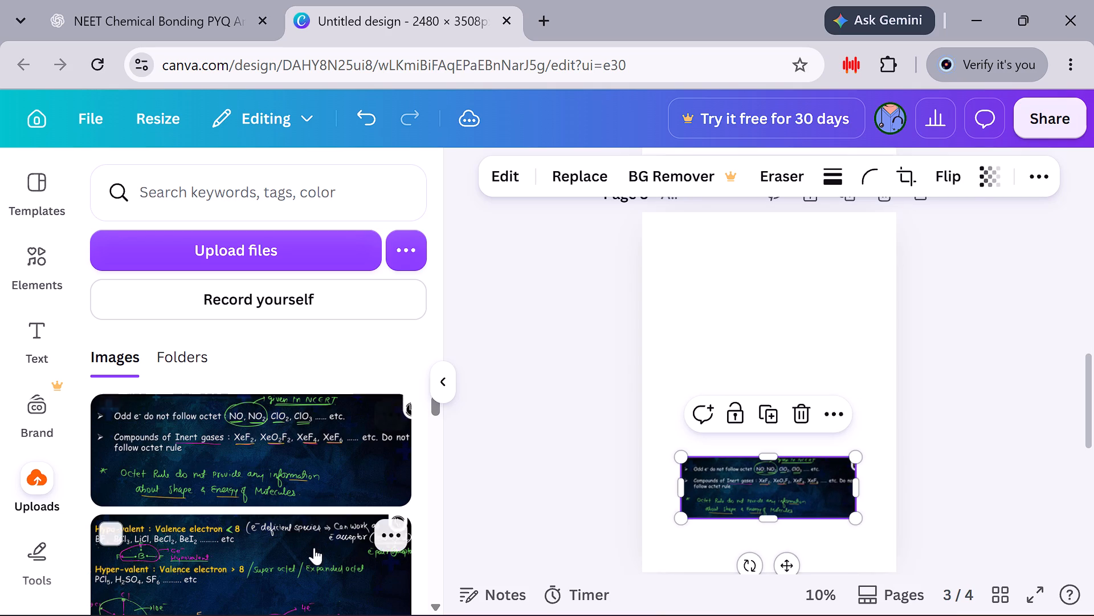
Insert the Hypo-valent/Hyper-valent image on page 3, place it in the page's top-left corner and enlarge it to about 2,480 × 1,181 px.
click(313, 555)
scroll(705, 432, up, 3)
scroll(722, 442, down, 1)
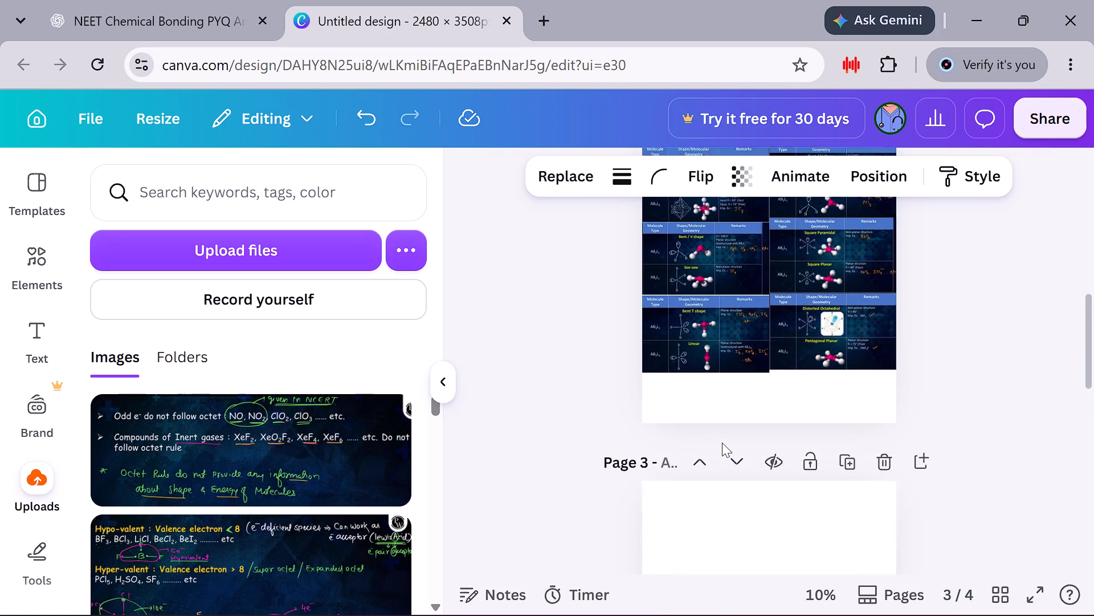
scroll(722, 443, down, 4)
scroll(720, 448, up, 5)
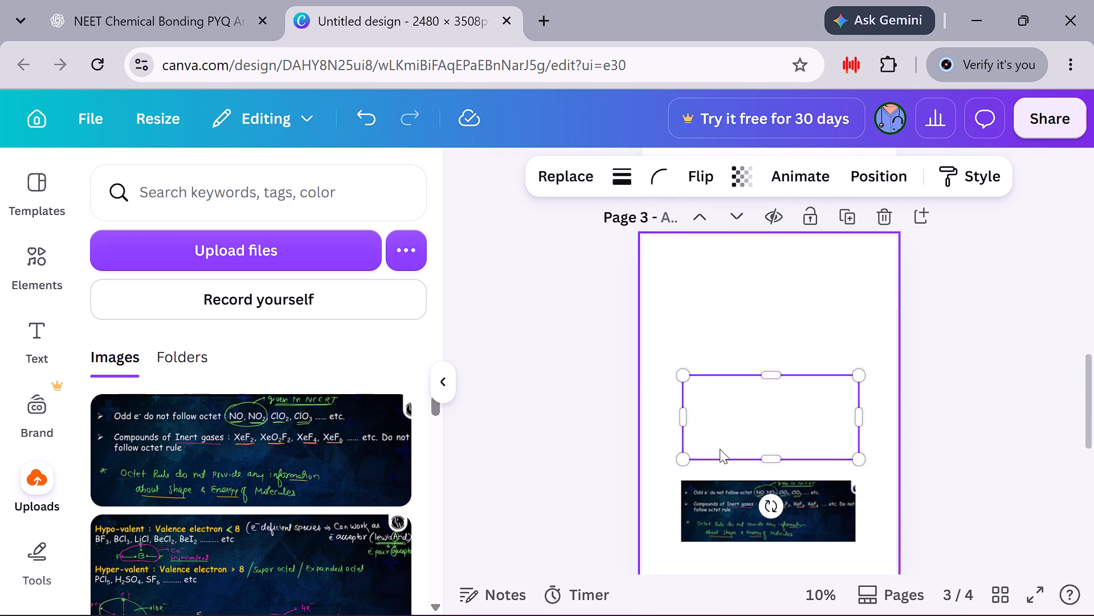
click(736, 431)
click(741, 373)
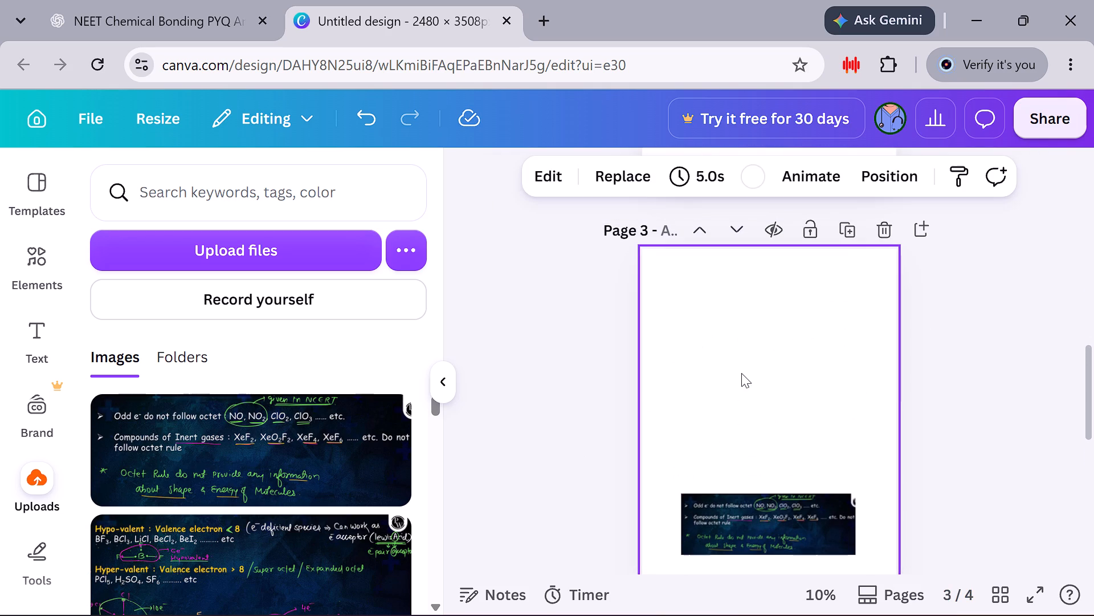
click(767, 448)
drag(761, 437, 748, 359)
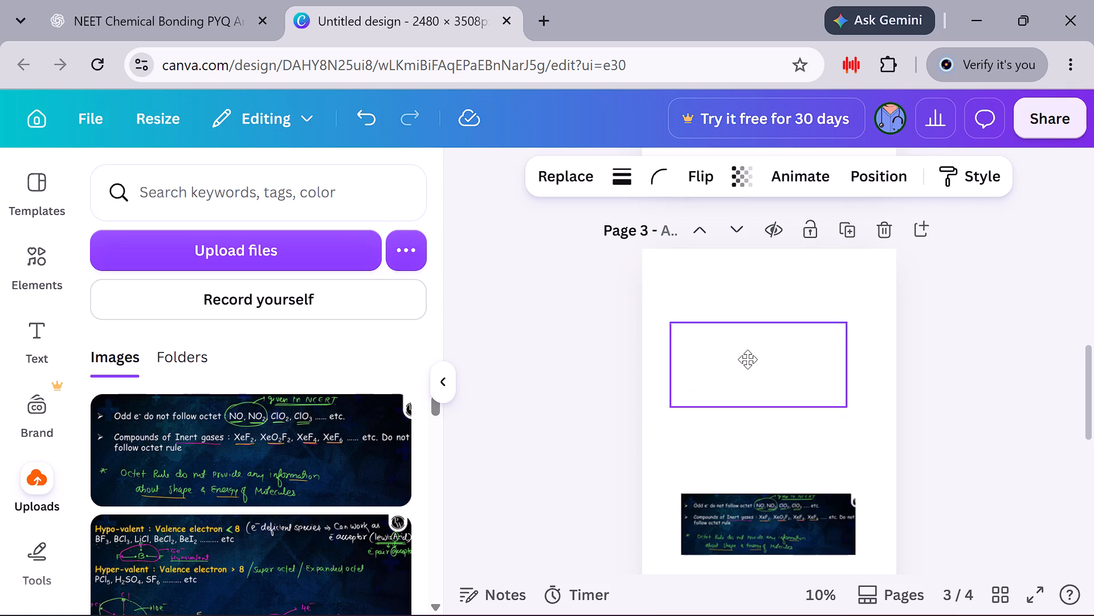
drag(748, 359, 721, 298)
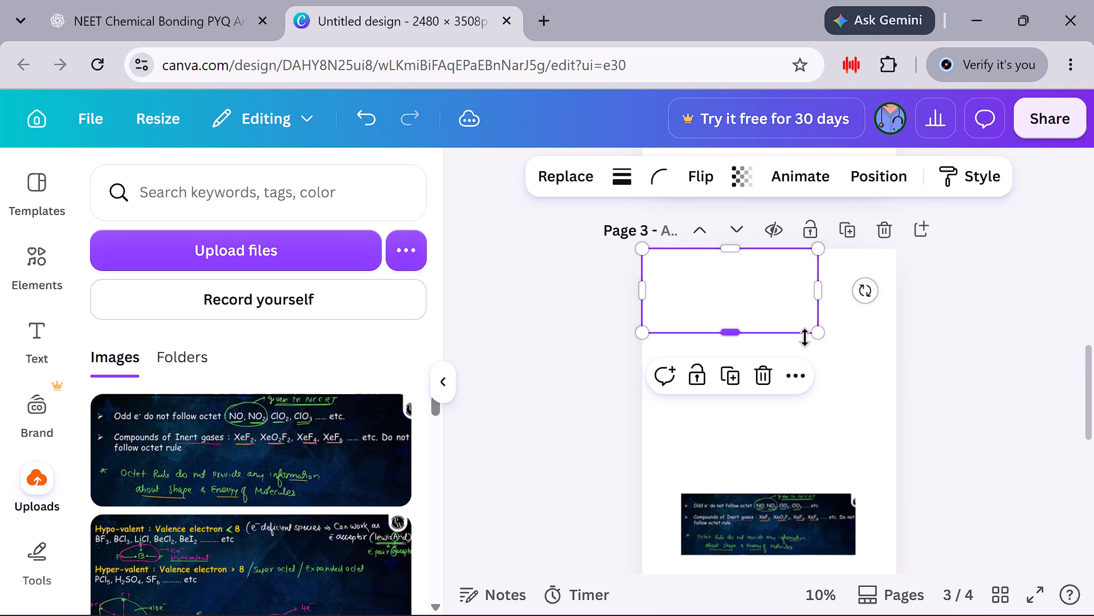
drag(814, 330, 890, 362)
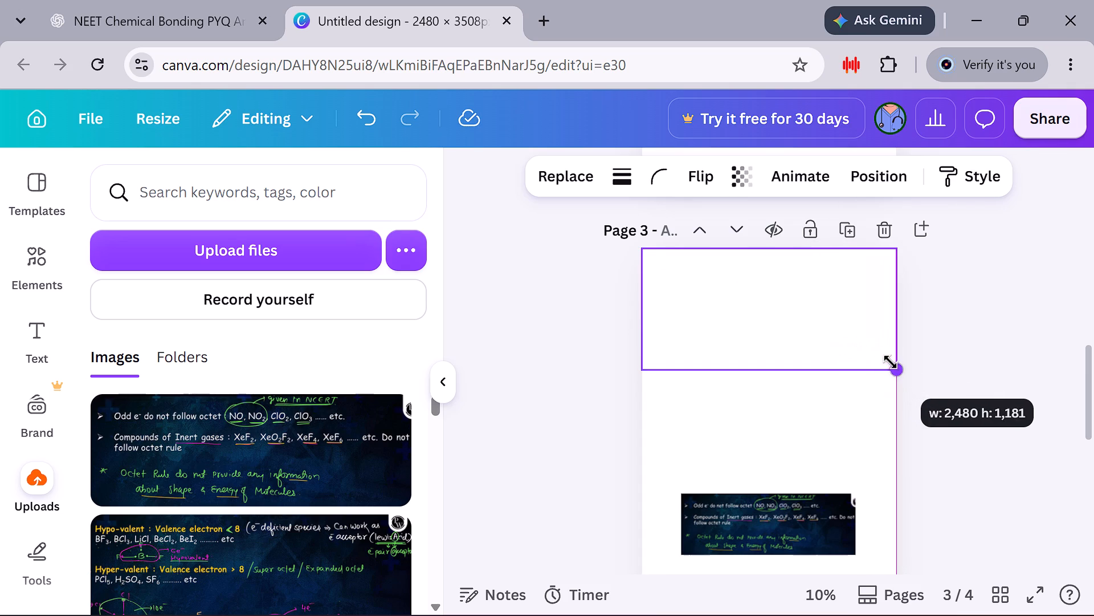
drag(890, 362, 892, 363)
Move the octet-rule exceptions image up page 3 to just beneath the large top image, near the page's left edge.
drag(798, 516, 801, 487)
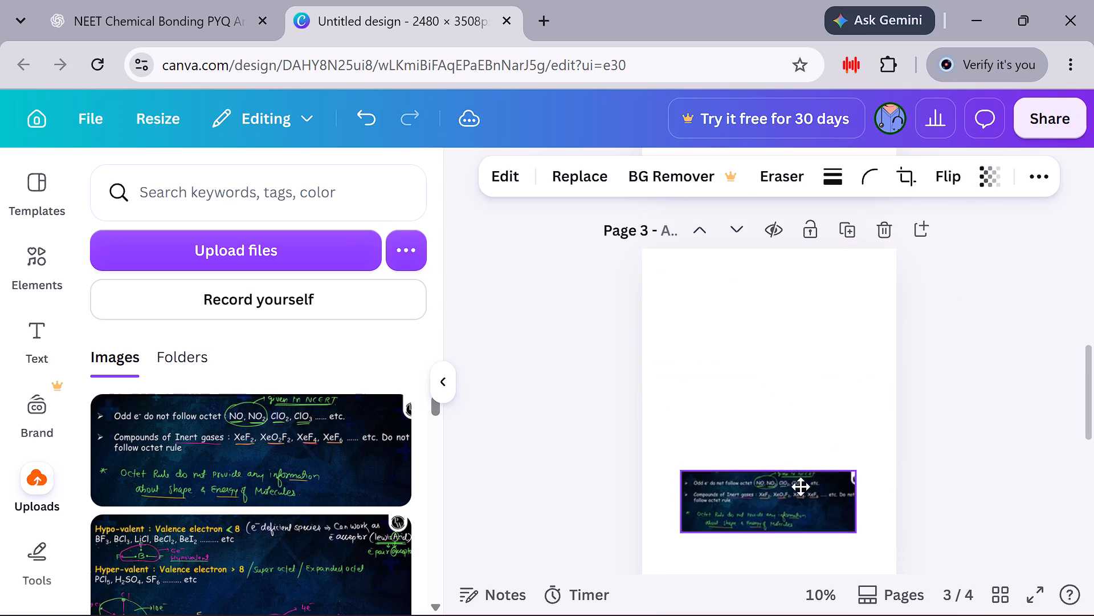
drag(801, 487, 764, 403)
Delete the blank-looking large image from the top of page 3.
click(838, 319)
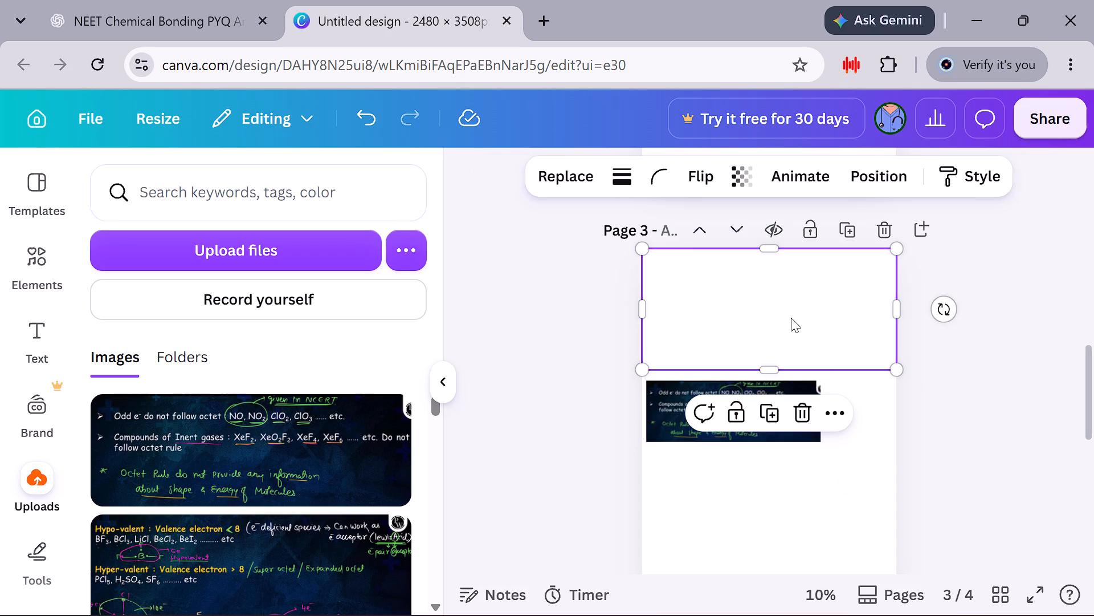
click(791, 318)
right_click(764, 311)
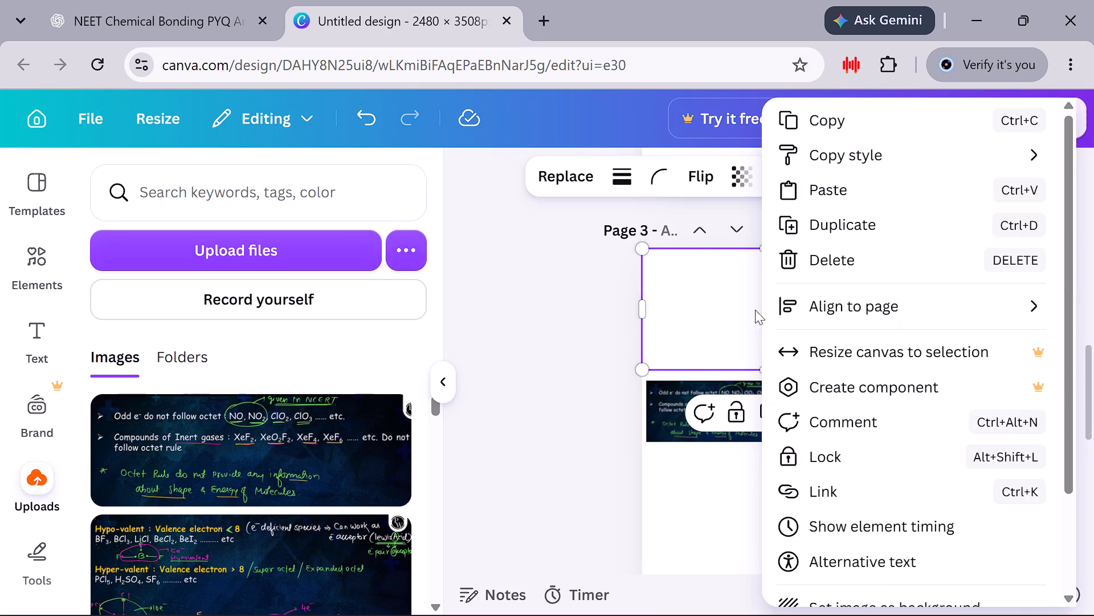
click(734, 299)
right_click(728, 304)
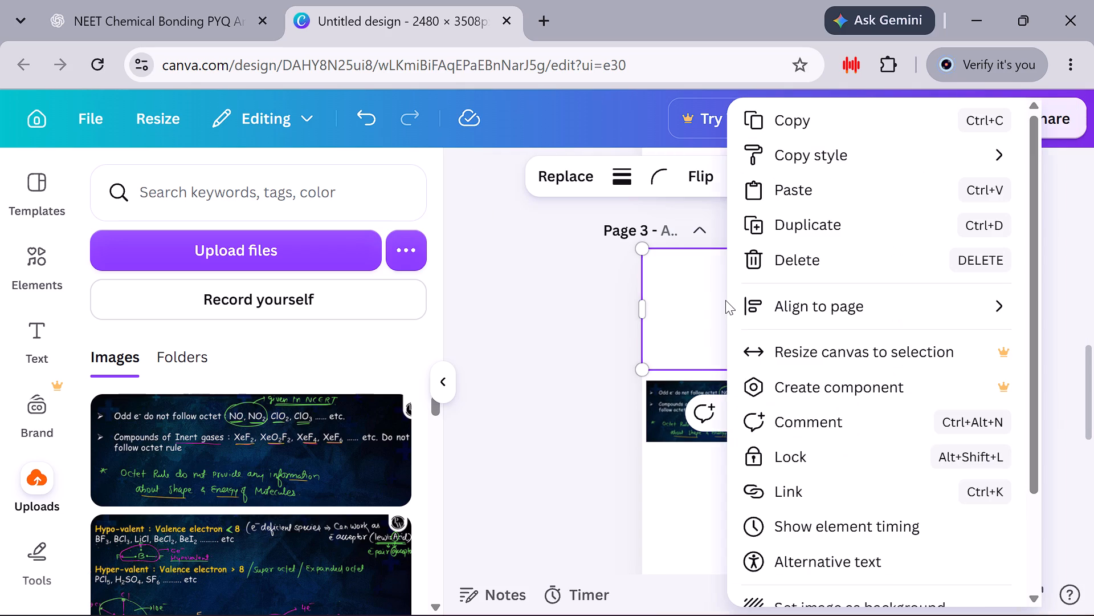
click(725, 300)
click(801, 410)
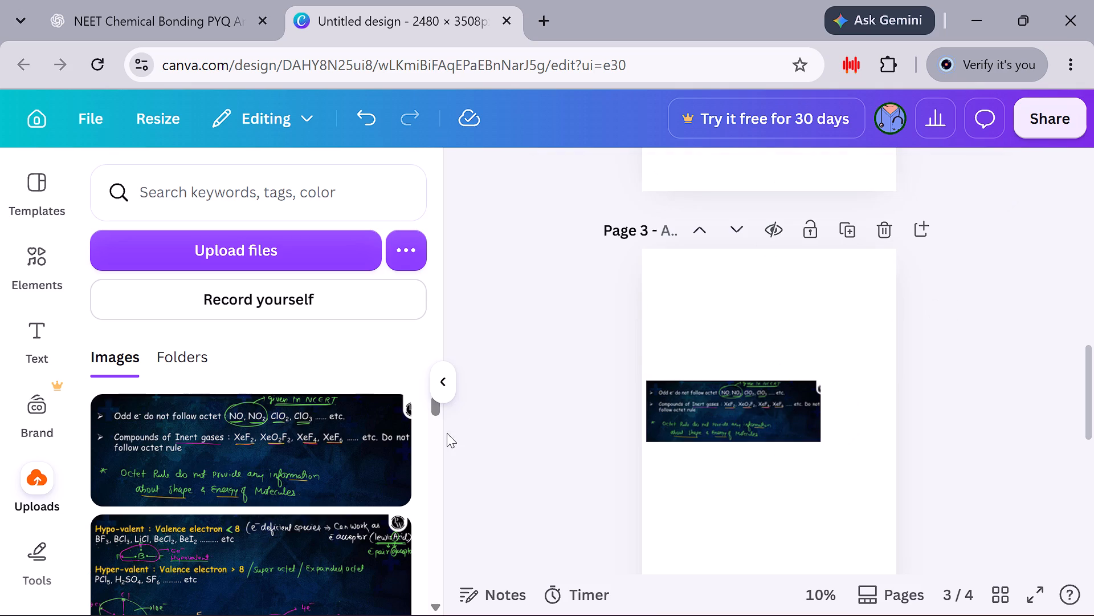
Insert the Hypo-valent/Hyper-valent image on page 3 again and move it to the page's top edge, left-aligned with the exceptions image.
click(354, 539)
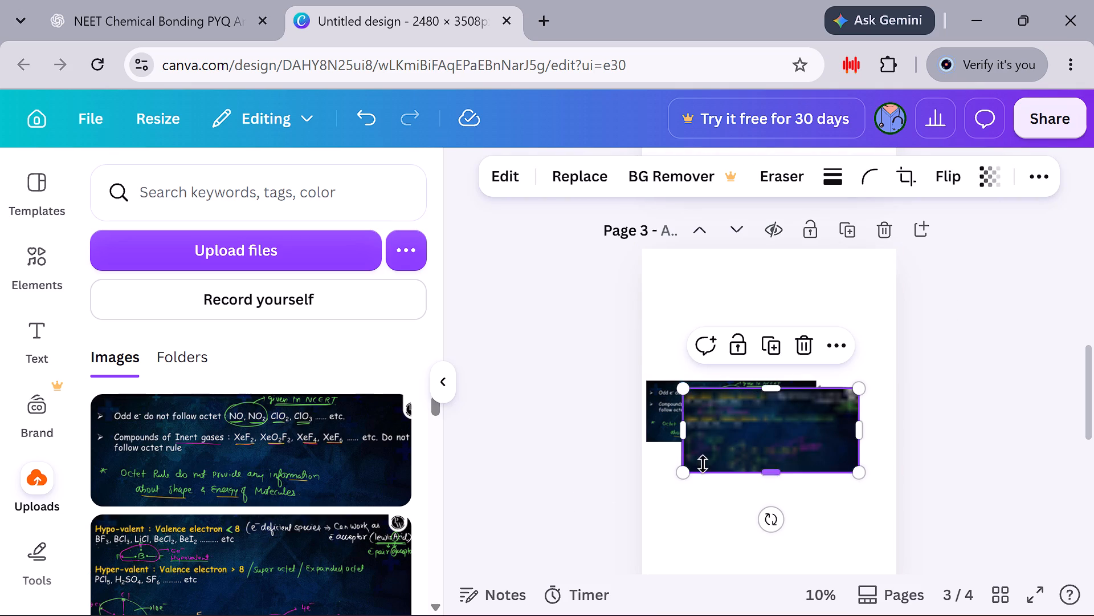
drag(752, 429, 733, 306)
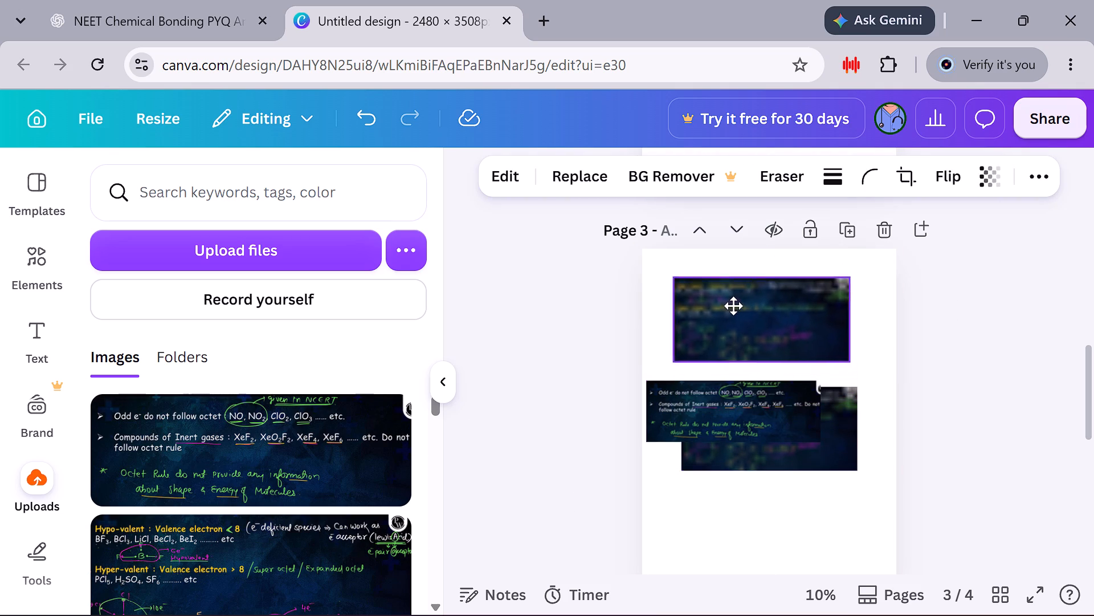
drag(733, 306, 717, 292)
Delete the duplicate Hypo-valent/Hyper-valent image lying behind the octet-rule exceptions image on page 3.
click(762, 448)
click(803, 341)
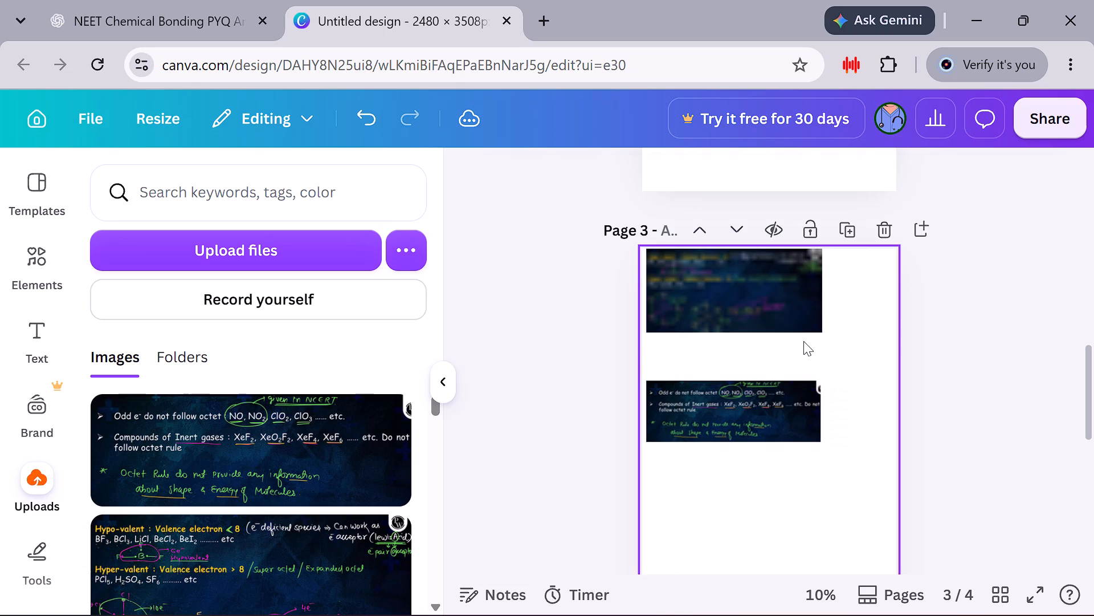
Enlarge the Hypo-valent/Hyper-valent image at the top of page 3 until it reaches the page's right edge.
click(795, 309)
drag(828, 333, 884, 365)
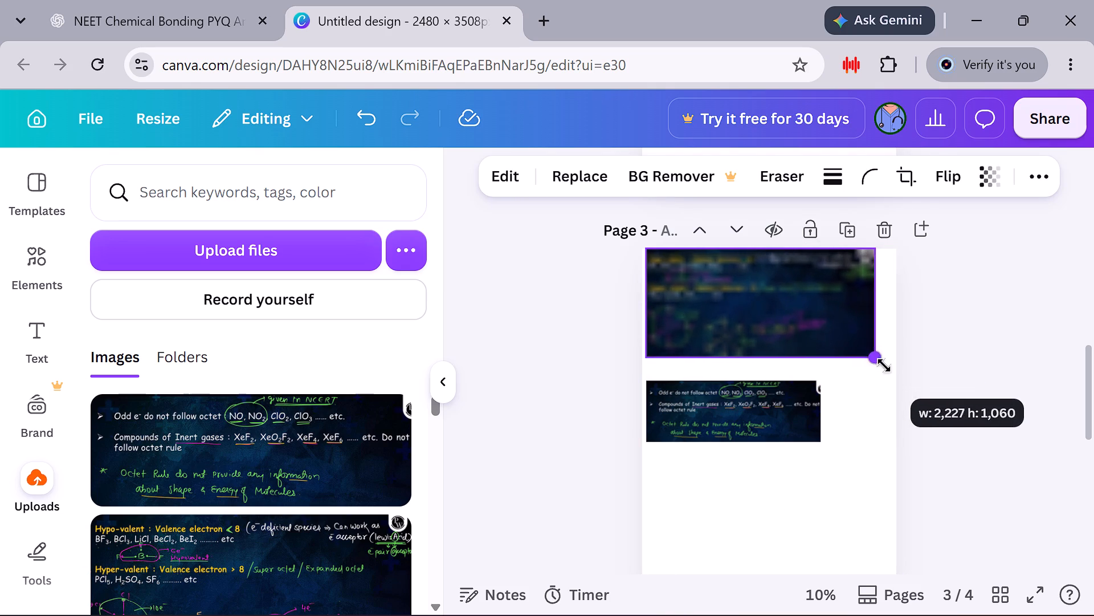
drag(884, 365, 899, 372)
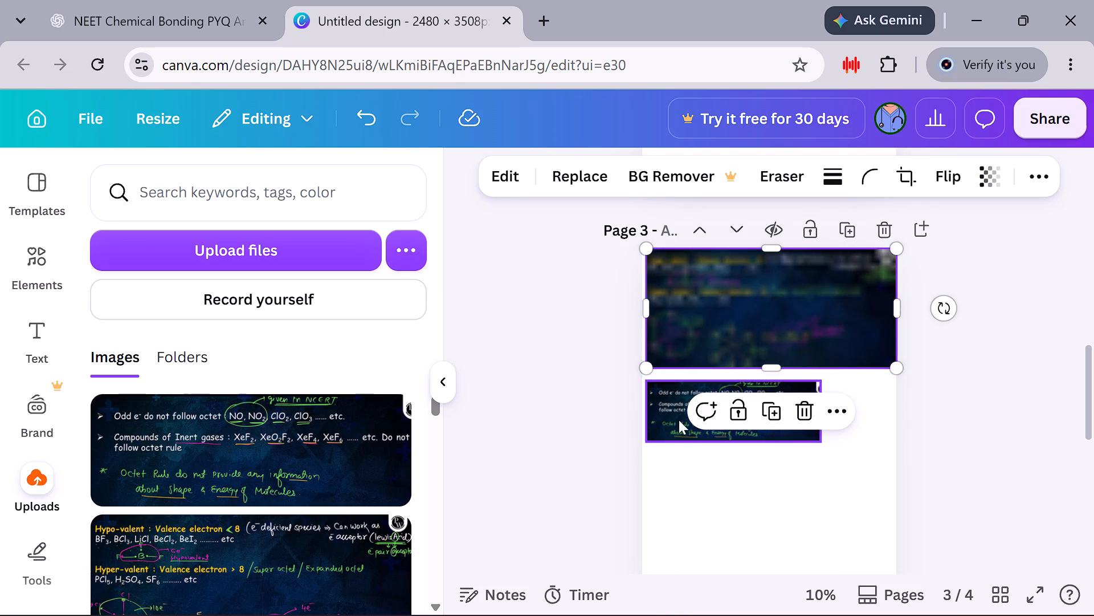
Place the octet-rule exceptions image directly beneath the Hypo-valent/Hyper-valent image and enlarge it to the same width, about 2,440 × 856 px.
click(673, 417)
drag(676, 411, 675, 400)
drag(819, 427, 884, 451)
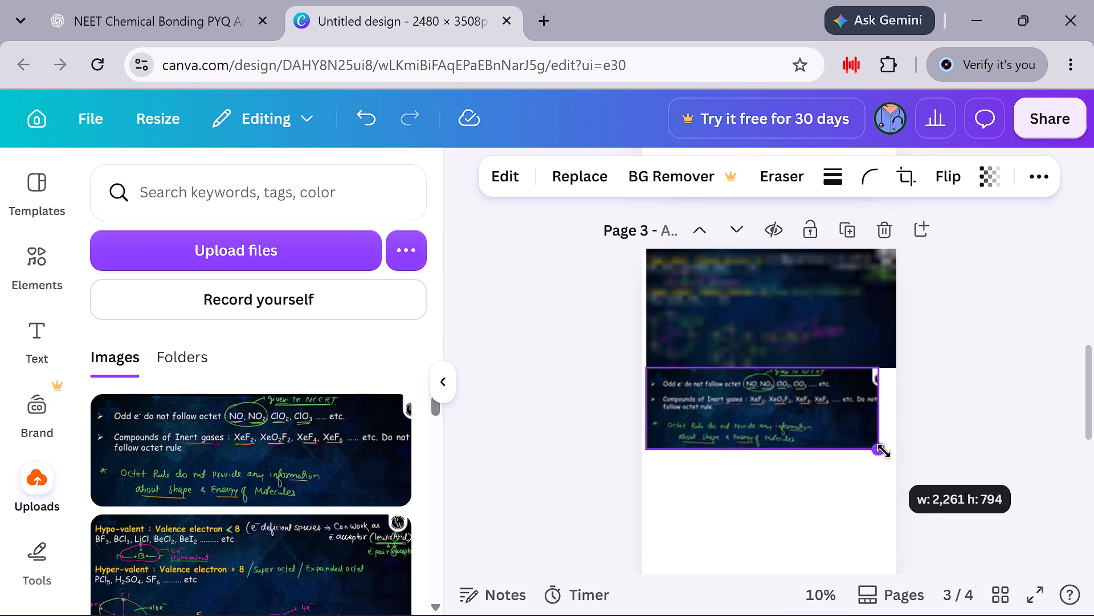
drag(884, 451, 891, 451)
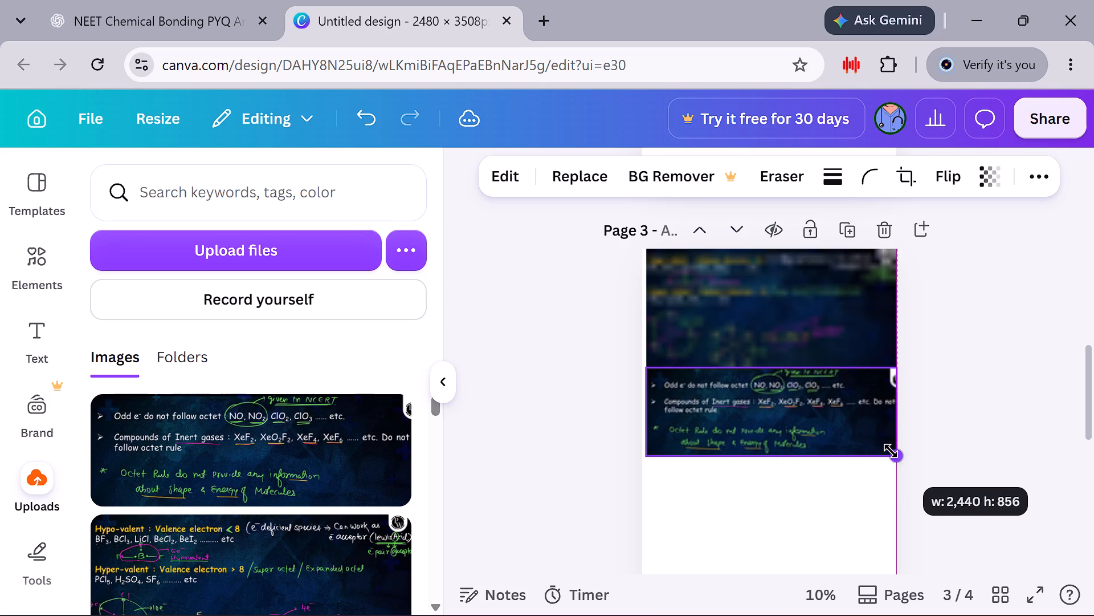
drag(891, 451, 890, 451)
click(942, 432)
scroll(867, 469, up, 1)
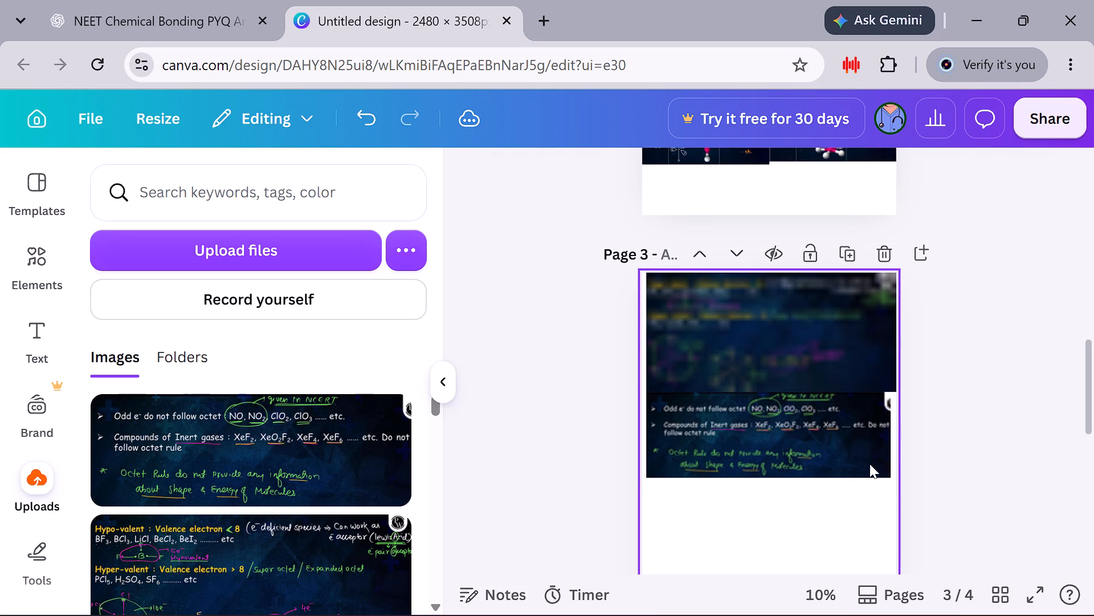
scroll(870, 464, up, 1)
click(869, 459)
drag(893, 477, 902, 482)
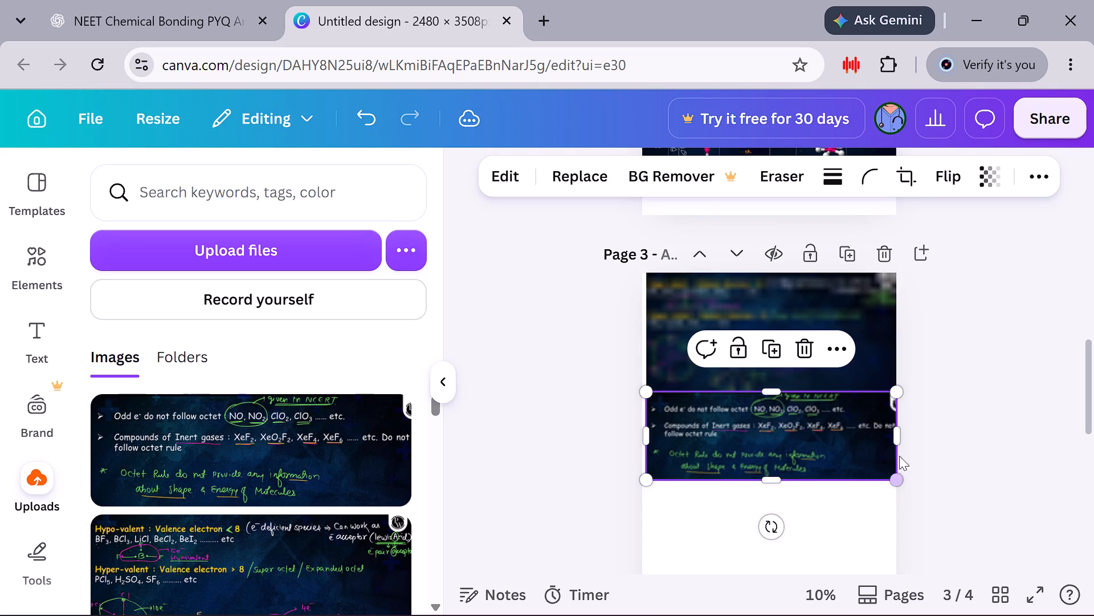
Look through the uploaded images and review the layouts of pages 1 to 3.
scroll(325, 482, up, 2)
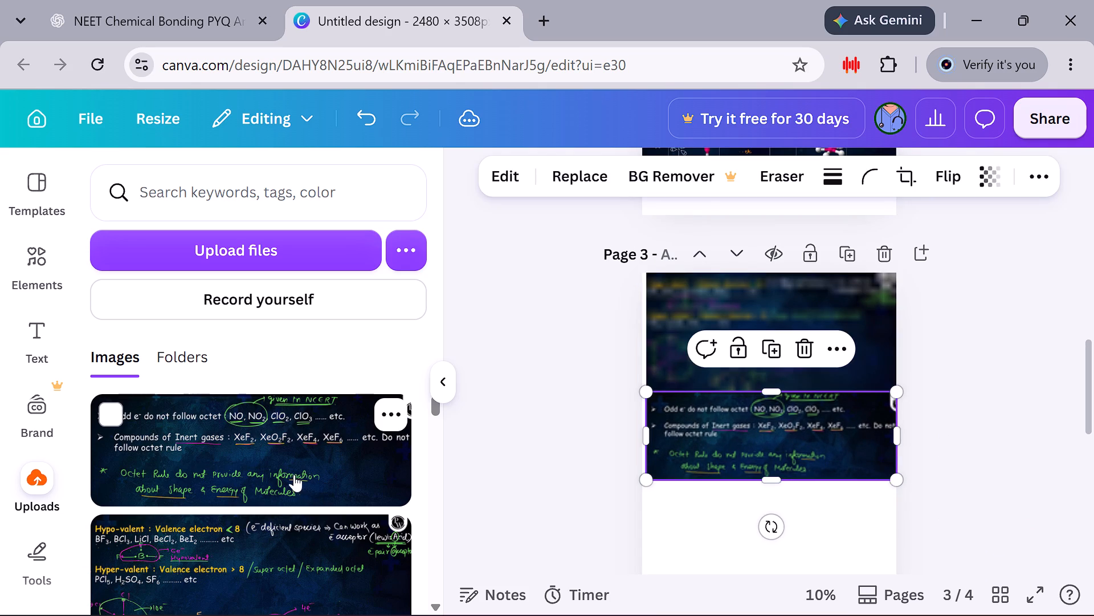
scroll(294, 475, down, 5)
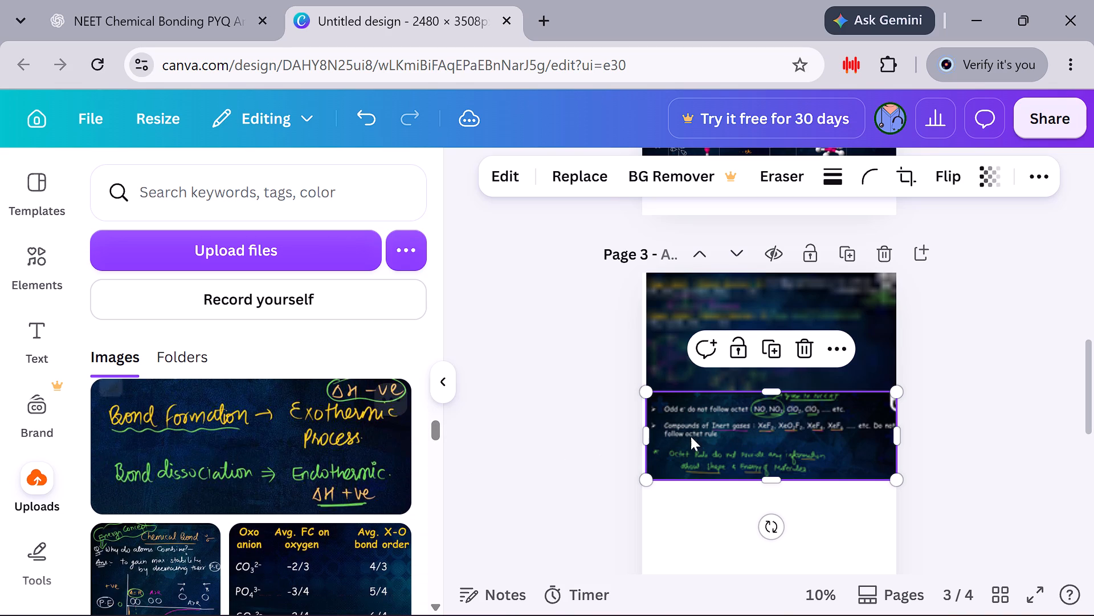
scroll(745, 433, up, 11)
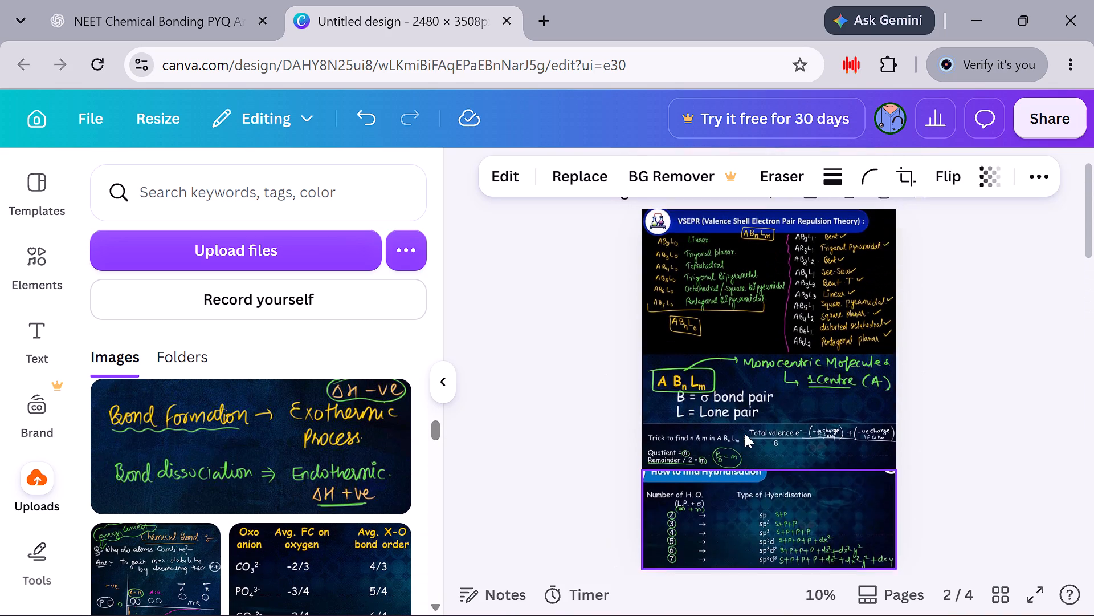
scroll(745, 433, down, 1)
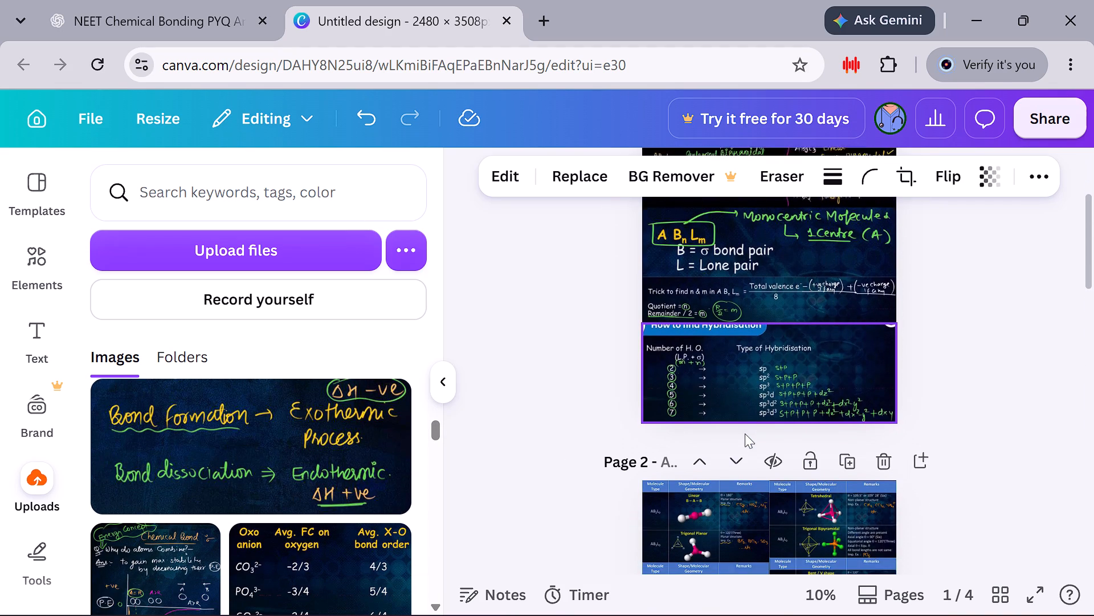
scroll(745, 433, down, 6)
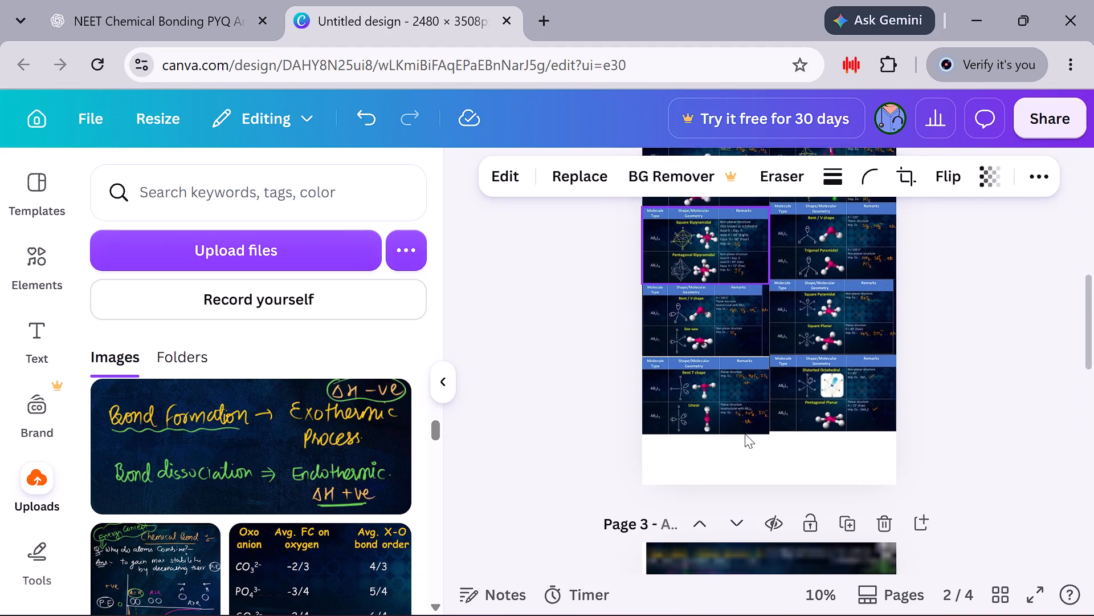
scroll(745, 433, down, 5)
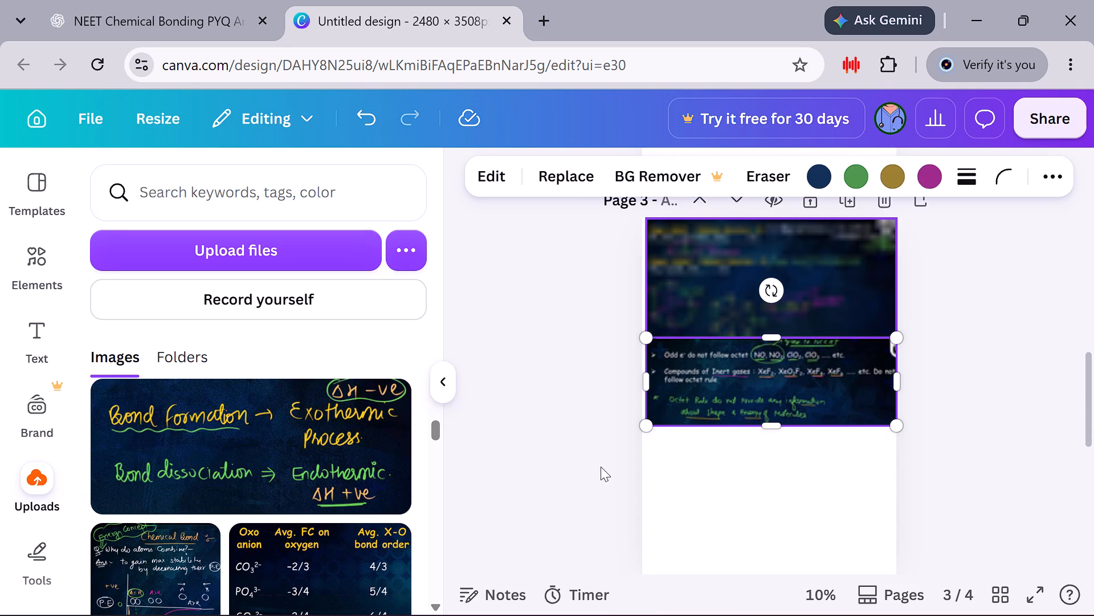
Insert the Chemical Bond energy concept image on page 3 and resize it to fill the left space from the exceptions image to the page bottom.
scroll(324, 527, down, 1)
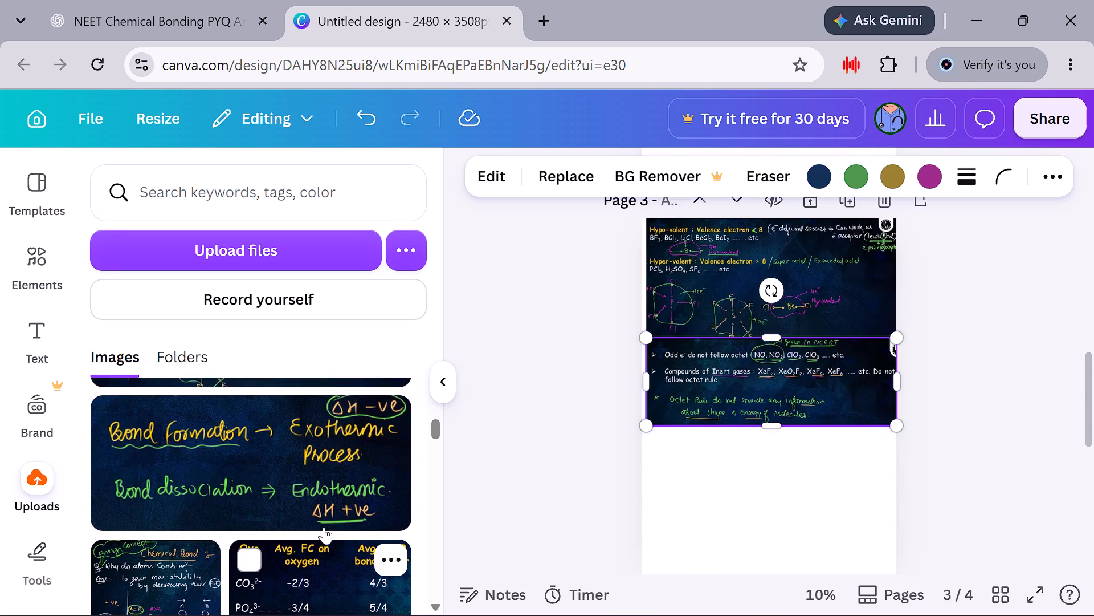
scroll(324, 527, down, 1)
scroll(324, 527, up, 1)
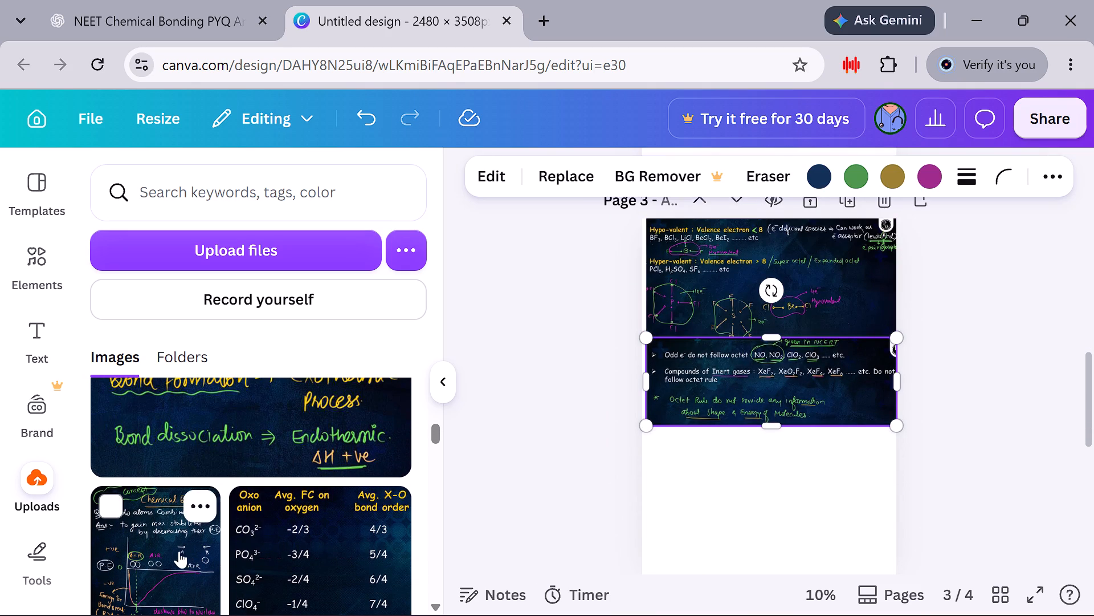
click(178, 552)
scroll(690, 445, down, 1)
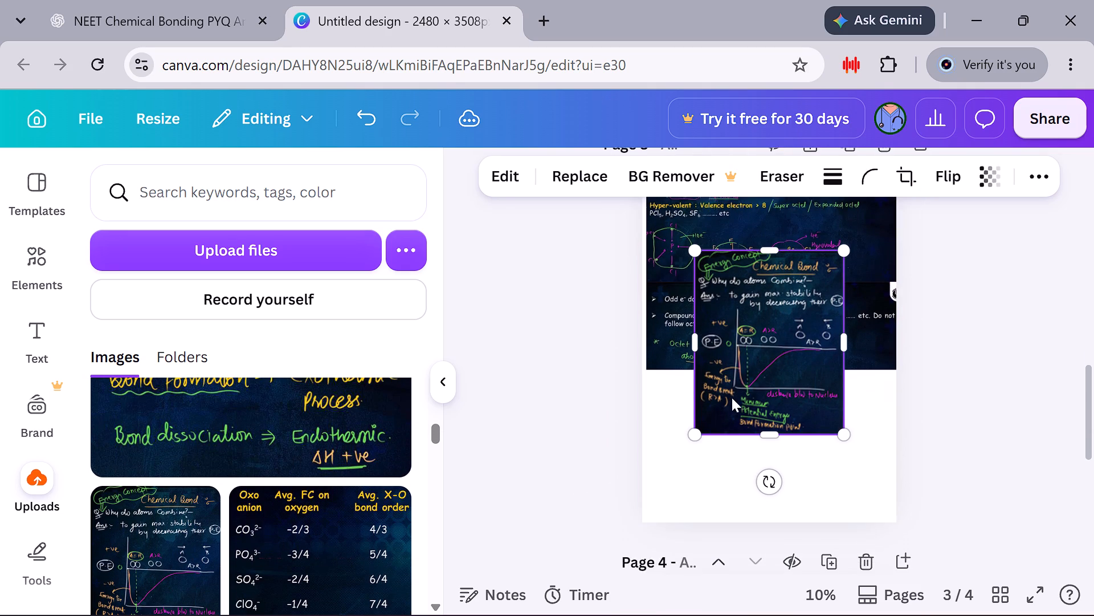
drag(730, 392, 677, 487)
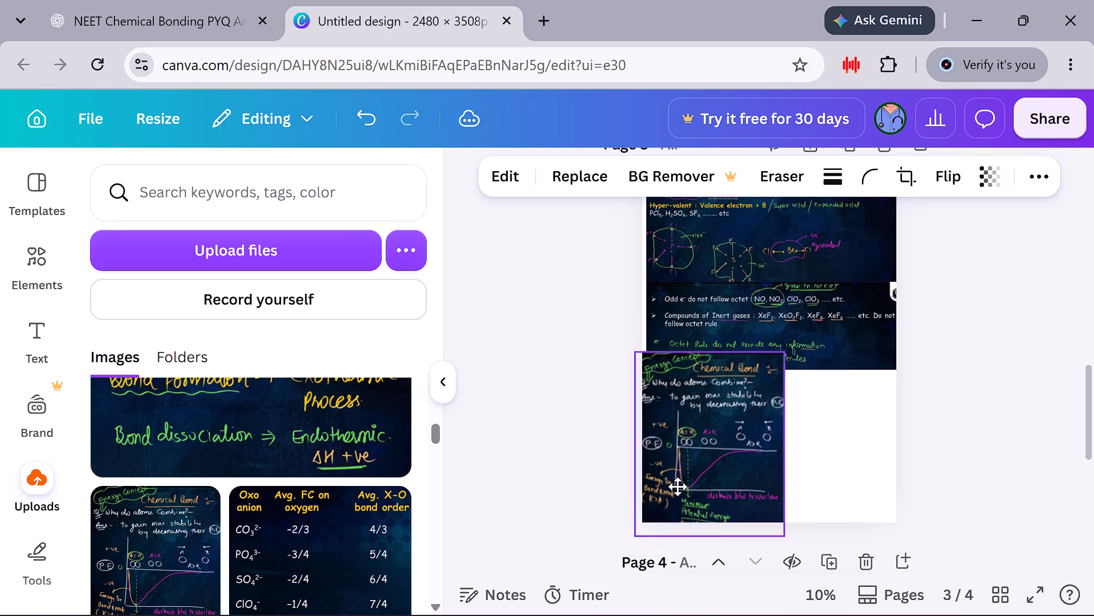
drag(677, 487, 697, 451)
drag(811, 499, 762, 468)
drag(745, 416, 726, 479)
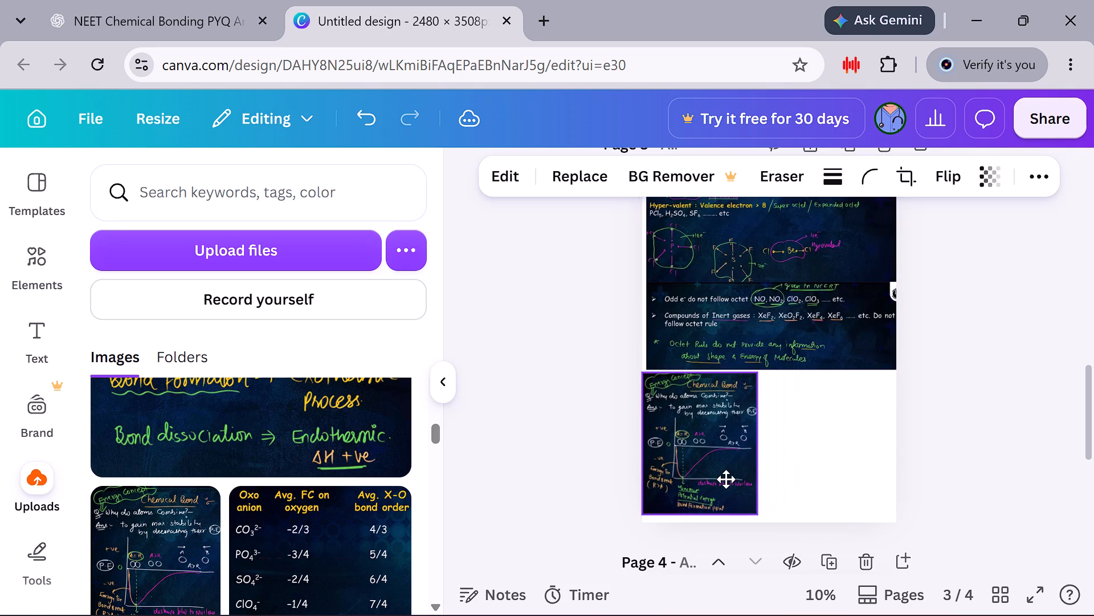
drag(726, 479, 729, 480)
drag(764, 512, 771, 520)
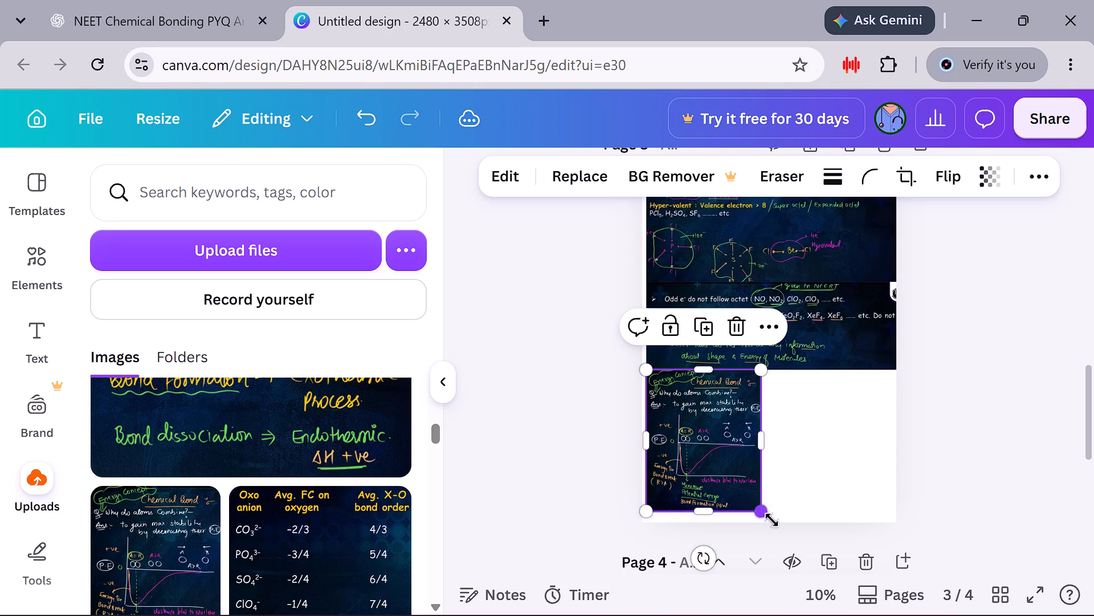
drag(771, 520, 773, 521)
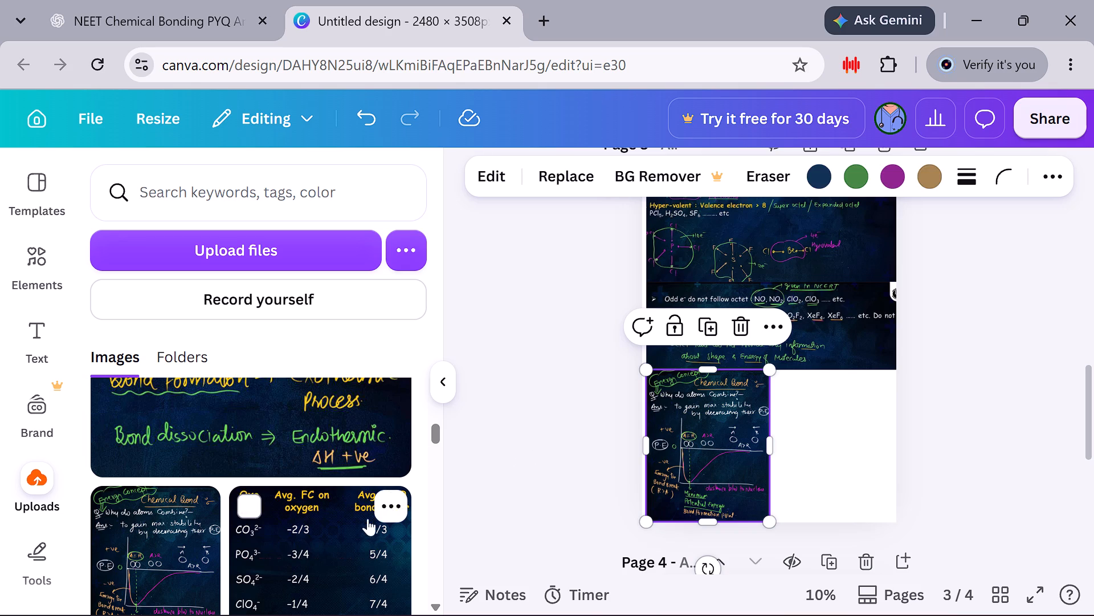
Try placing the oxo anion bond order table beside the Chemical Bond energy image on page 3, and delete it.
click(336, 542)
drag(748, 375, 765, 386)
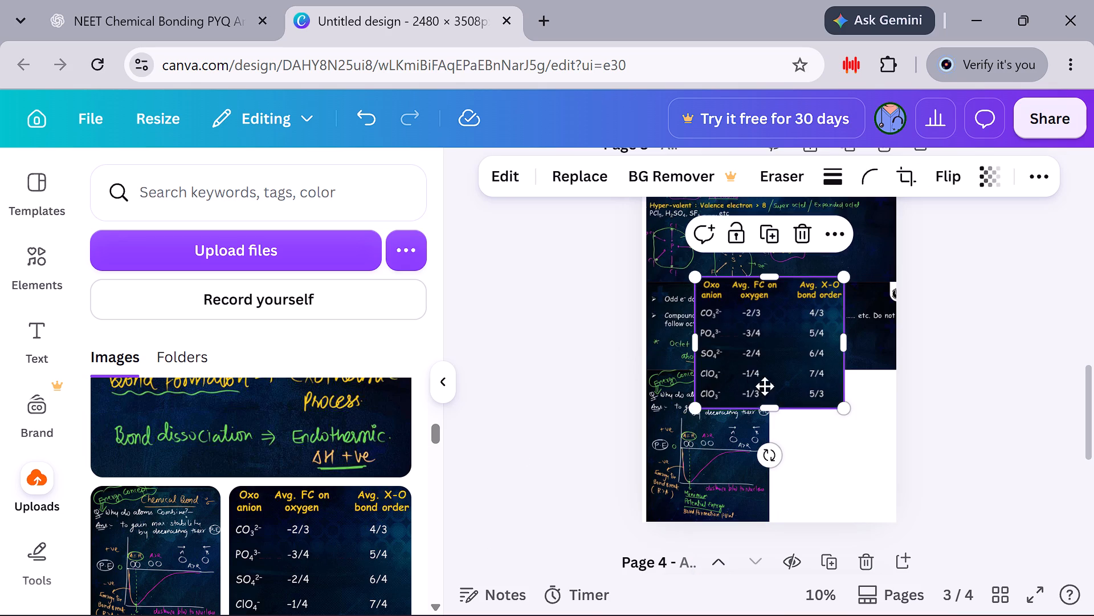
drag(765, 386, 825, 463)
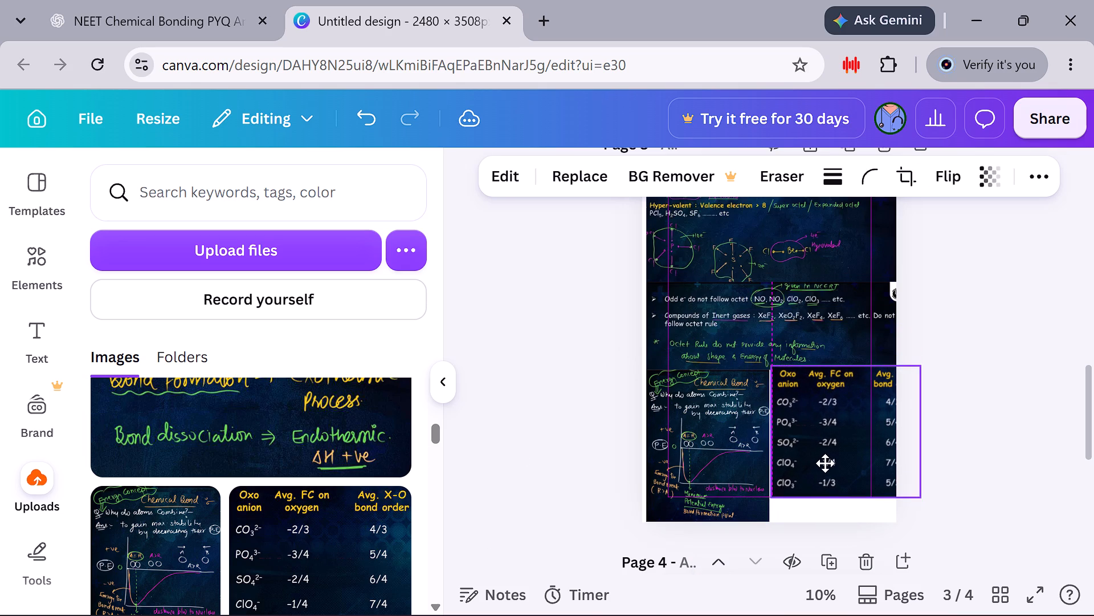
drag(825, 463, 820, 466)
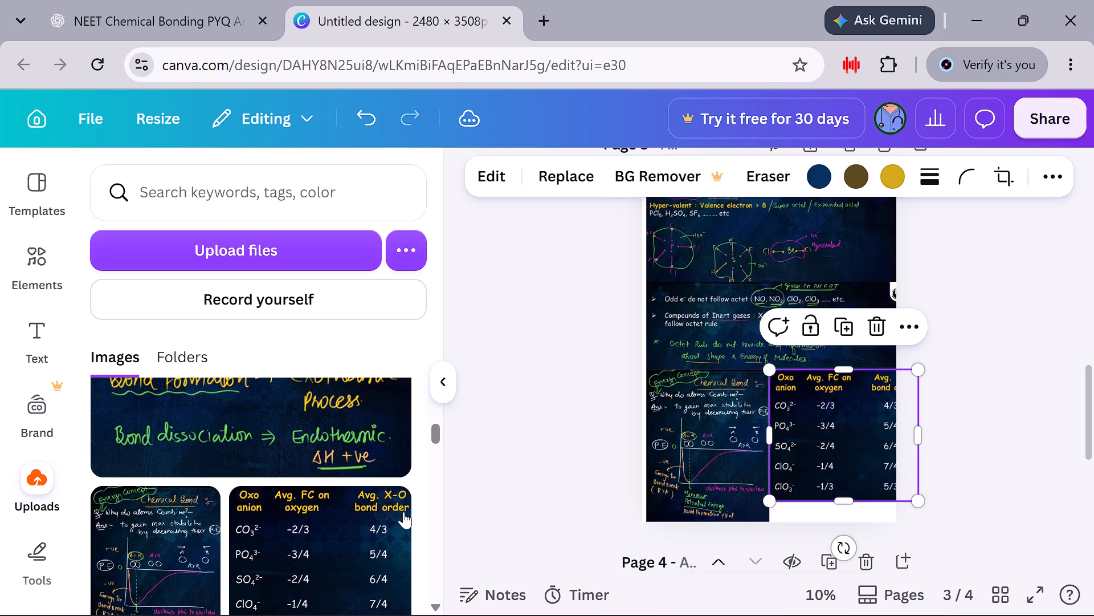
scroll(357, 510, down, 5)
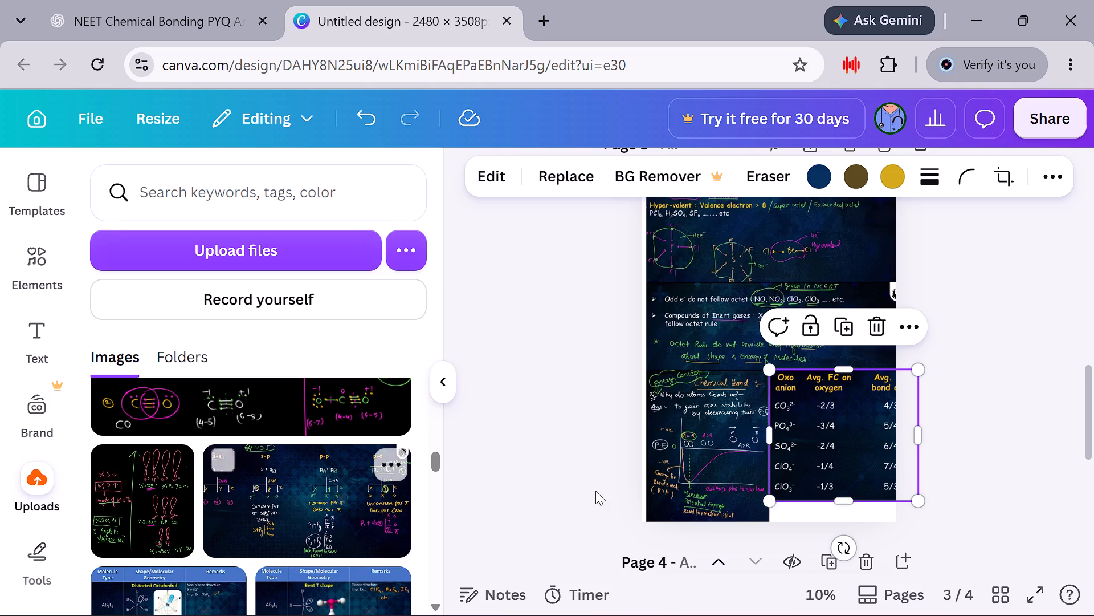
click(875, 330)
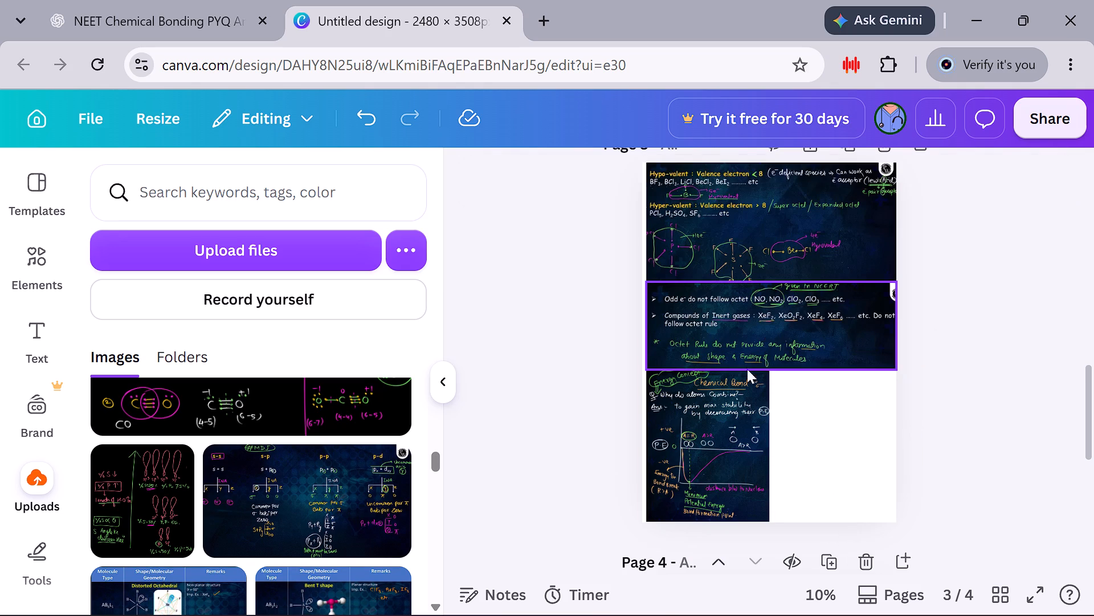
Insert the hybrid-orbital s/p character image on page 3, beside the Chemical Bond energy image, and shrink it to reach the page's right edge.
click(145, 501)
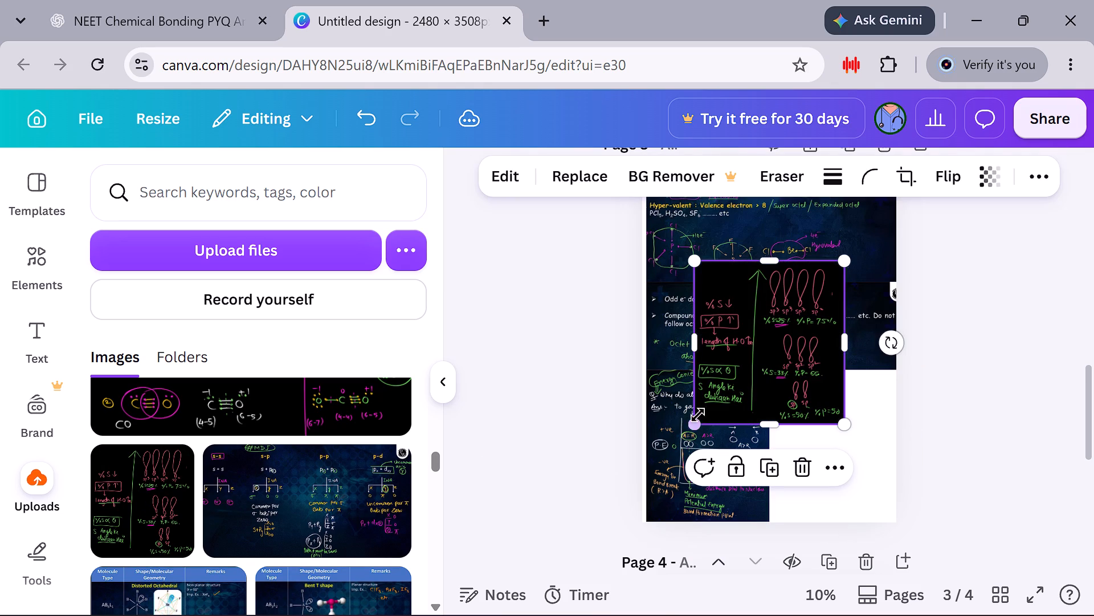
drag(737, 376, 813, 483)
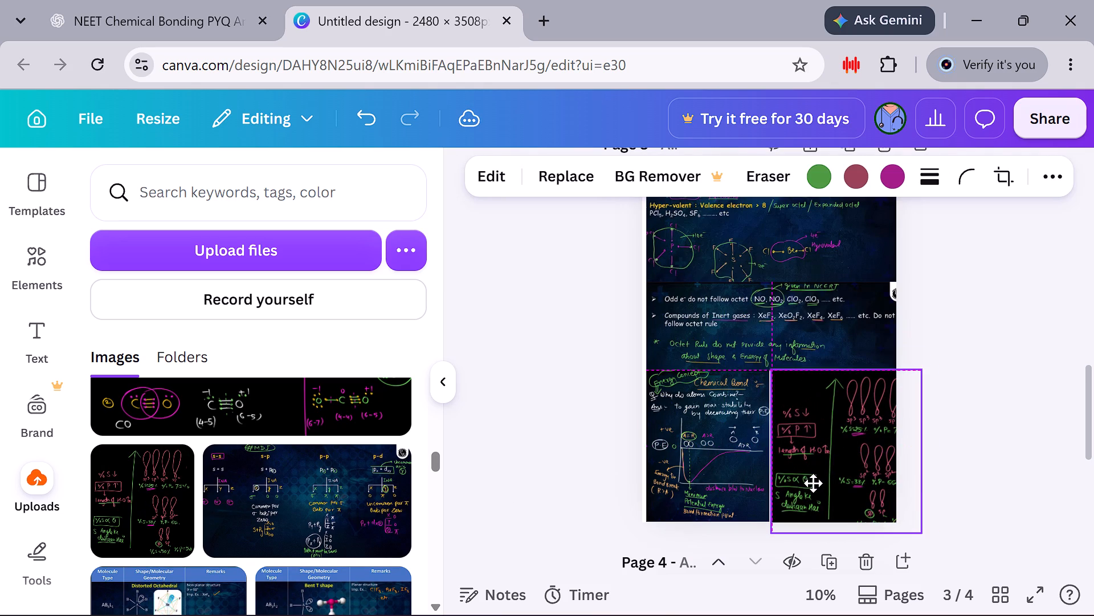
drag(813, 483, 812, 483)
drag(919, 537, 906, 526)
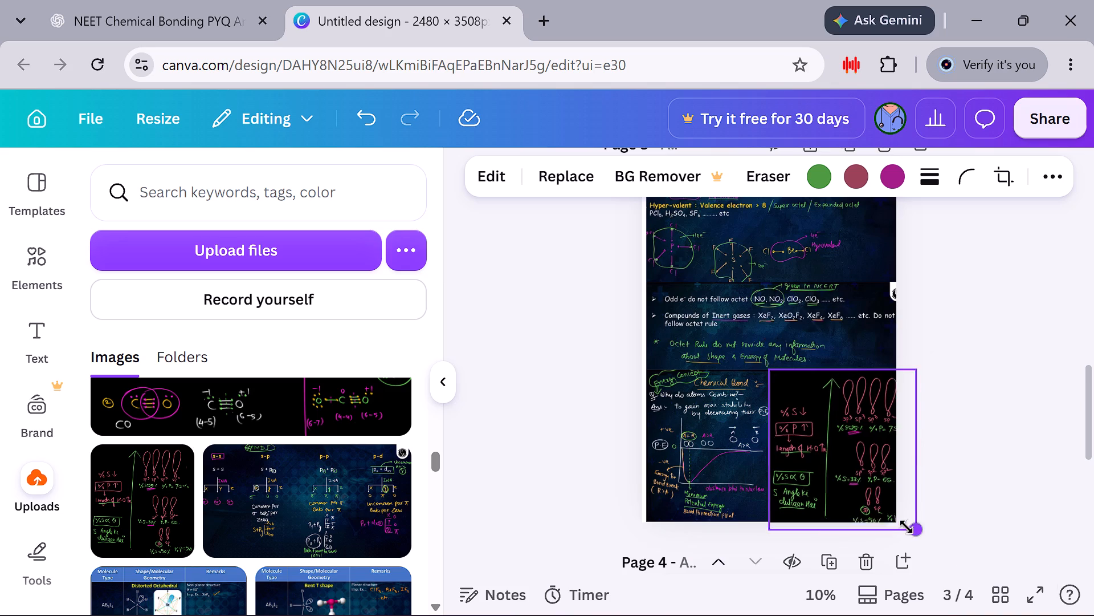
drag(906, 526, 886, 520)
drag(861, 469, 872, 486)
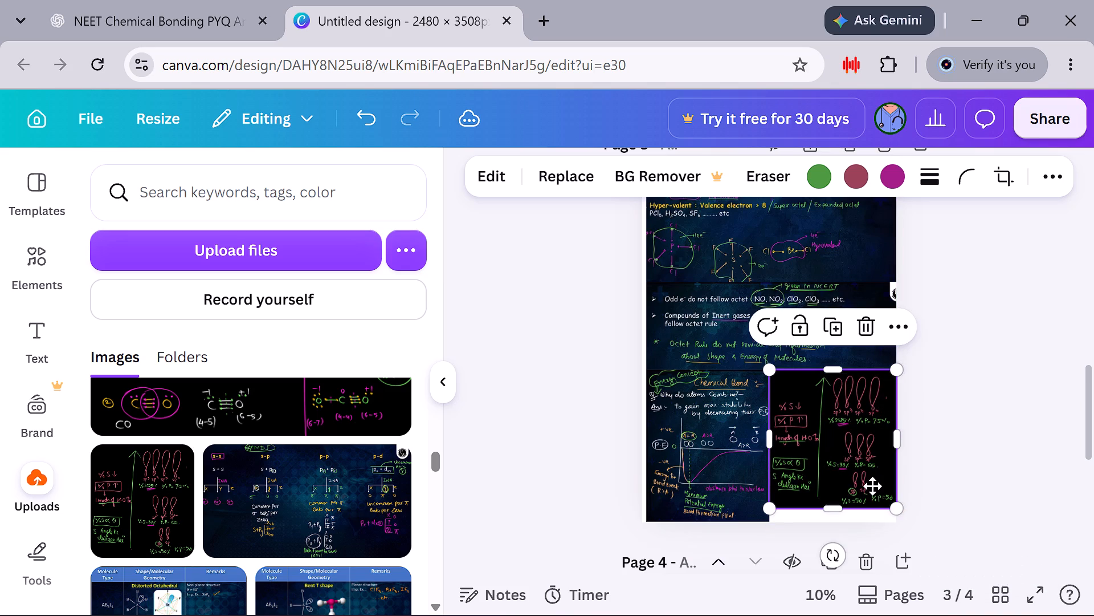
drag(872, 486, 857, 475)
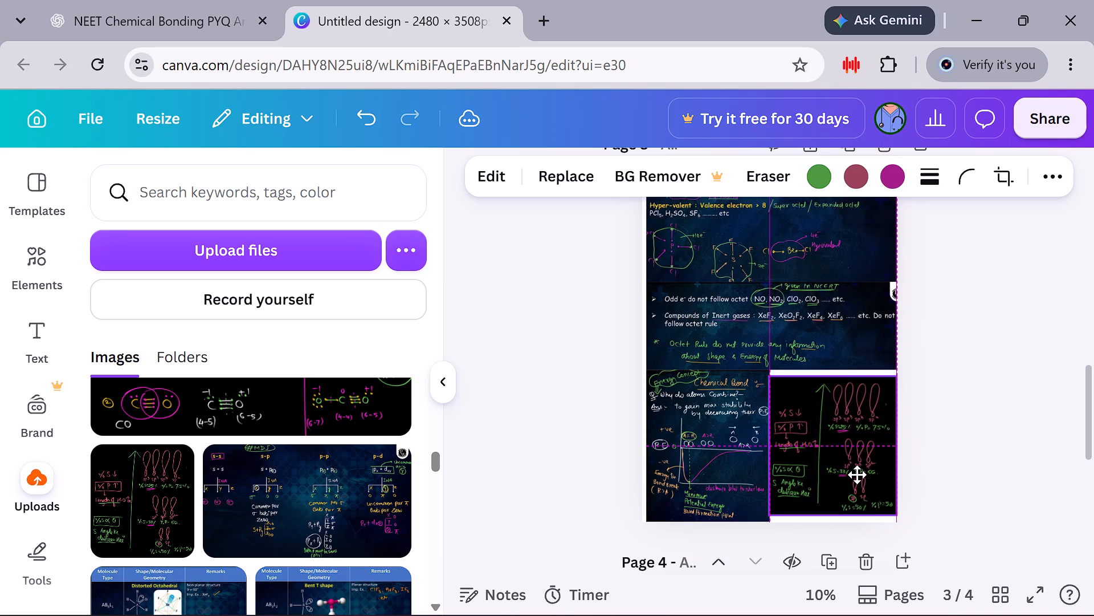
drag(857, 475, 855, 468)
drag(858, 468, 865, 470)
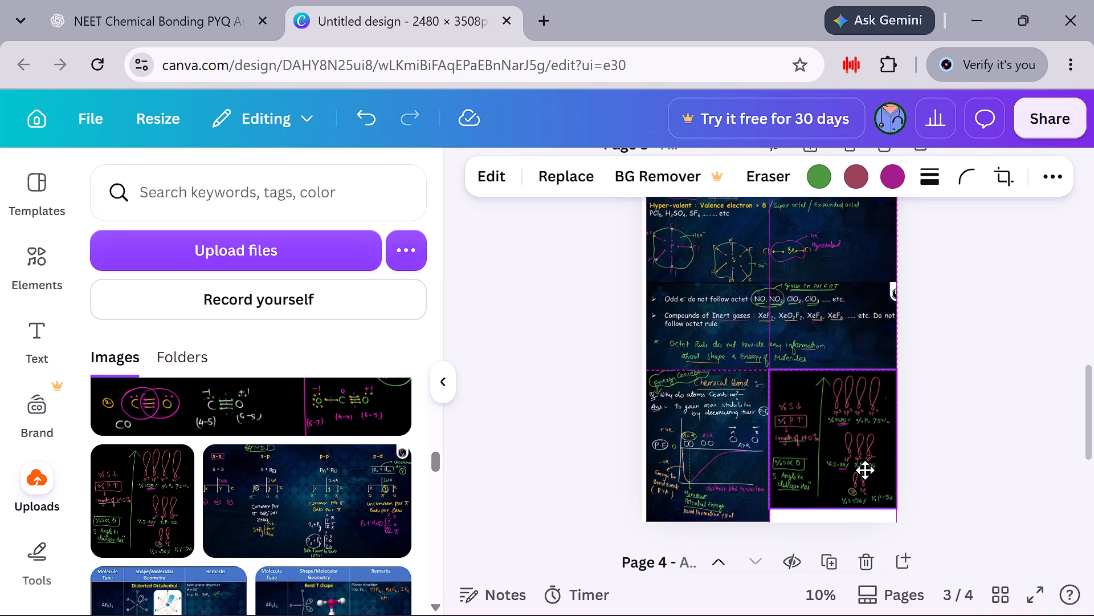
drag(865, 470, 866, 470)
click(942, 479)
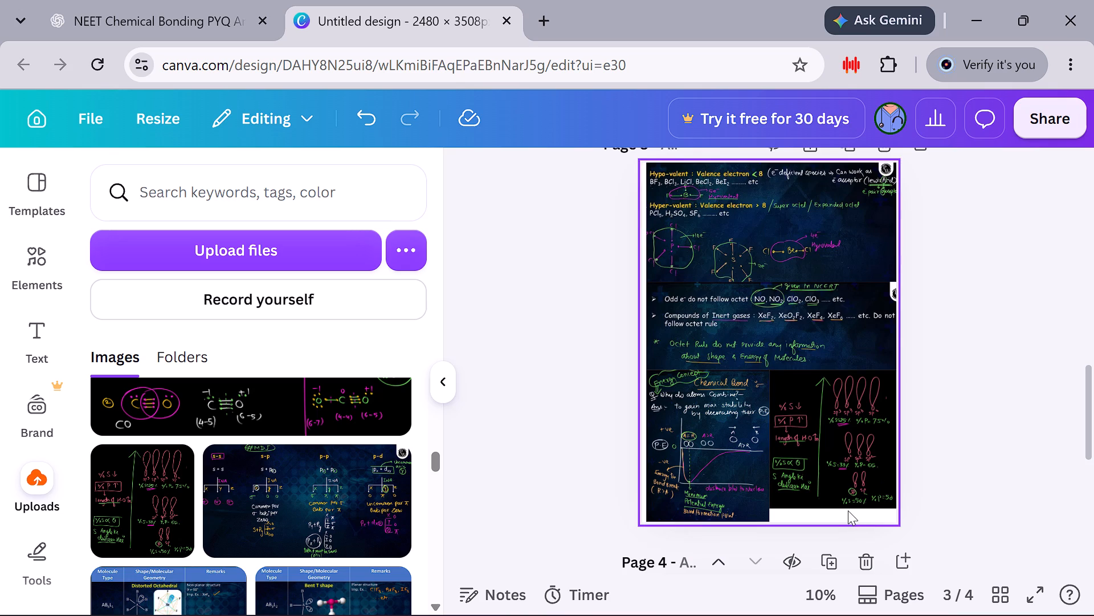
Spread the lower three molecular geometry tables in page 2's left column downward, leaving even gaps of about 80 px between tables.
scroll(855, 368, up, 1)
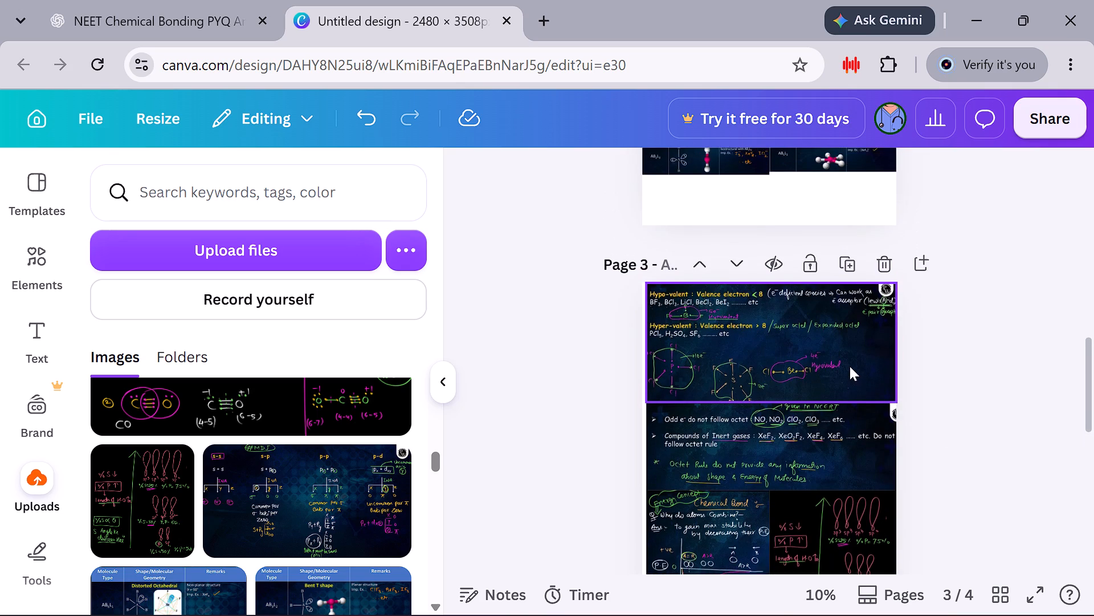
scroll(850, 366, up, 4)
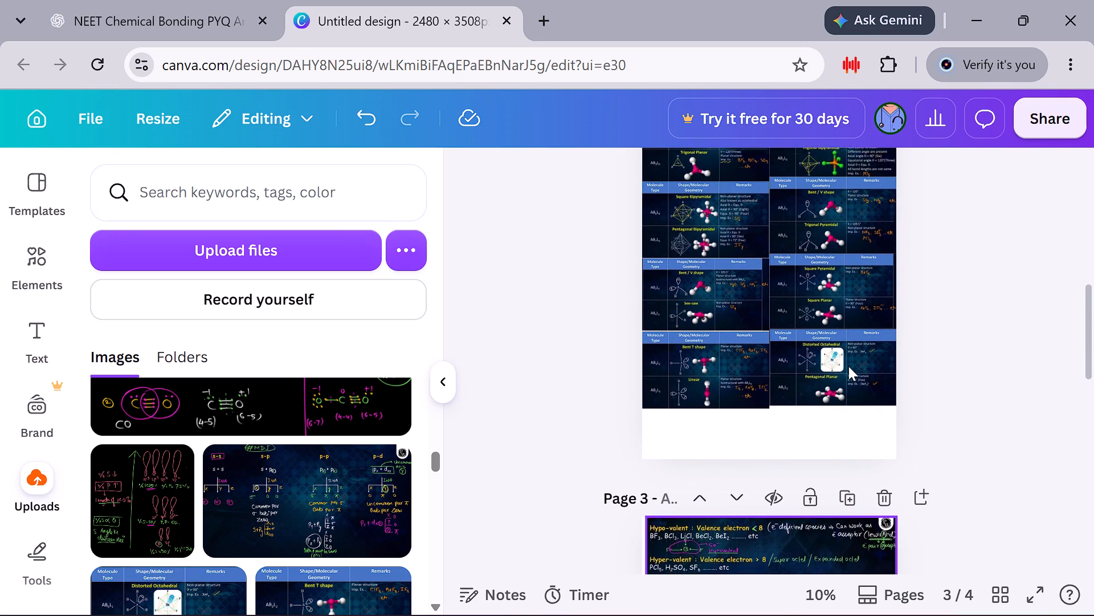
scroll(848, 366, up, 2)
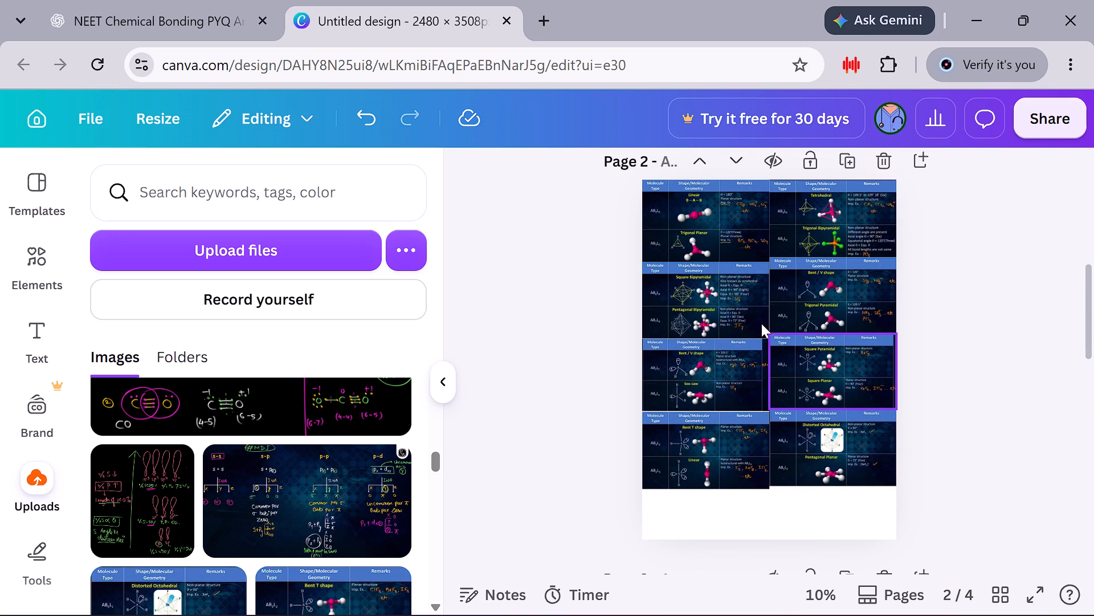
scroll(745, 428, down, 1)
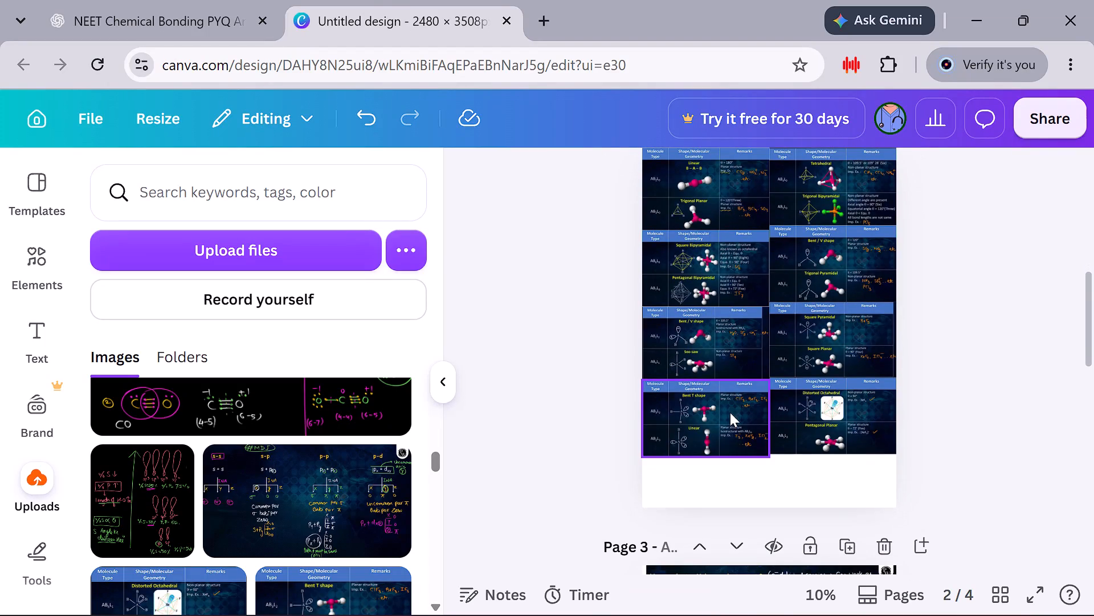
drag(730, 412, 734, 462)
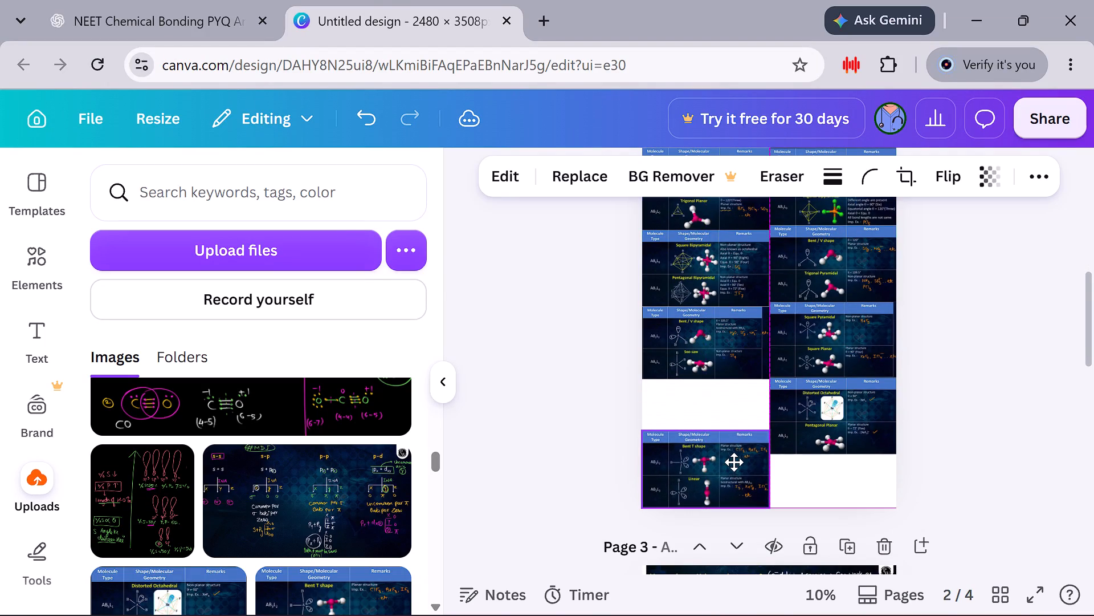
drag(734, 462, 734, 461)
drag(721, 330, 721, 338)
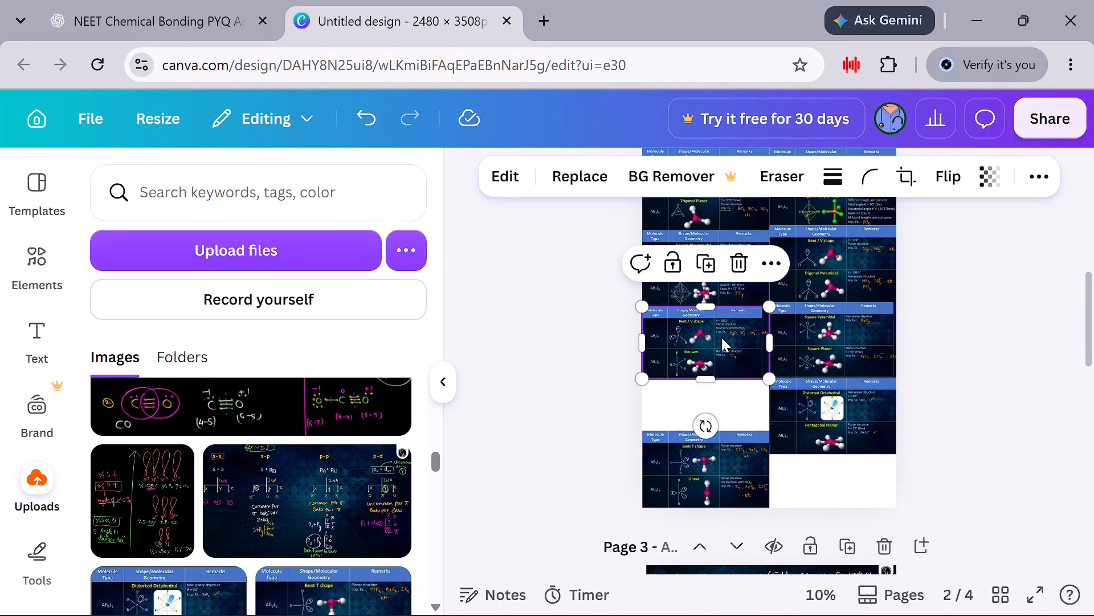
drag(721, 338, 722, 372)
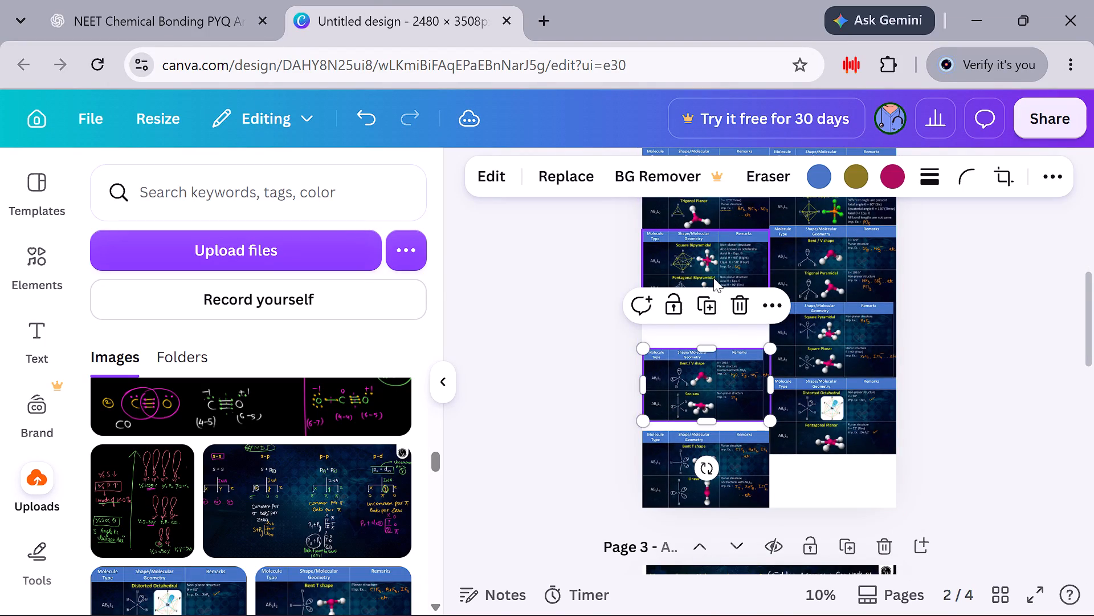
drag(712, 271, 710, 293)
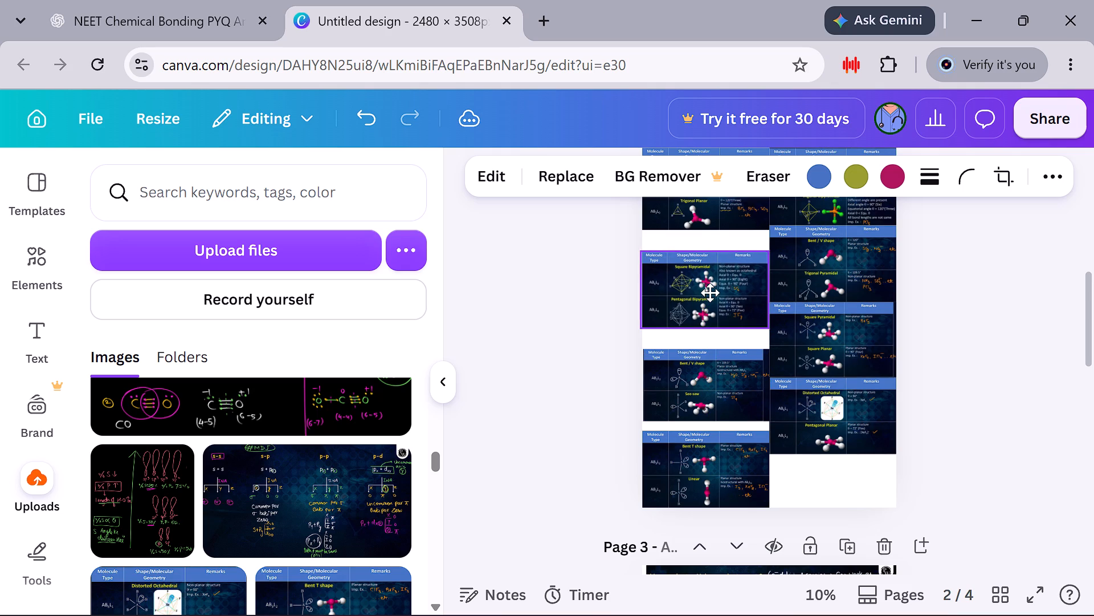
drag(710, 293, 709, 279)
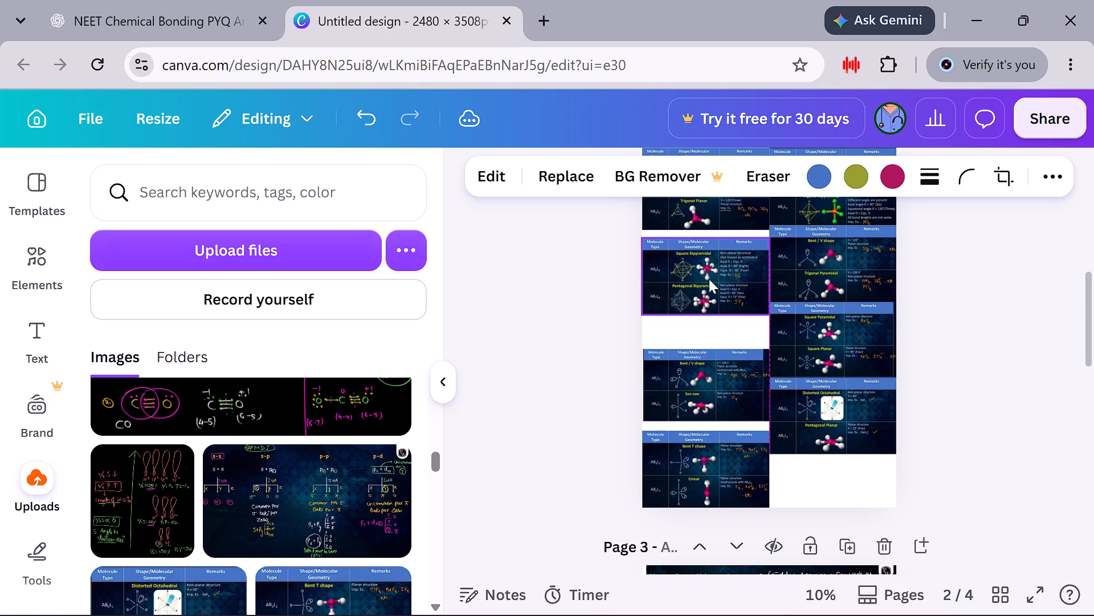
drag(704, 394, 702, 368)
drag(717, 465, 716, 434)
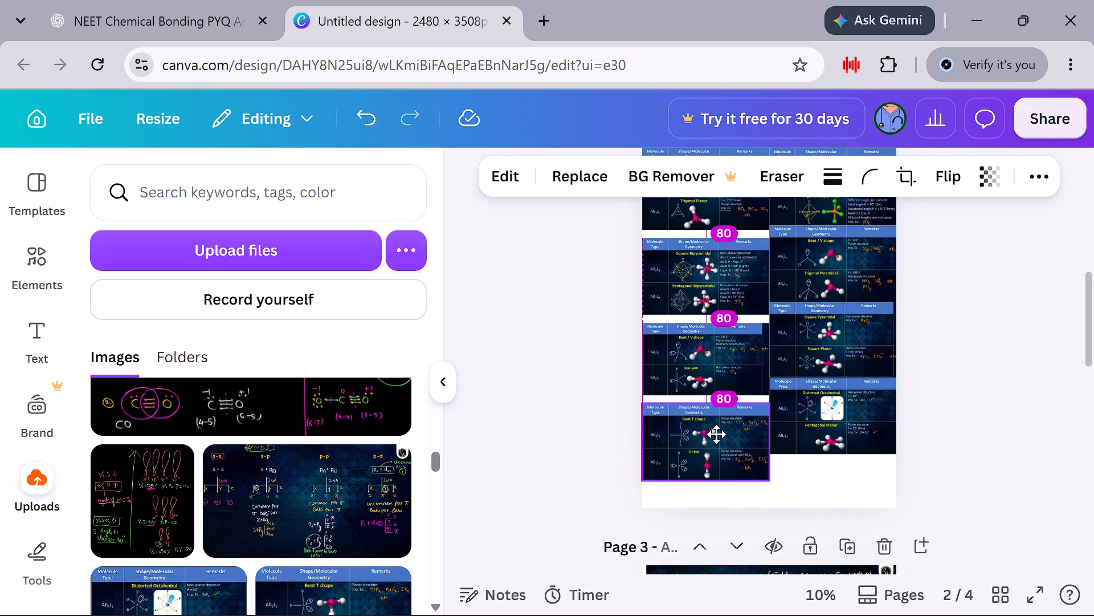
drag(716, 434, 719, 434)
Move the lower three geometry tables in page 2's right column down to line up with the left column's rows.
scroll(815, 407, up, 1)
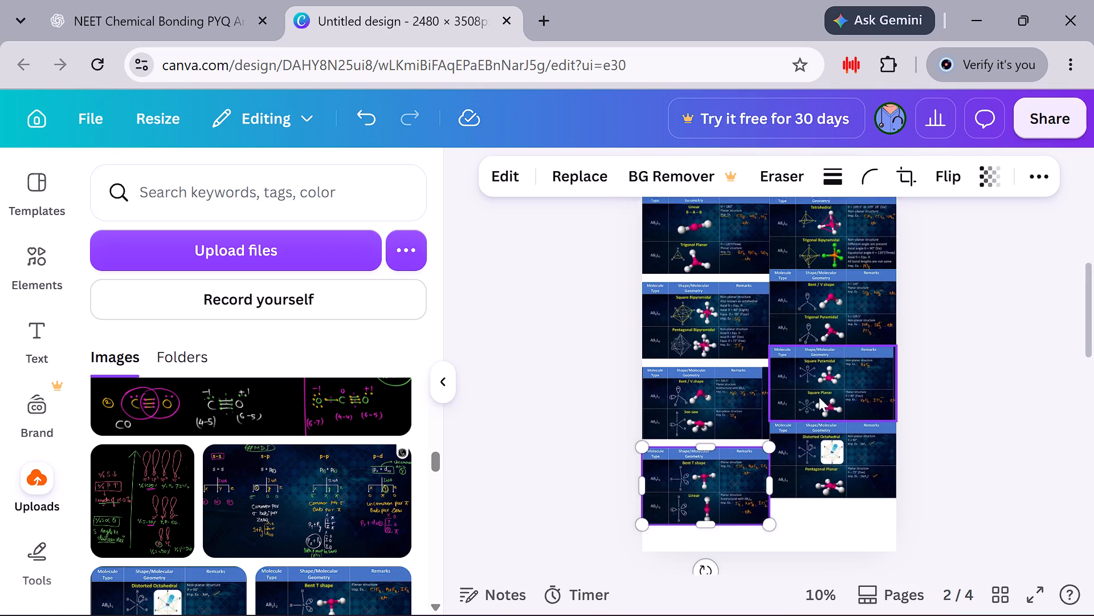
scroll(819, 397, up, 1)
drag(835, 467, 838, 487)
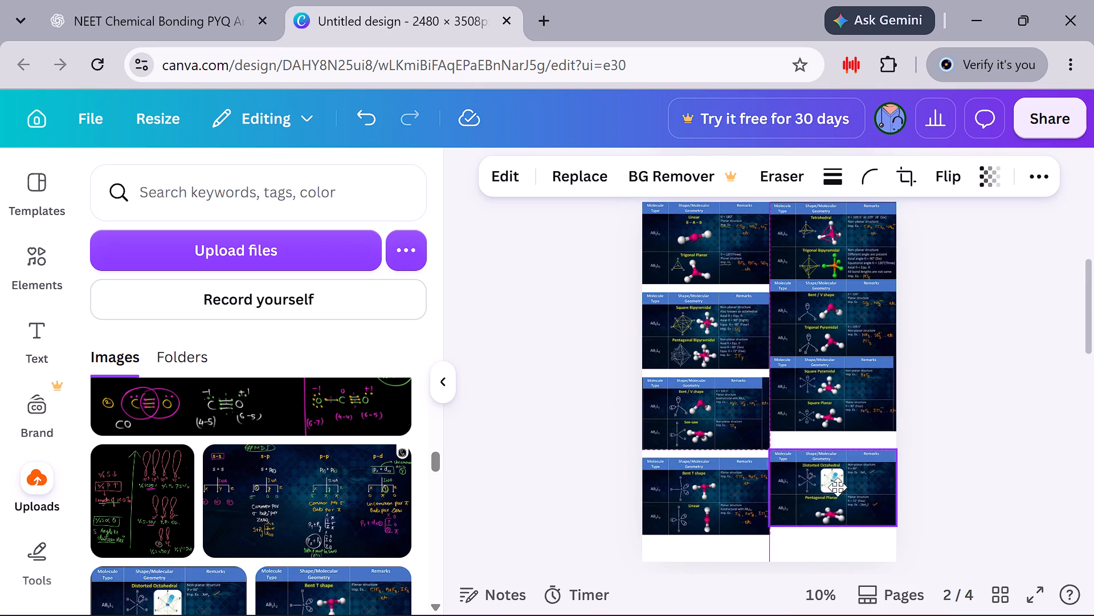
drag(838, 487, 839, 492)
drag(823, 372, 824, 393)
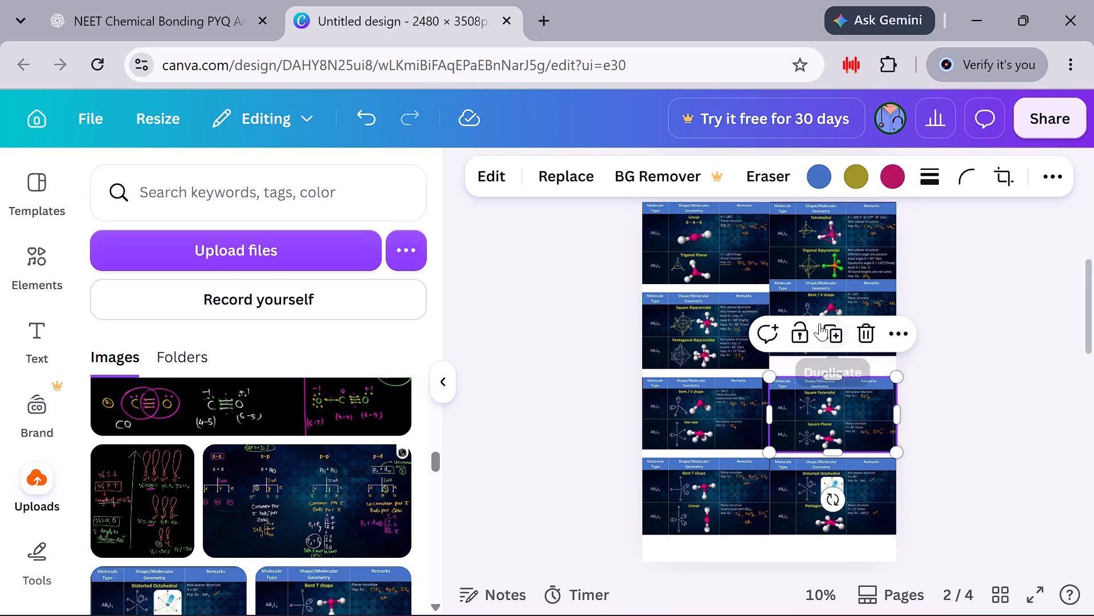
scroll(818, 321, up, 1)
drag(807, 309, 811, 327)
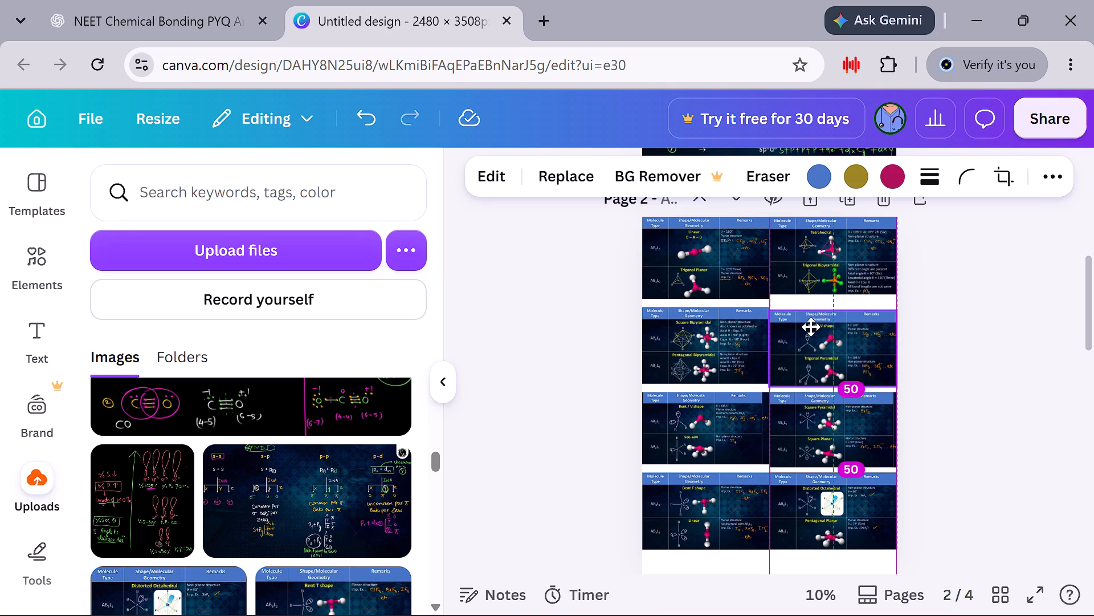
drag(811, 327, 810, 323)
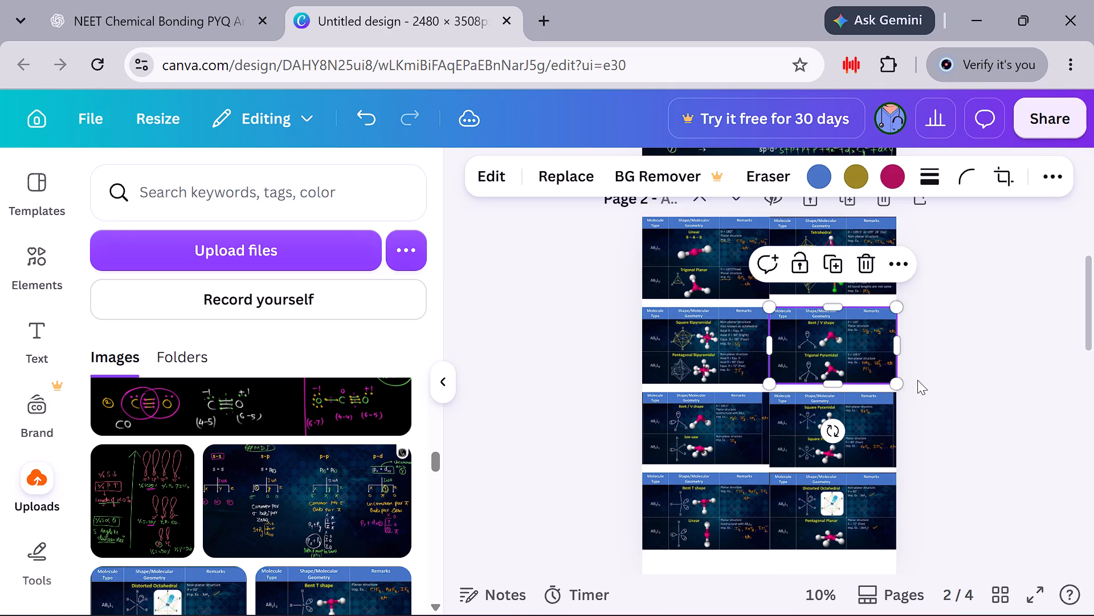
click(919, 381)
Insert the s-s, s-p, p-p, p-d orbital overlap image at the top of page 4 and enlarge it to full page width.
scroll(877, 305, up, 1)
scroll(877, 305, down, 2)
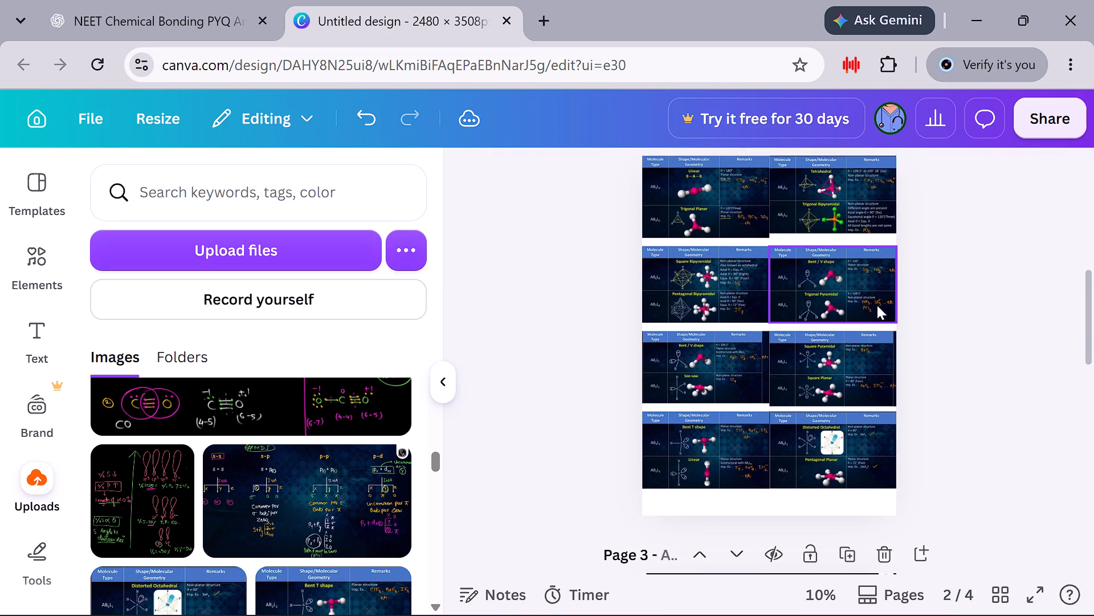
scroll(877, 305, down, 1)
scroll(900, 378, down, 1)
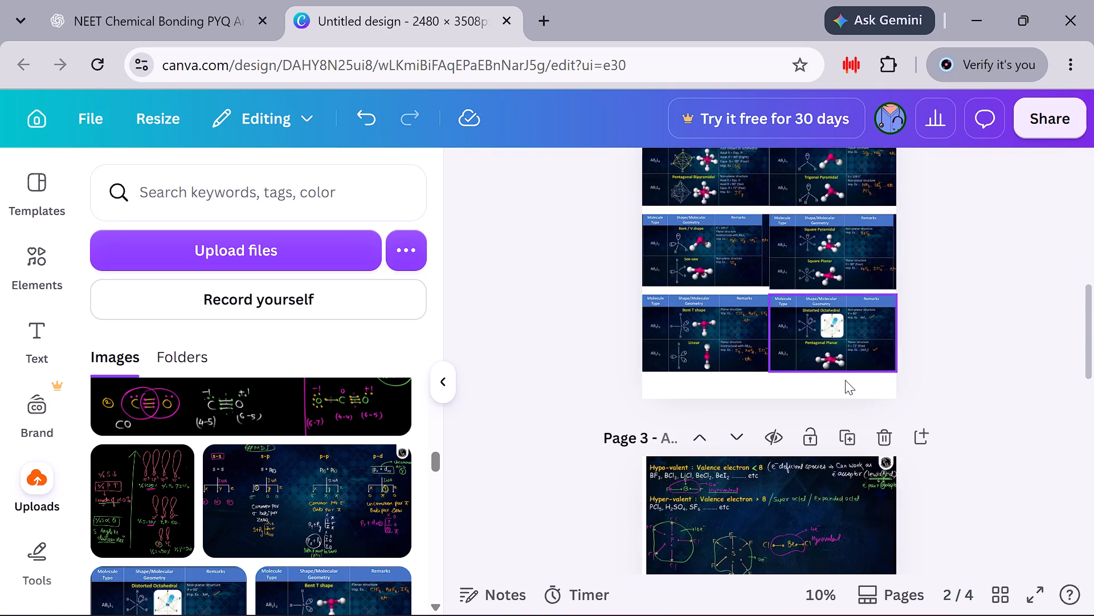
scroll(845, 380, down, 4)
scroll(810, 409, down, 4)
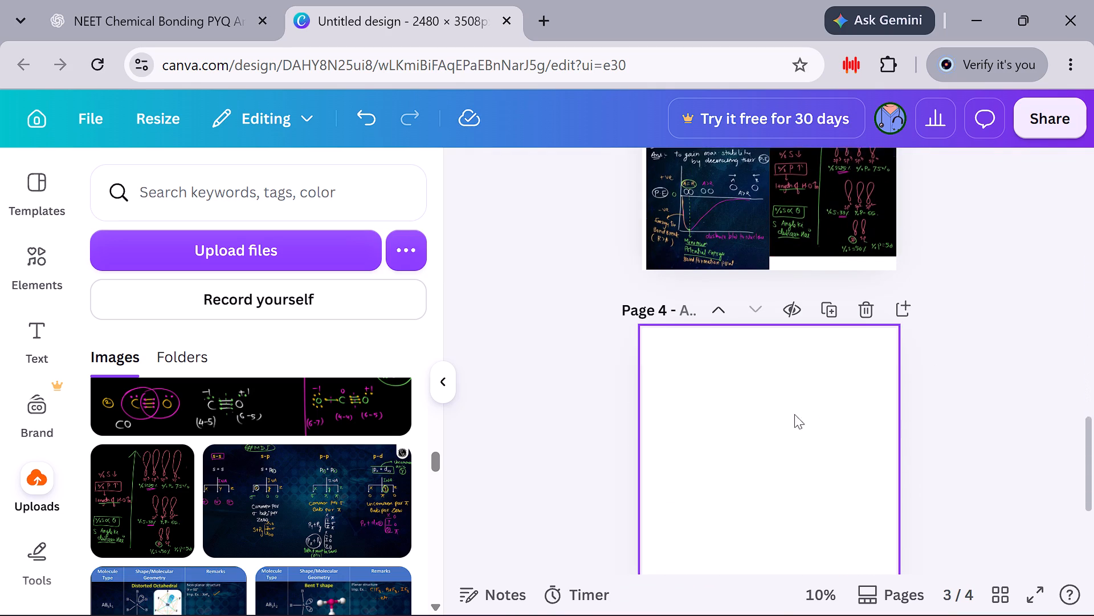
scroll(794, 414, down, 1)
click(312, 493)
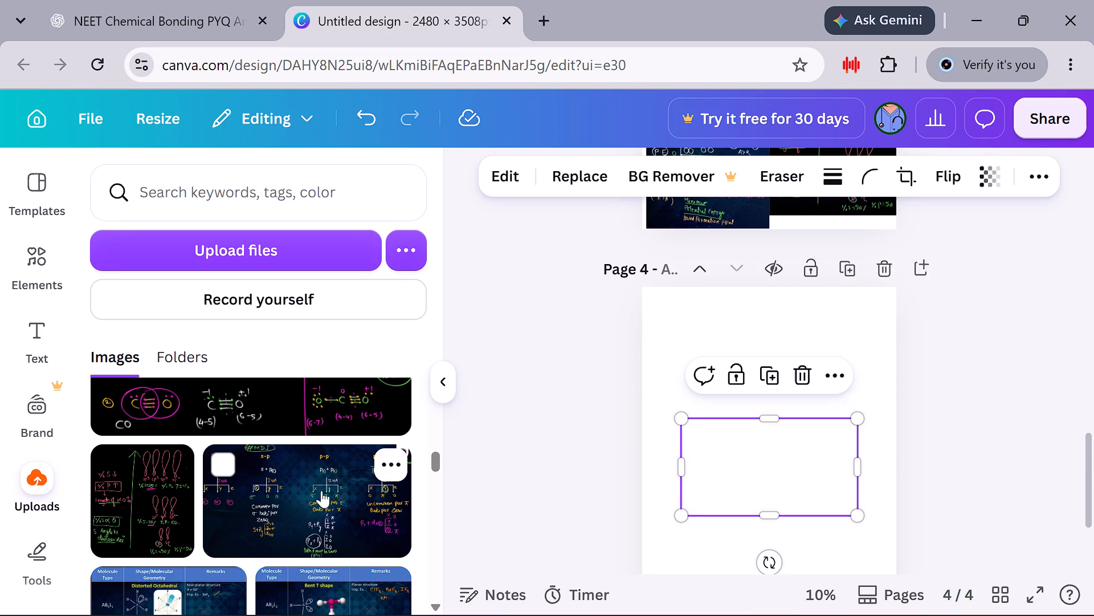
drag(728, 479, 684, 352)
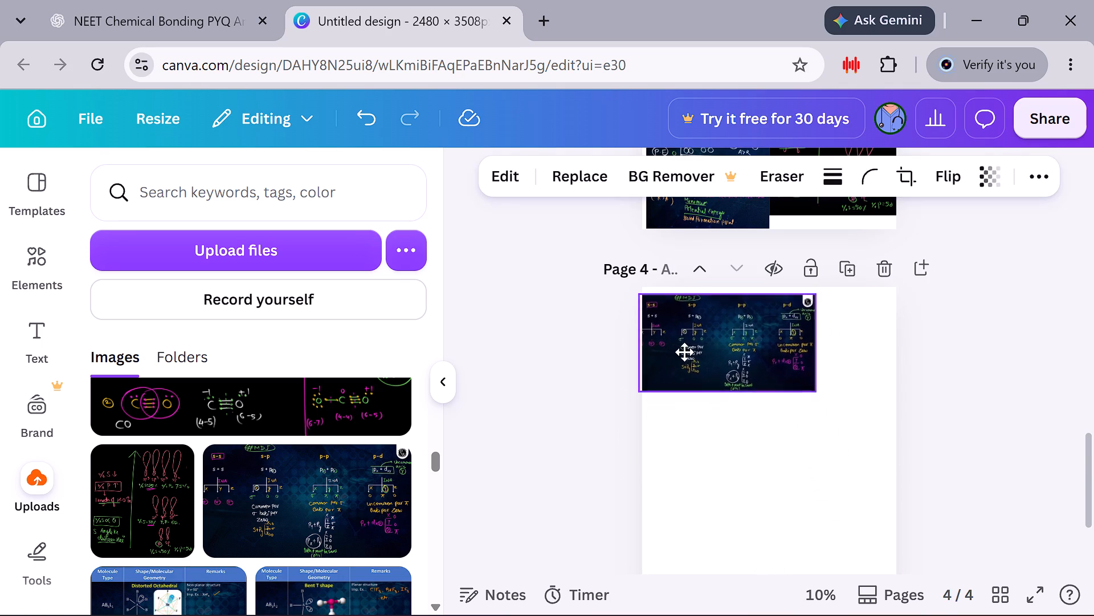
drag(684, 352, 693, 346)
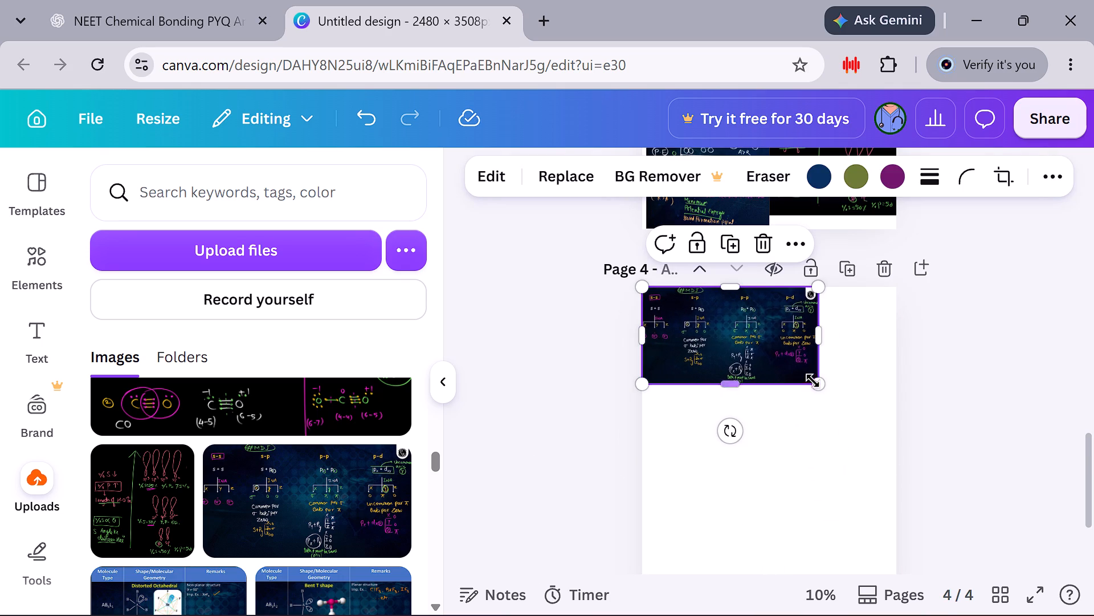
drag(818, 384, 896, 426)
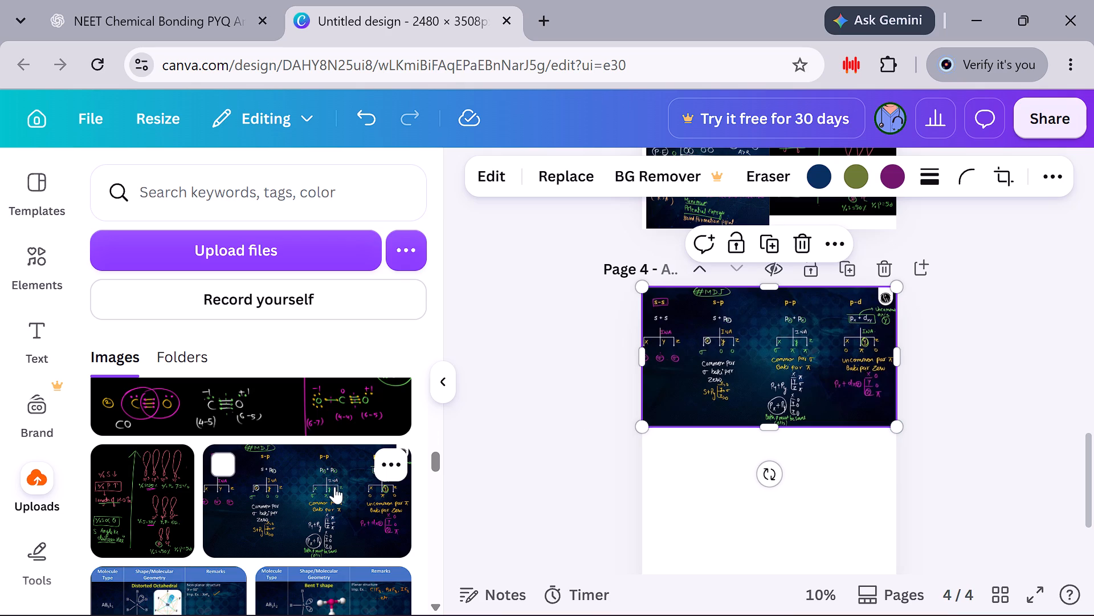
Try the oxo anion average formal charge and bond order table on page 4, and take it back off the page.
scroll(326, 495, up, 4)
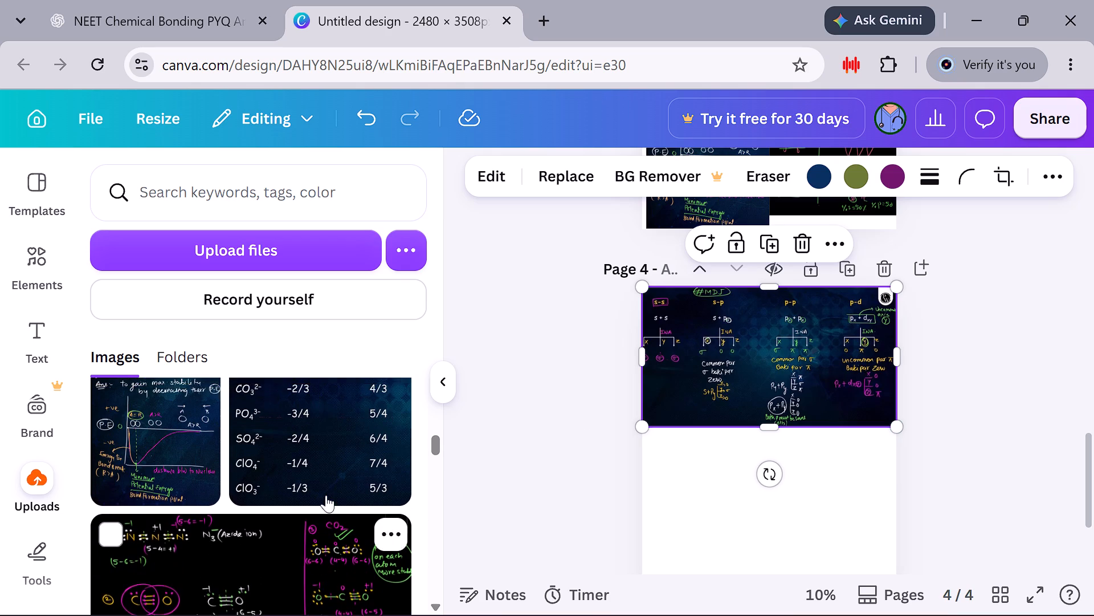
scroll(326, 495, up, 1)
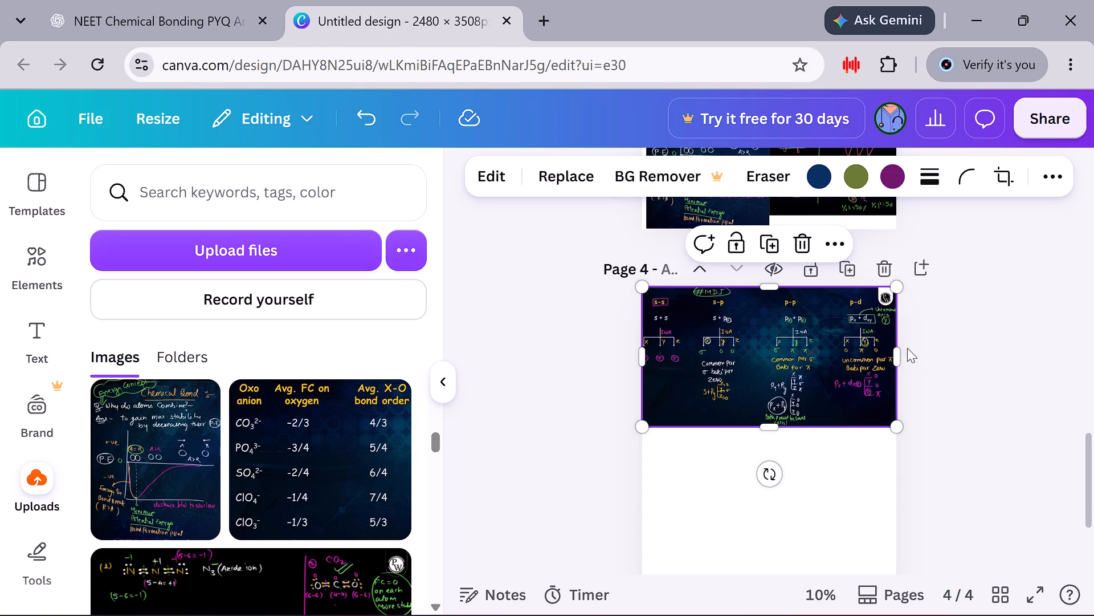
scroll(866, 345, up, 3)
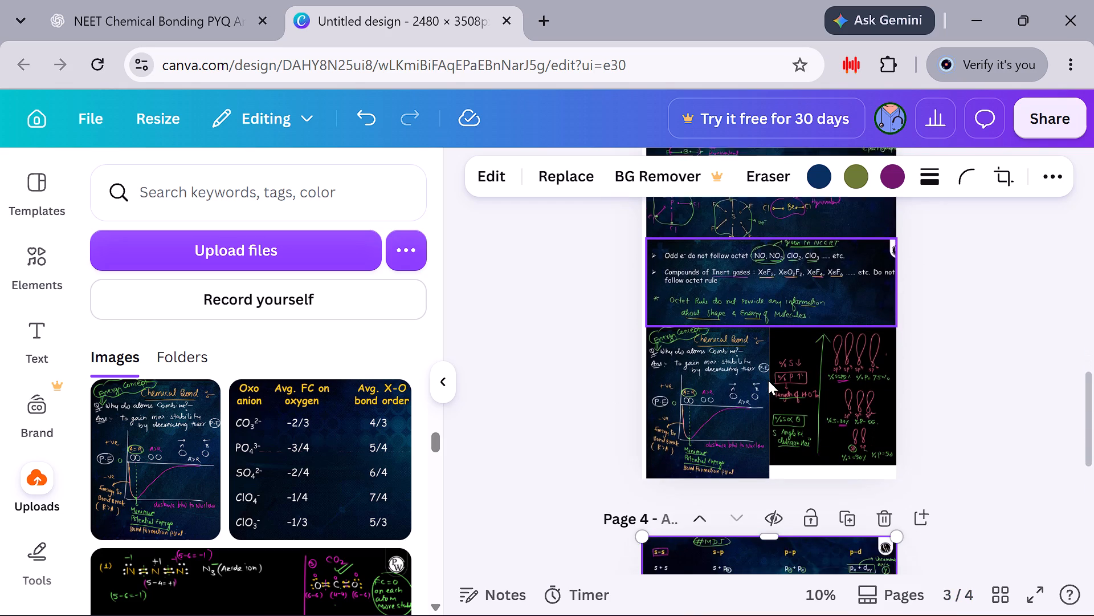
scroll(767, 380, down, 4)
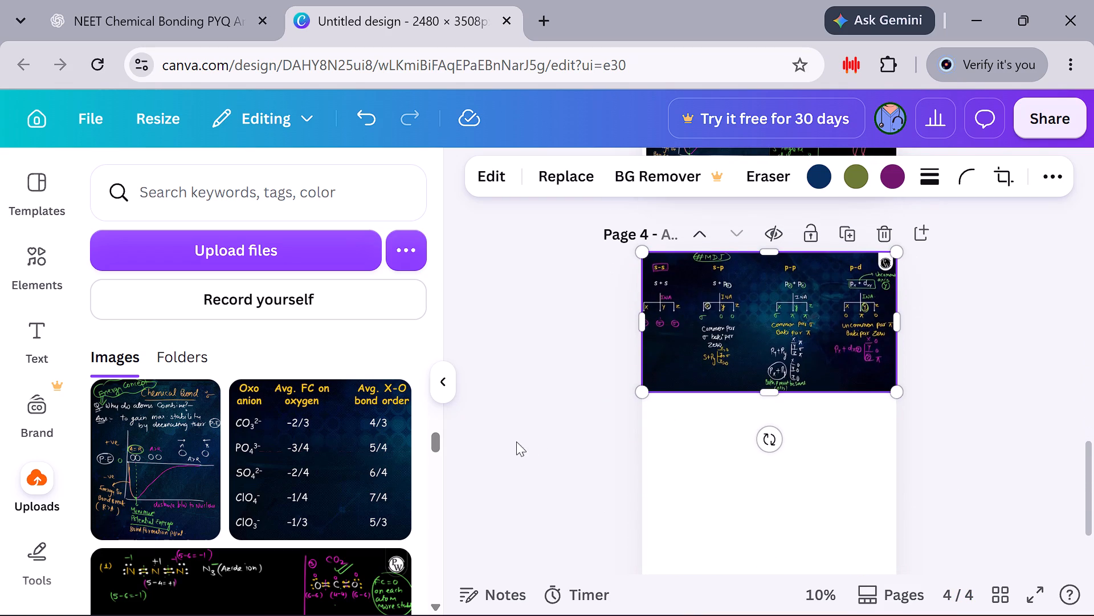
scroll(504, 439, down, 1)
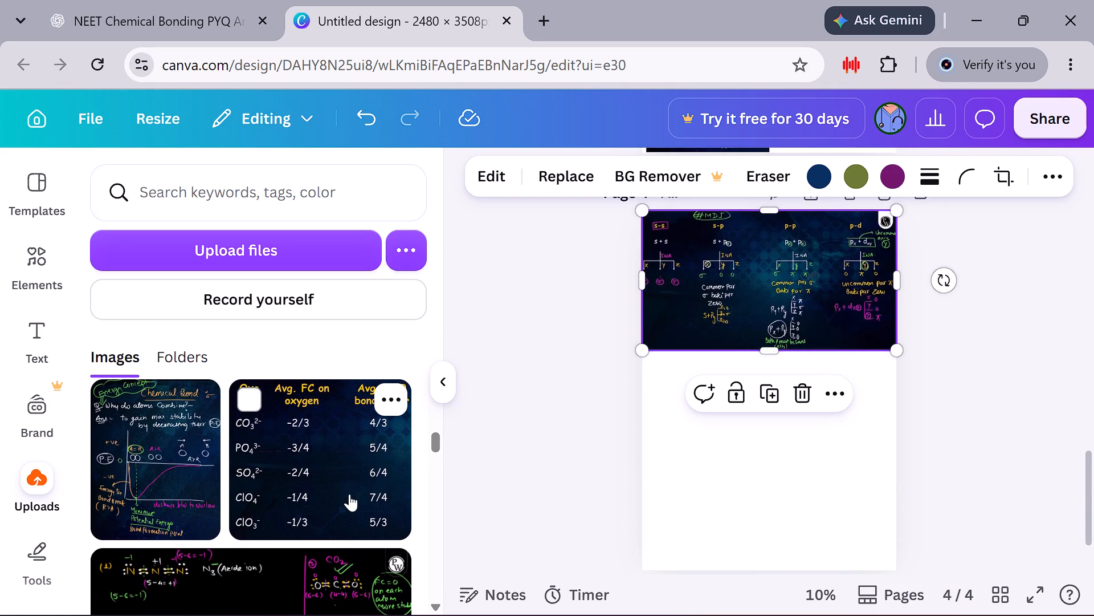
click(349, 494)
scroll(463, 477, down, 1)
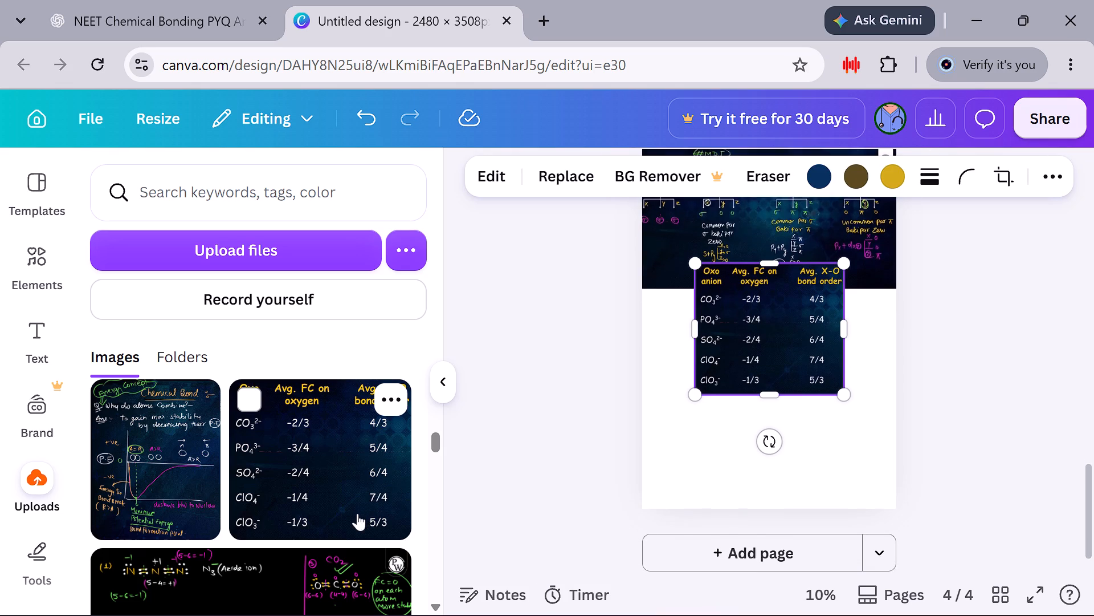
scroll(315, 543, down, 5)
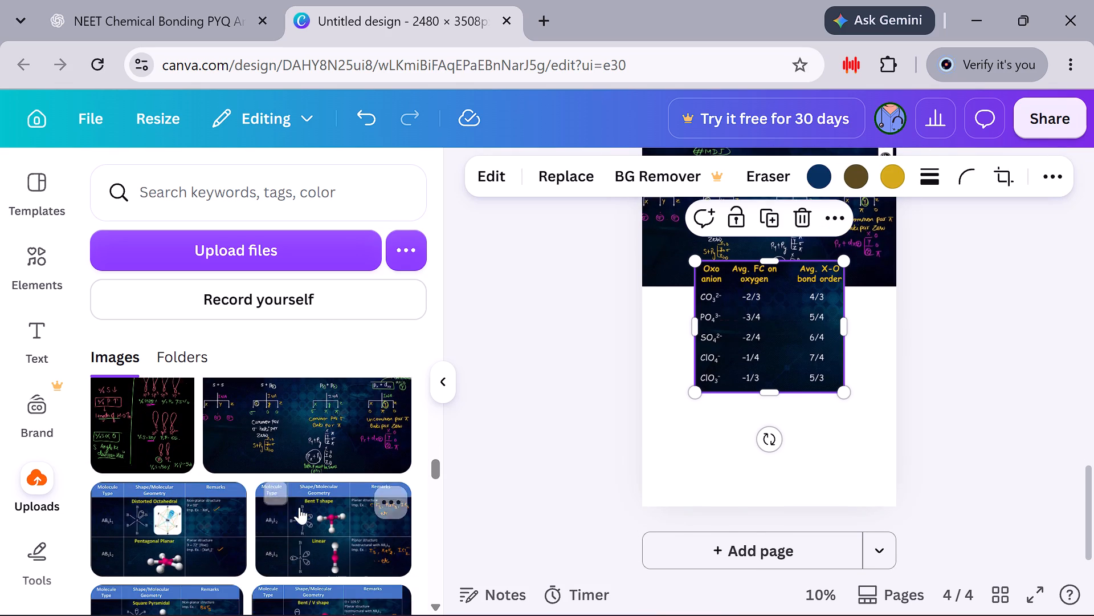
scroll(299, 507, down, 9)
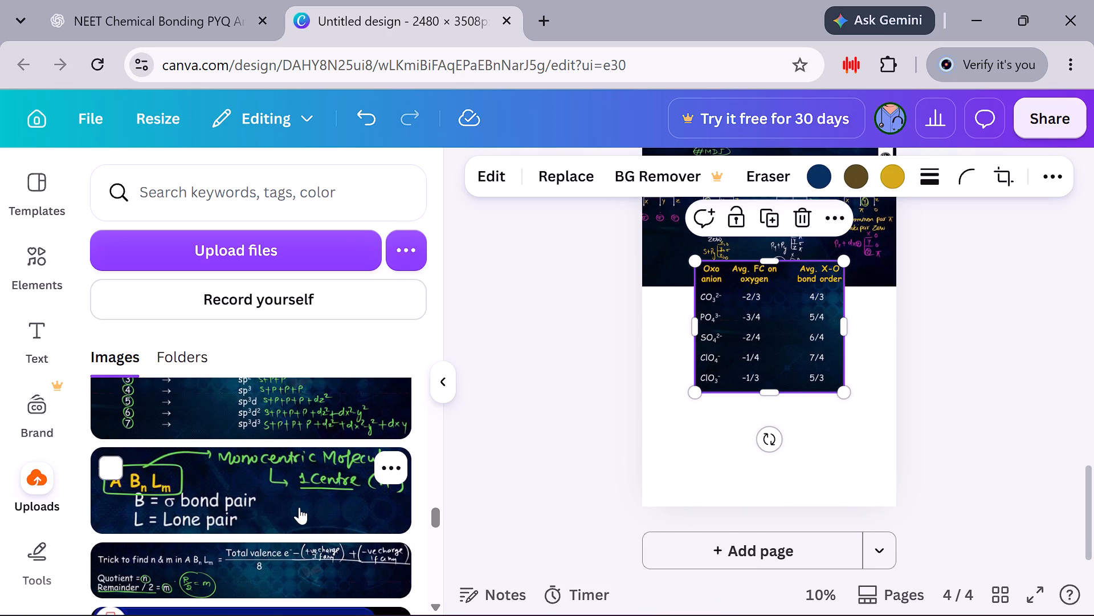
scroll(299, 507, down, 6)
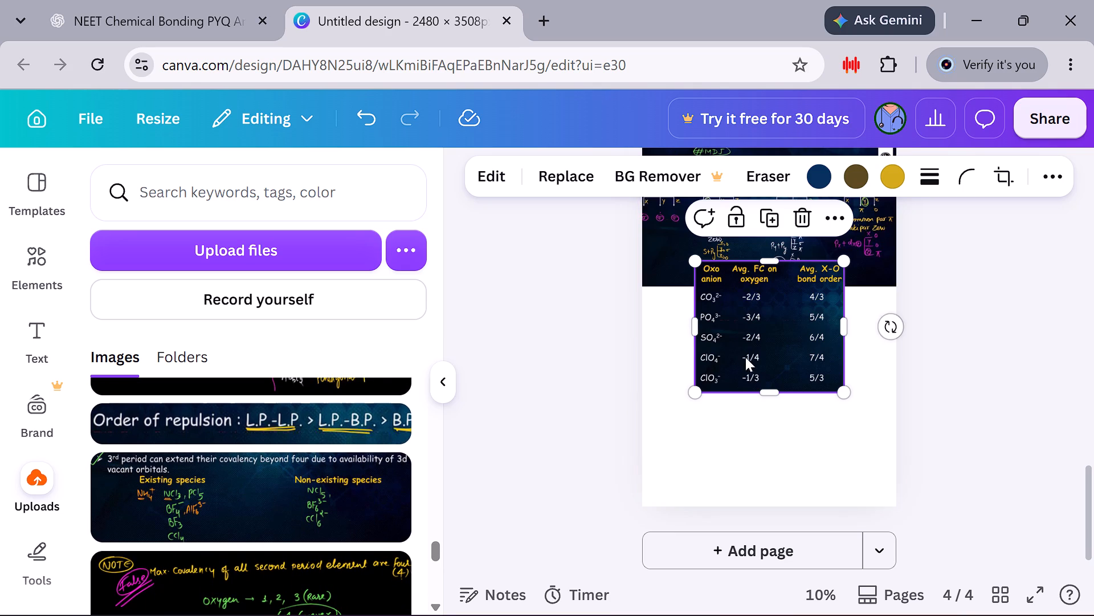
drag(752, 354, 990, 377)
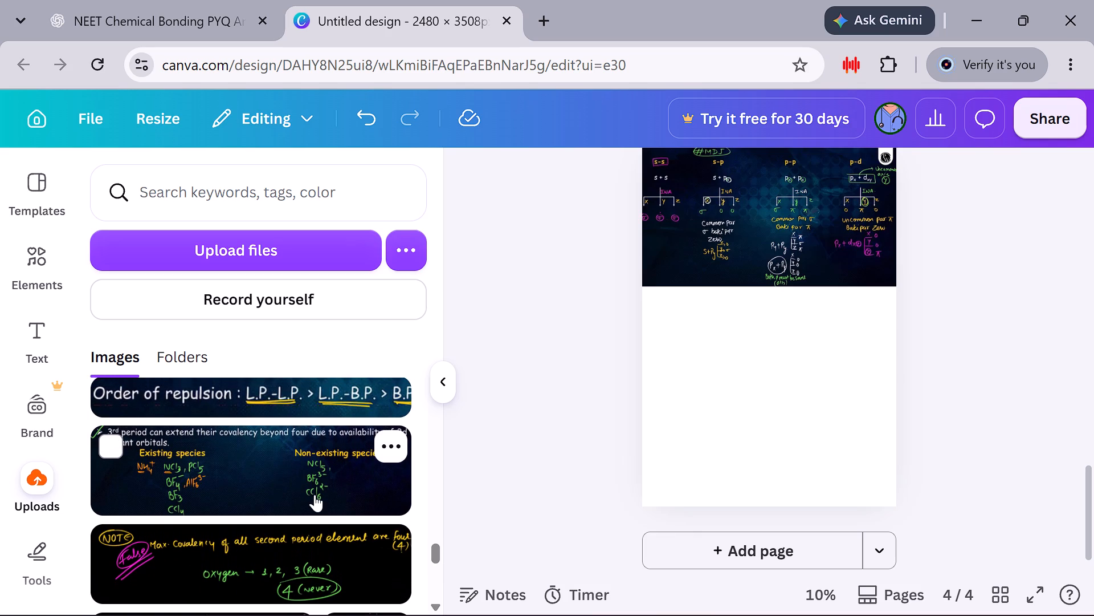
Insert the maximum covalency NOTE image and the 3rd-period existing/non-existing species image on page 4, moving the species image down clear of the note.
click(308, 518)
scroll(308, 519, down, 1)
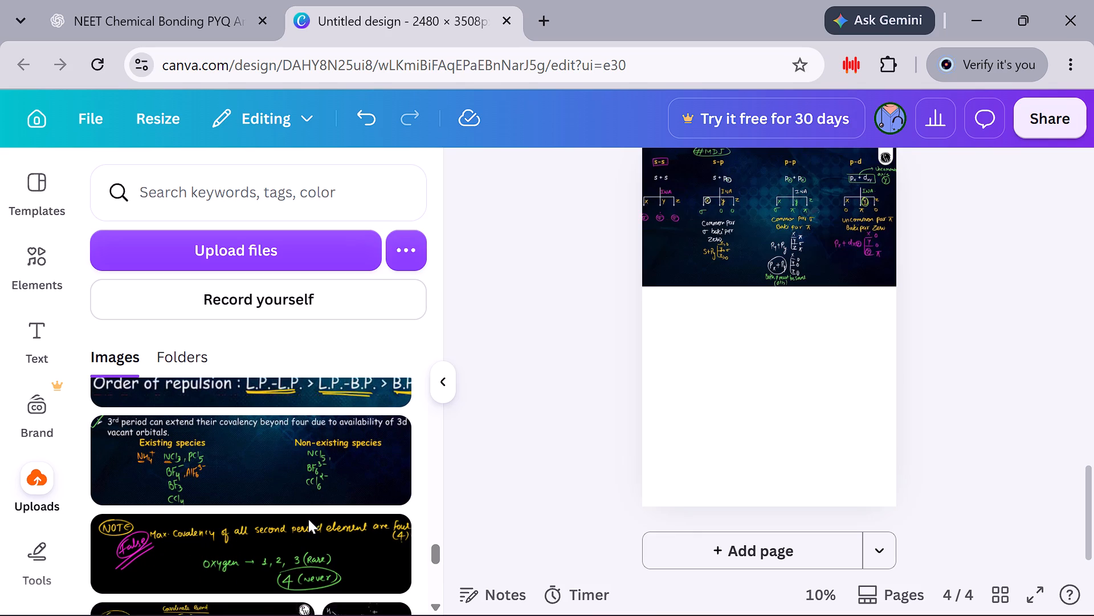
scroll(308, 519, down, 1)
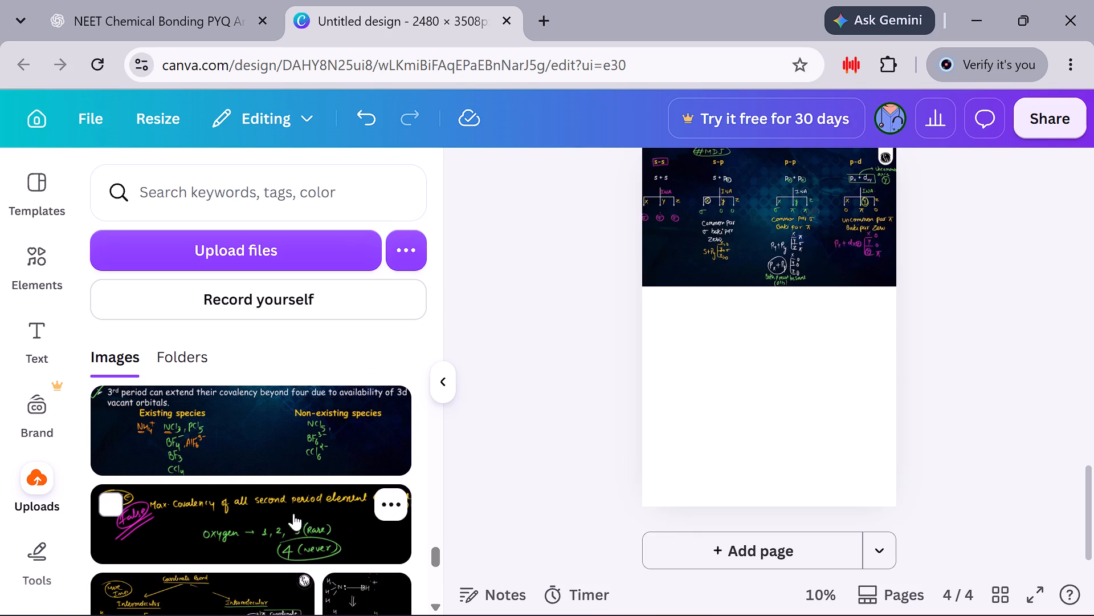
scroll(293, 513, down, 1)
click(247, 540)
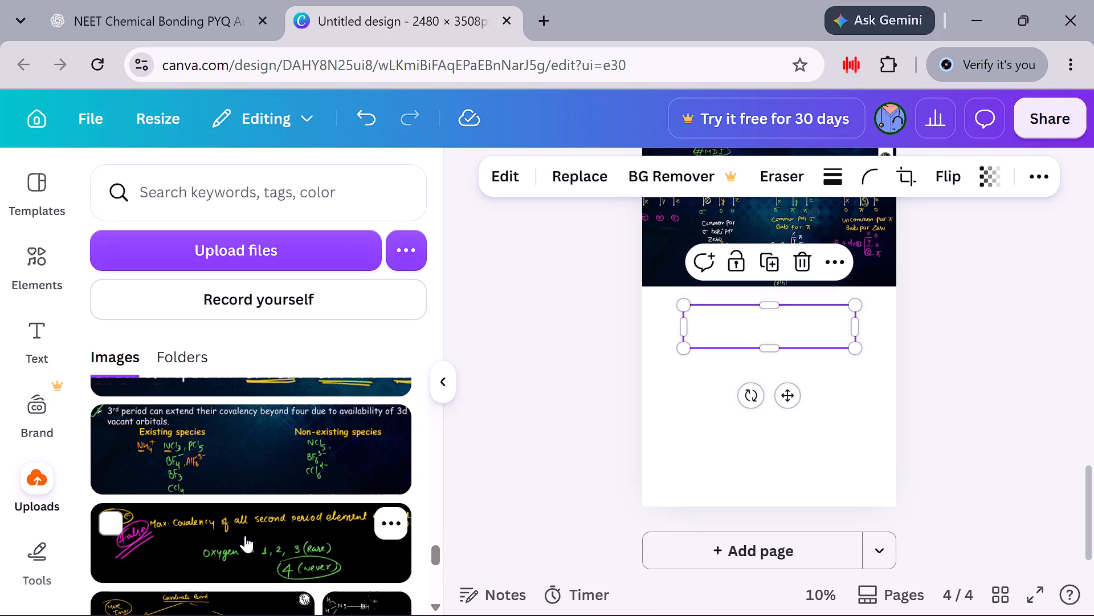
click(232, 465)
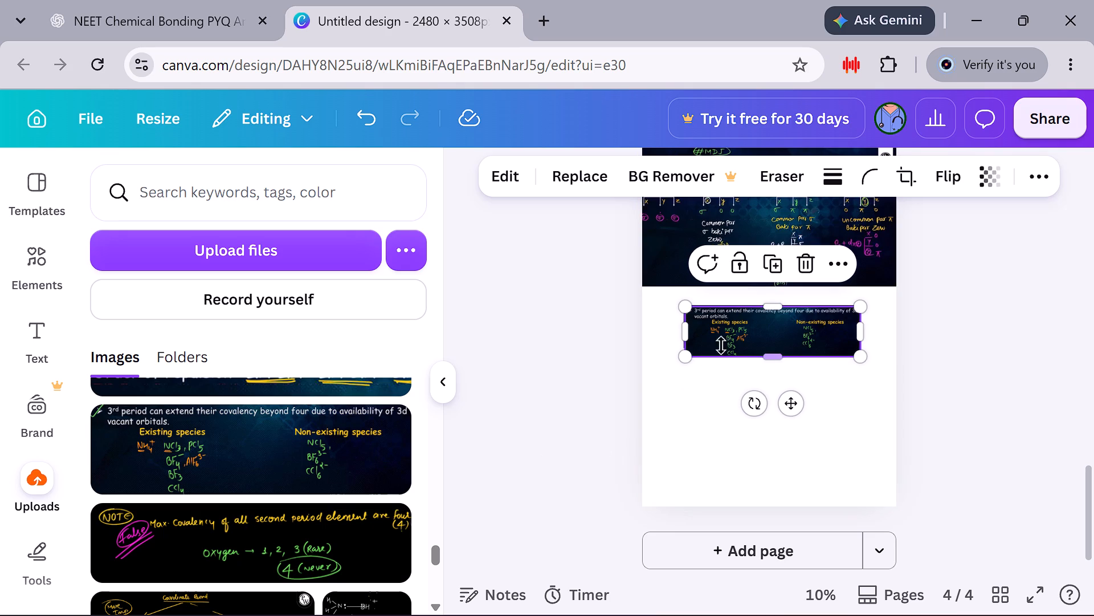
drag(729, 339, 730, 423)
Position the maximum covalency NOTE image just below the orbital overlap image with a small gap, and enlarge it to full page width.
click(713, 312)
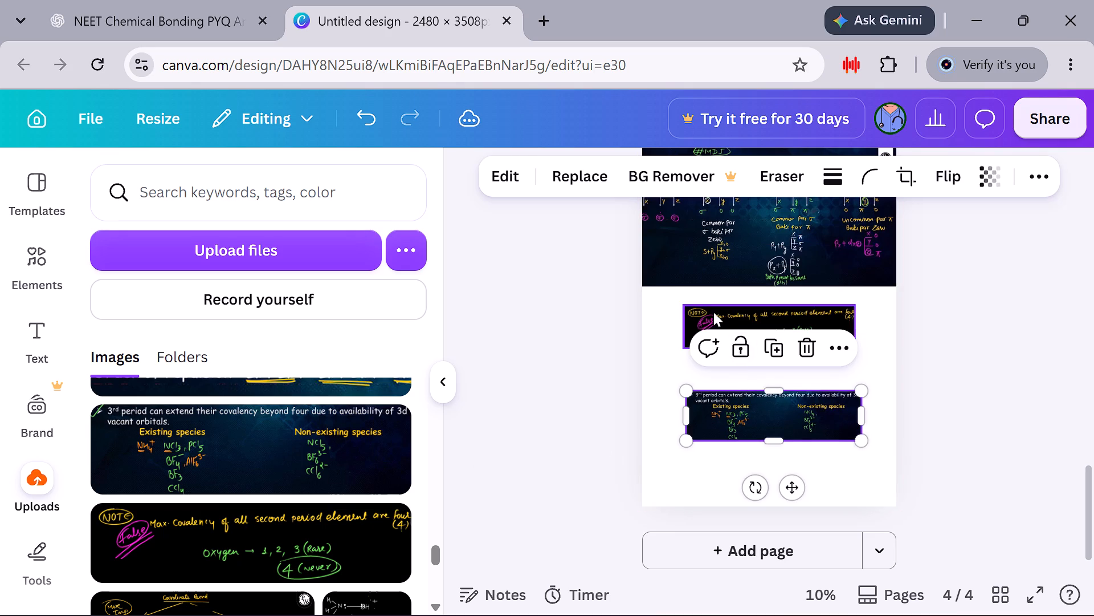
drag(711, 323, 674, 306)
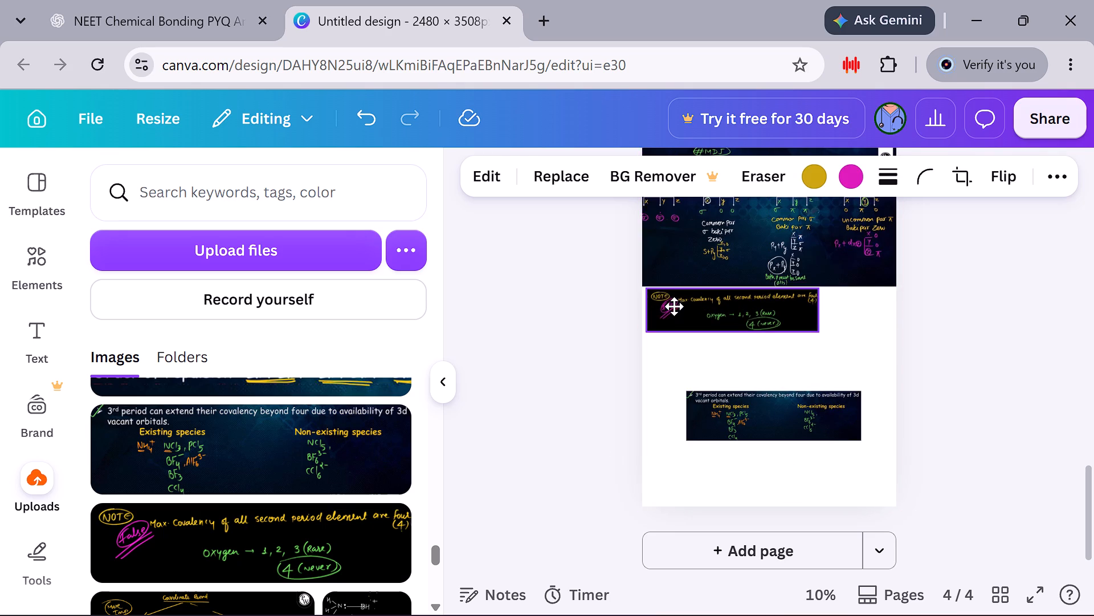
drag(674, 306, 673, 310)
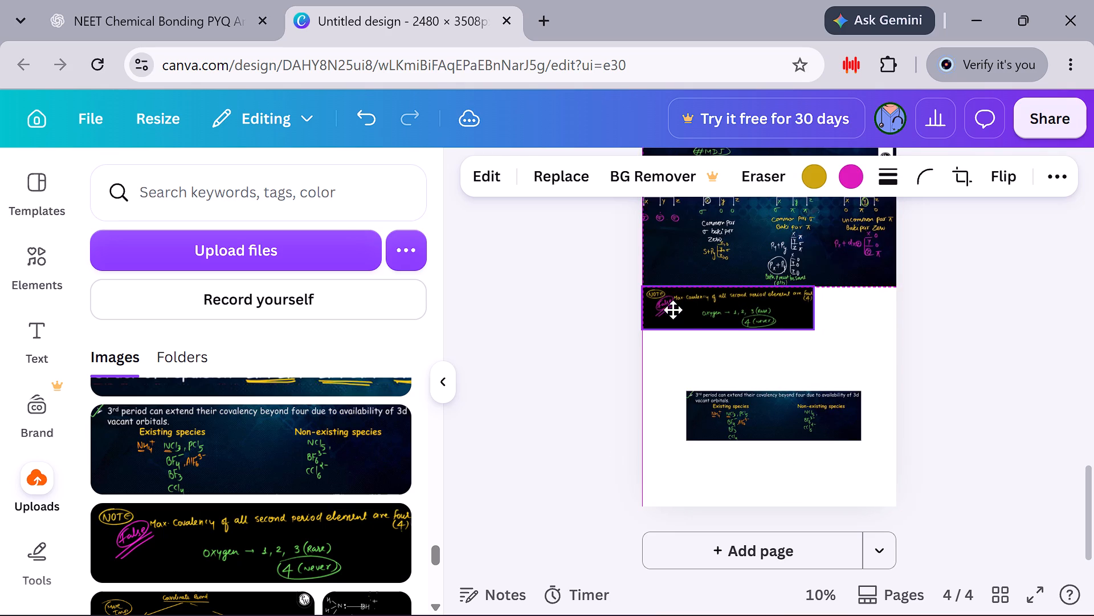
drag(673, 310, 674, 313)
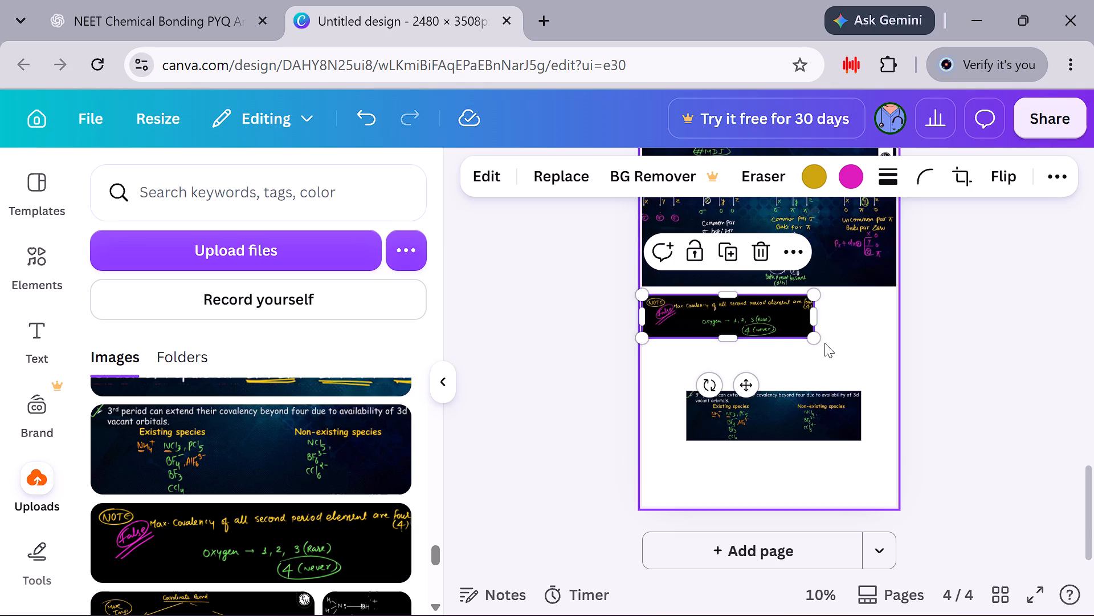
drag(817, 338, 895, 372)
Place the 3rd-period species image directly under the NOTE image and enlarge it to full page width, about 2,466 × 700 px.
drag(807, 418, 765, 390)
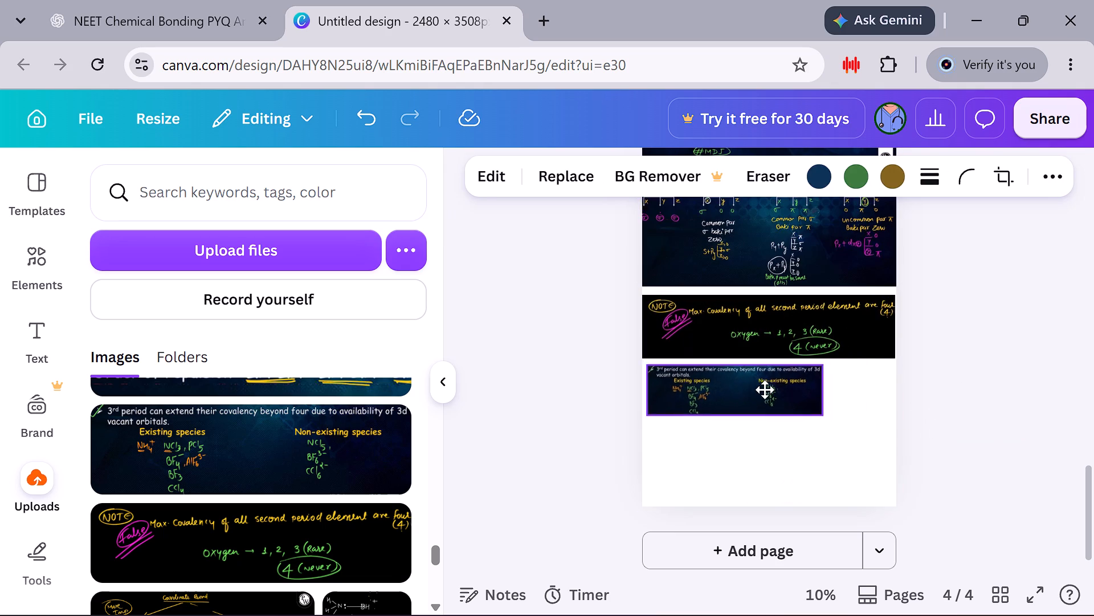
drag(765, 390, 762, 387)
drag(818, 411, 867, 429)
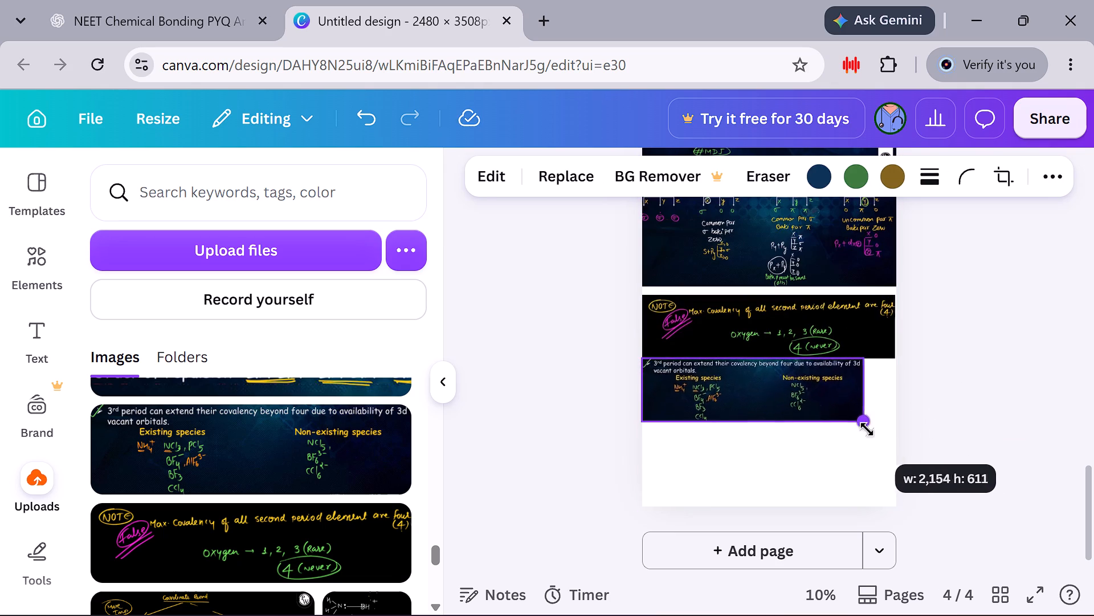
drag(867, 429, 892, 437)
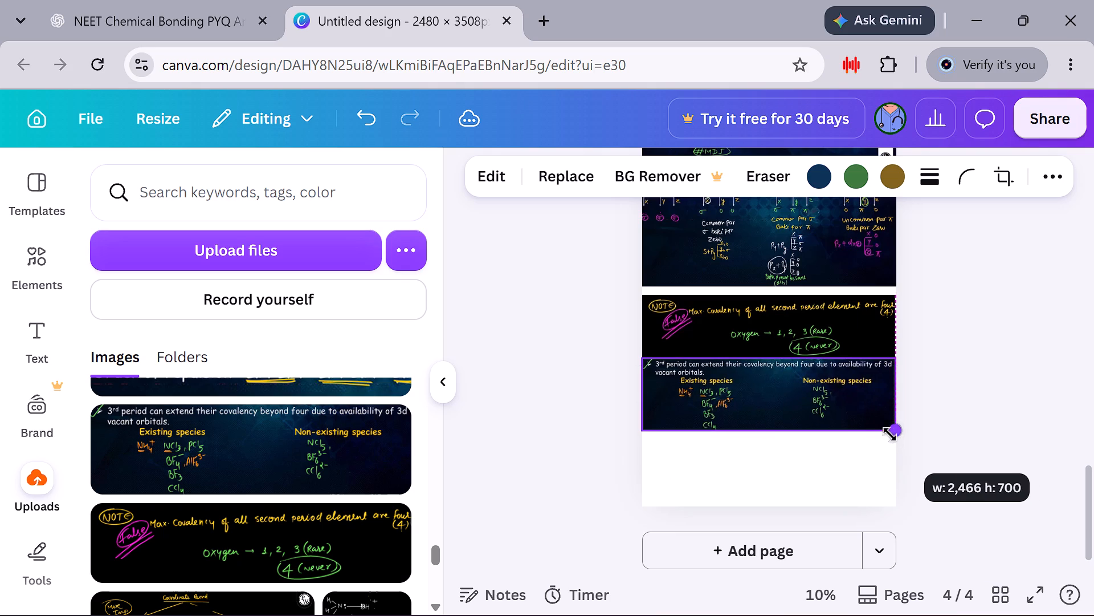
click(844, 451)
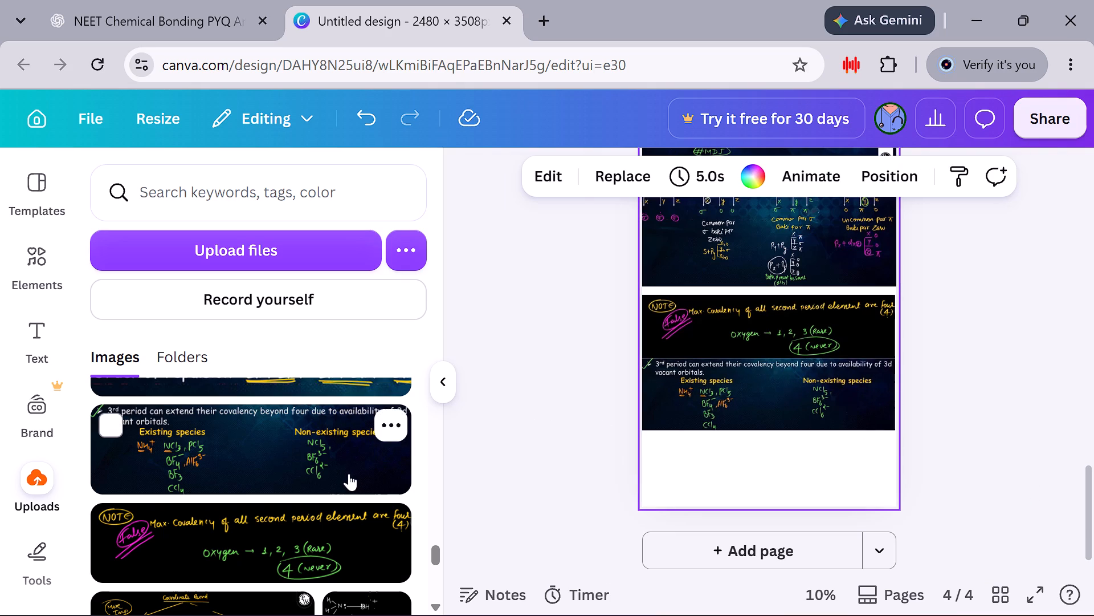
Insert the Lewis base and Lewis acid image directly below the 3rd-period species image on page 4 and enlarge it to full page width.
scroll(349, 473, down, 3)
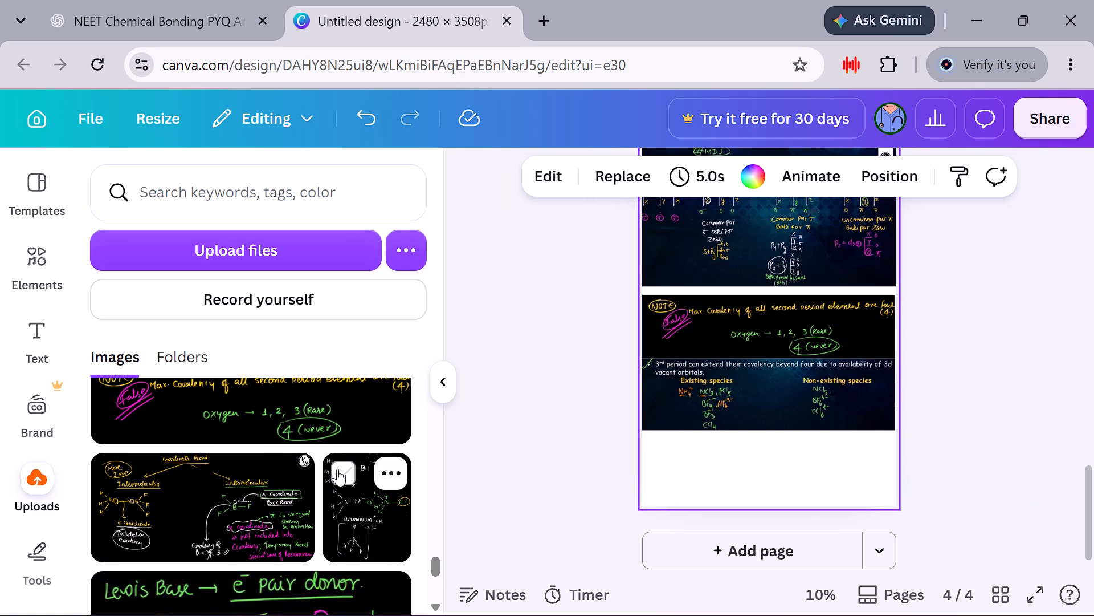
scroll(293, 495, down, 1)
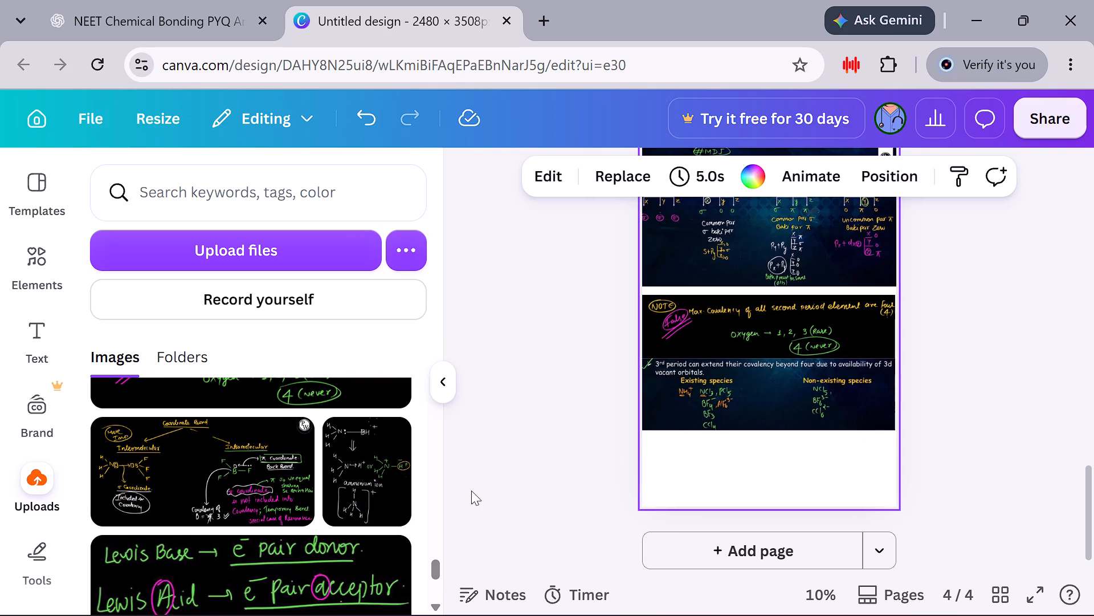
scroll(450, 496, down, 1)
scroll(351, 558, down, 1)
click(330, 540)
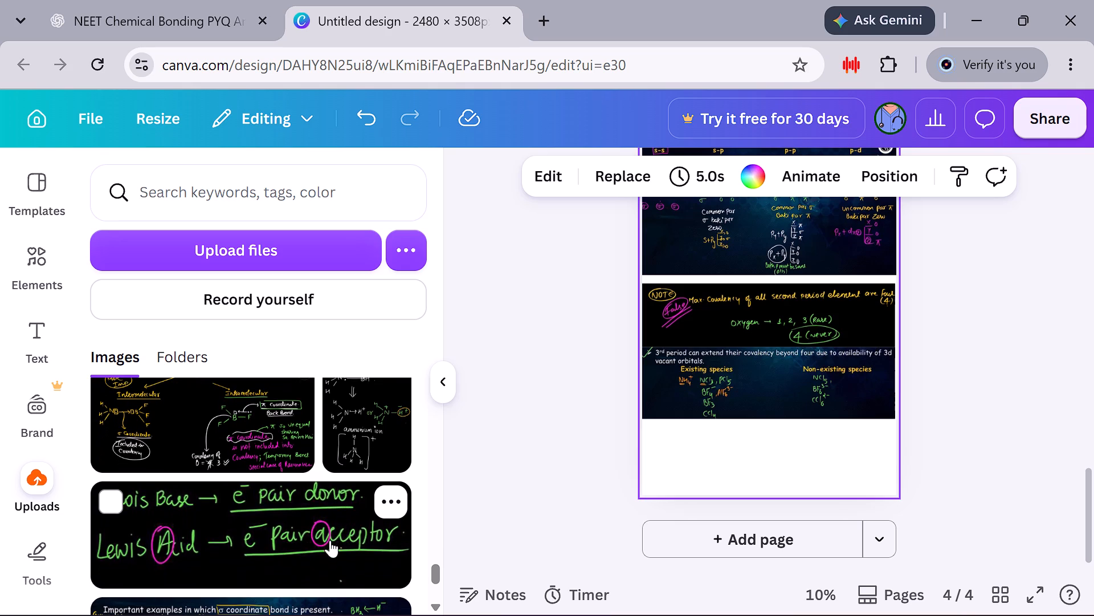
drag(750, 322, 739, 424)
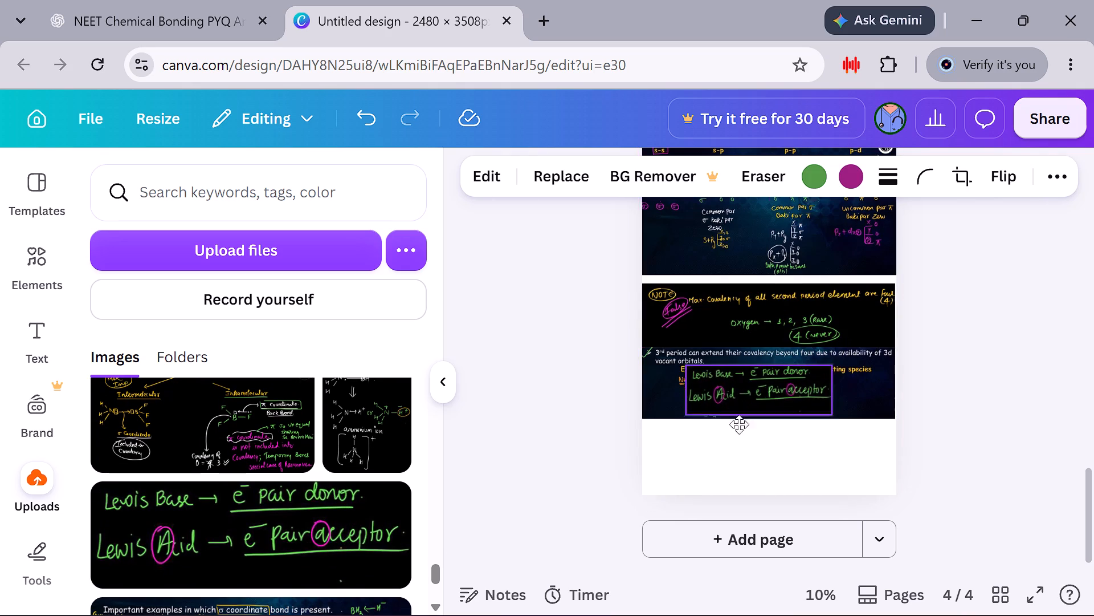
drag(739, 424, 692, 453)
drag(792, 475, 847, 493)
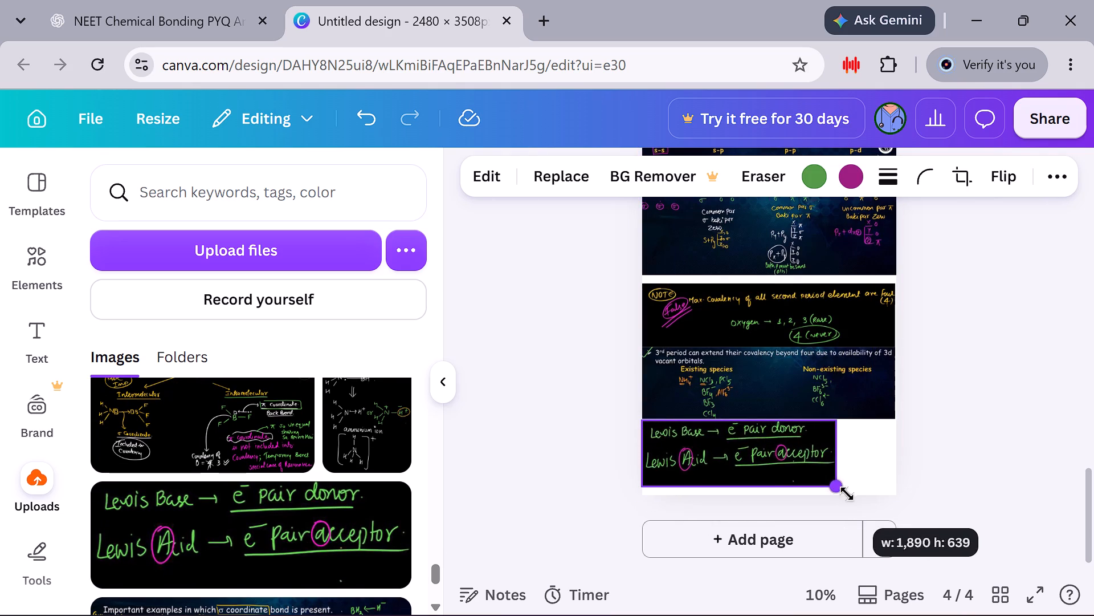
drag(847, 493, 911, 496)
click(944, 462)
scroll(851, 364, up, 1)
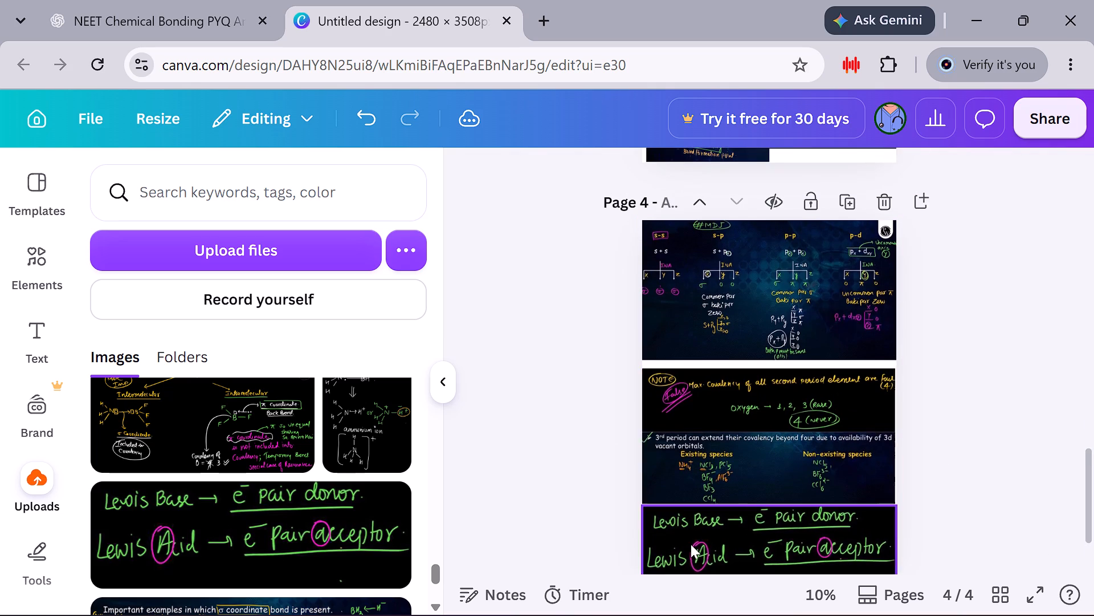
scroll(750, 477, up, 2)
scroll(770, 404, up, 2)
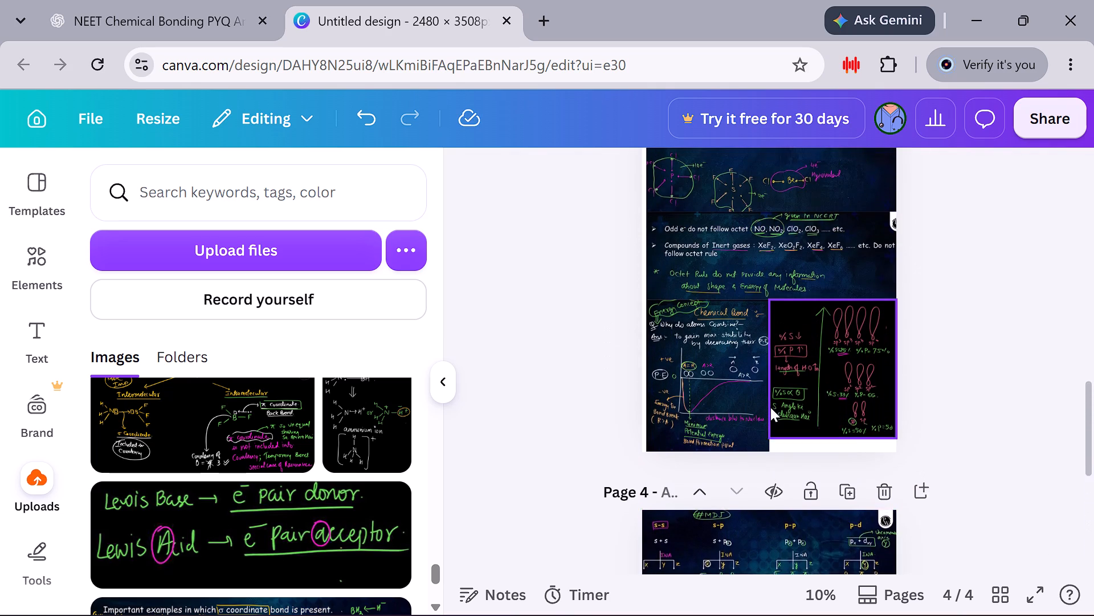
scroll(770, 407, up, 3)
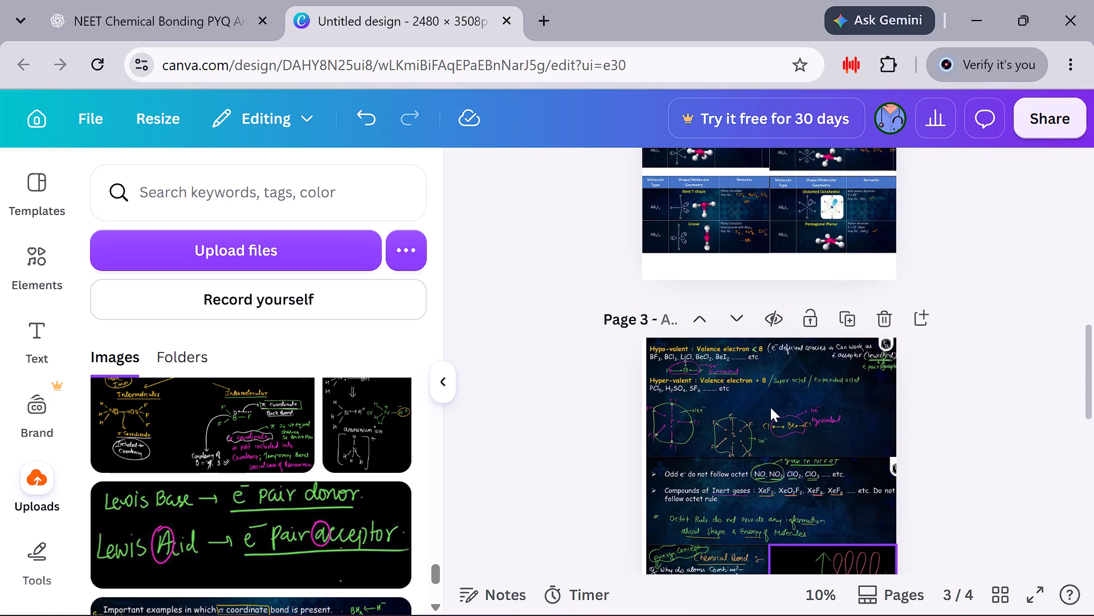
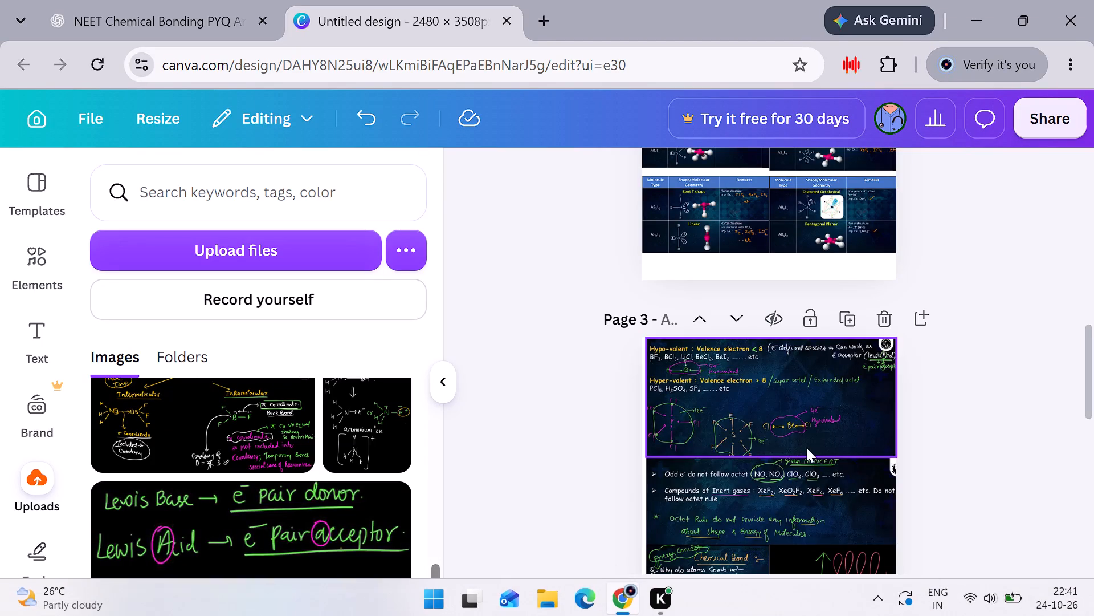
Review the layout of the existing pages from page 3 back to page 1 and on through to the end of page 4.
scroll(813, 422, up, 5)
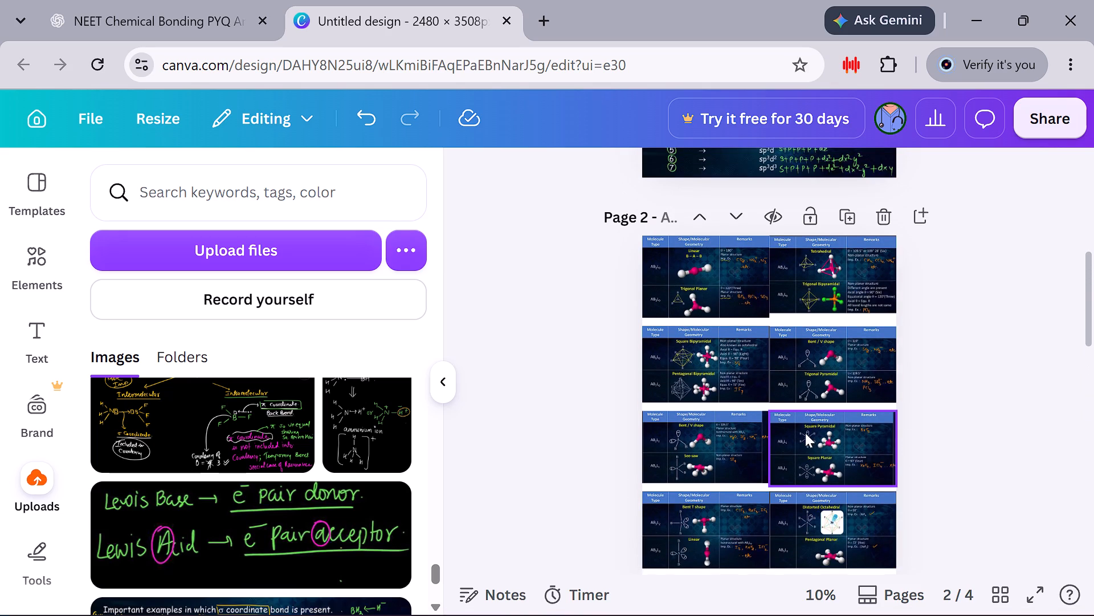
click(810, 303)
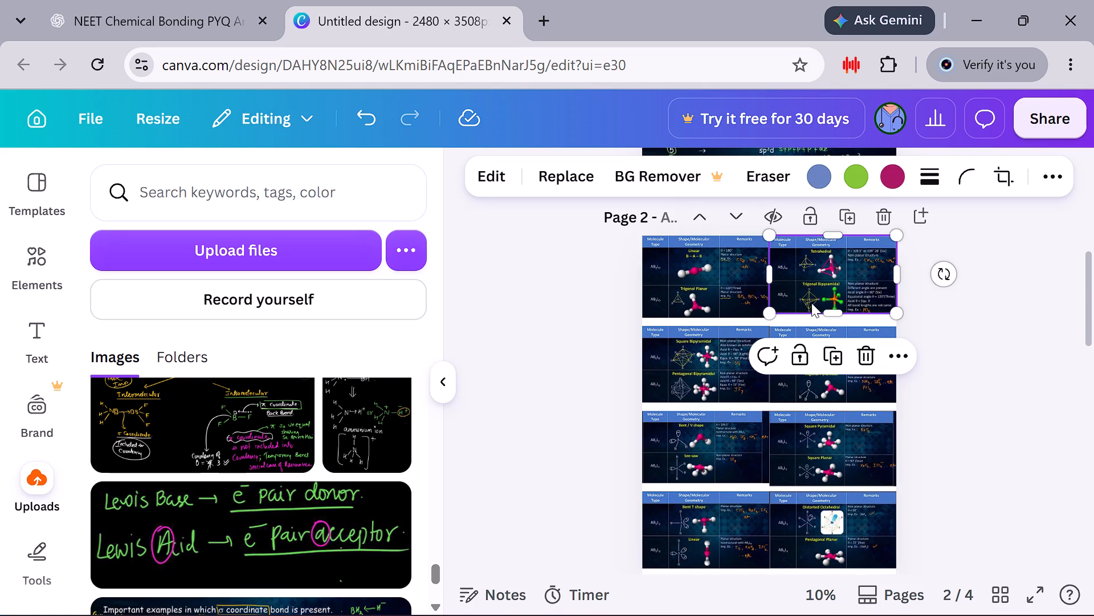
click(955, 338)
scroll(850, 260, up, 5)
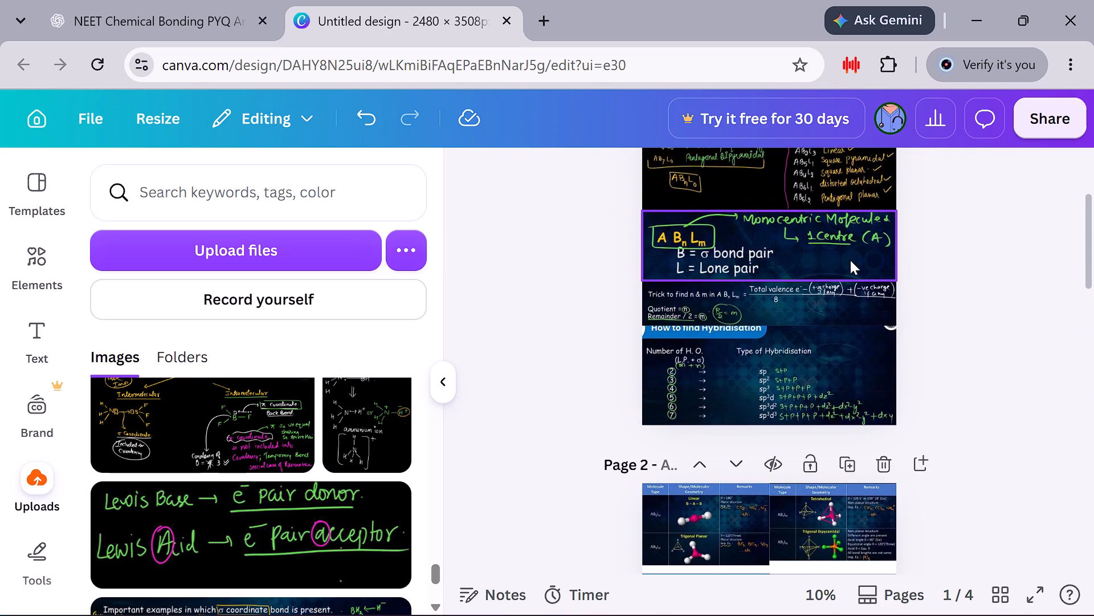
scroll(850, 260, up, 3)
scroll(850, 261, down, 10)
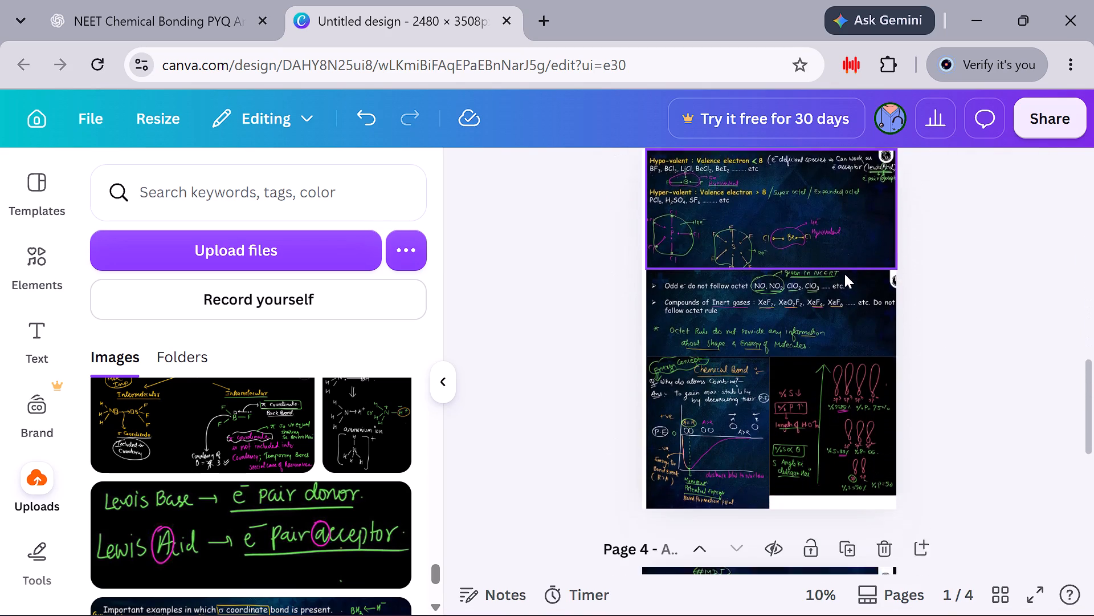
scroll(844, 274, down, 1)
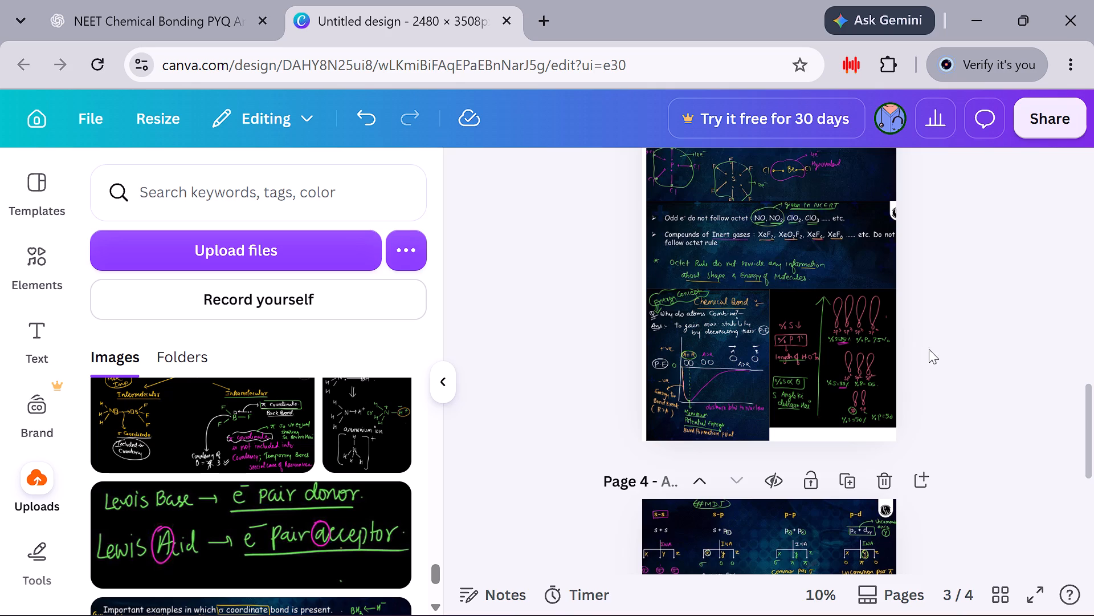
scroll(759, 500, down, 5)
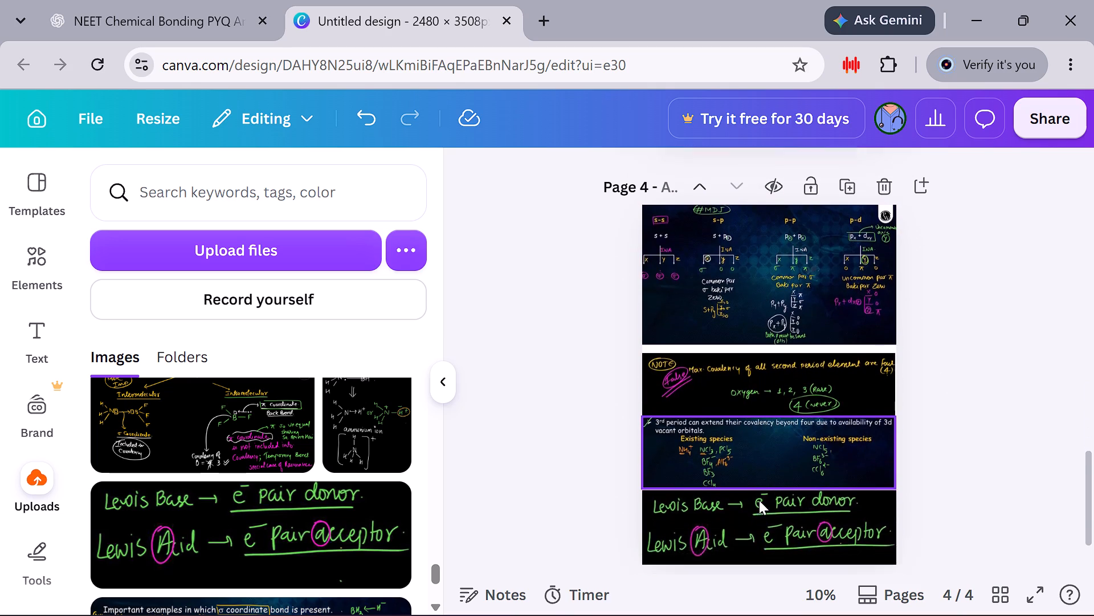
scroll(759, 500, down, 1)
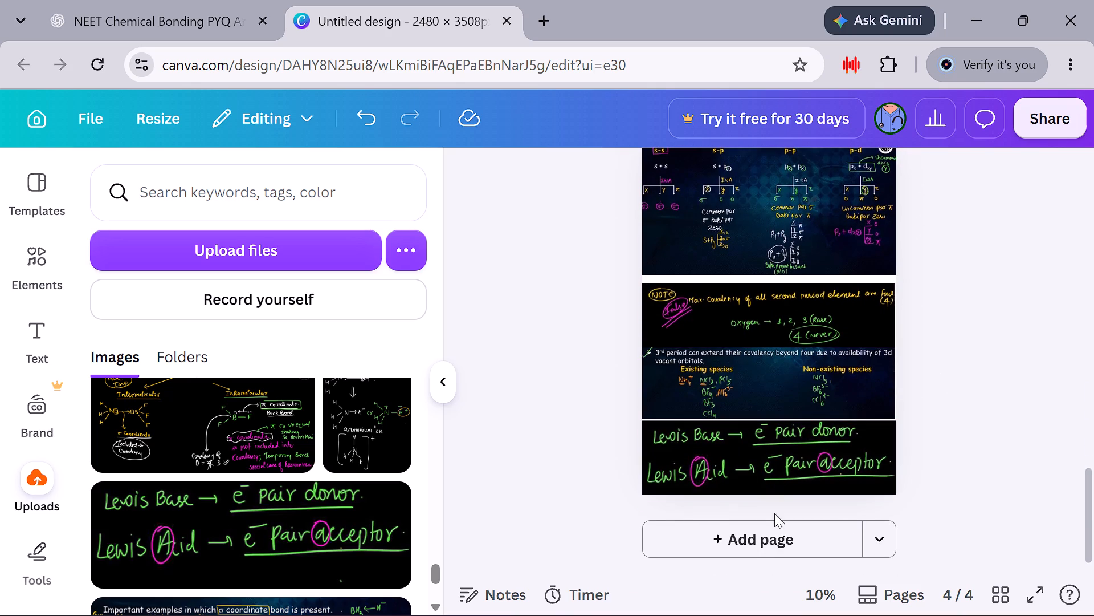
Add a blank page 5 after page 4.
click(778, 535)
scroll(779, 504, down, 1)
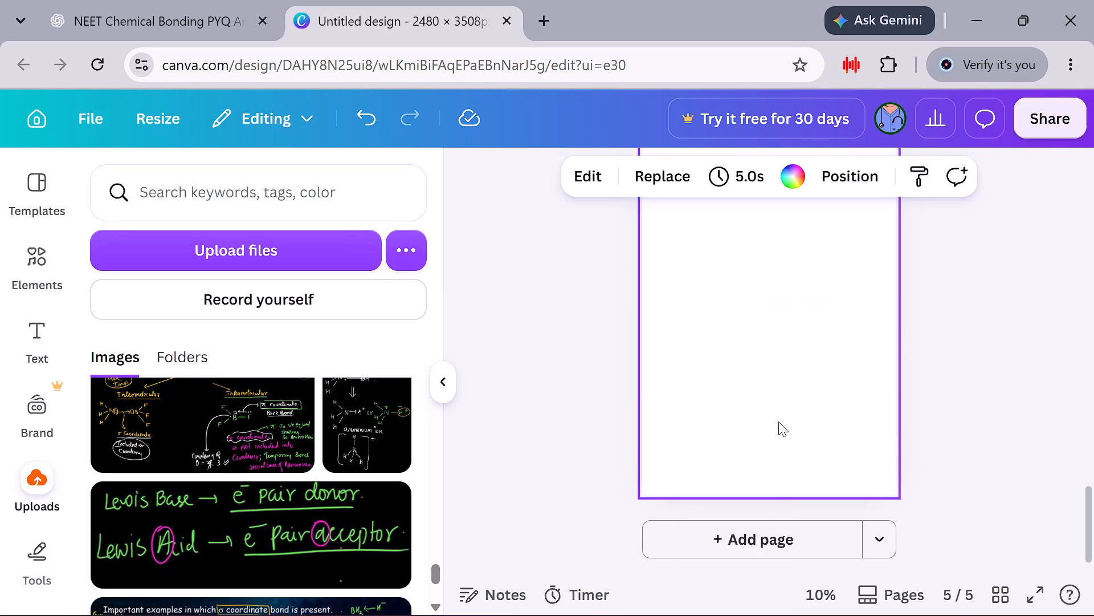
Insert the uploaded Coordinate Bond image comparing intermolecular and intramolecular types.
scroll(782, 382, up, 9)
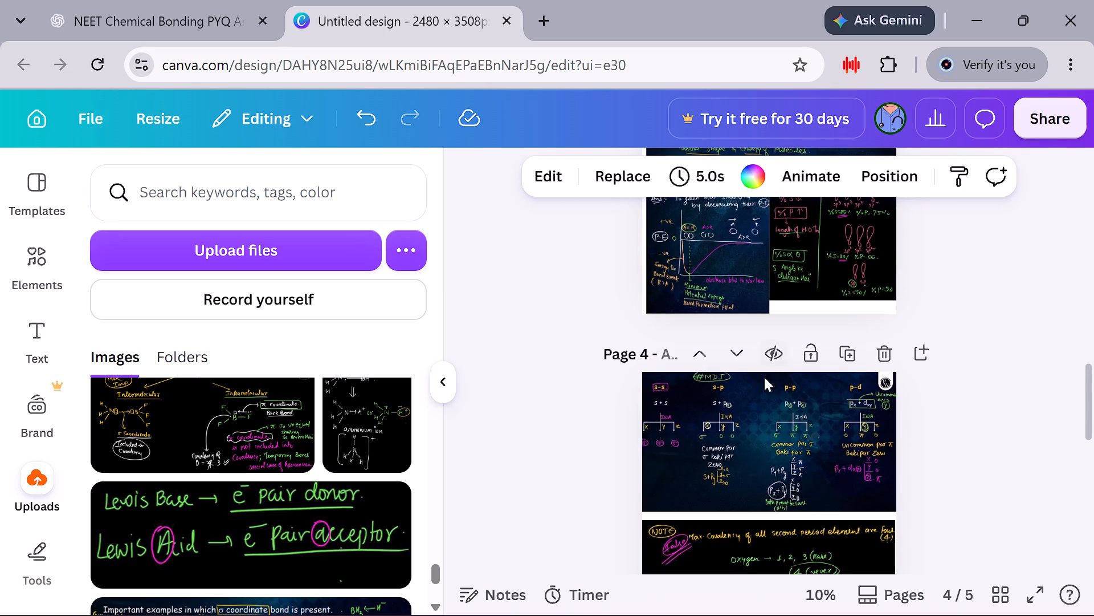
scroll(760, 380, down, 4)
scroll(325, 420, up, 1)
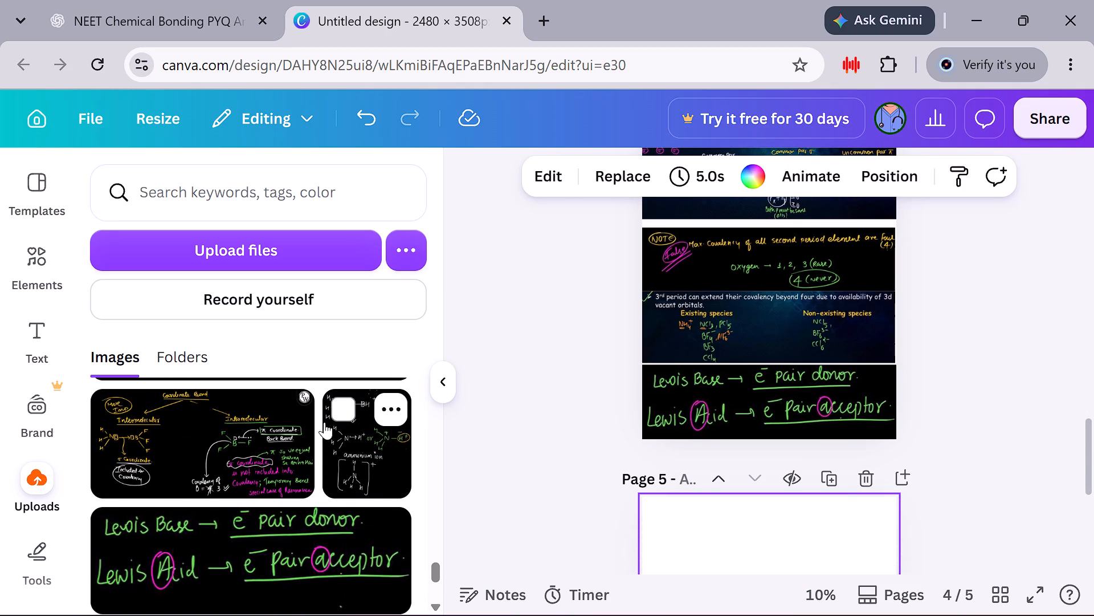
scroll(324, 422, up, 1)
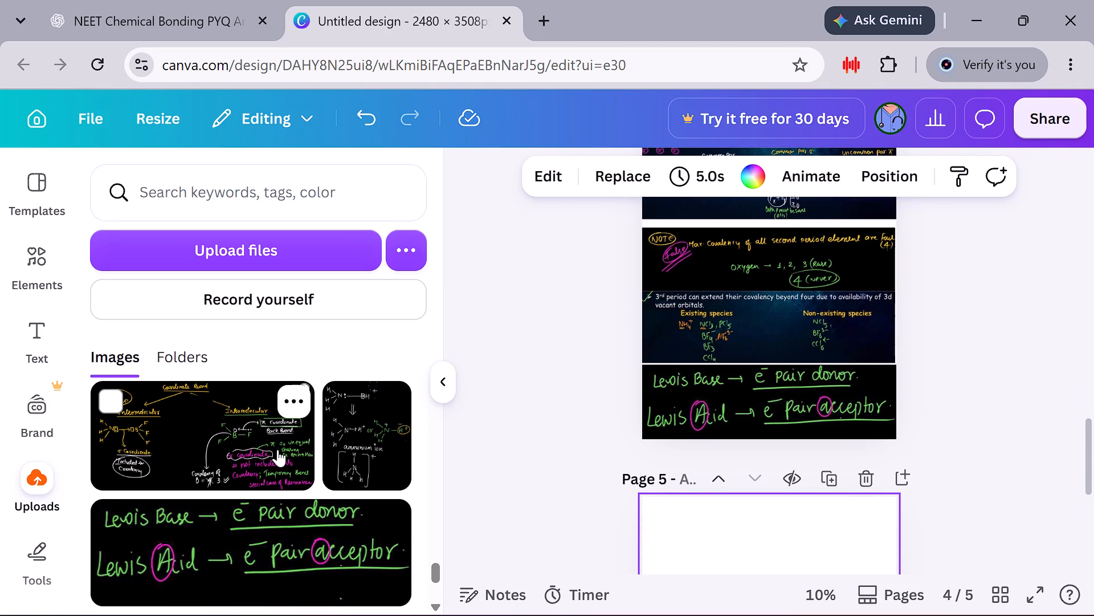
scroll(277, 449, up, 2)
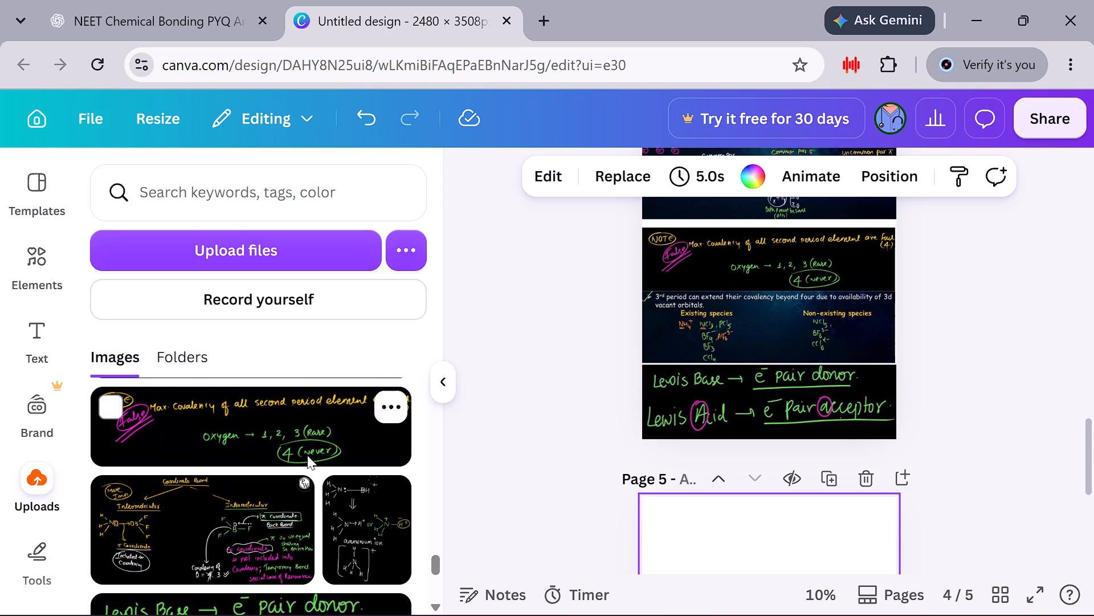
scroll(301, 471, down, 2)
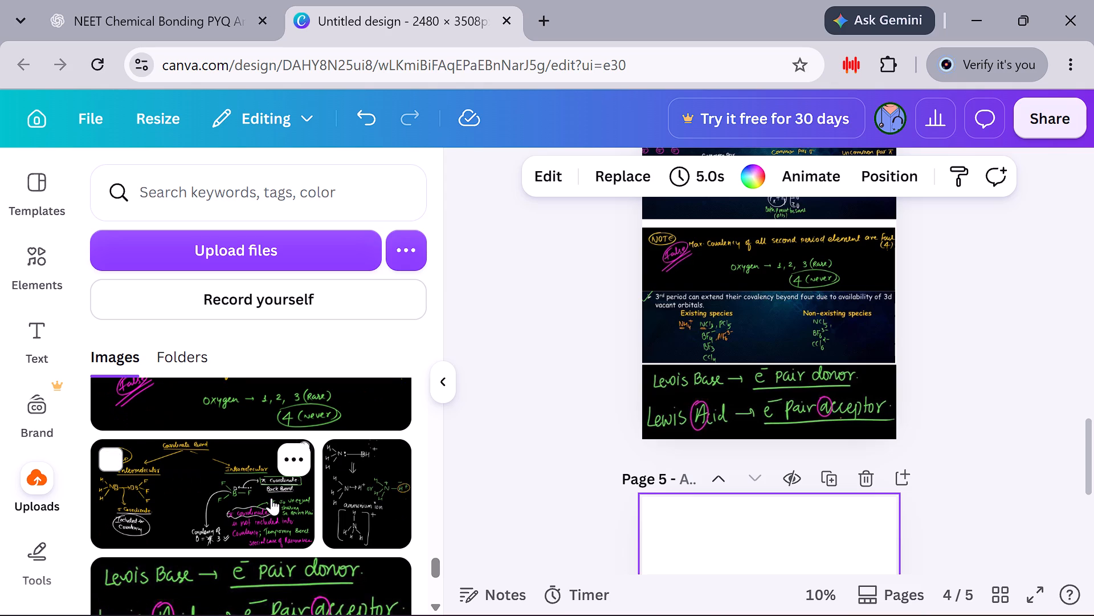
click(271, 498)
Move the Coordinate Bond image from page 4 to the top-left corner of page 5 and enlarge it to full page width.
scroll(573, 429, down, 1)
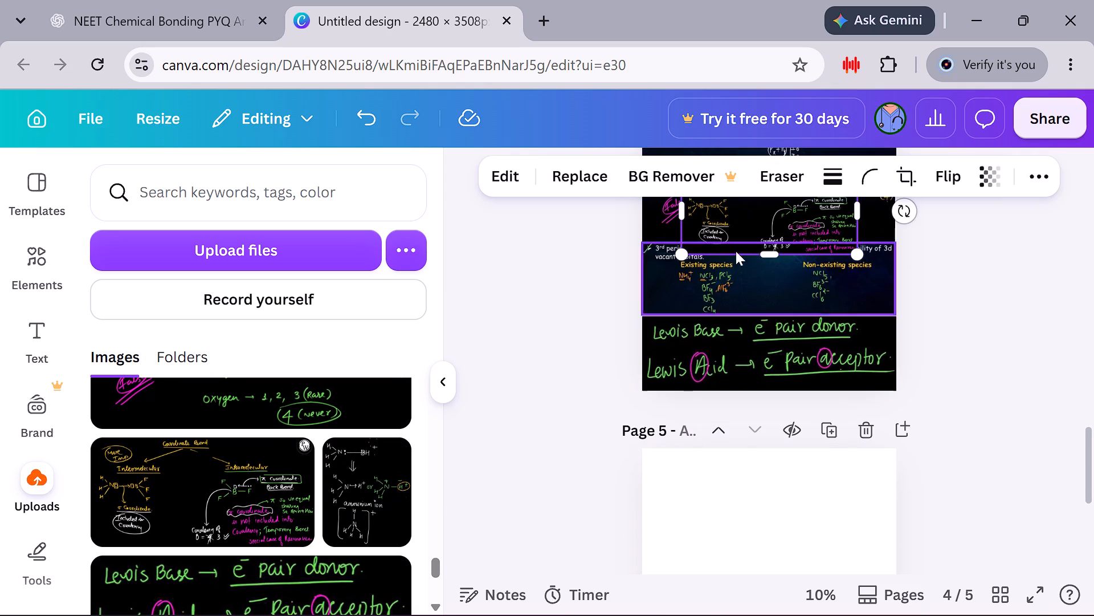
drag(745, 232, 718, 506)
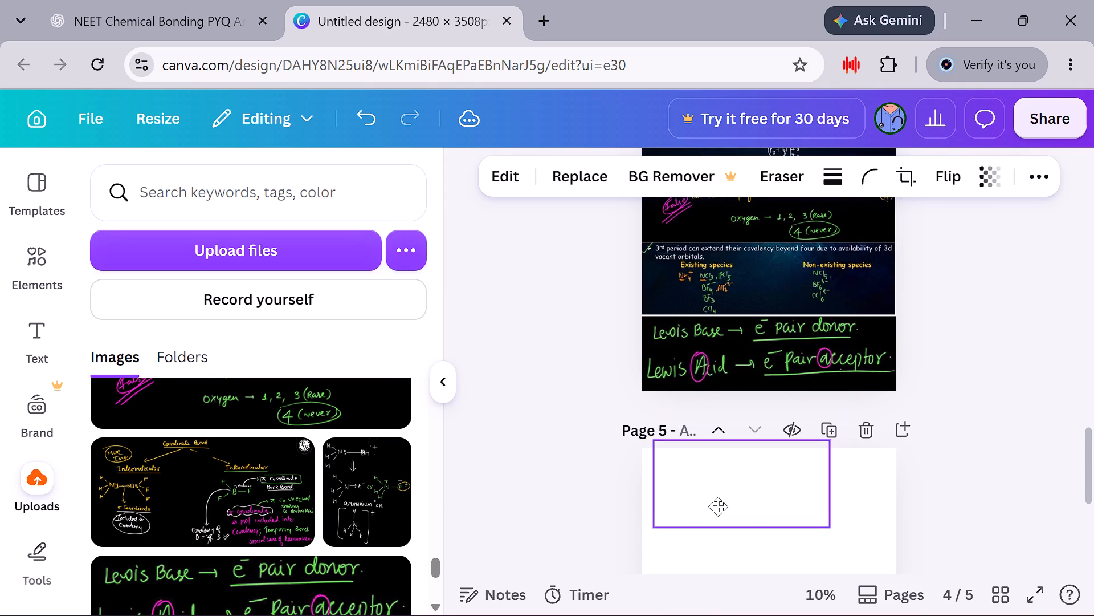
drag(718, 506, 709, 516)
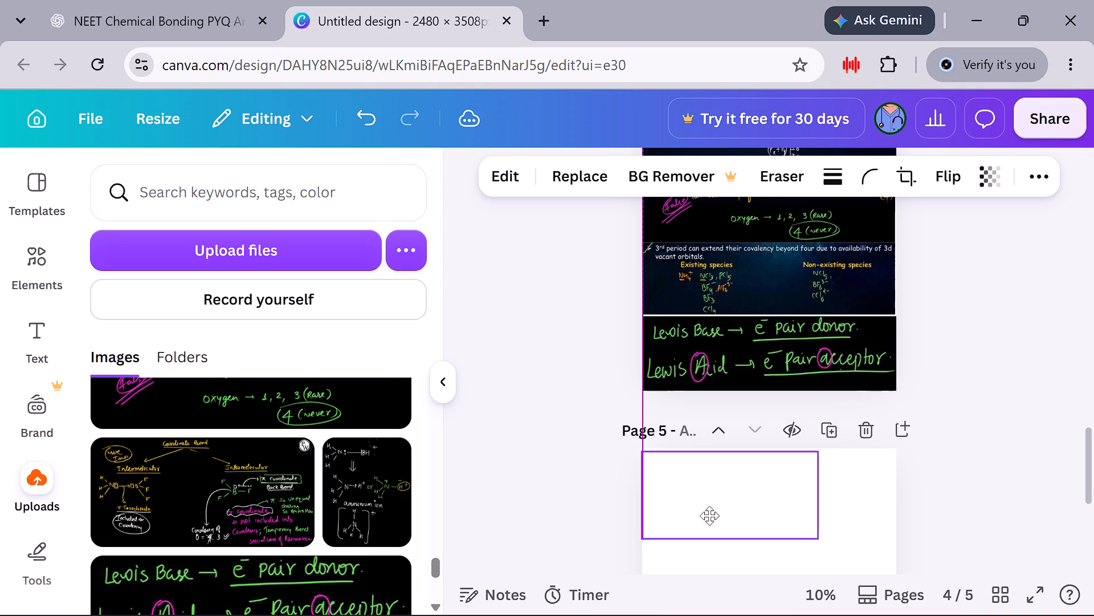
drag(709, 516, 708, 514)
drag(818, 537, 897, 572)
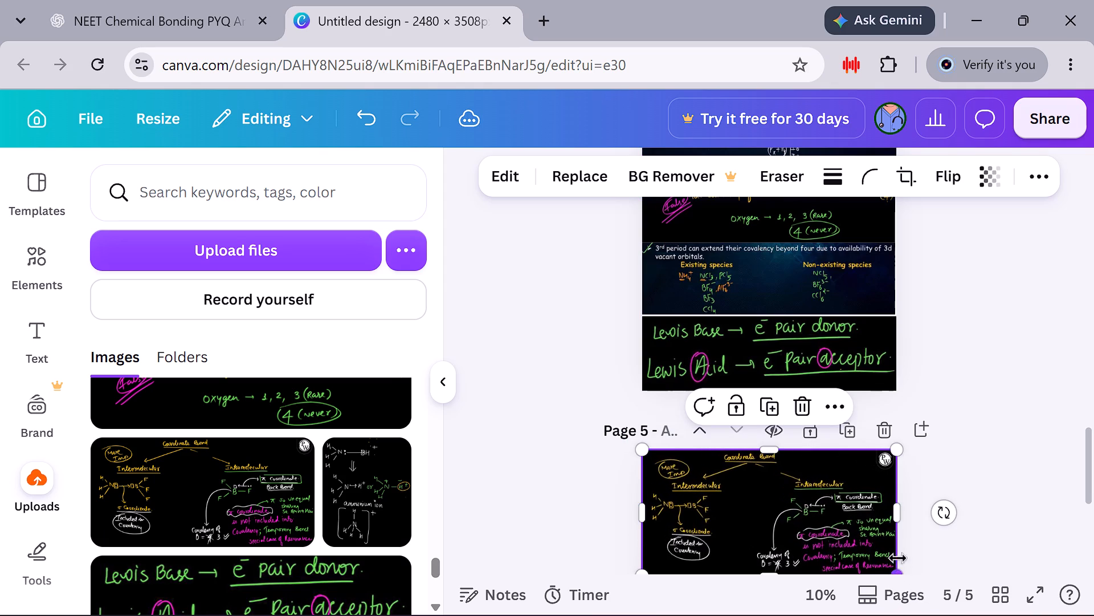
Insert the ammonium ion image on page 5, place it directly under the Coordinate Bond image at the left edge, and shrink it to half page width.
scroll(871, 529, down, 2)
scroll(655, 479, down, 2)
click(390, 482)
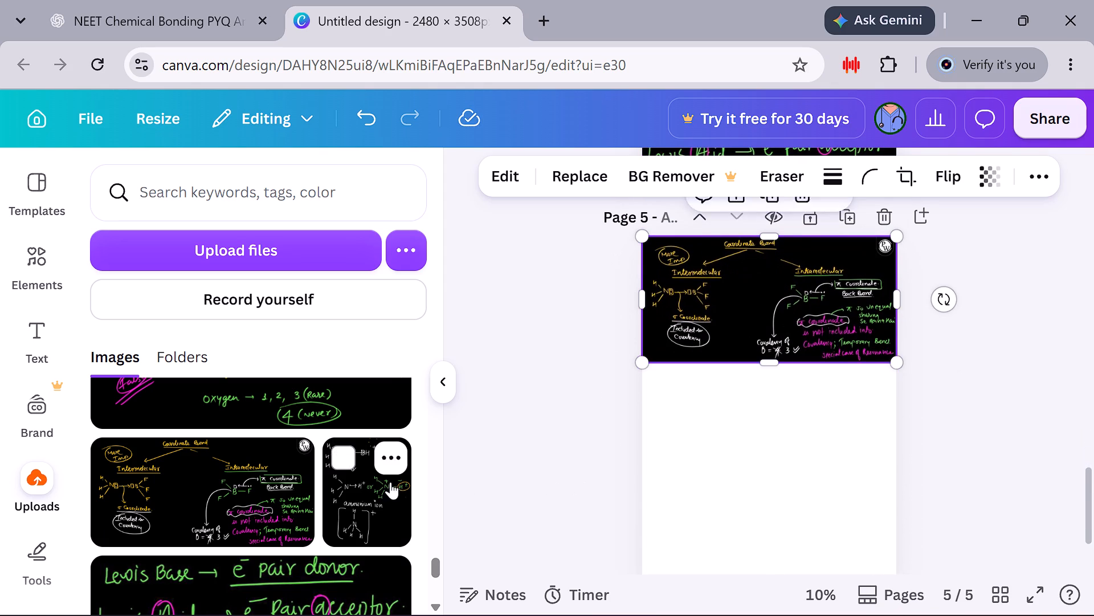
drag(772, 442, 722, 482)
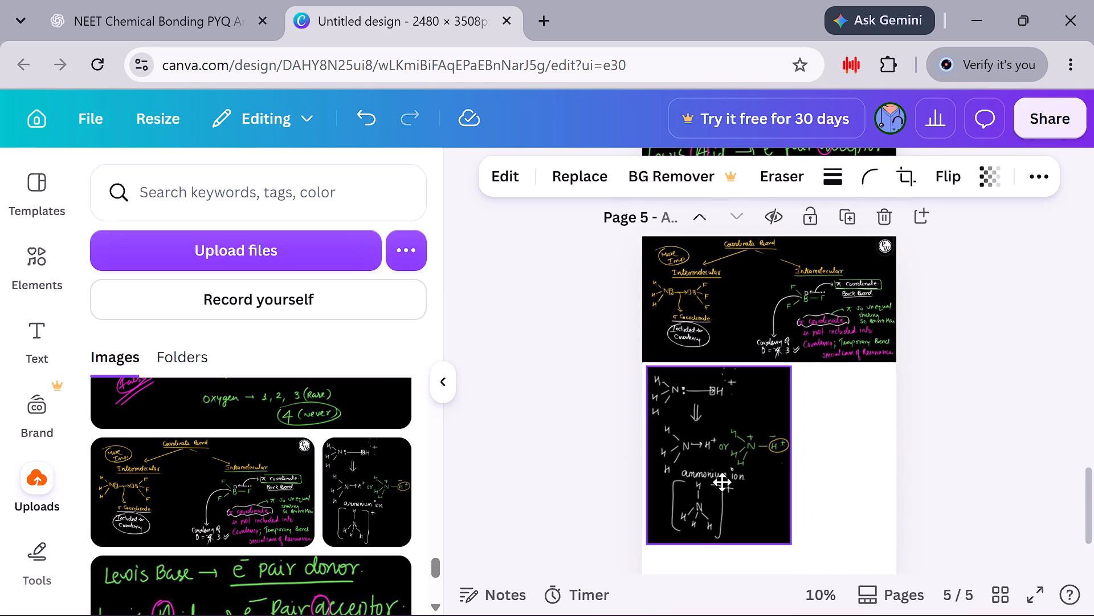
drag(722, 482, 719, 480)
drag(779, 538, 771, 518)
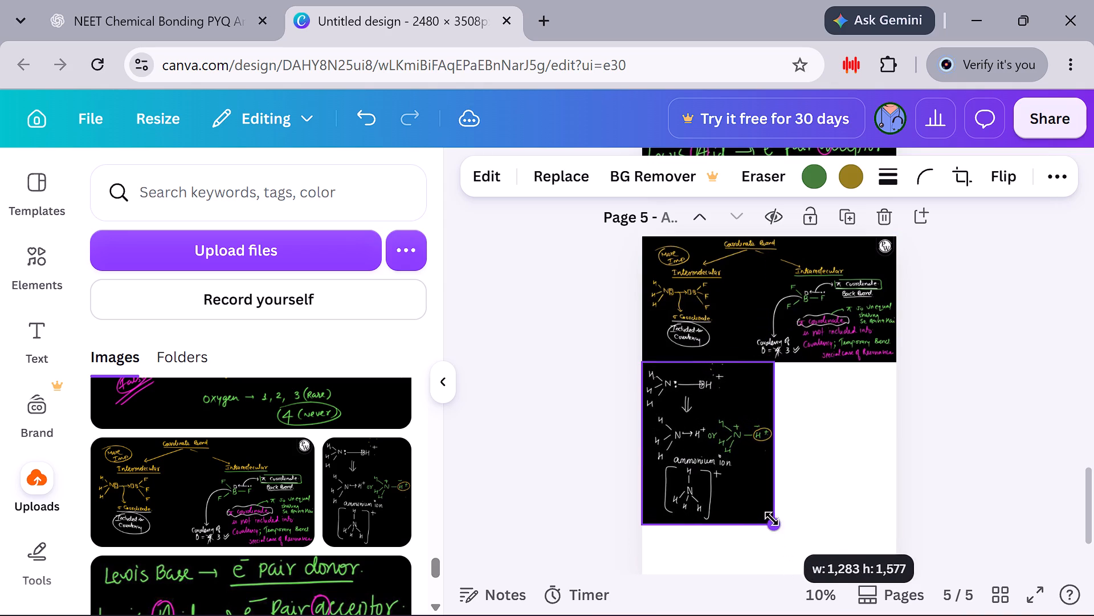
drag(771, 518, 764, 514)
click(863, 477)
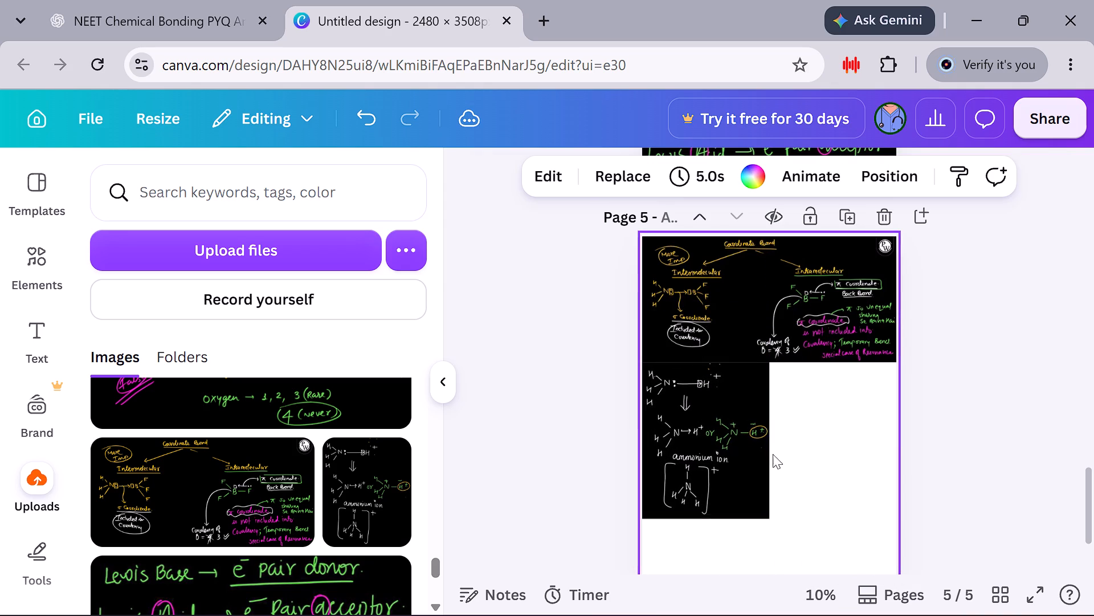
Move the Lewis base and Lewis acid image on page 4 slightly up to close the gap under the 3rd-period species image.
scroll(358, 456, up, 4)
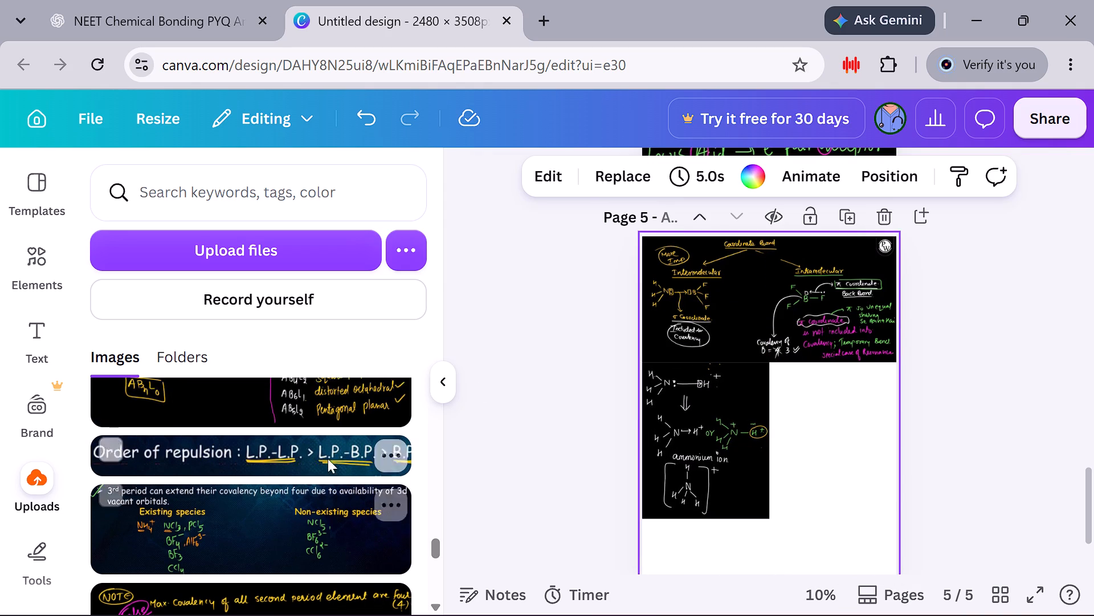
scroll(328, 459, up, 1)
scroll(749, 389, up, 4)
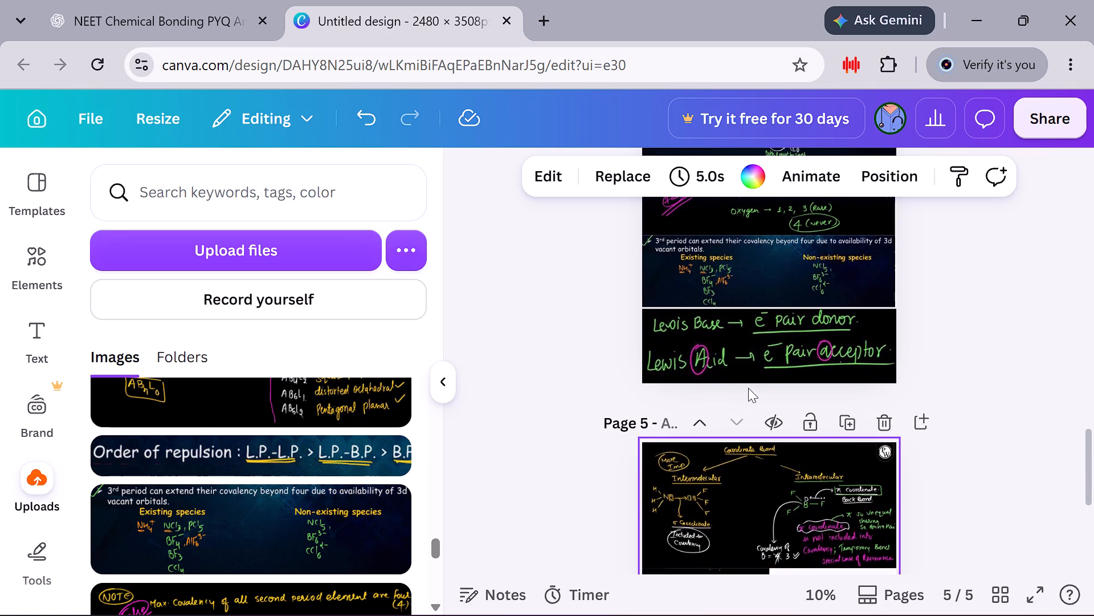
scroll(748, 388, up, 1)
scroll(309, 467, up, 1)
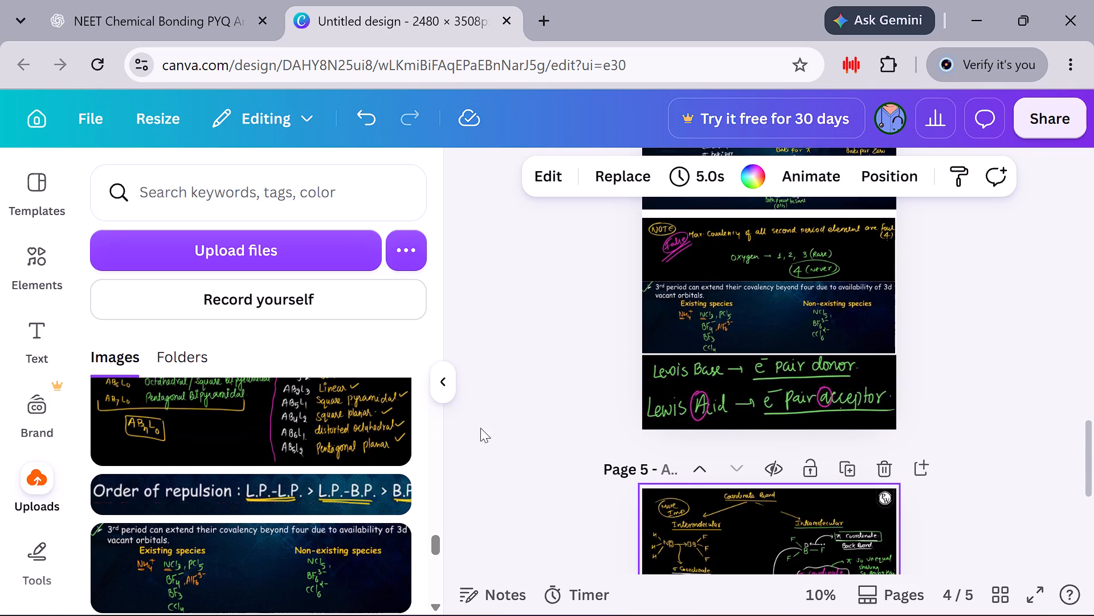
scroll(480, 428, up, 1)
scroll(793, 353, up, 5)
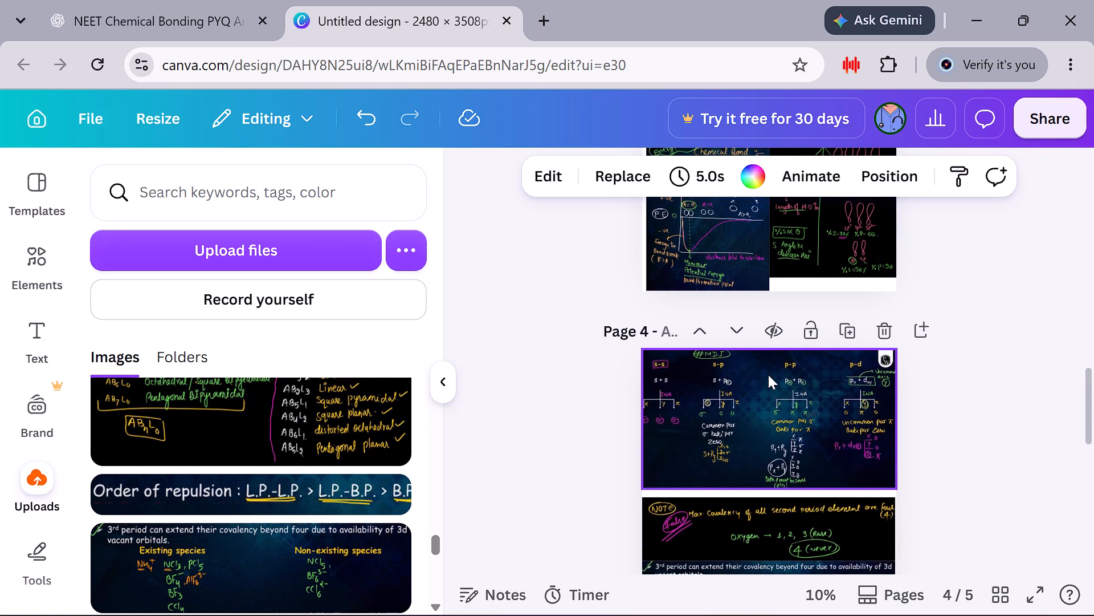
scroll(765, 378, down, 2)
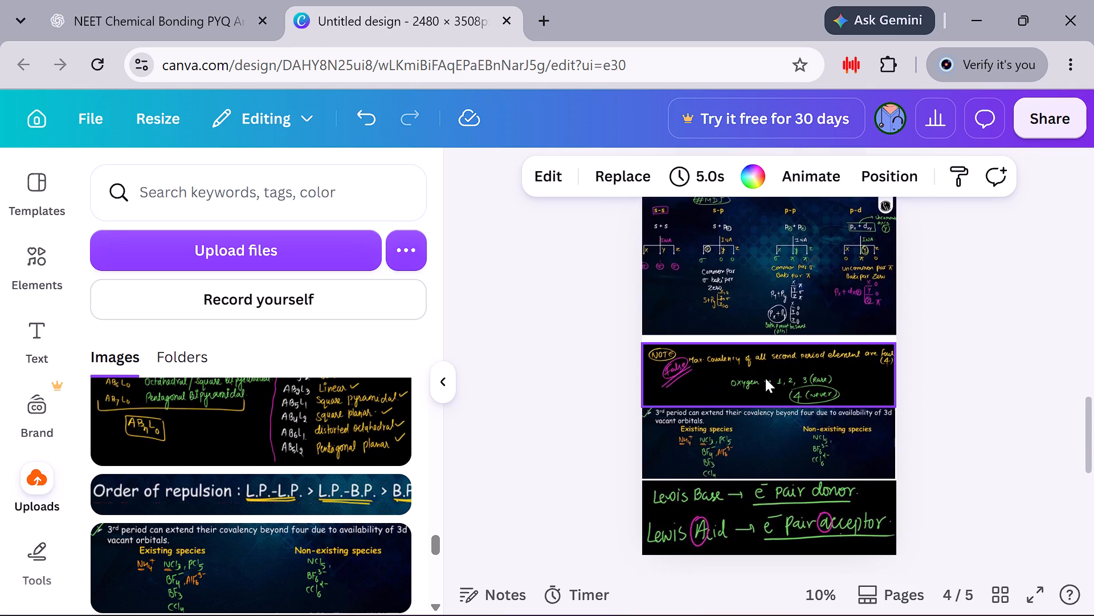
scroll(765, 378, down, 1)
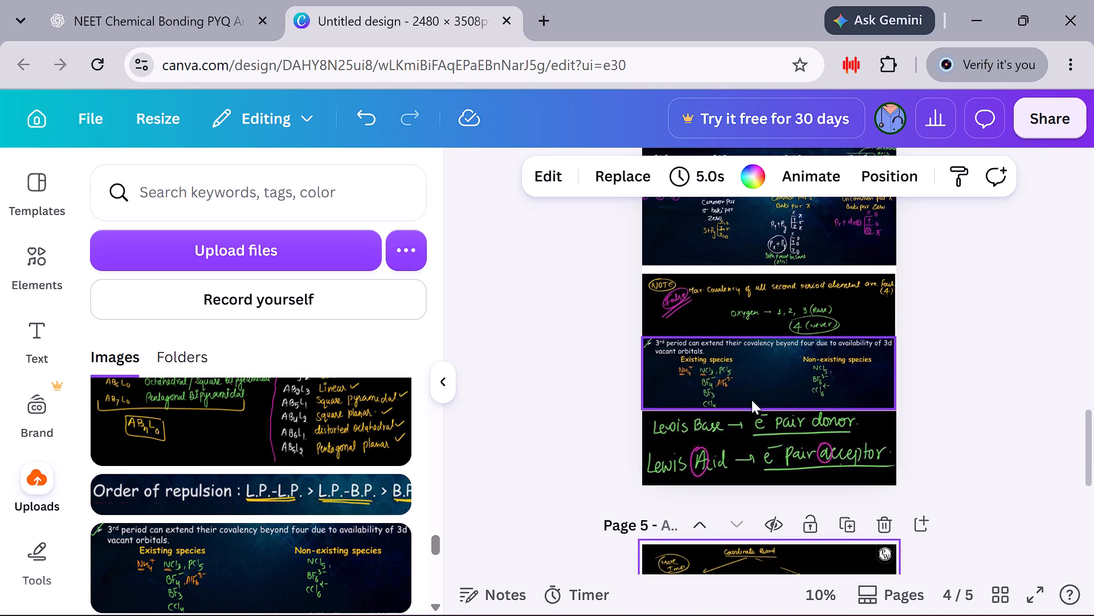
click(753, 435)
drag(752, 434, 750, 426)
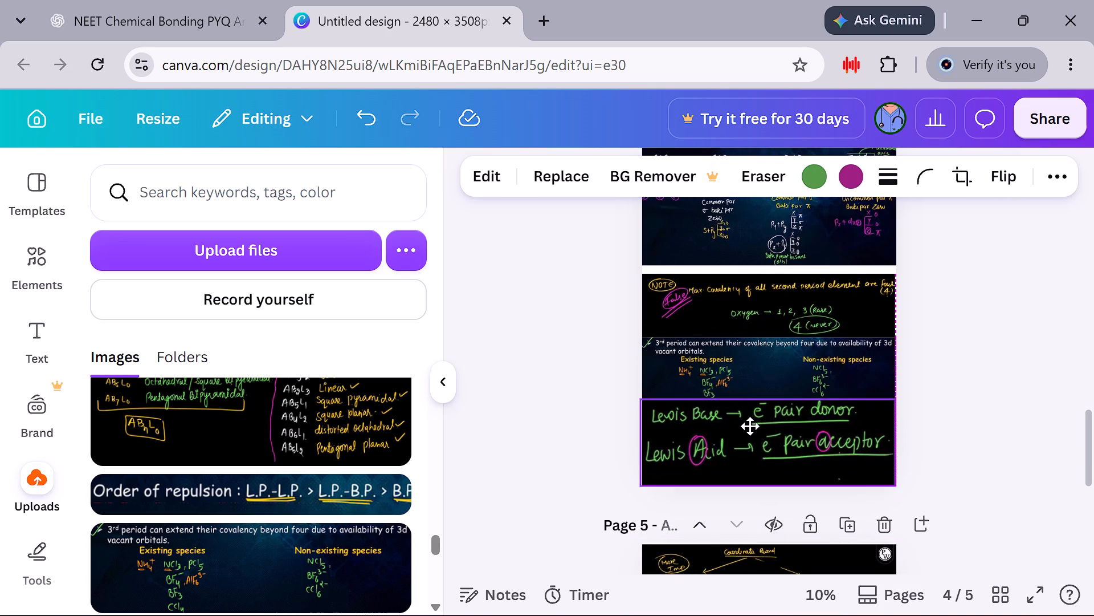
drag(750, 426, 750, 427)
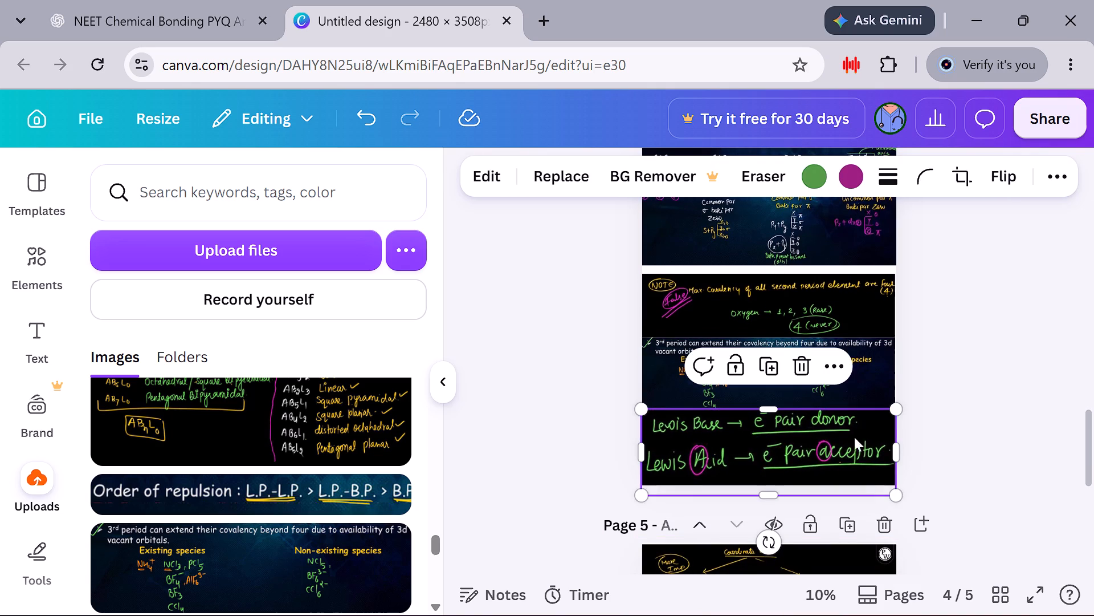
click(954, 435)
Review the layout of the pages from page 5 back up to page 1.
scroll(900, 443, down, 4)
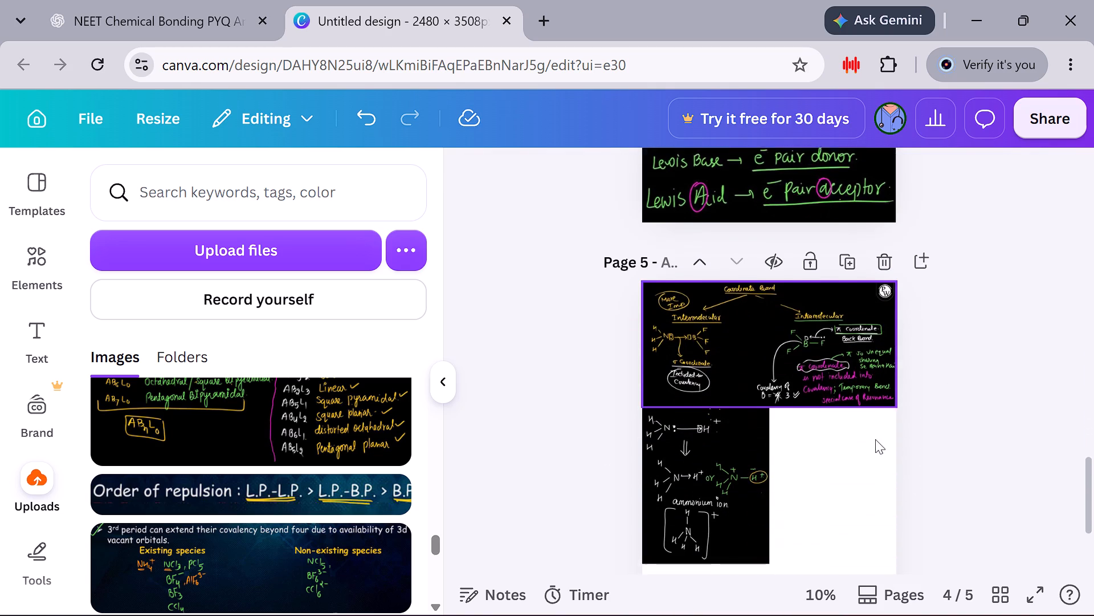
scroll(875, 439, down, 2)
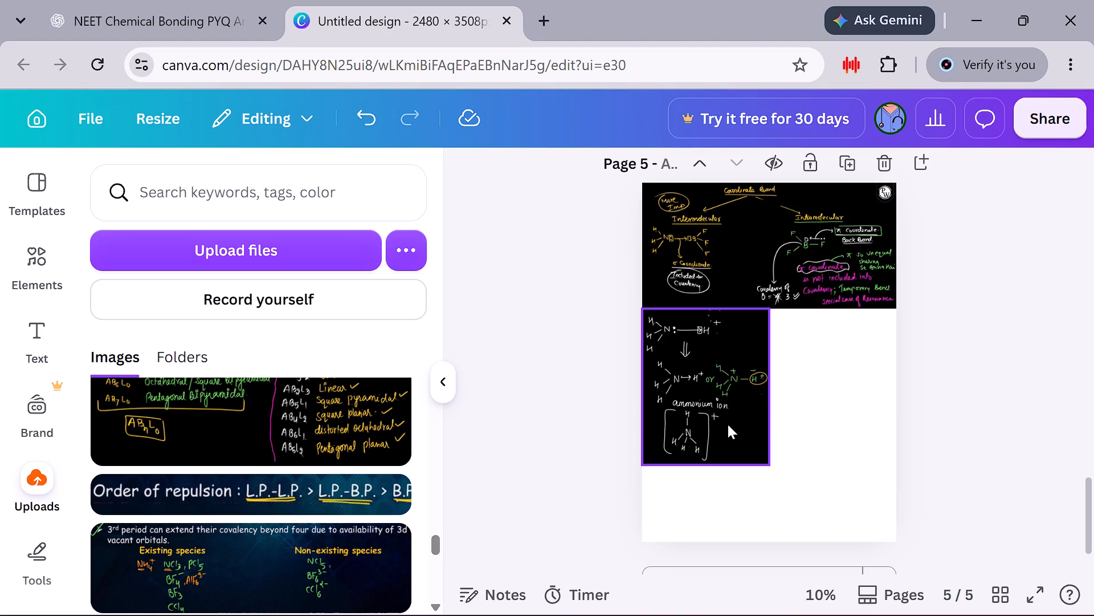
scroll(715, 387, up, 9)
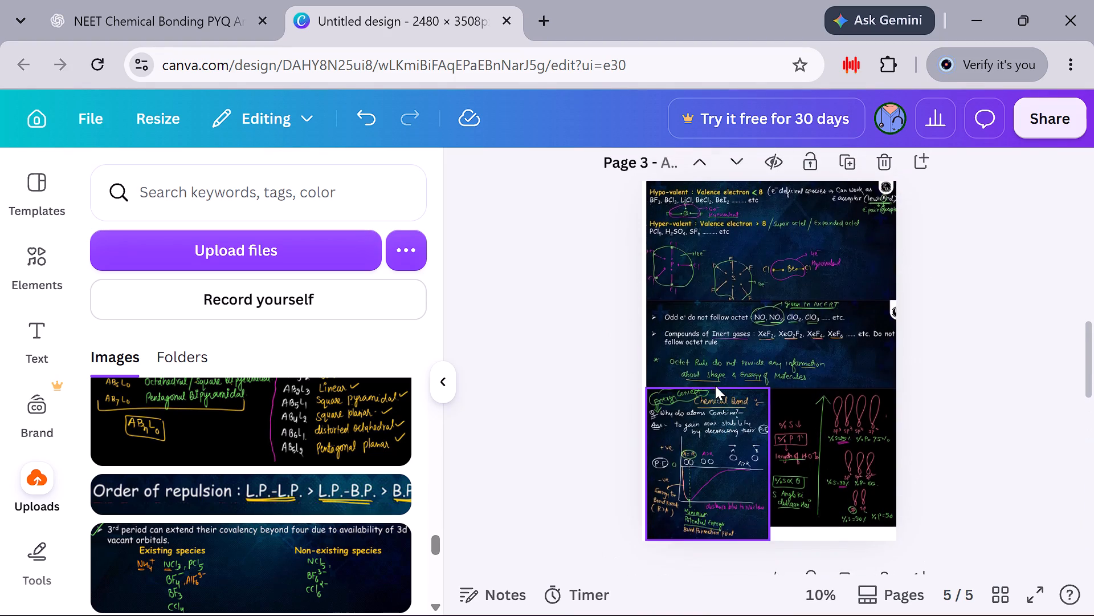
scroll(715, 386, up, 11)
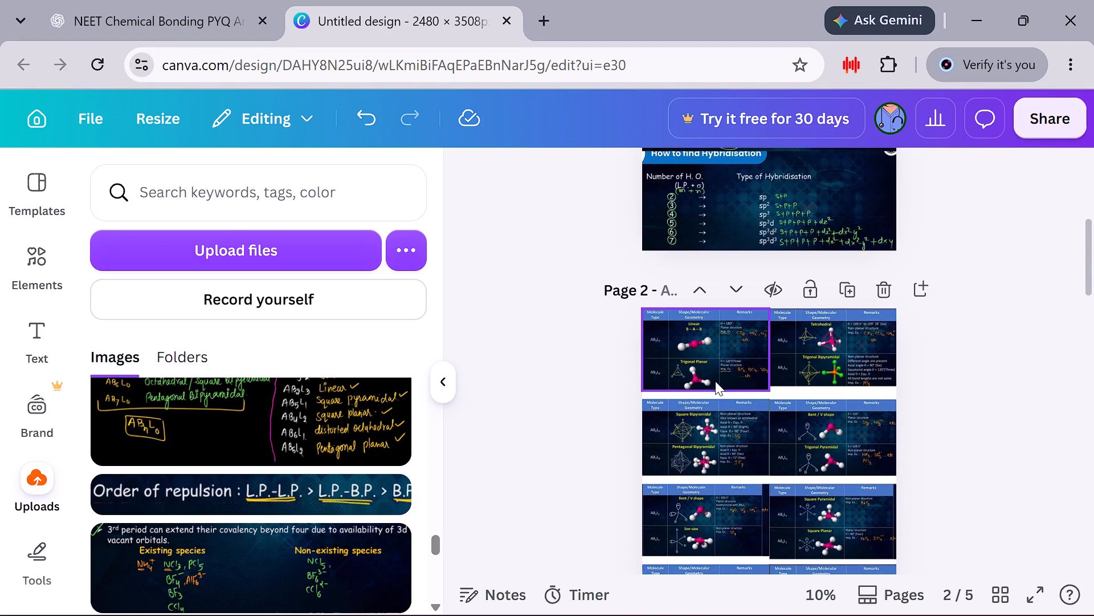
scroll(715, 381, up, 4)
Move both second-row tables on page 2, Square Bipyramidal and Bent/V shape, up to close the gap under the first row.
scroll(715, 379, down, 2)
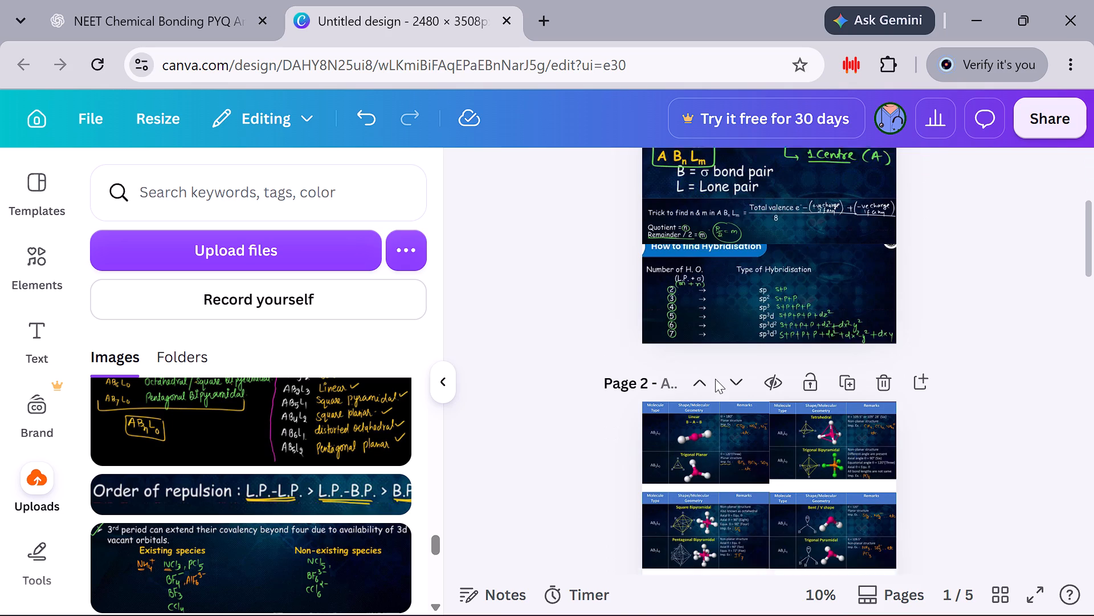
scroll(715, 379, down, 3)
drag(705, 331, 706, 329)
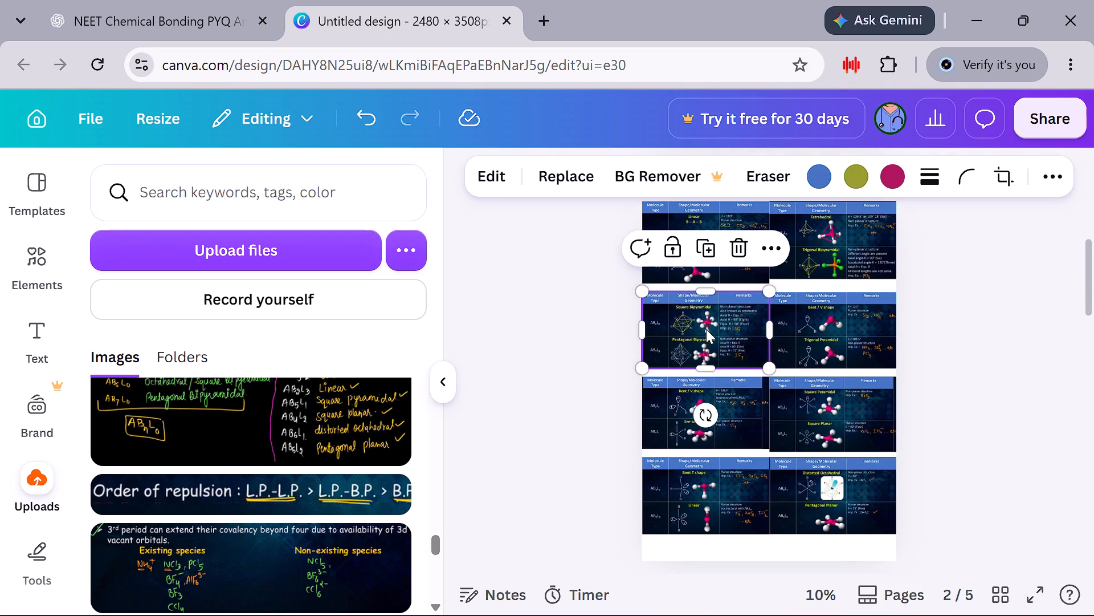
drag(706, 329, 707, 322)
drag(813, 327, 813, 329)
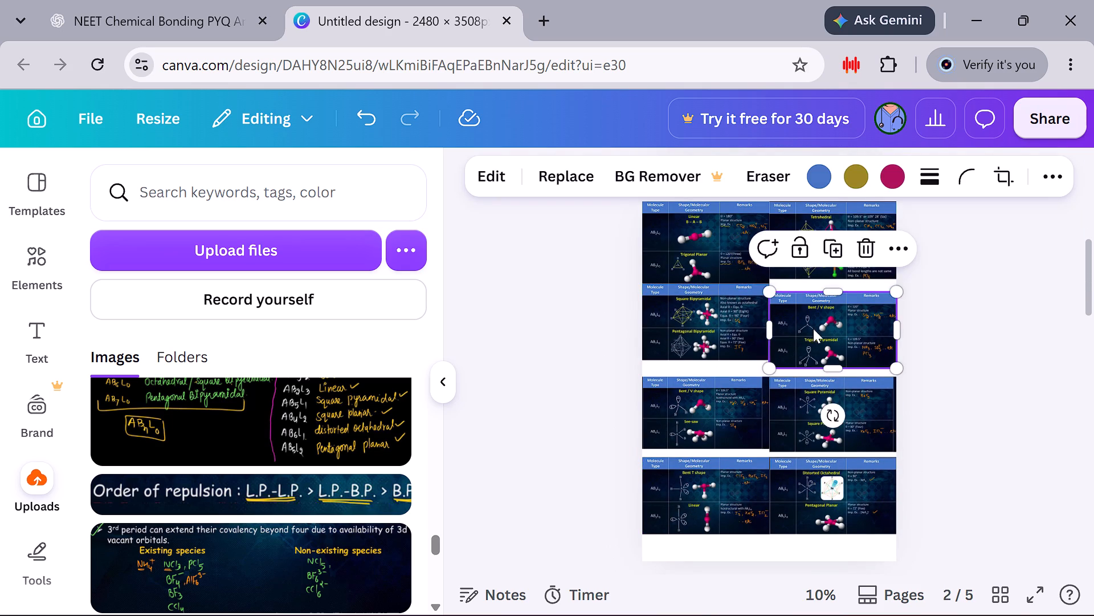
drag(813, 329, 817, 313)
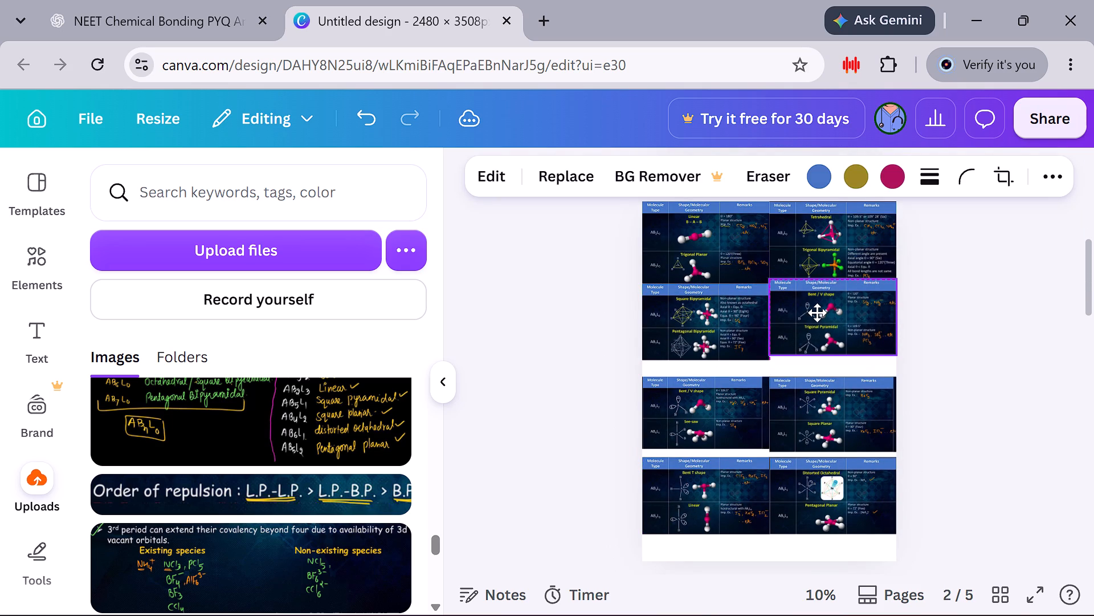
drag(817, 313, 813, 318)
Move the third-row and fourth-row tables on page 2 up so each row sits directly under the one above.
drag(720, 399, 720, 383)
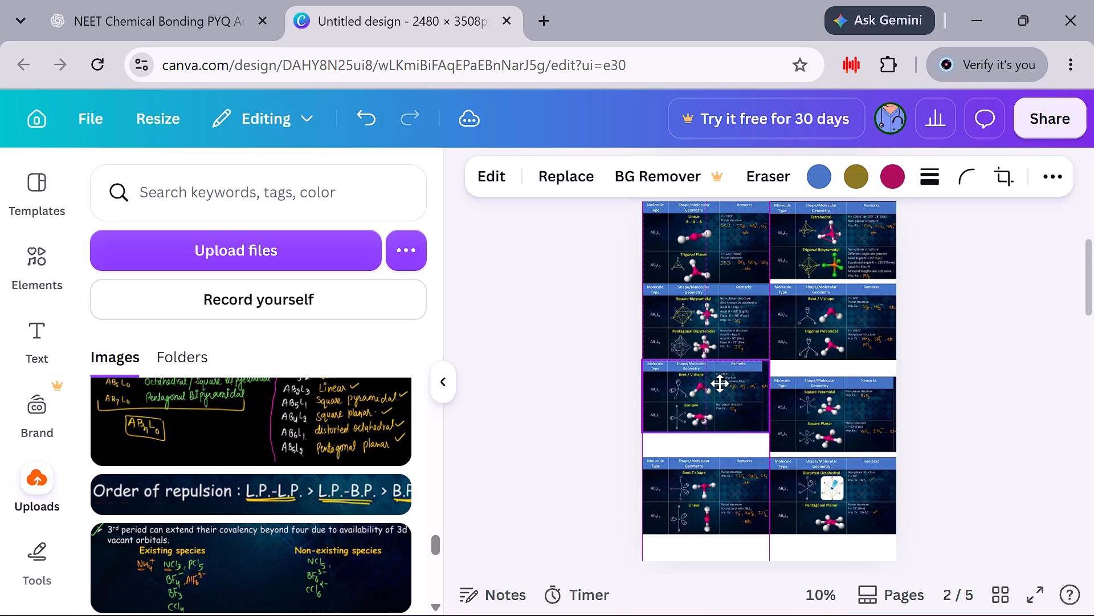
drag(720, 383, 720, 380)
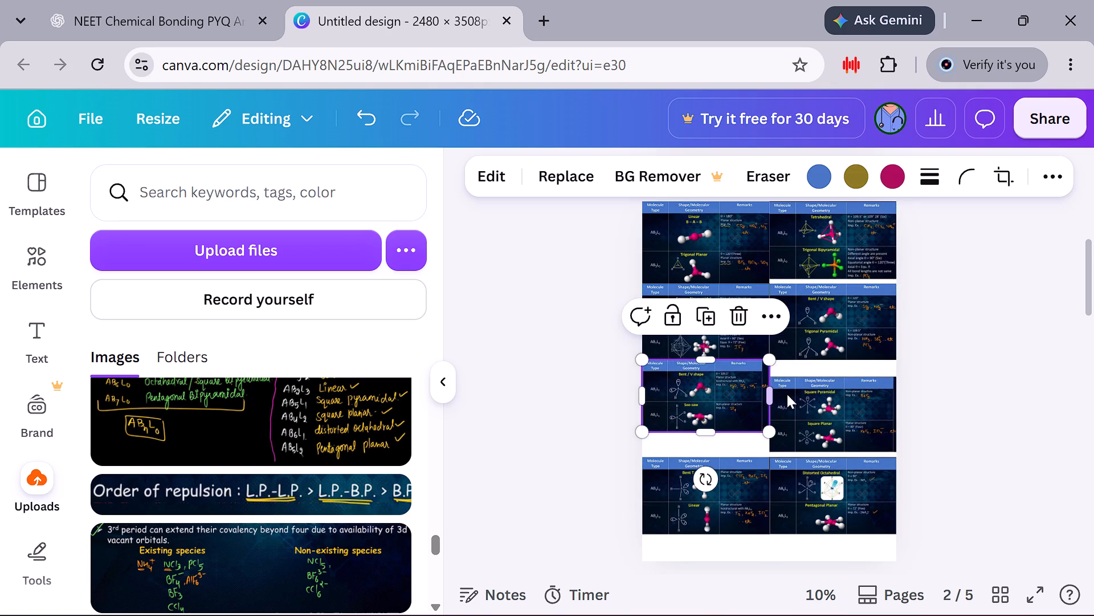
click(808, 399)
drag(807, 402, 803, 384)
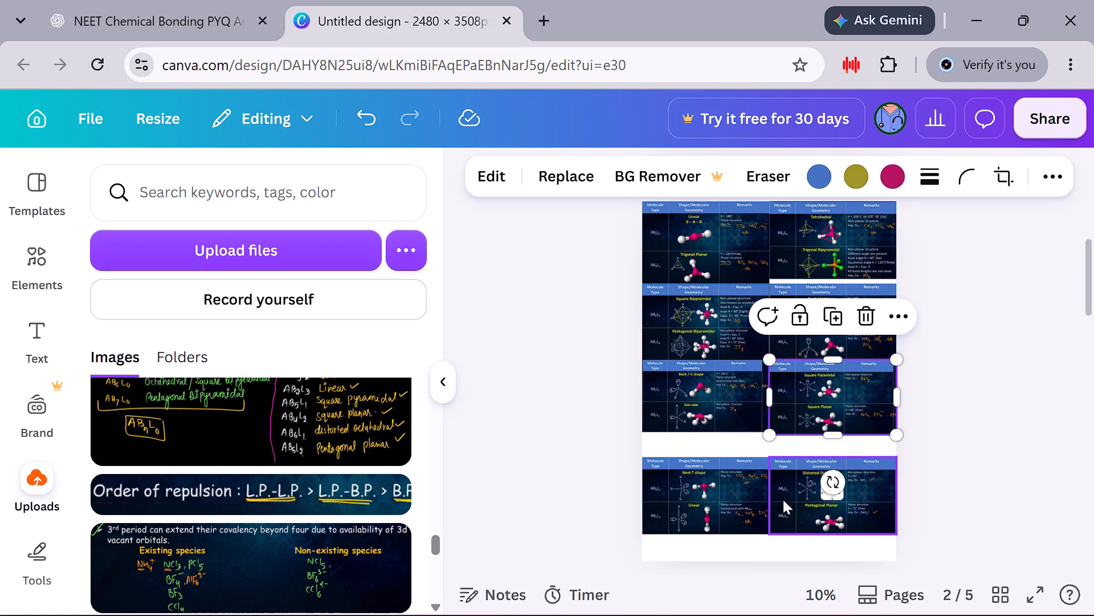
drag(734, 507, 736, 481)
drag(809, 506, 812, 482)
click(760, 530)
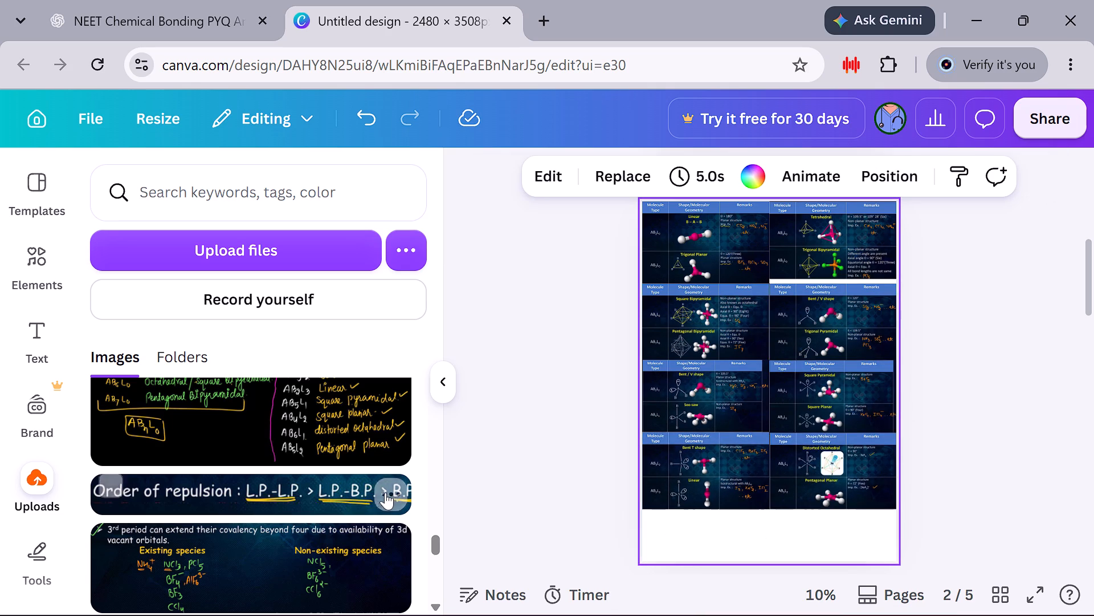
Insert the Order of repulsion image on page 2 and place it directly under the last table row at the page's left edge.
click(383, 492)
click(304, 489)
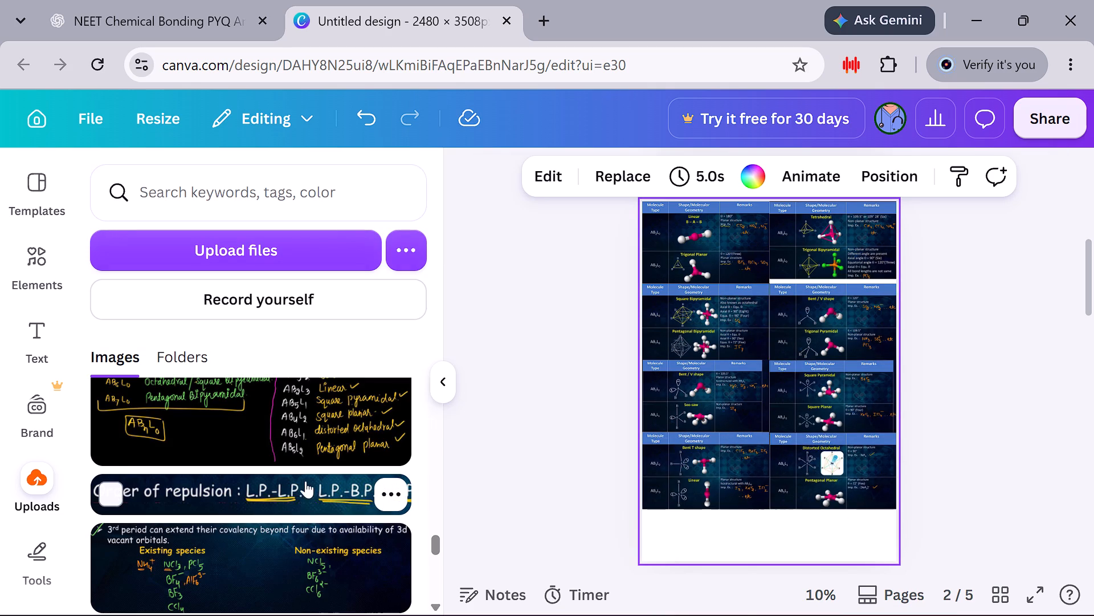
click(301, 489)
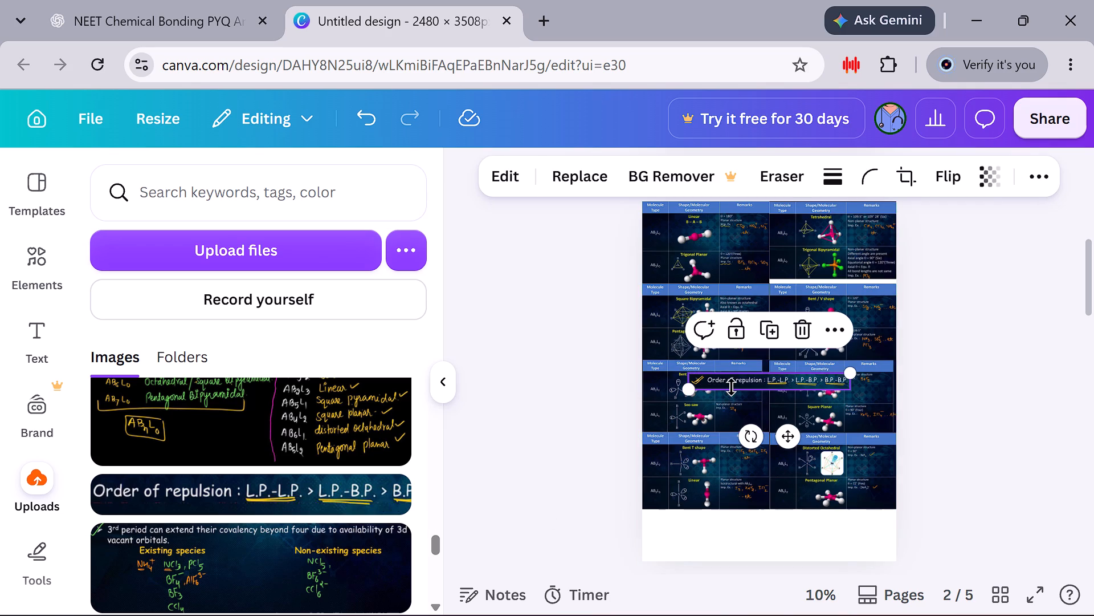
click(731, 387)
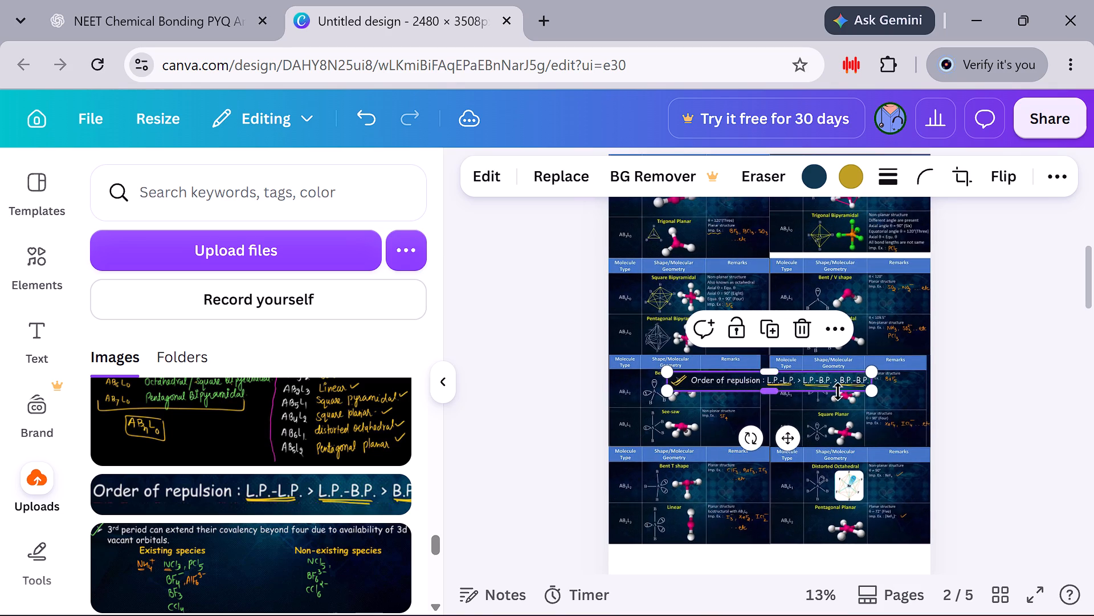
click(774, 394)
drag(791, 380, 788, 508)
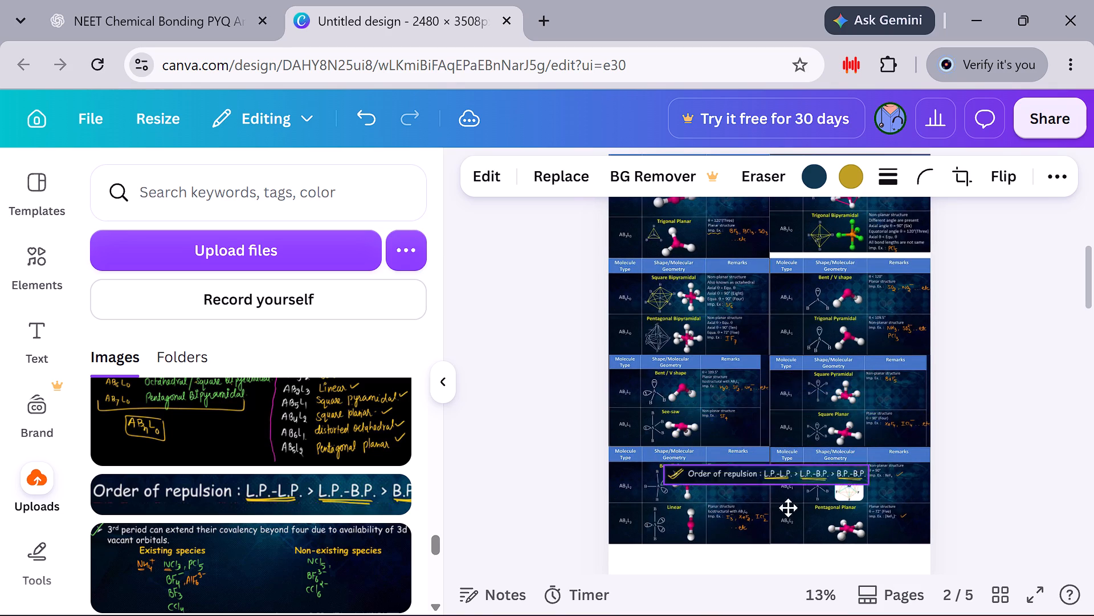
drag(788, 508, 738, 554)
Enlarge the Order of repulsion image to full page width and shift it slightly down, leaving a thin gap below the tables.
scroll(787, 537, down, 2)
drag(808, 480, 818, 486)
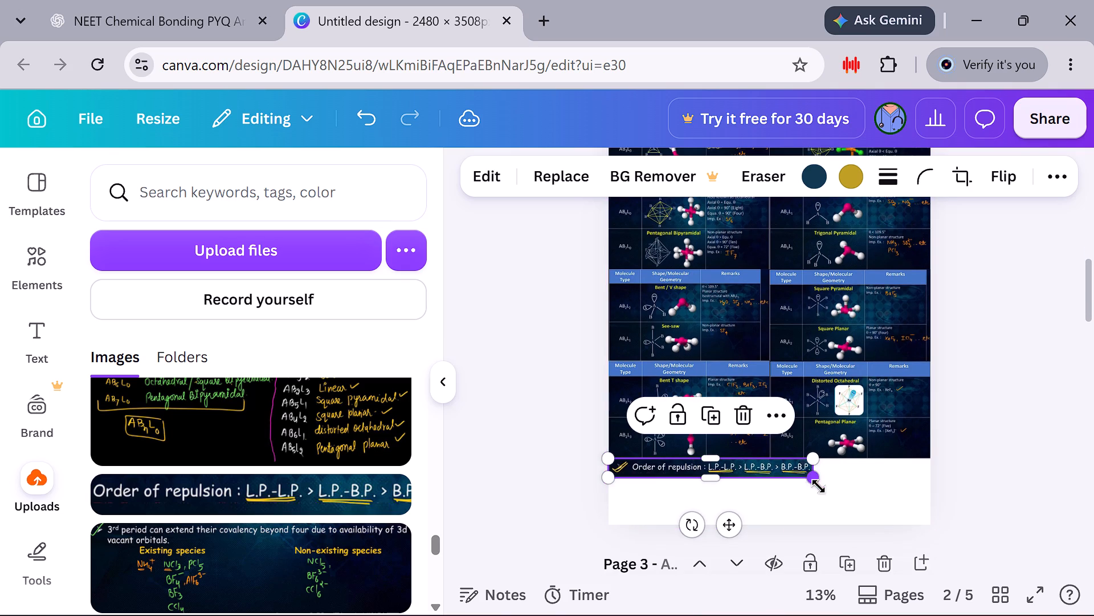
drag(818, 486, 917, 518)
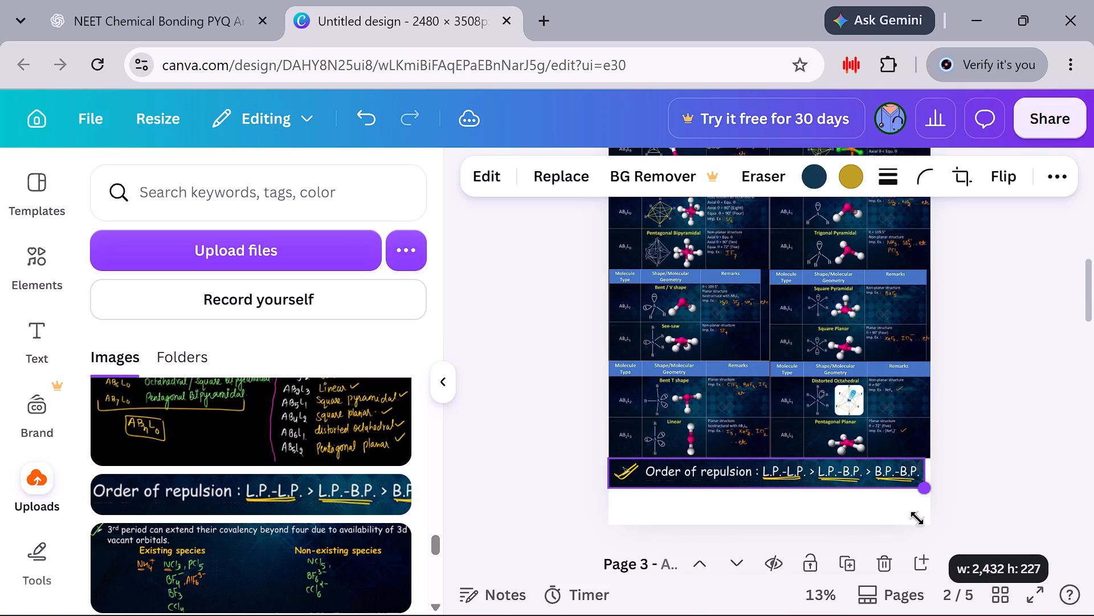
drag(917, 518, 919, 519)
drag(834, 474, 837, 483)
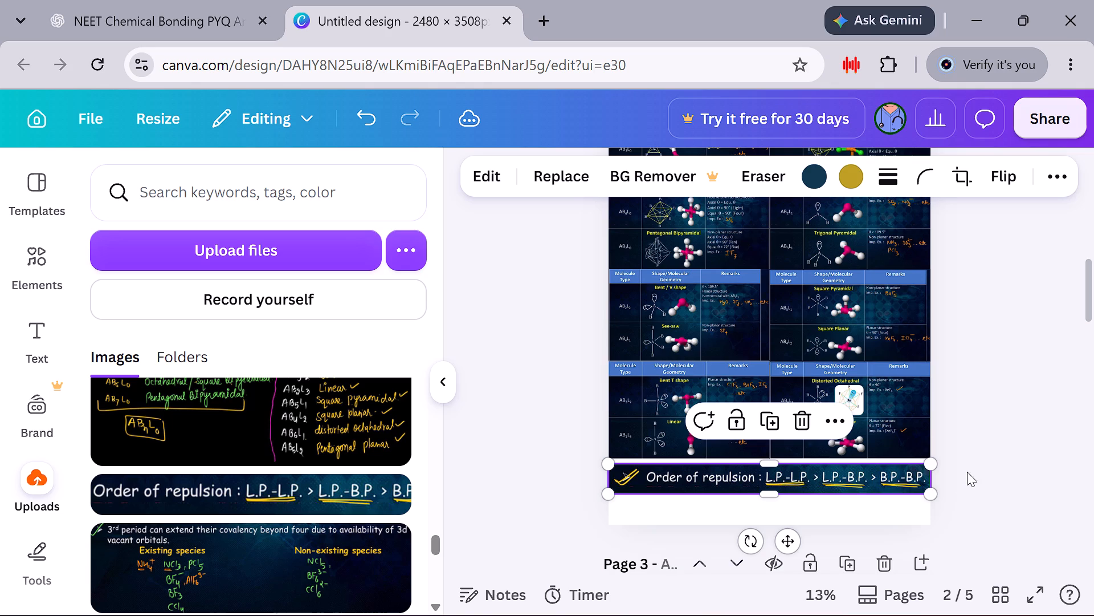
click(979, 465)
Review pages 2 to 5 and look through the last uploaded images for the next one to place.
scroll(925, 431, down, 1)
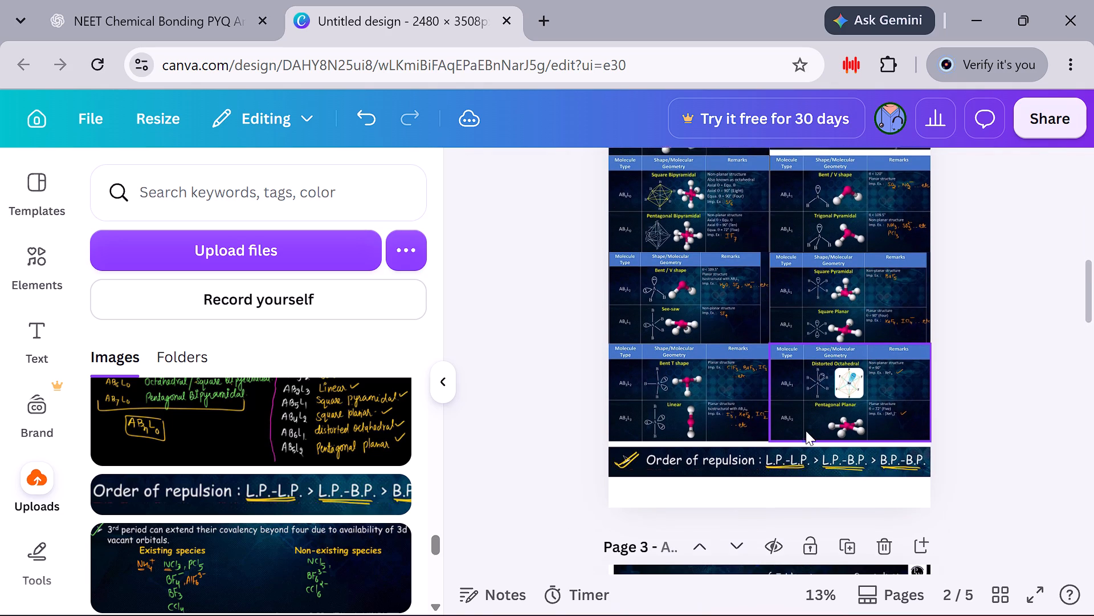
scroll(806, 431, down, 8)
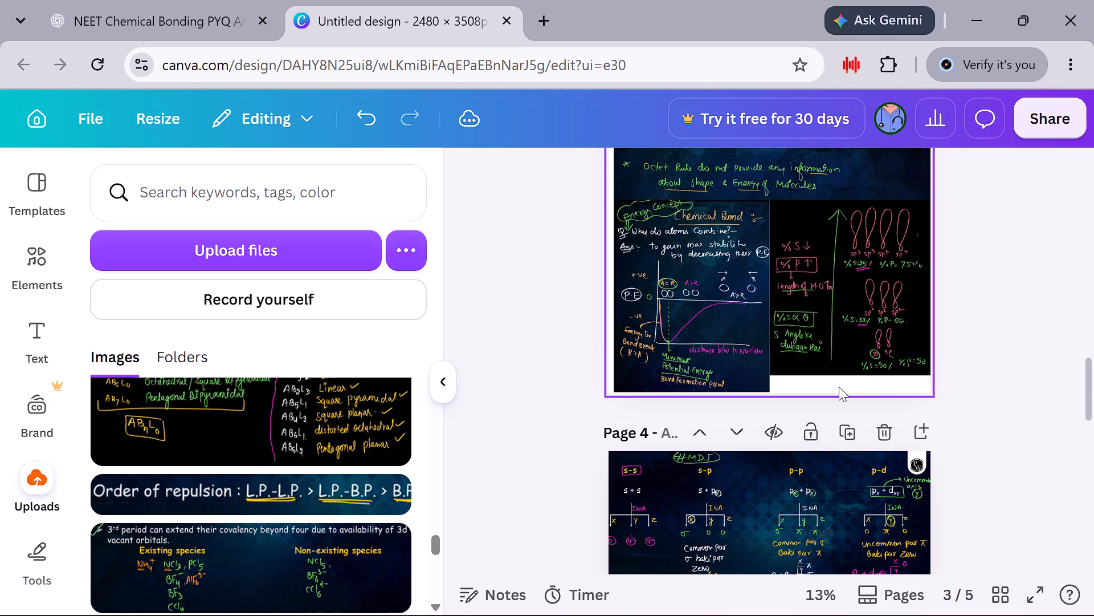
scroll(840, 398, down, 2)
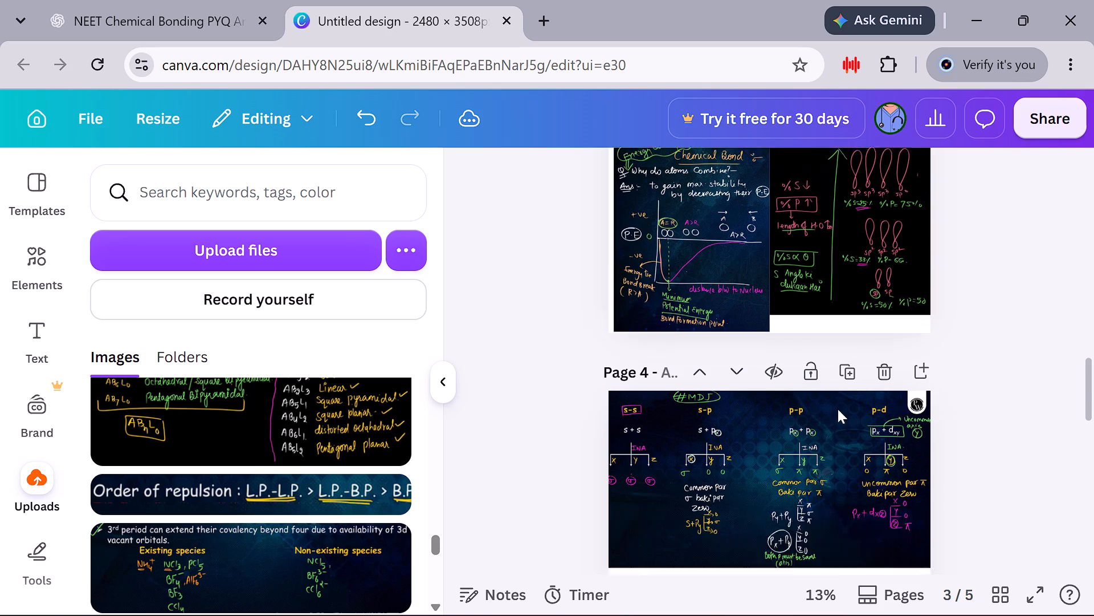
scroll(838, 409, down, 9)
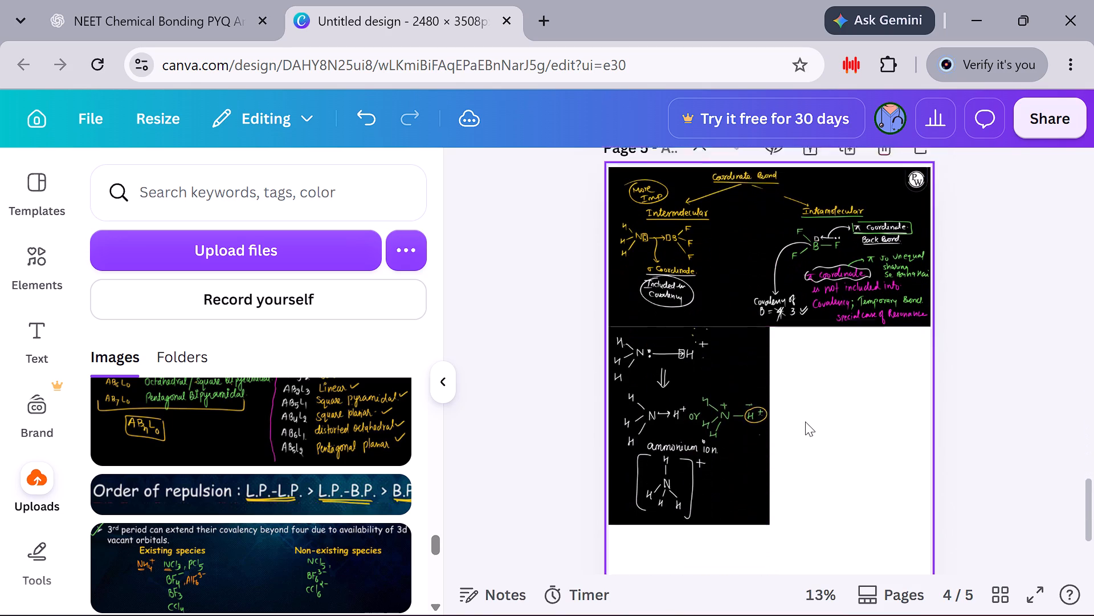
scroll(805, 422, down, 1)
scroll(298, 479, down, 4)
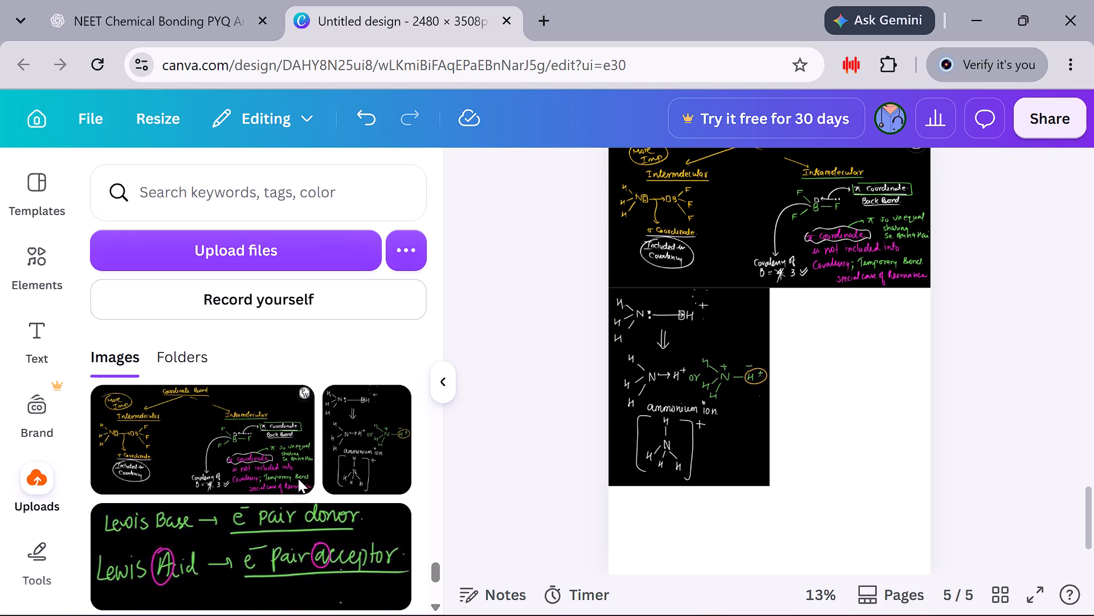
scroll(634, 379, down, 1)
scroll(262, 519, down, 3)
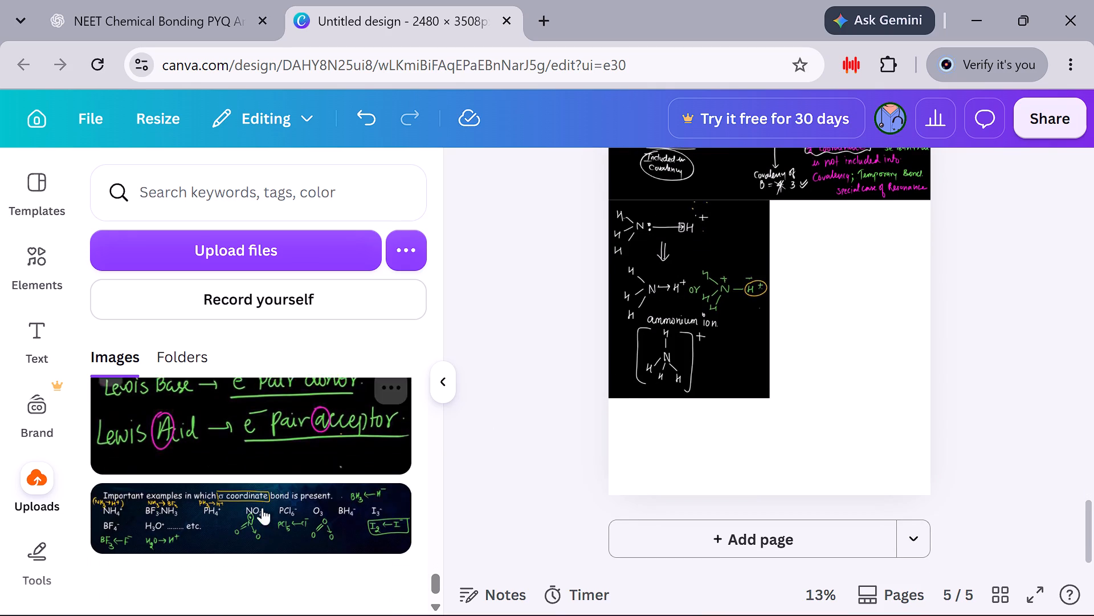
scroll(265, 500, down, 1)
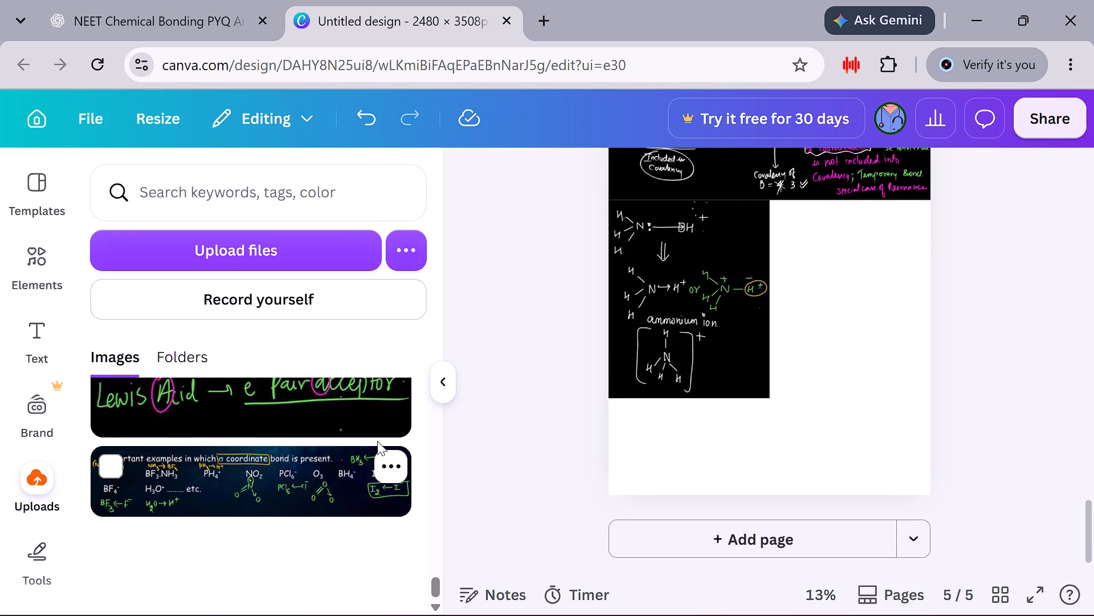
Check the layout of the earlier pages back up to page 1 and down again to page 5.
scroll(726, 374, up, 10)
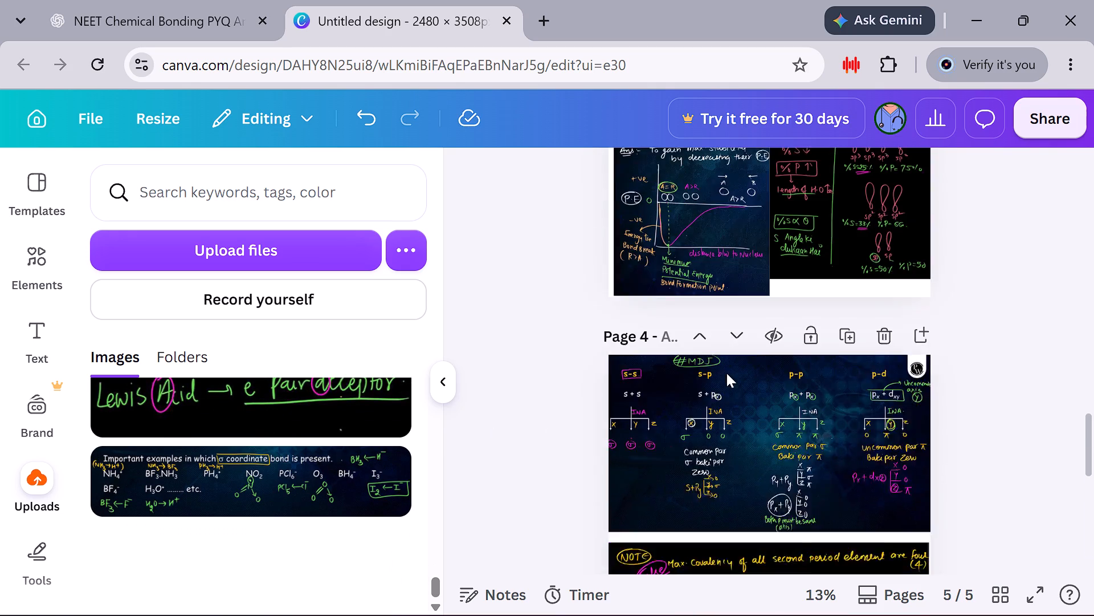
scroll(726, 373, up, 4)
scroll(726, 373, down, 4)
scroll(726, 373, up, 1)
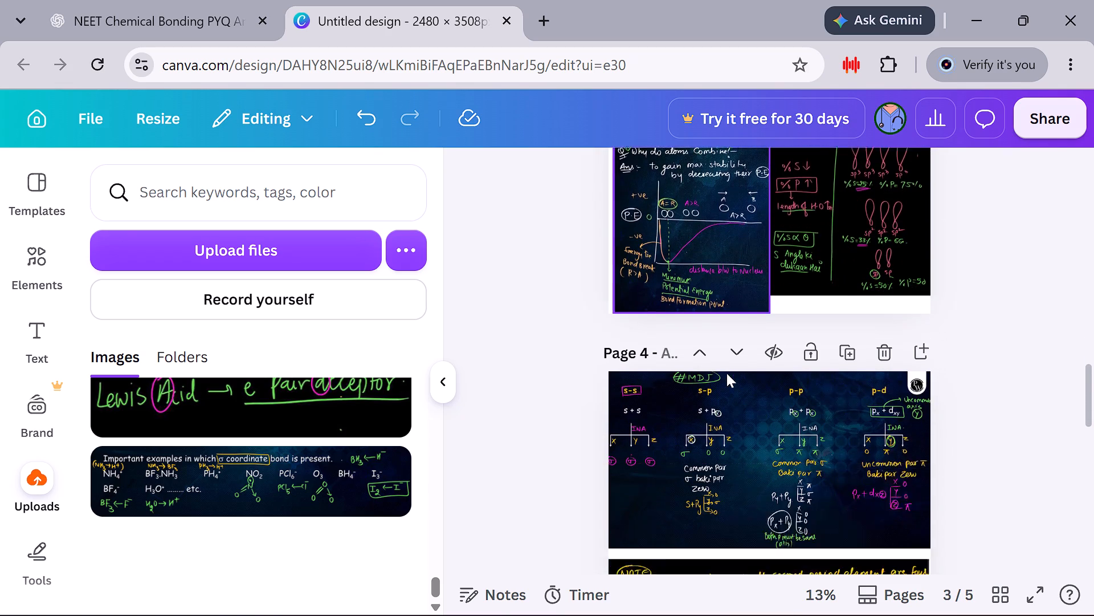
scroll(726, 373, up, 6)
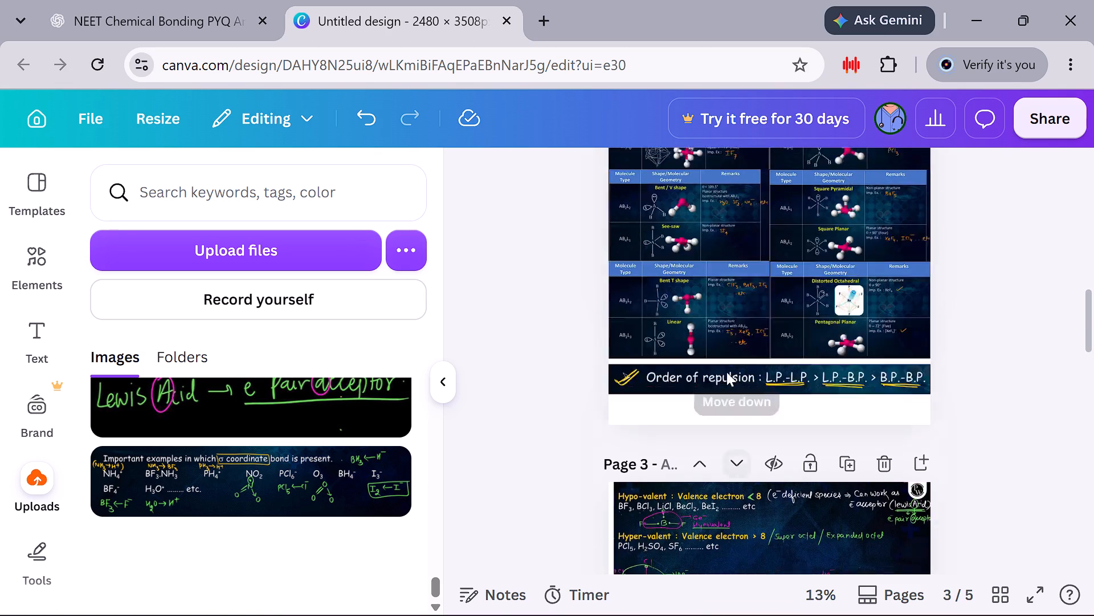
scroll(726, 372, up, 13)
scroll(725, 371, down, 15)
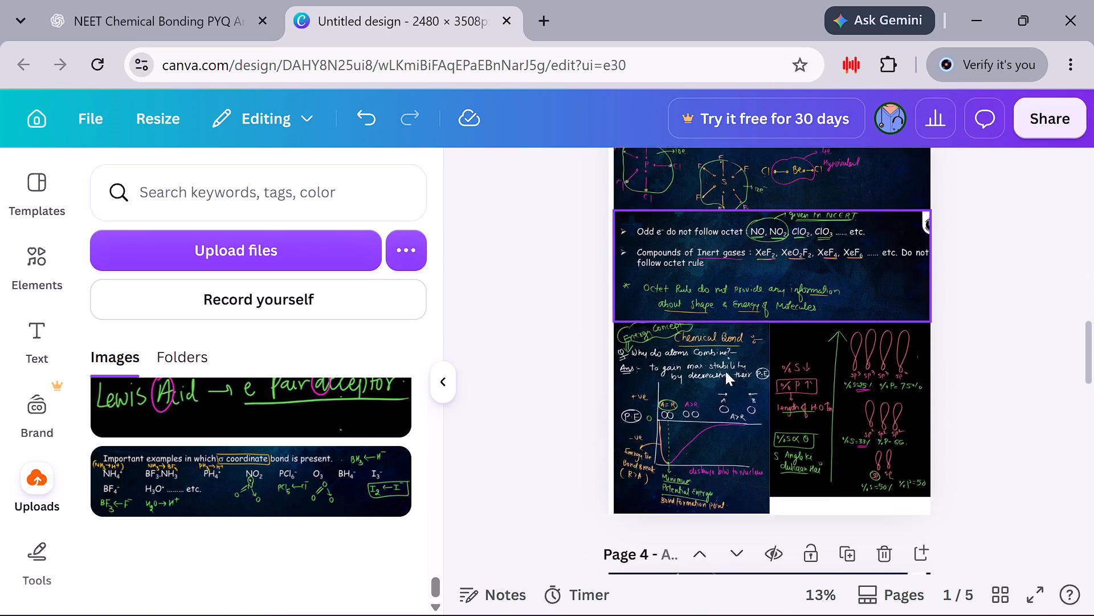
scroll(725, 371, down, 11)
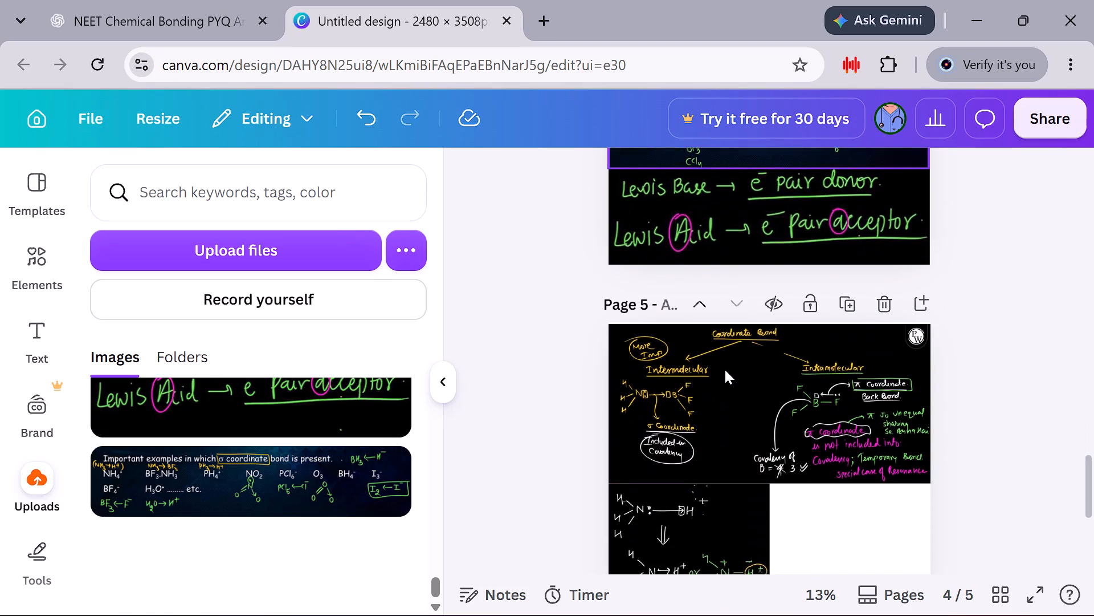
Move the ammonium ion image on page 5 down to free a strip of space beneath the Coordinate Bond image.
scroll(724, 368, down, 2)
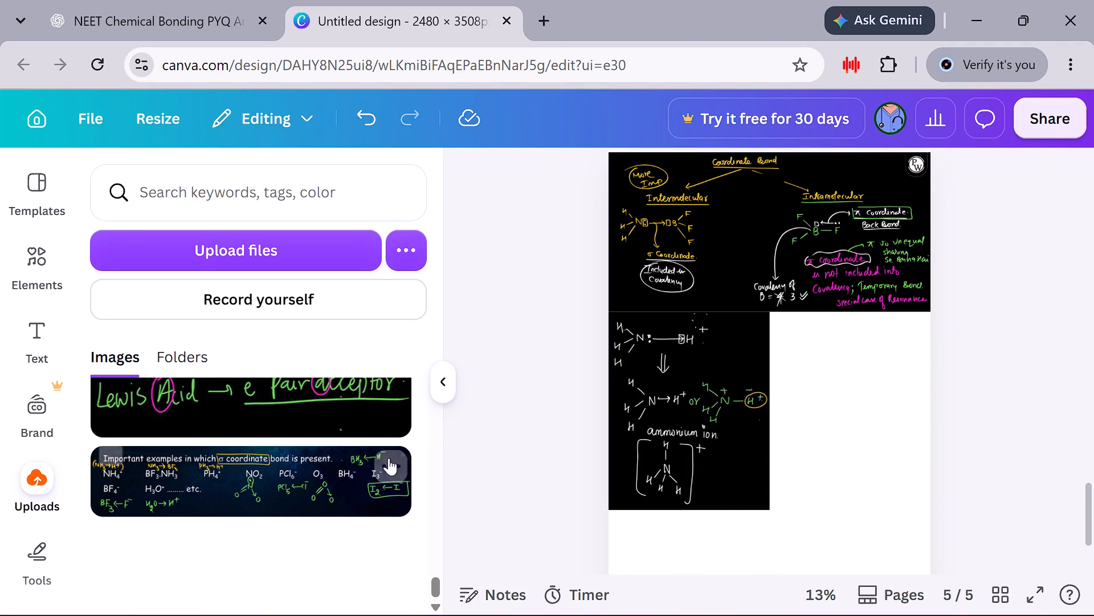
click(683, 451)
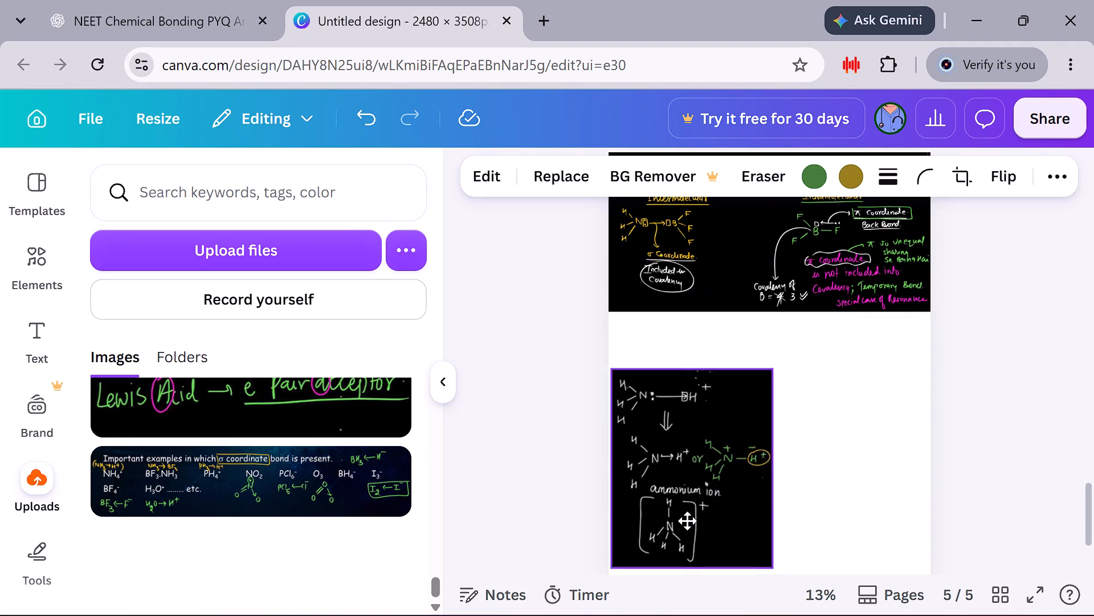
click(682, 544)
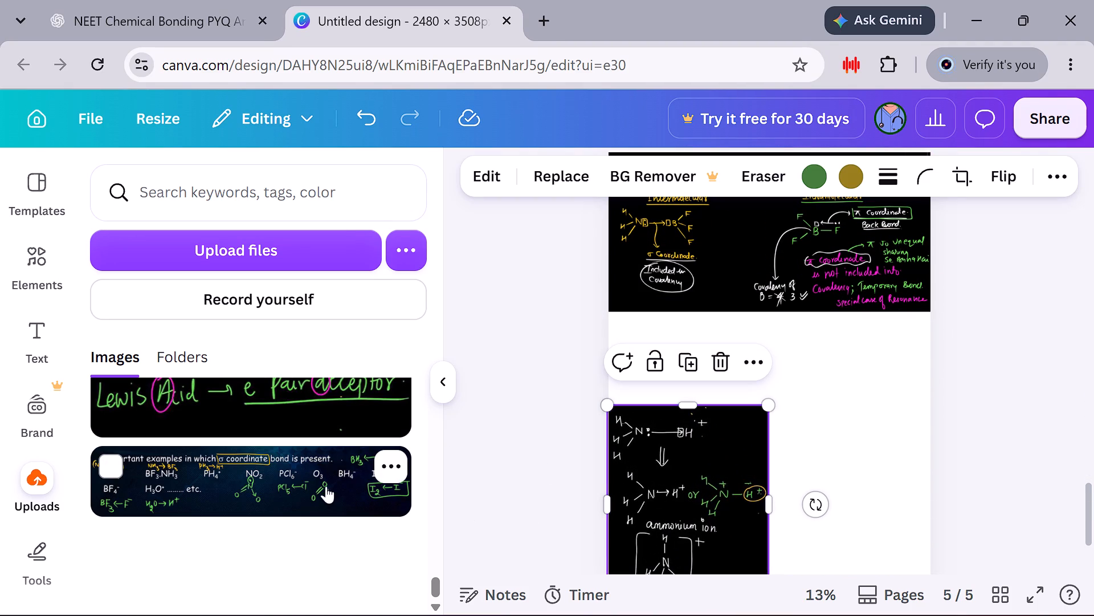
Insert the coordinate bond Important examples image directly under the Coordinate Bond image on page 5 and enlarge it to full page width.
click(315, 483)
drag(716, 386, 697, 376)
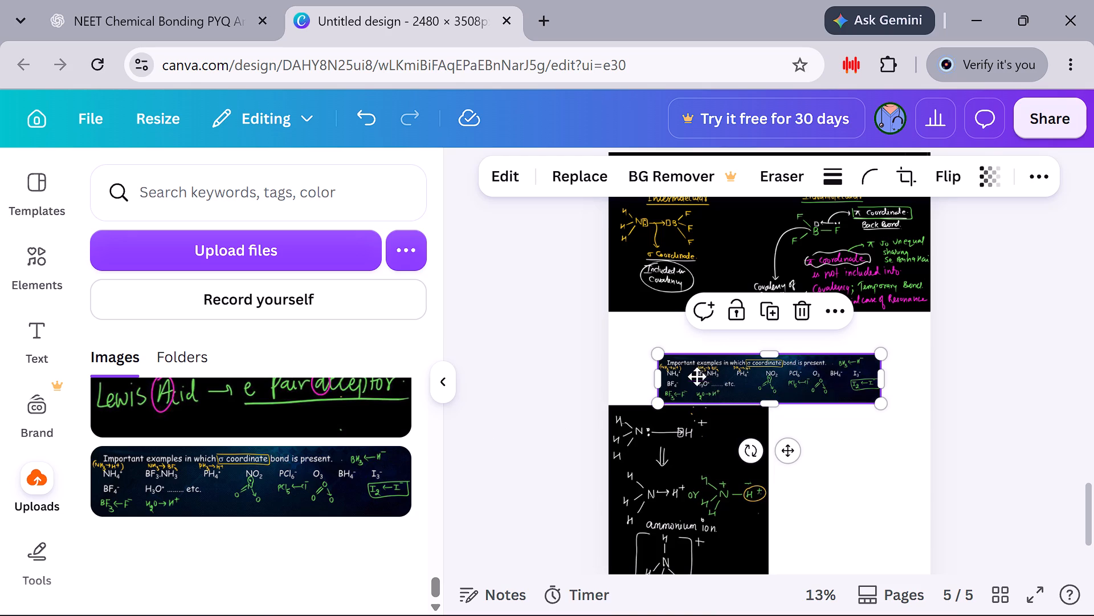
drag(697, 376, 665, 344)
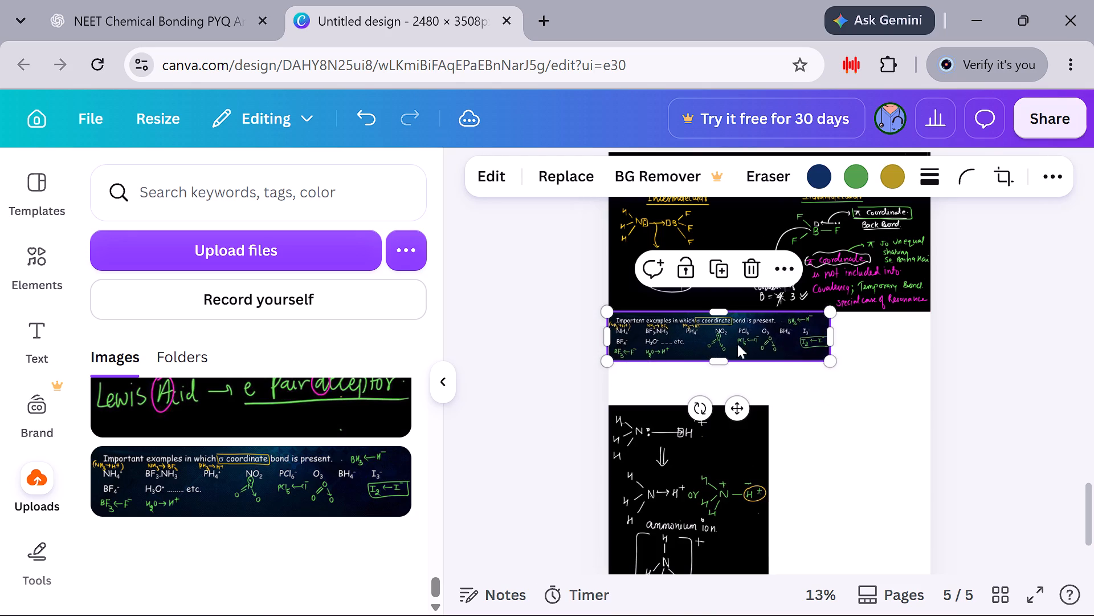
drag(830, 360, 934, 379)
click(861, 463)
Move the ammonium ion image up directly beneath the Important examples image, aligned with the page's left edge.
drag(722, 486, 720, 481)
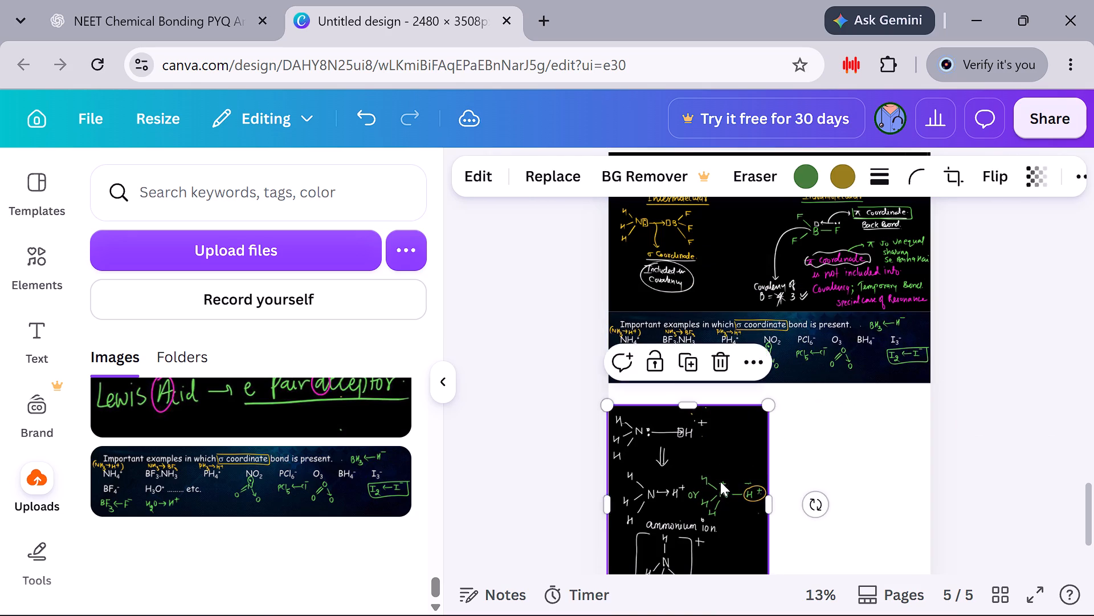
drag(720, 481, 722, 465)
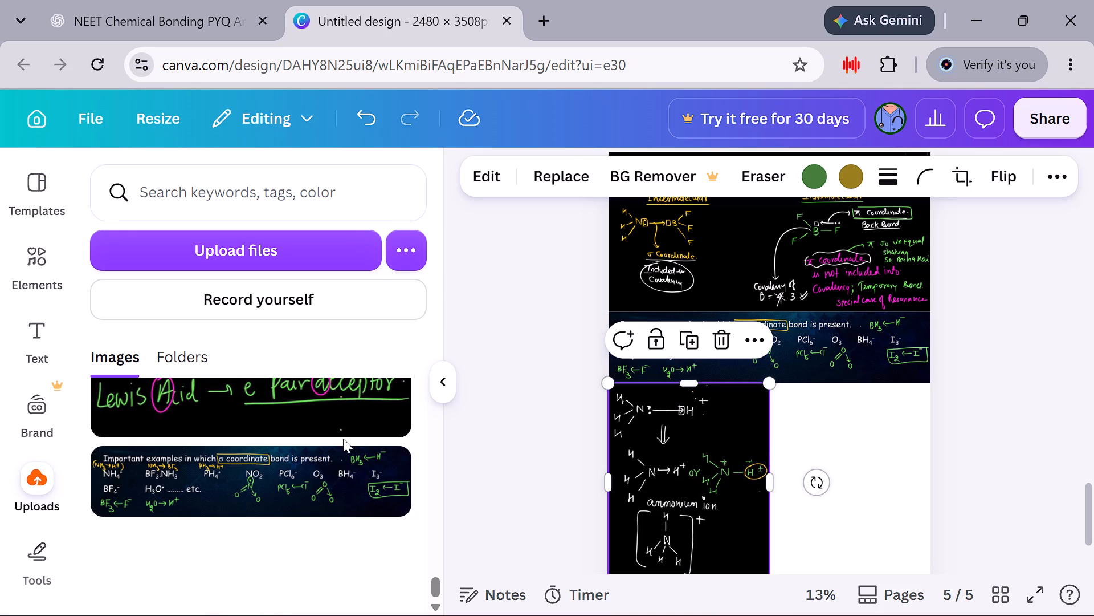
Look back through the uploaded images, from the coordinate bond examples up to the octet rule and hypo-valent notes.
scroll(342, 437, up, 4)
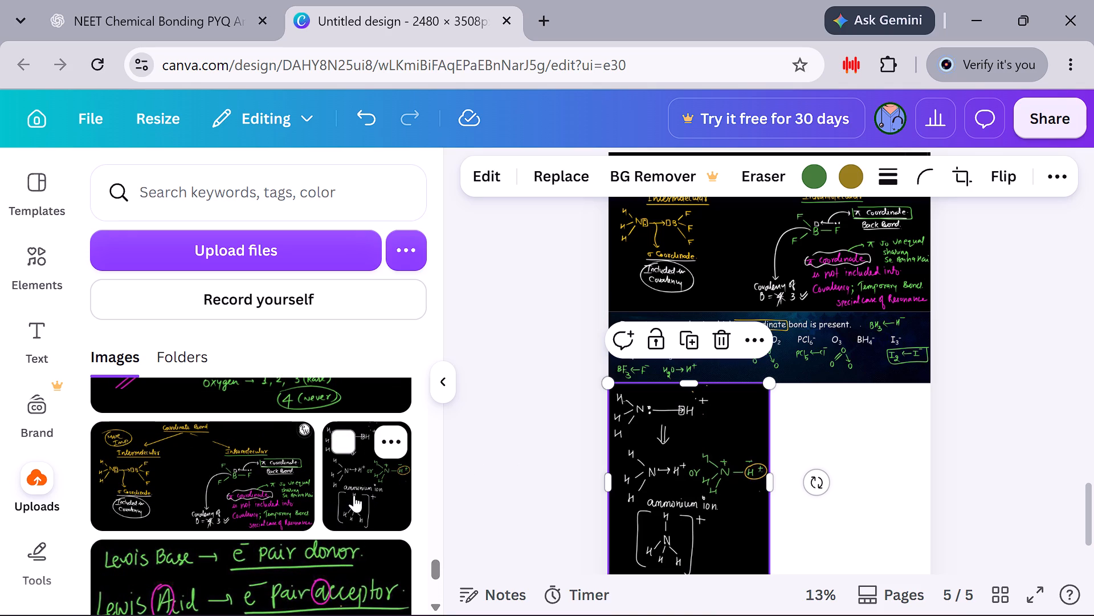
scroll(354, 495, up, 8)
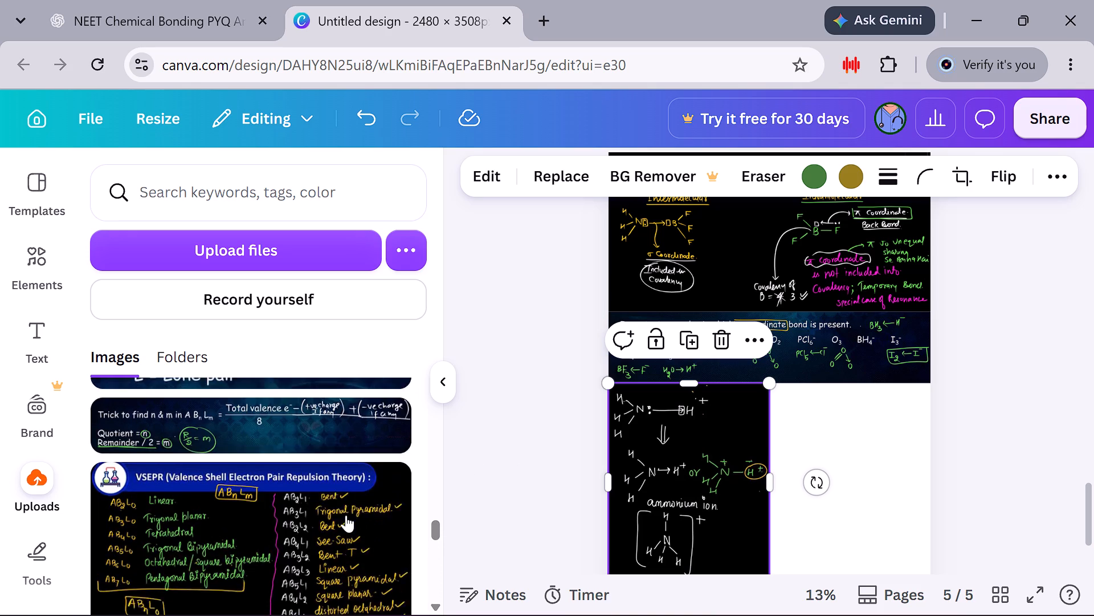
scroll(346, 515, up, 14)
Review the placed images on every page, going back to page 1 and down to the ammonium ion image on page 5.
scroll(716, 402, up, 5)
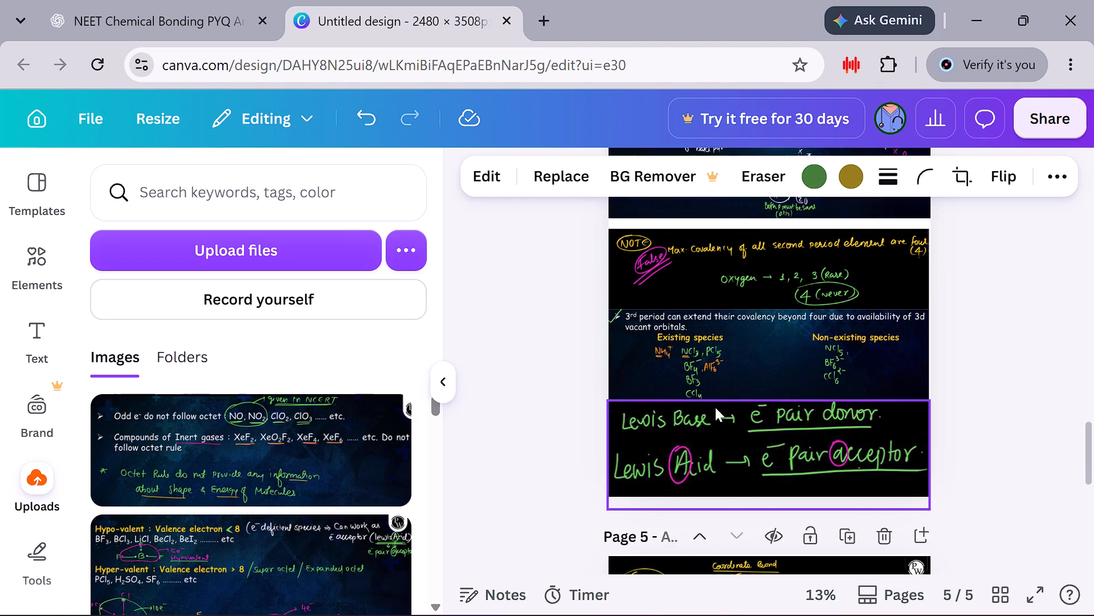
scroll(715, 407, up, 14)
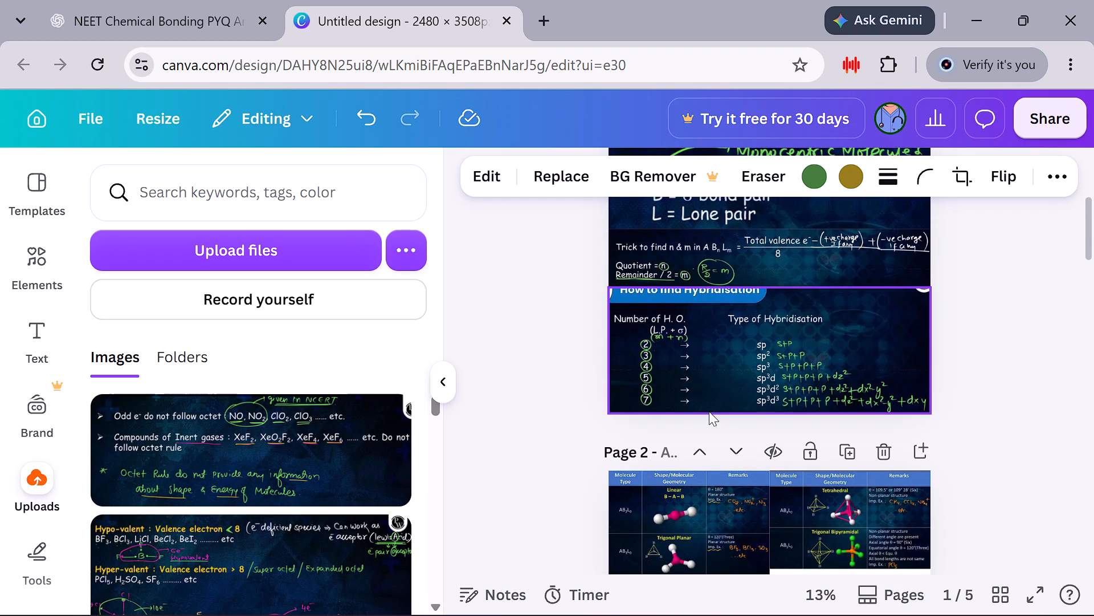
scroll(709, 411, up, 6)
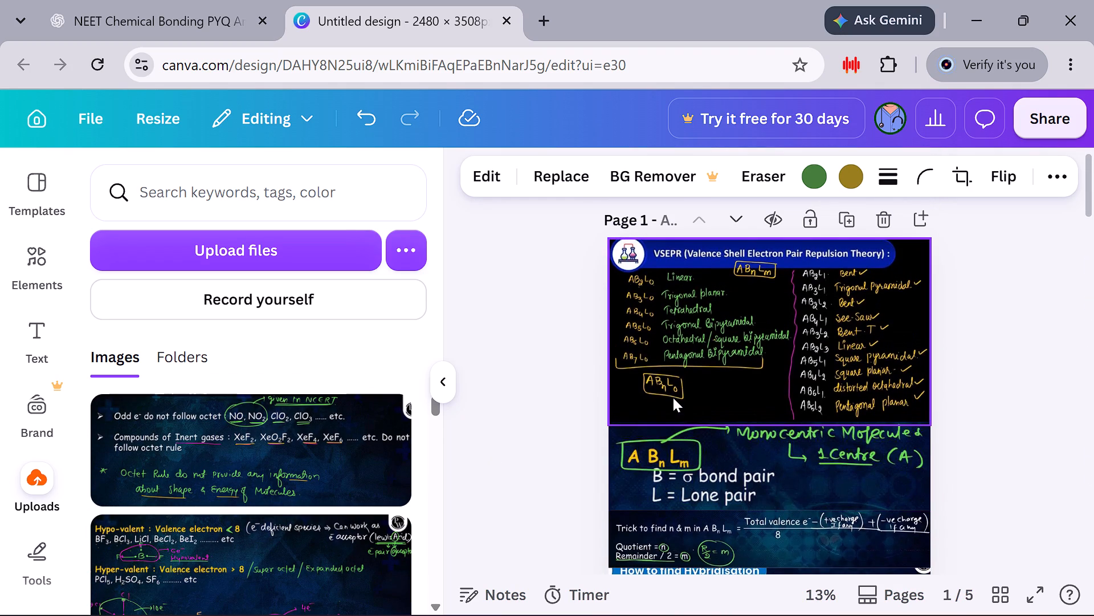
scroll(673, 398, down, 3)
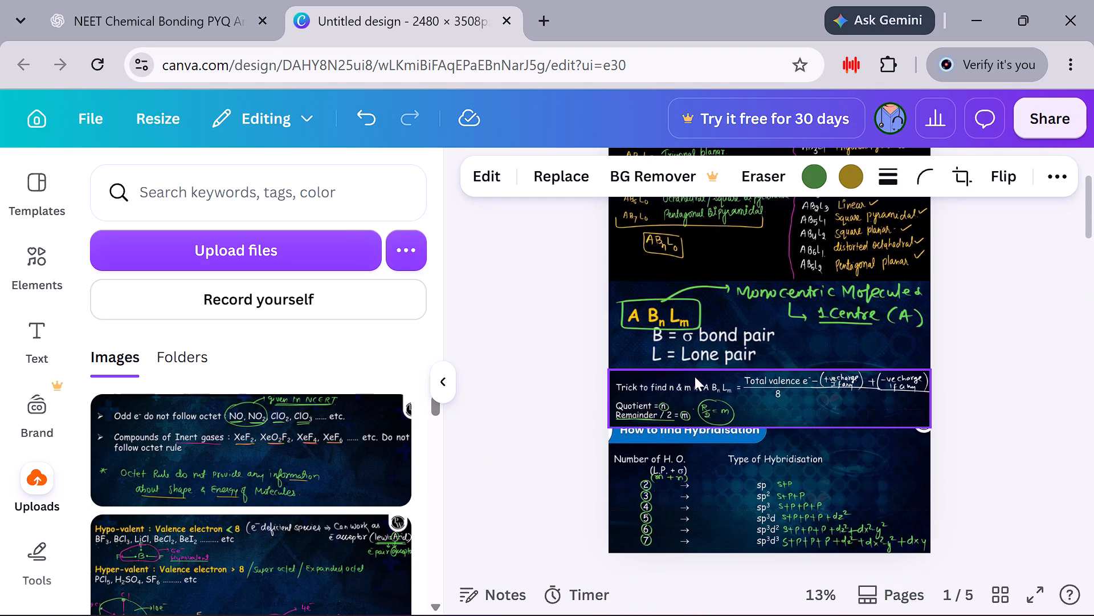
scroll(737, 450, down, 5)
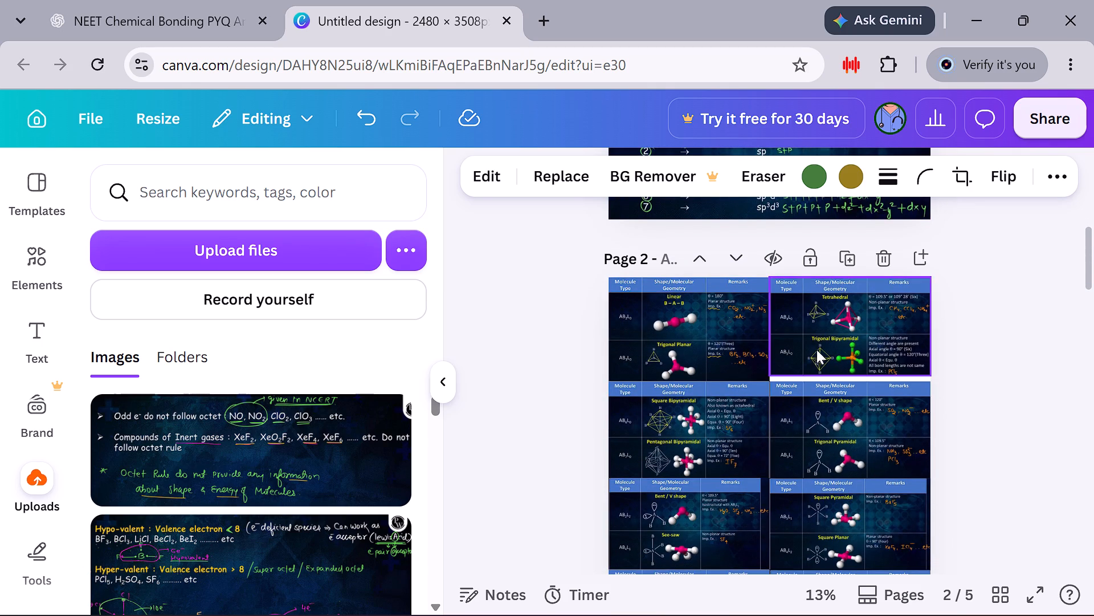
scroll(818, 492, down, 4)
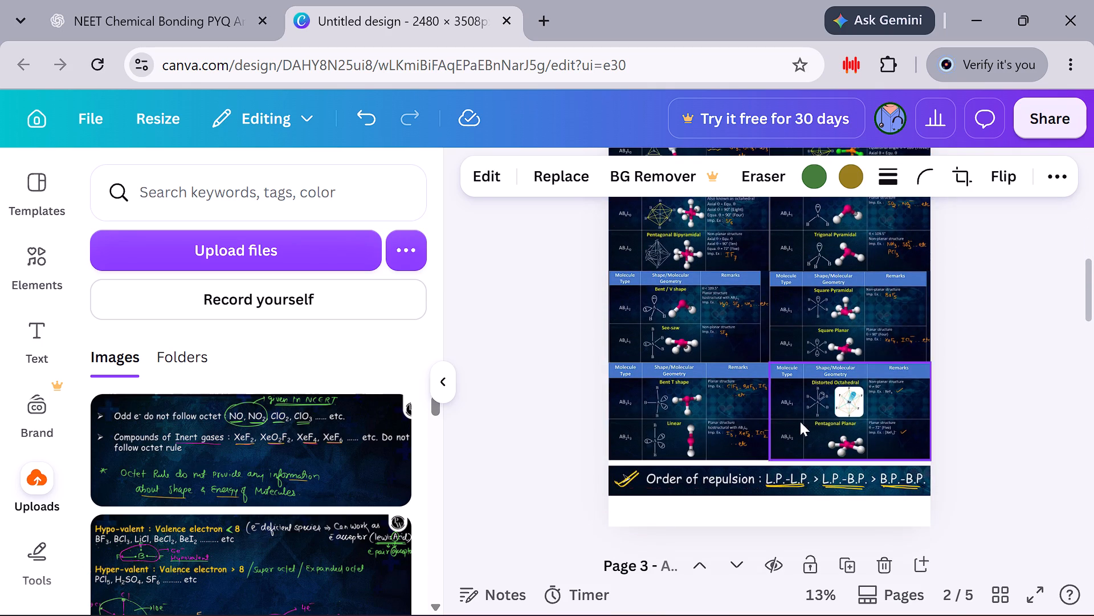
scroll(799, 472, down, 4)
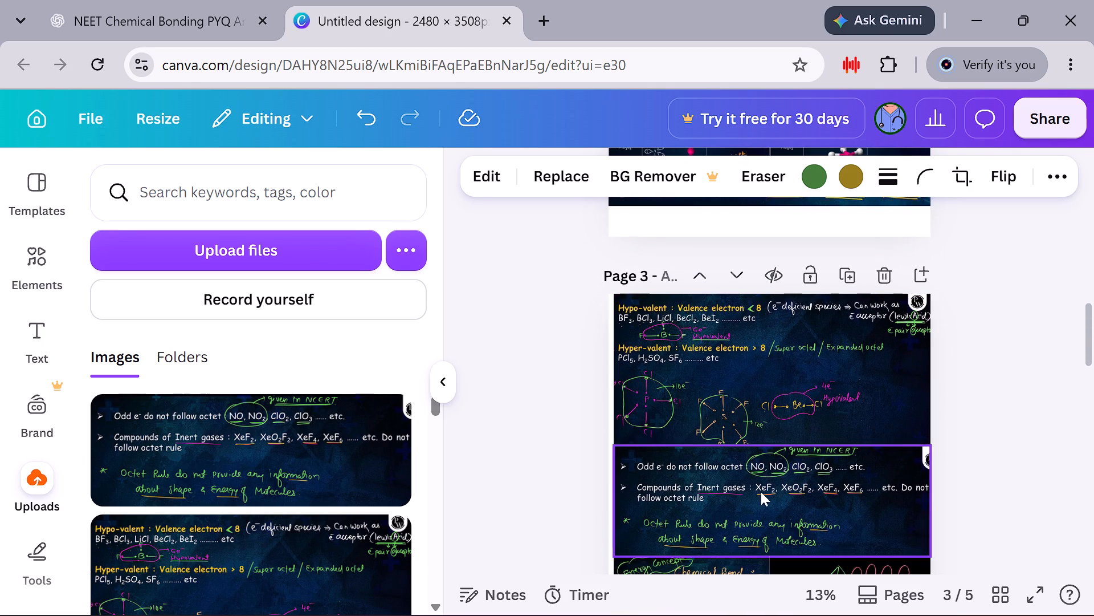
scroll(760, 491, down, 4)
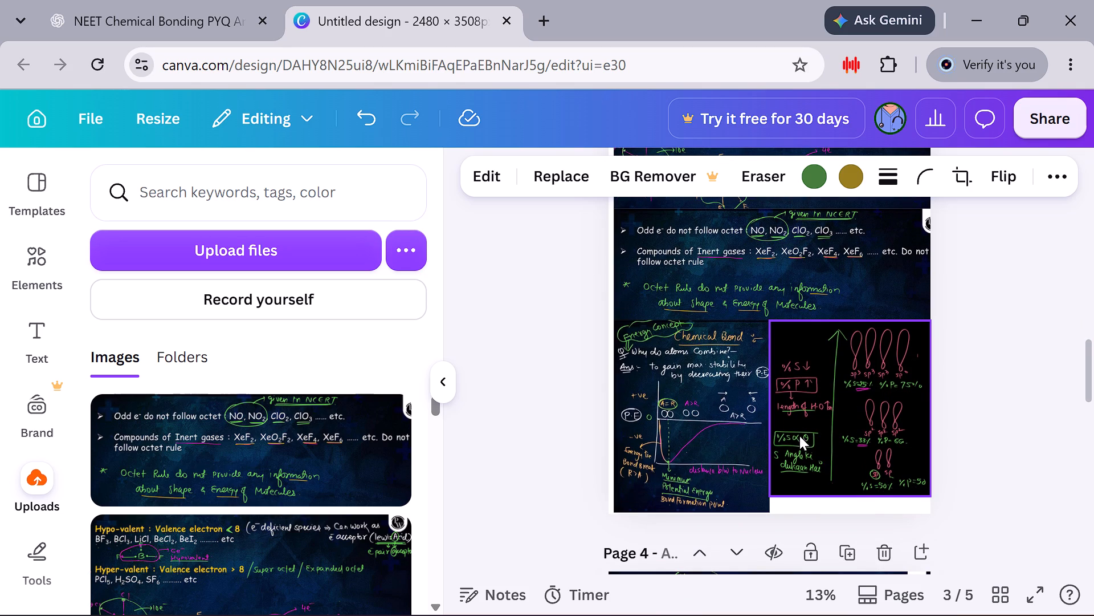
scroll(799, 425, down, 7)
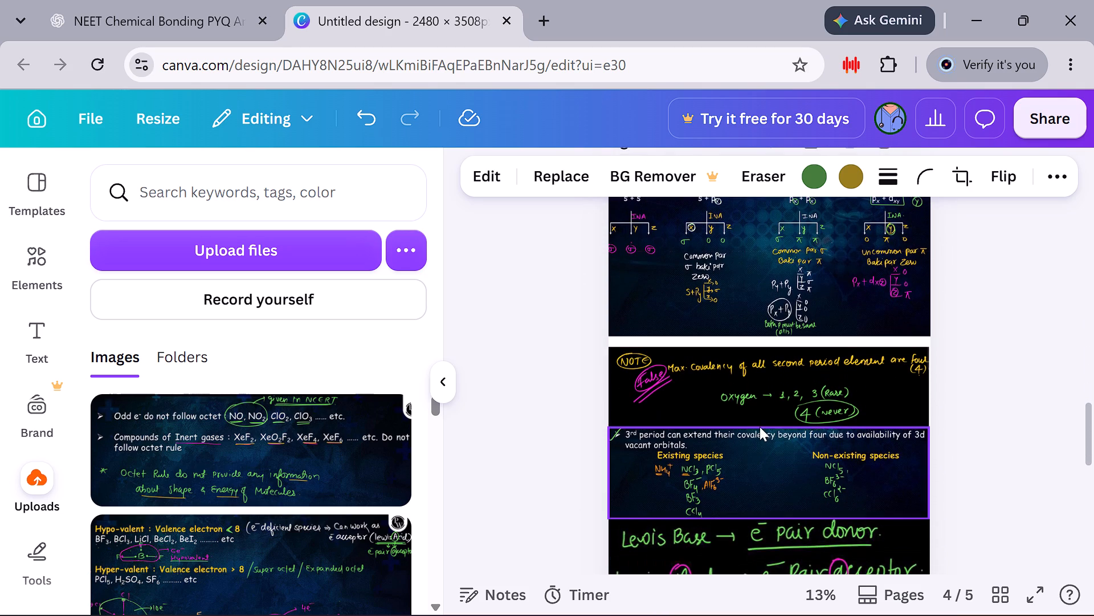
scroll(758, 479, down, 4)
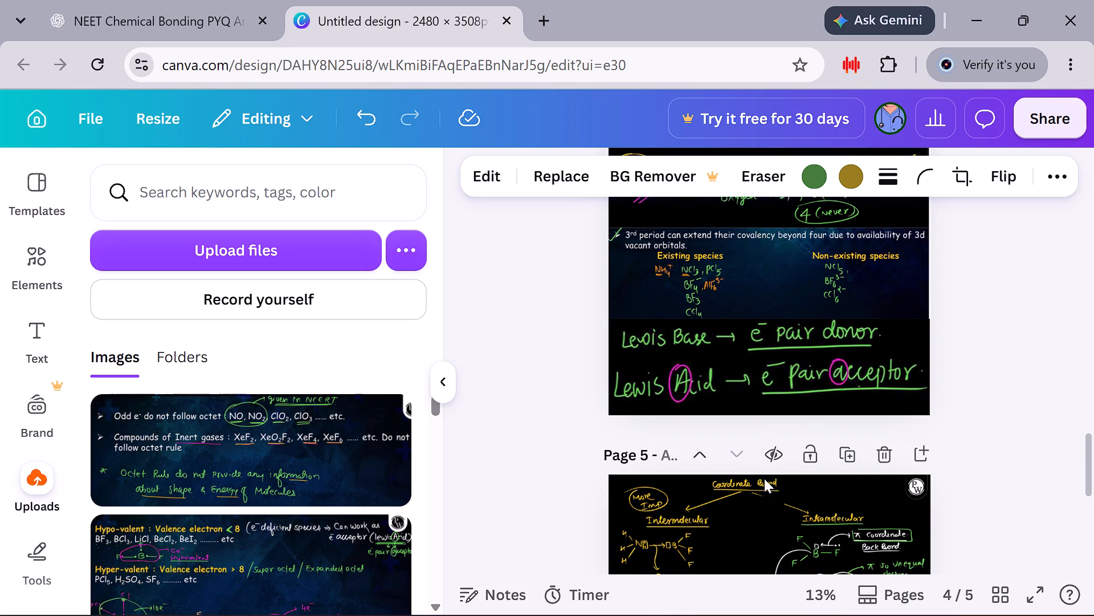
scroll(769, 500, down, 6)
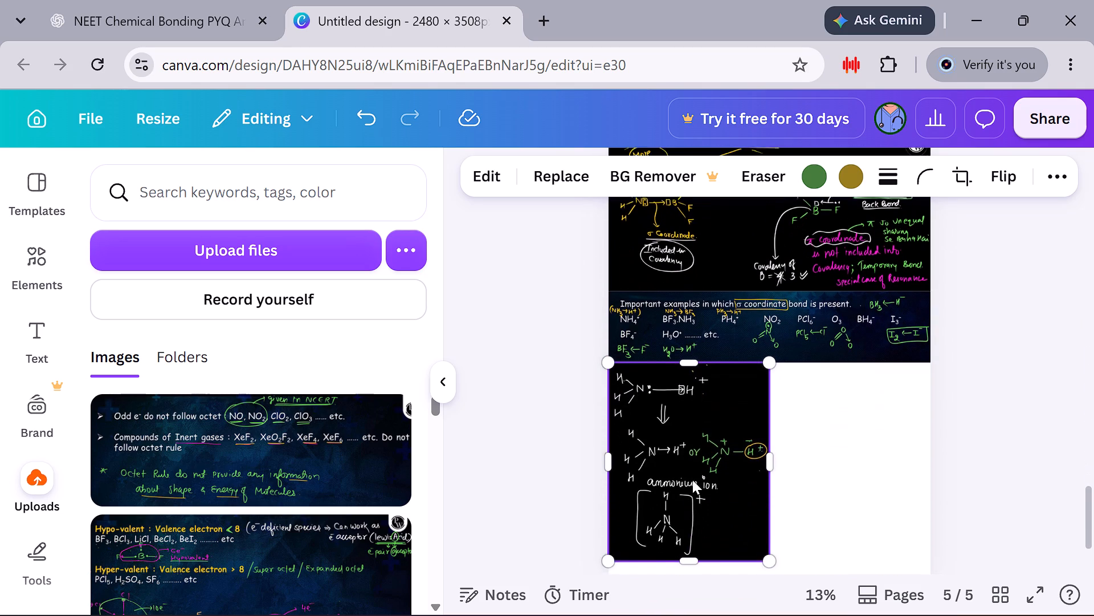
scroll(645, 480, down, 1)
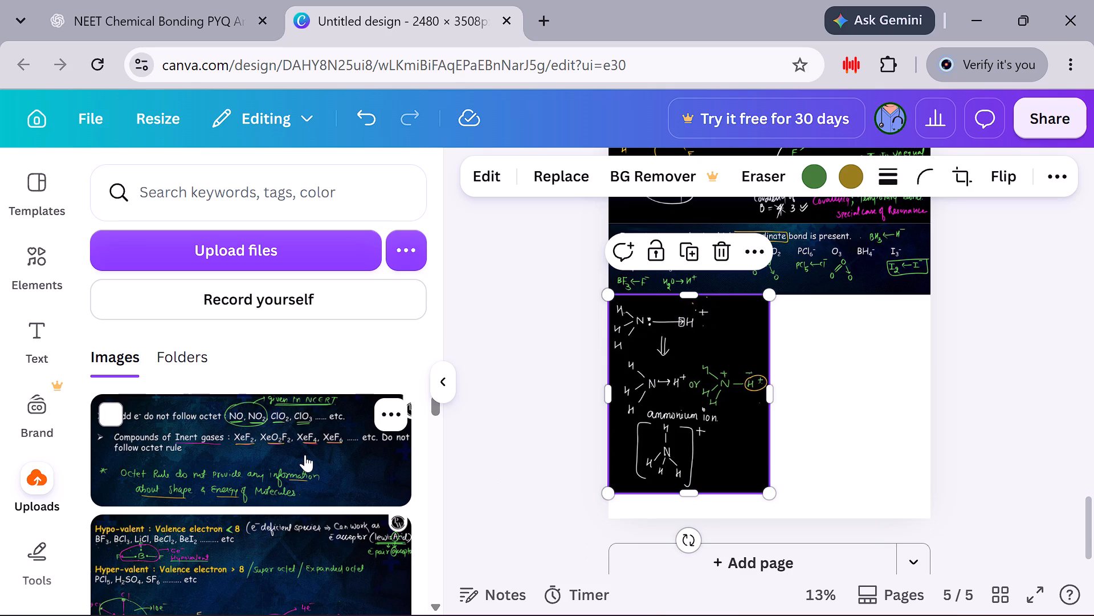
Browse the uploaded images through to the Important examples image, looking for notes not yet placed in the design.
scroll(309, 464, down, 4)
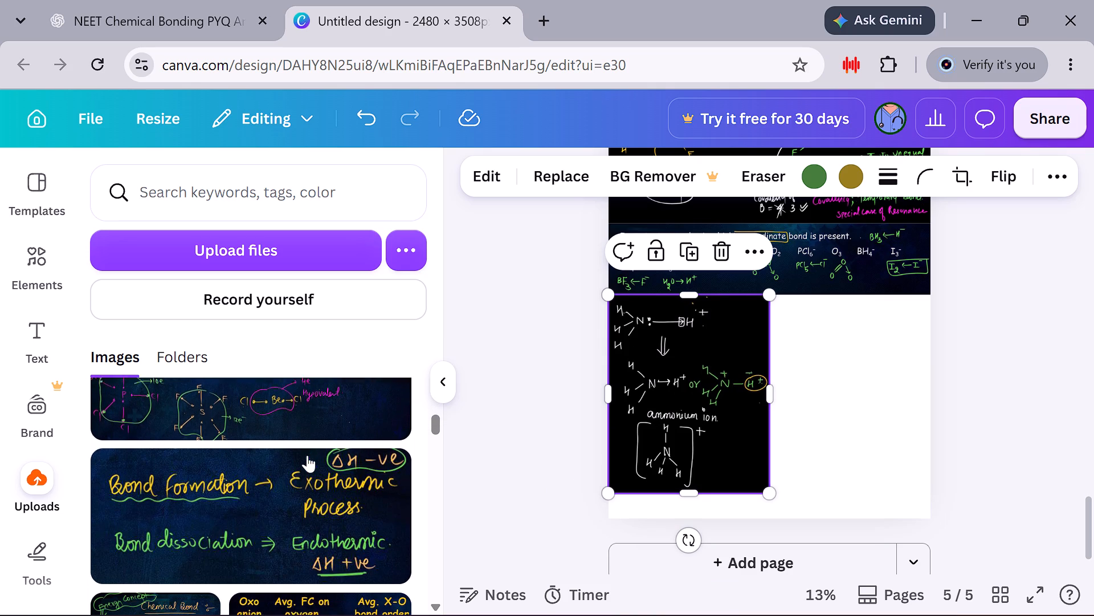
scroll(307, 455, down, 7)
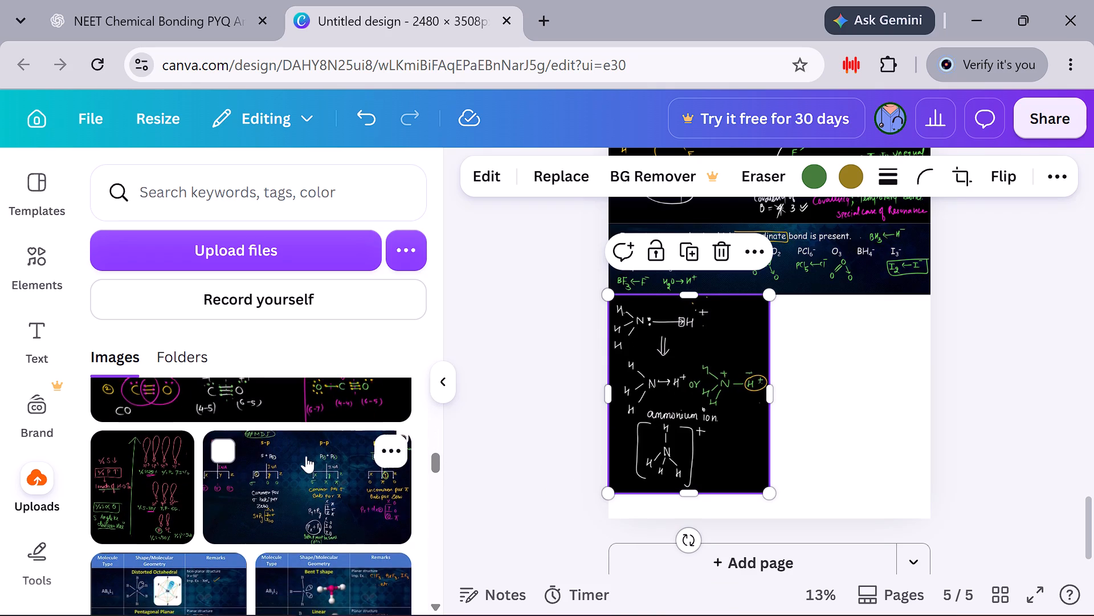
scroll(306, 456, down, 10)
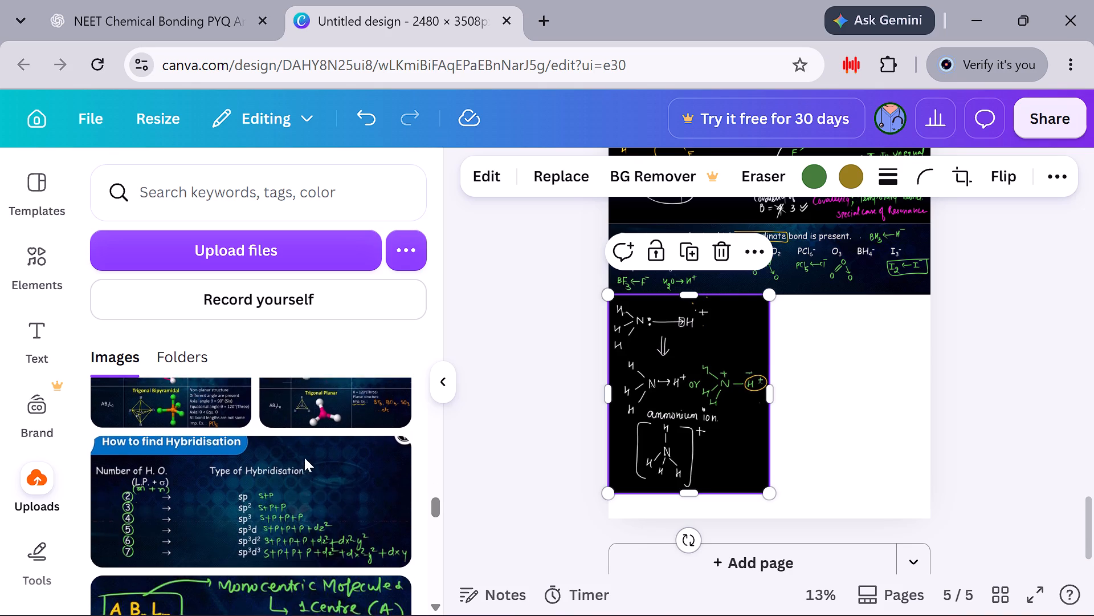
scroll(304, 457, down, 6)
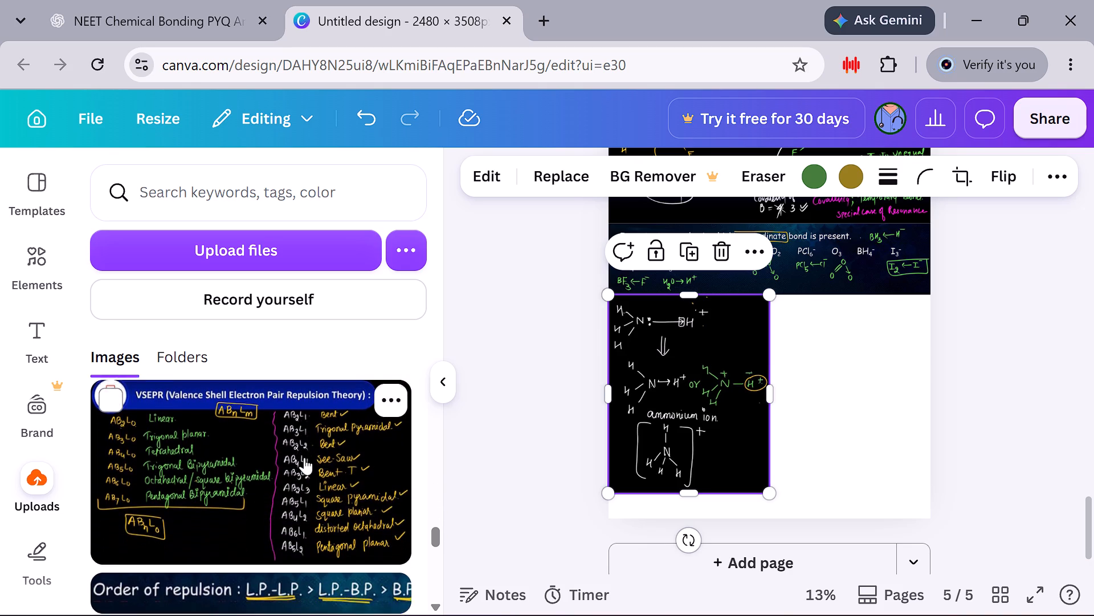
scroll(304, 457, down, 5)
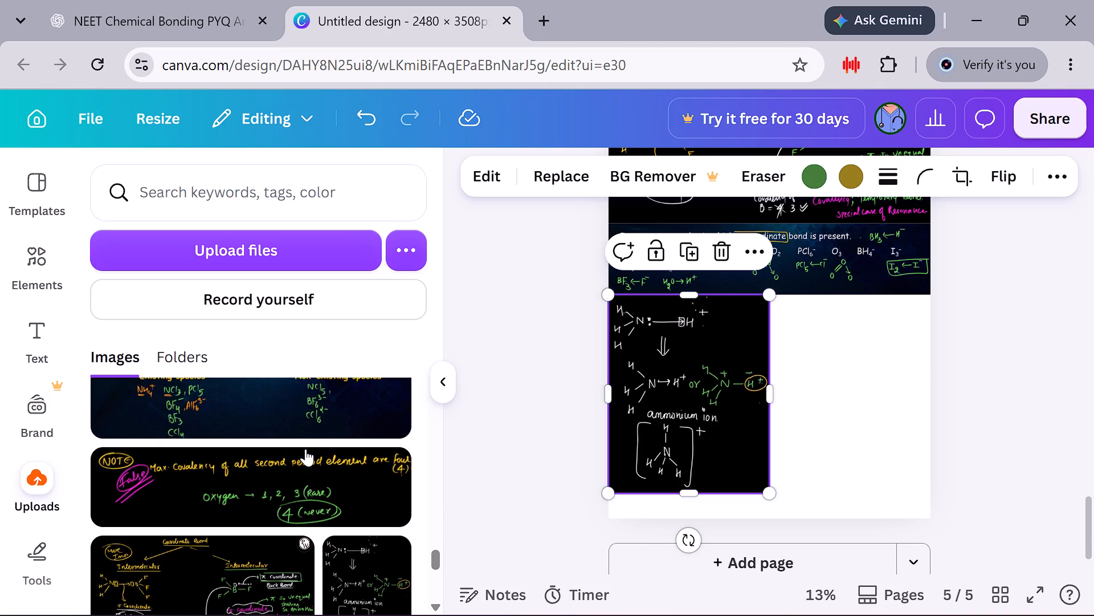
scroll(305, 449, down, 4)
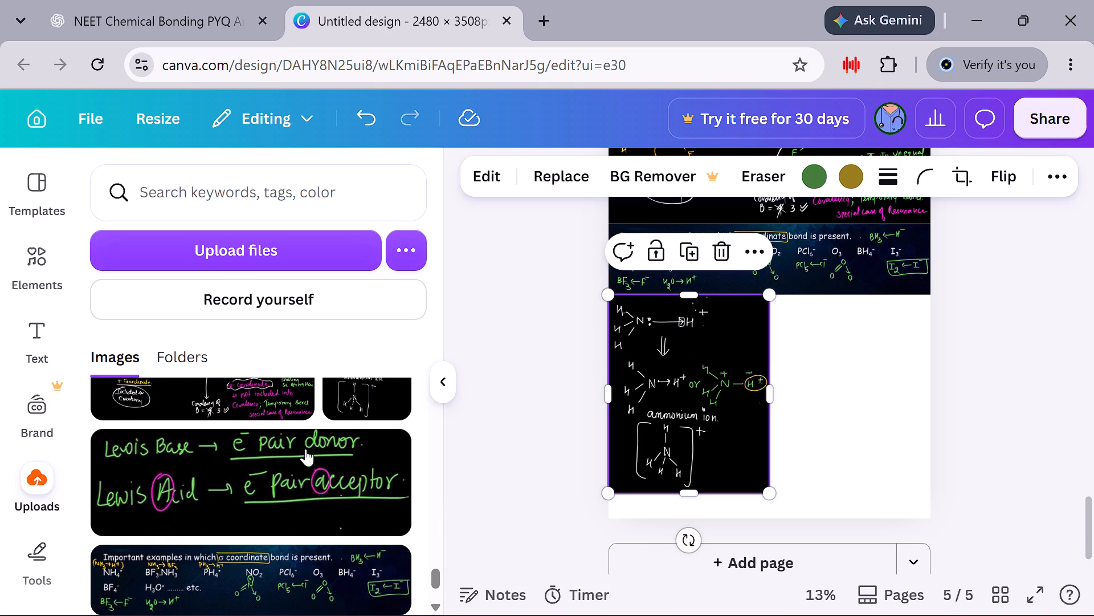
scroll(305, 449, down, 4)
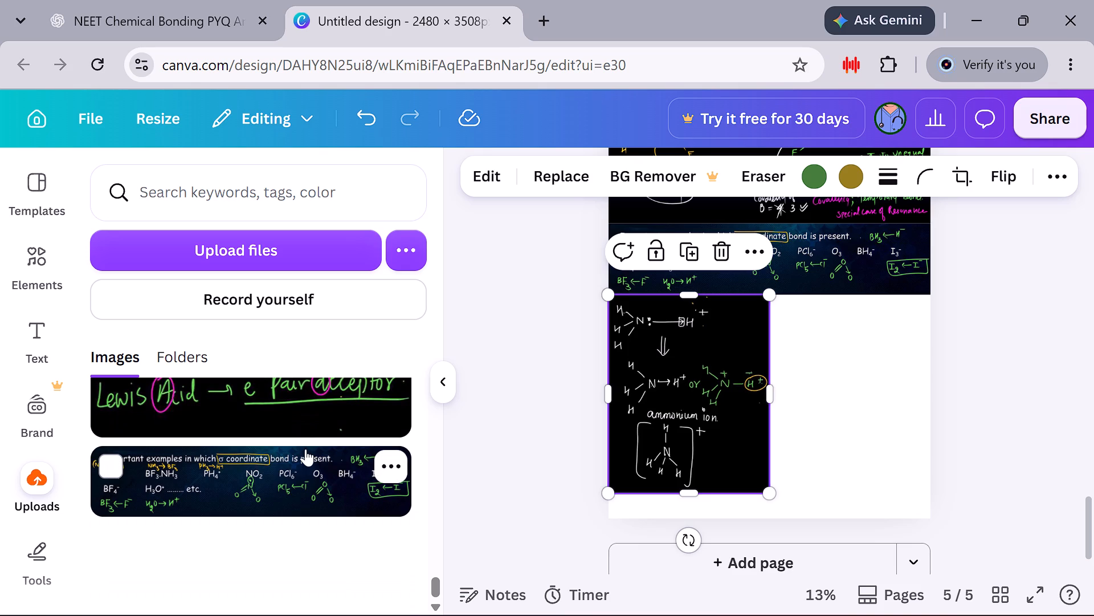
scroll(370, 452, up, 4)
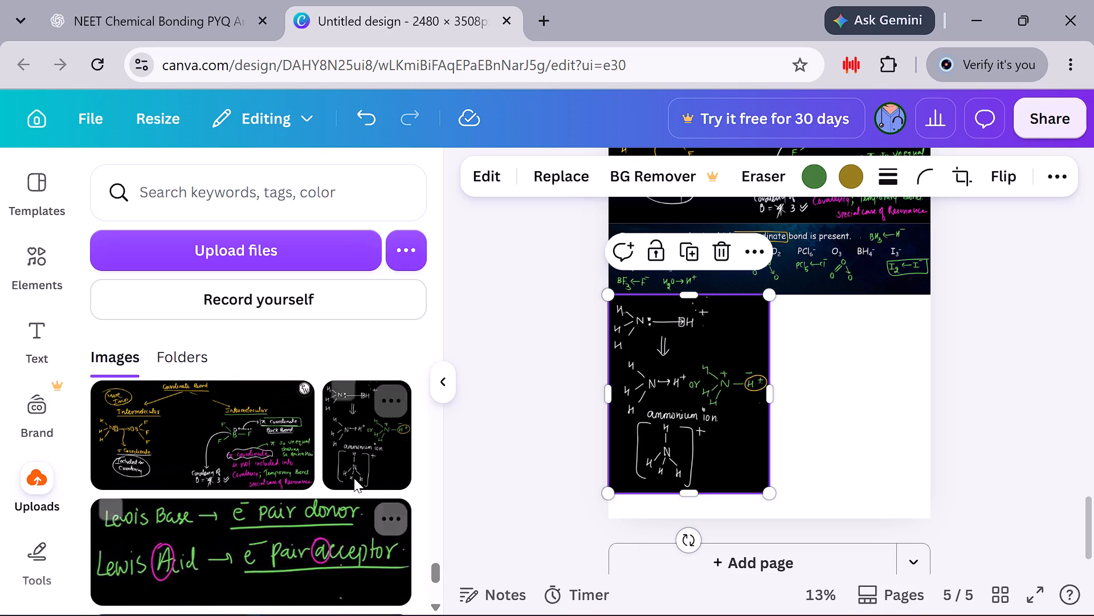
scroll(354, 478, up, 3)
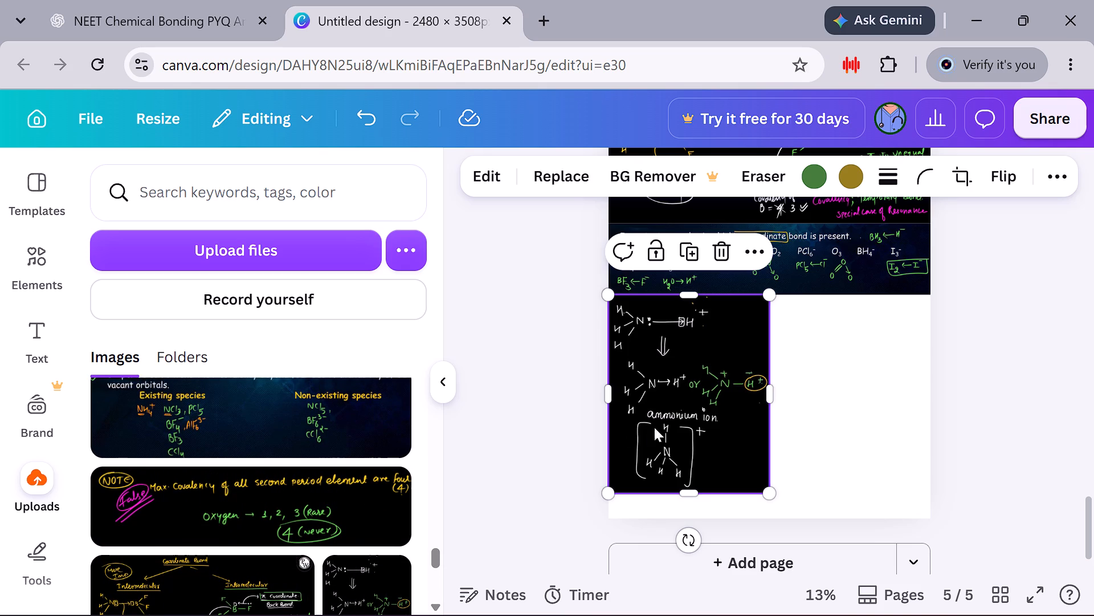
Compare the images placed on pages 5 and 4 with the uploaded VSEPR, hybridisation and orbital overlap images.
scroll(696, 401, up, 3)
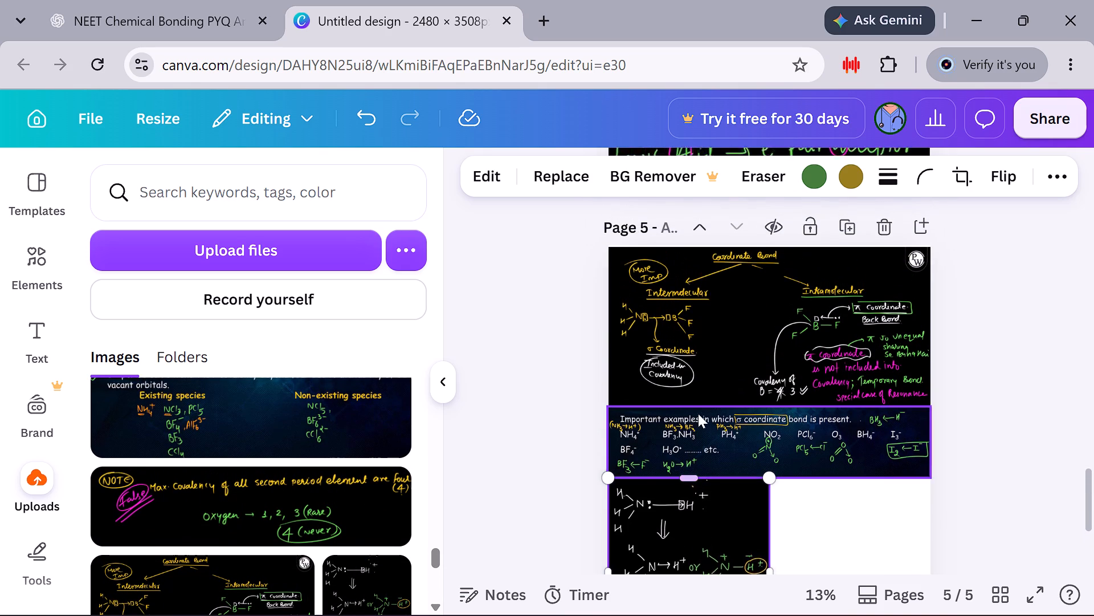
scroll(698, 414, up, 5)
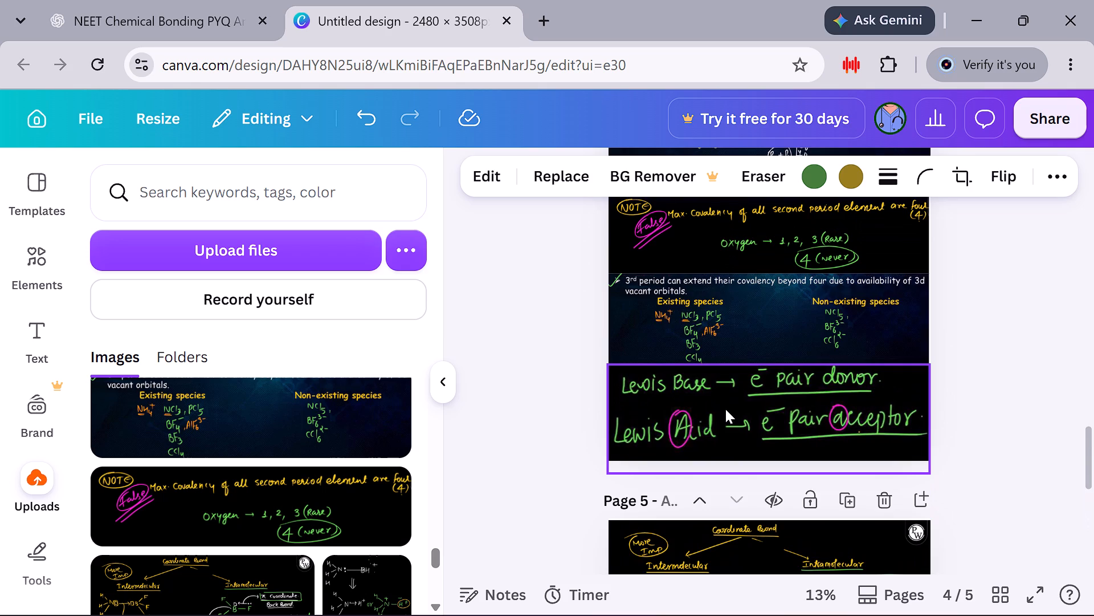
scroll(726, 409, up, 4)
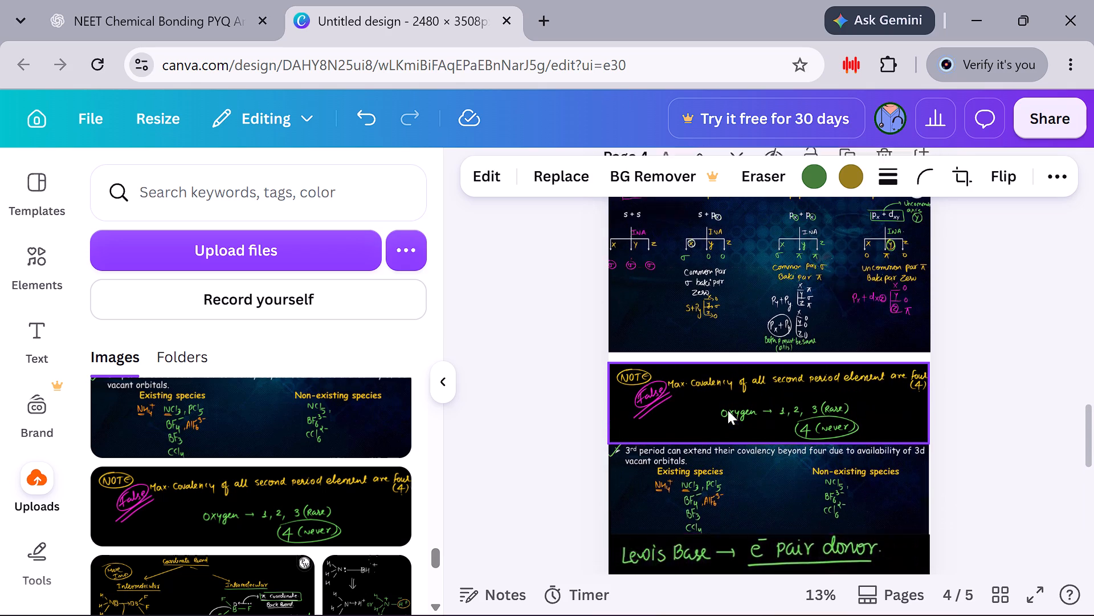
scroll(728, 410, up, 1)
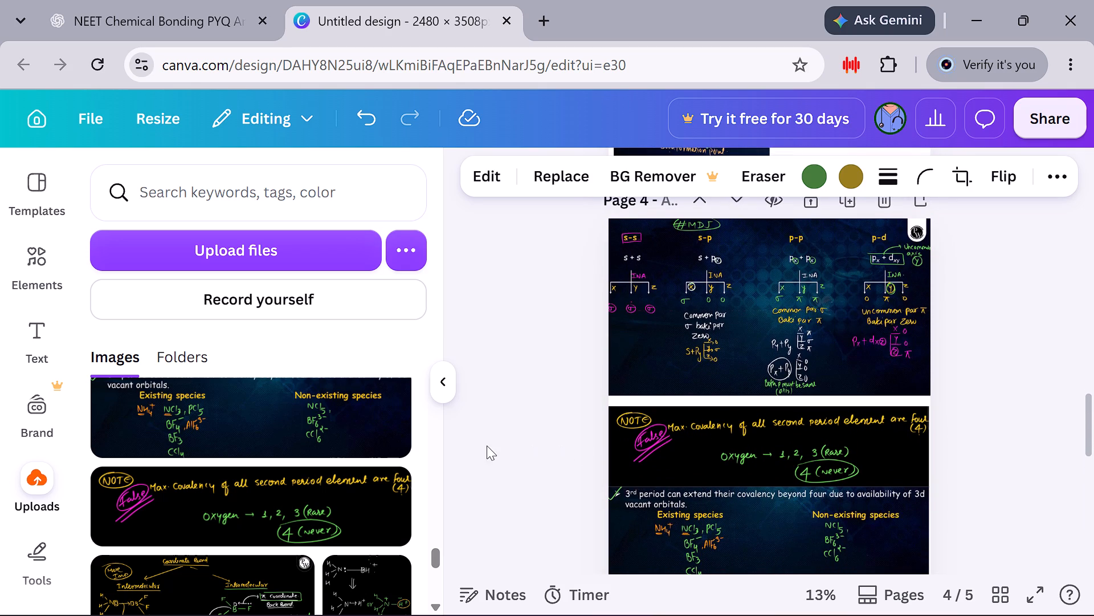
scroll(398, 448, down, 3)
scroll(392, 453, up, 6)
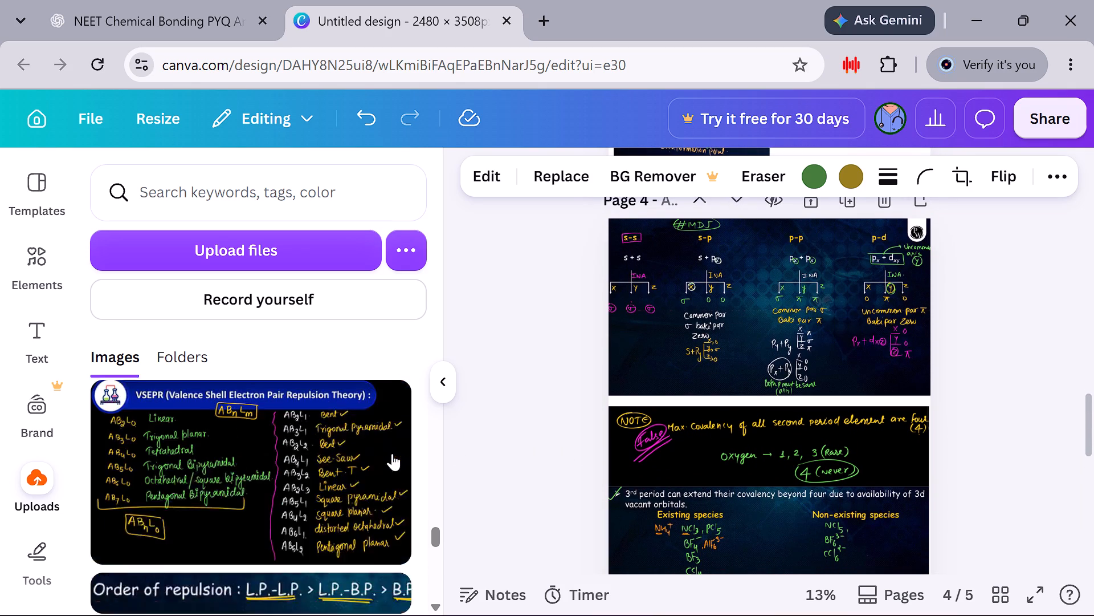
scroll(382, 460, up, 4)
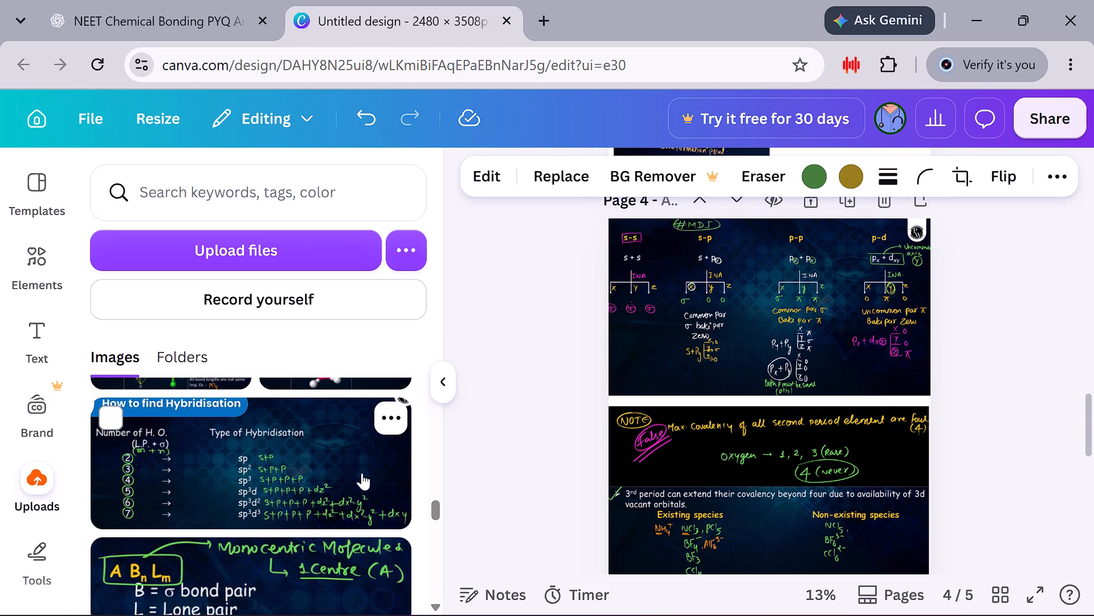
scroll(356, 473, up, 9)
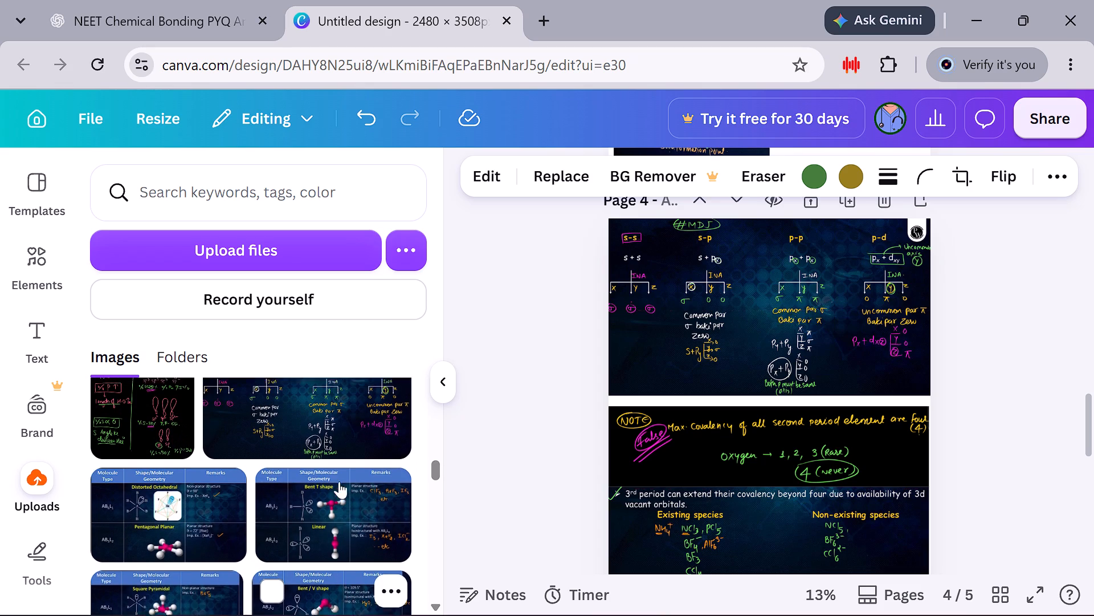
scroll(339, 481, up, 2)
scroll(760, 395, up, 5)
Compare the molecular geometry tables placed on page 2 with the uploaded shape tables and the How to find Hybridisation image.
scroll(743, 400, up, 4)
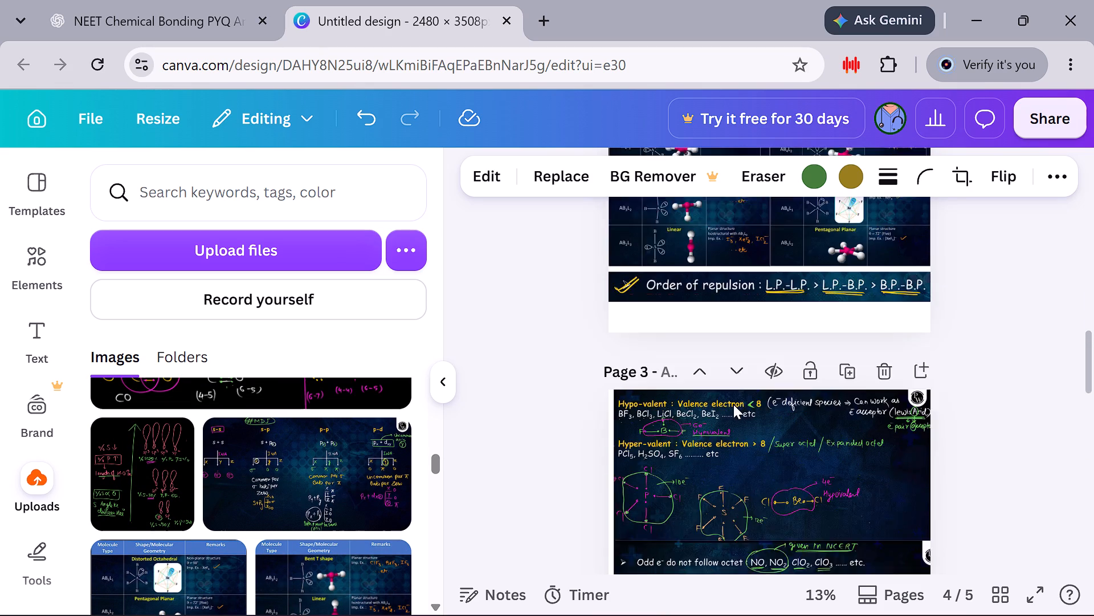
scroll(731, 404, up, 3)
scroll(729, 406, down, 1)
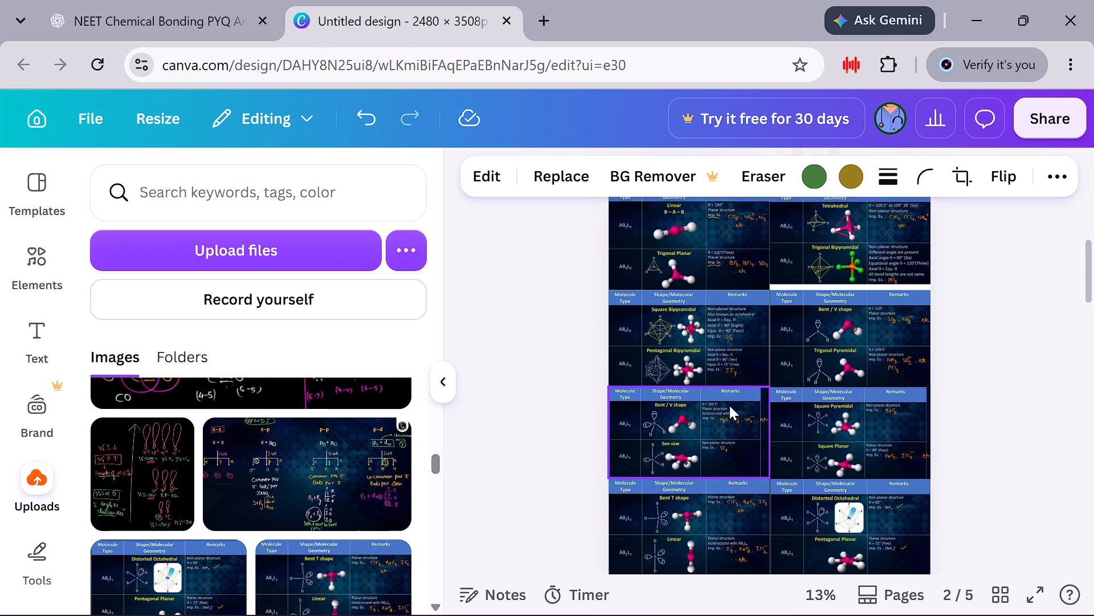
scroll(729, 406, down, 1)
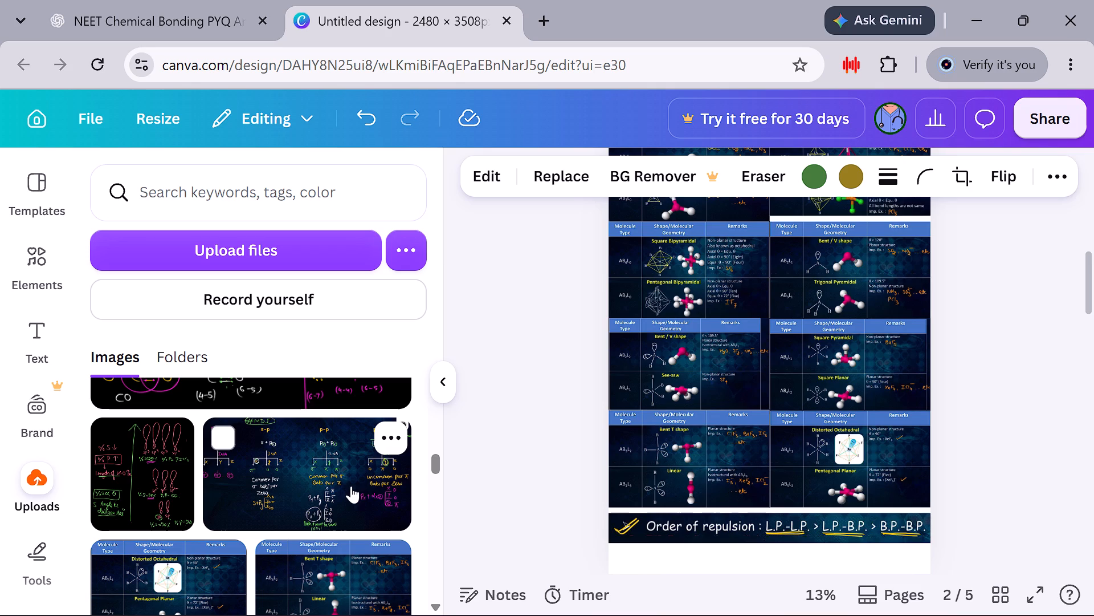
scroll(336, 512, down, 5)
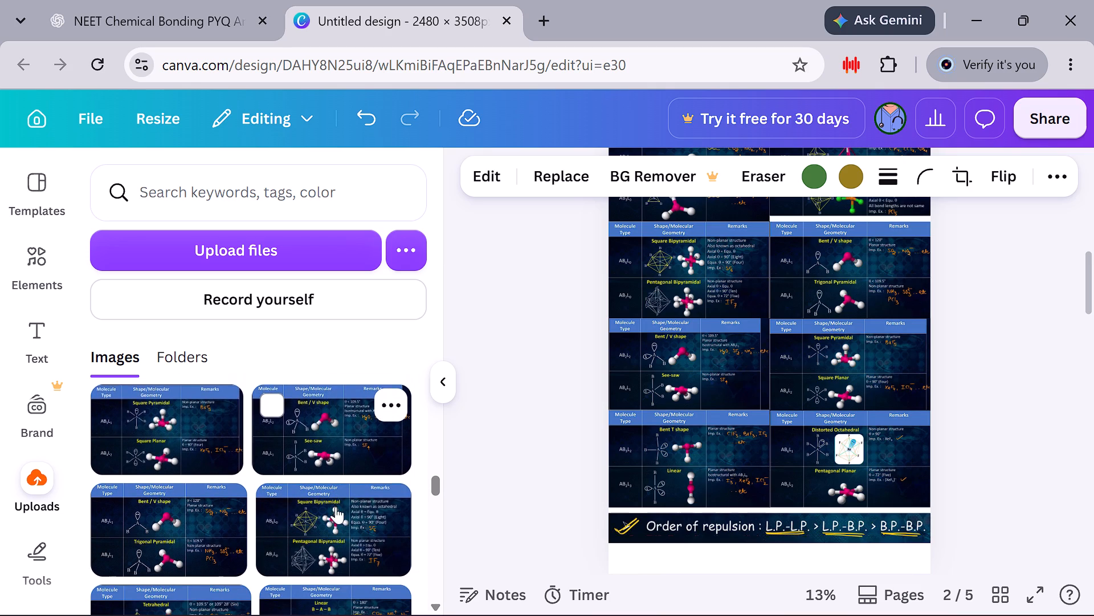
scroll(336, 506, down, 3)
scroll(336, 506, up, 3)
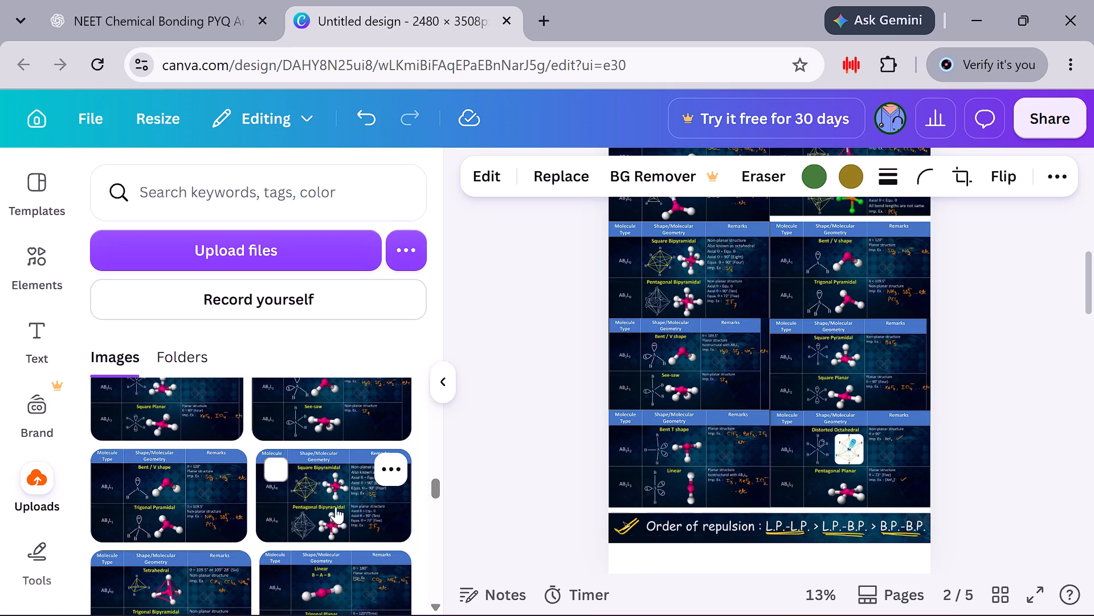
scroll(336, 506, up, 1)
scroll(336, 506, down, 1)
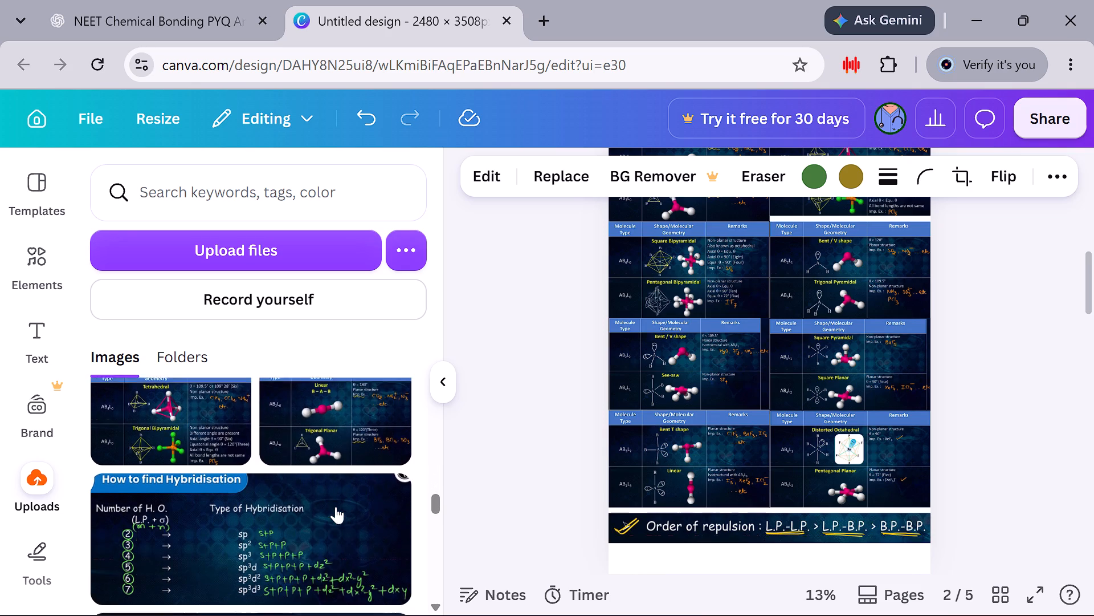
scroll(336, 506, down, 1)
scroll(607, 432, up, 1)
scroll(356, 482, down, 1)
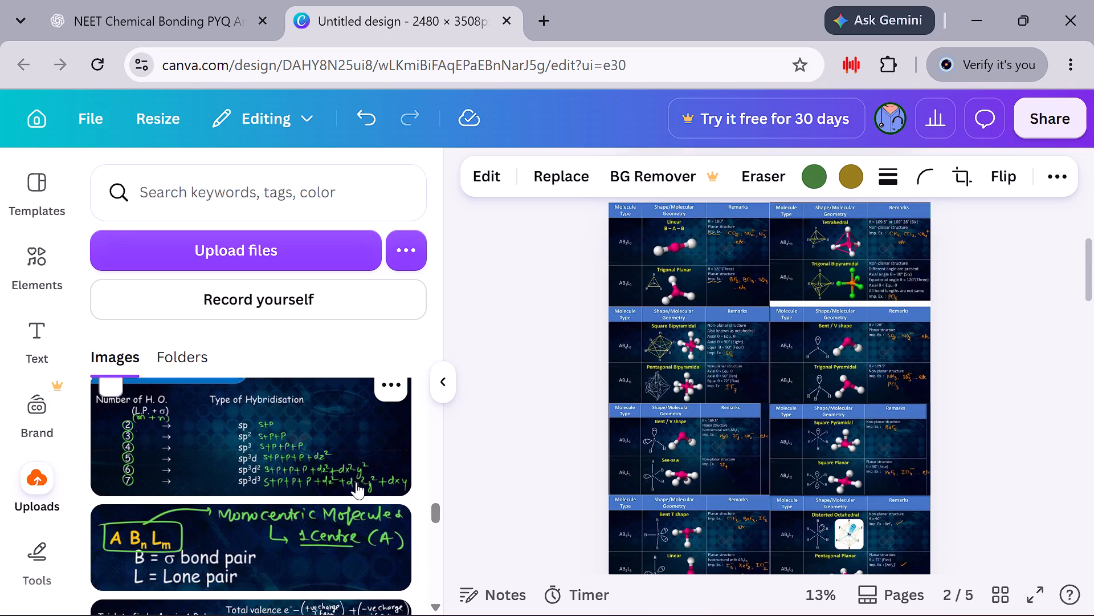
Check the images placed on pages 3 and 4 against the uploaded hybridisation, AB_nL_m and VSEPR notes.
scroll(356, 482, down, 1)
scroll(627, 461, down, 5)
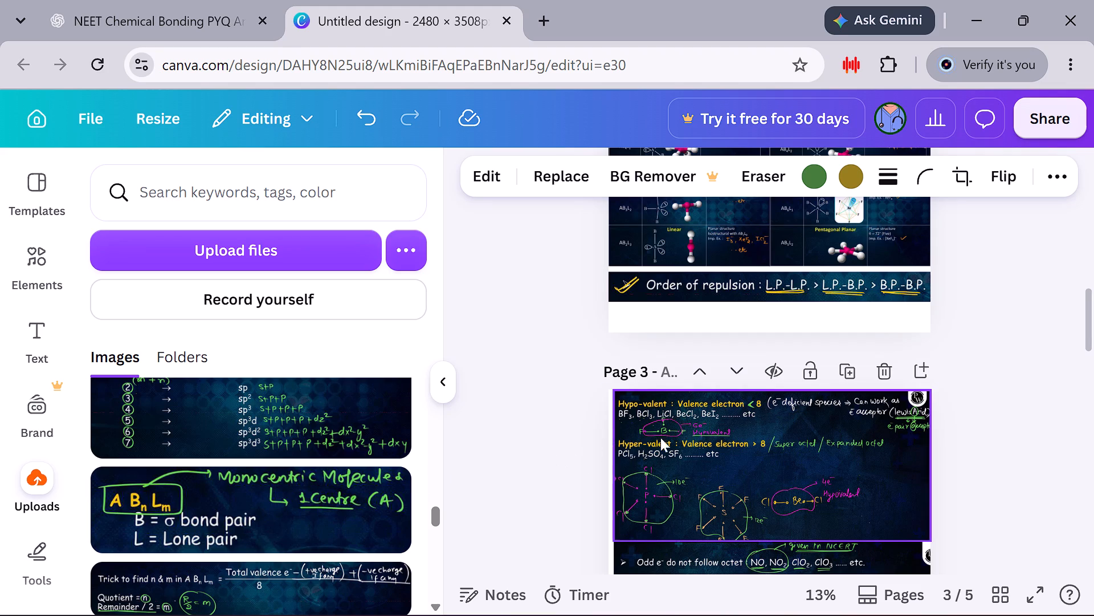
scroll(670, 443, down, 1)
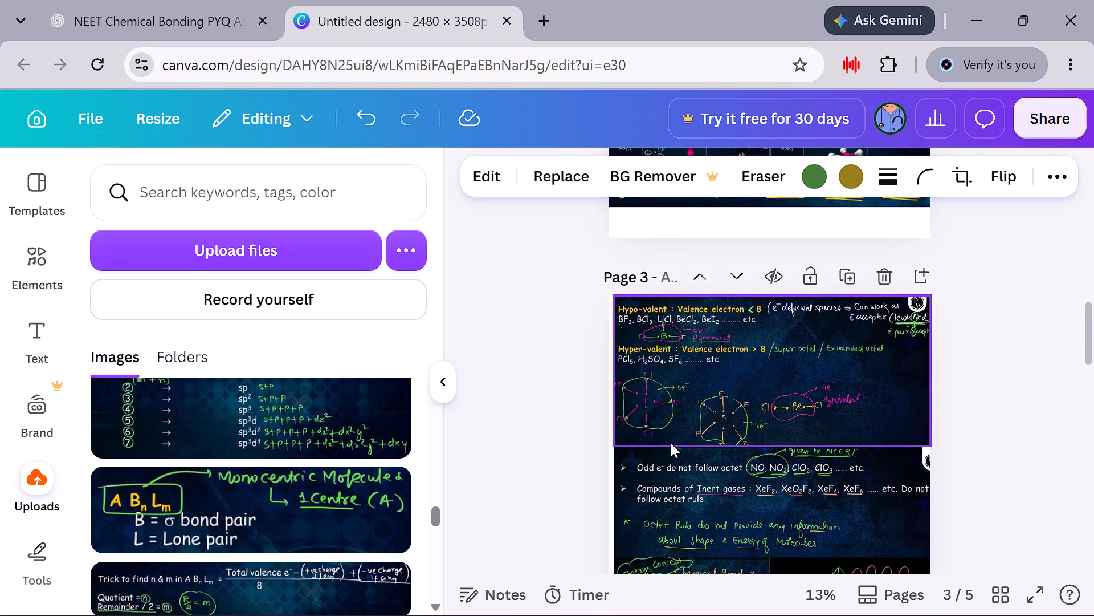
scroll(671, 442, down, 7)
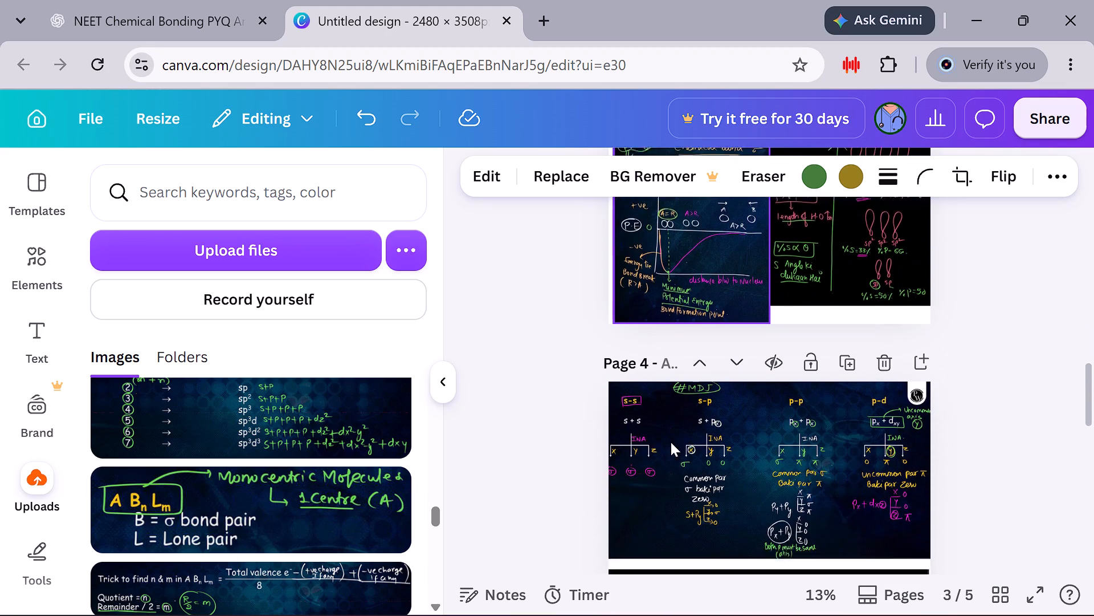
scroll(353, 488, down, 2)
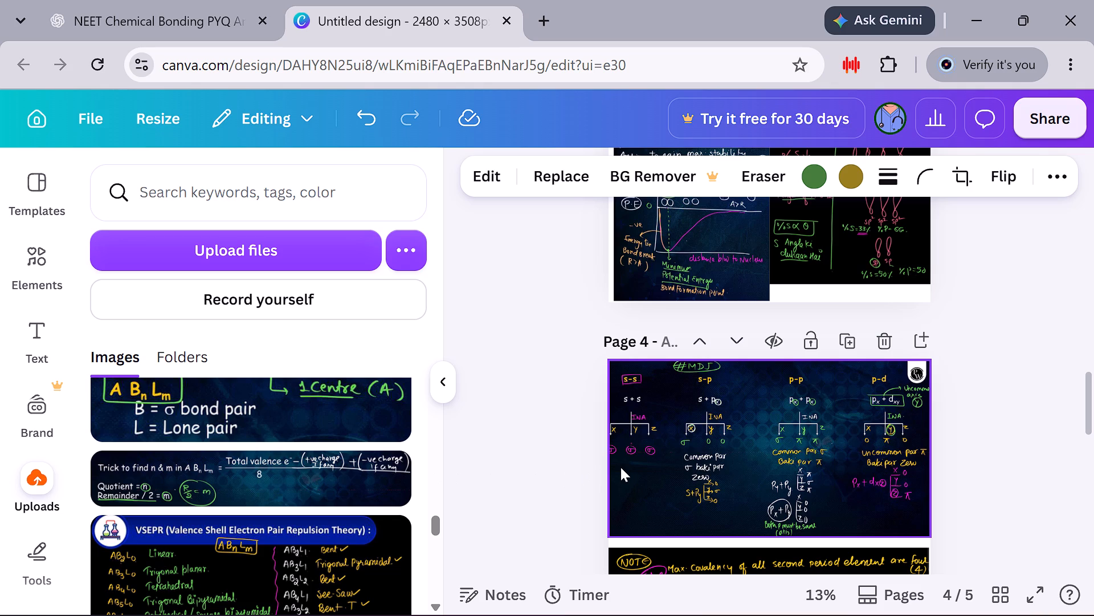
Select the uploaded odd-electron octet, hypo-valent and Chemical Bond energy images, including the note between the last two.
scroll(360, 485, up, 7)
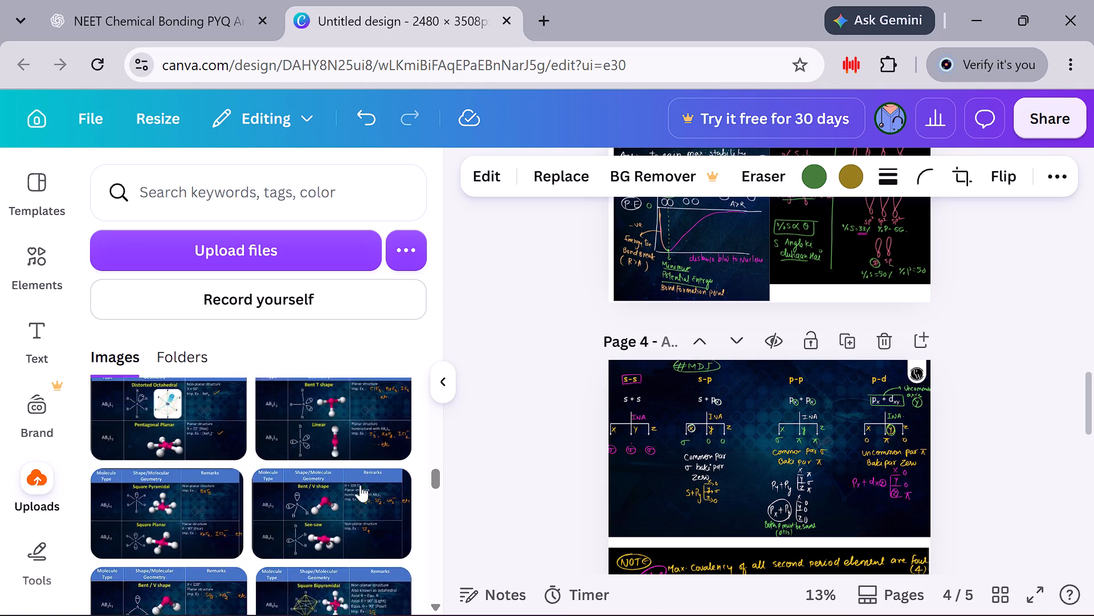
scroll(360, 485, up, 12)
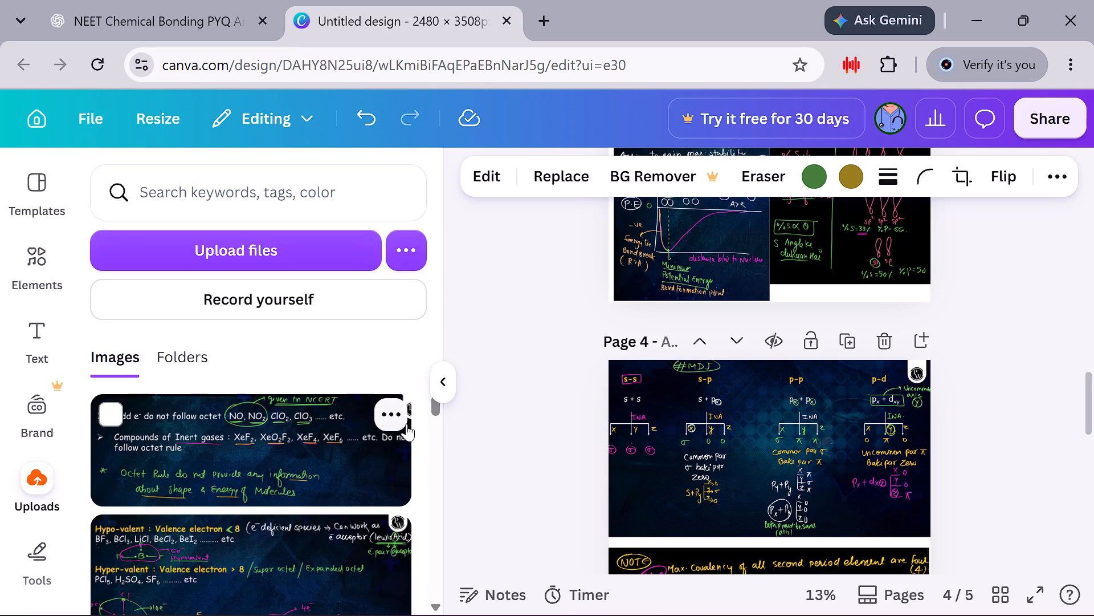
click(104, 416)
scroll(126, 448, down, 1)
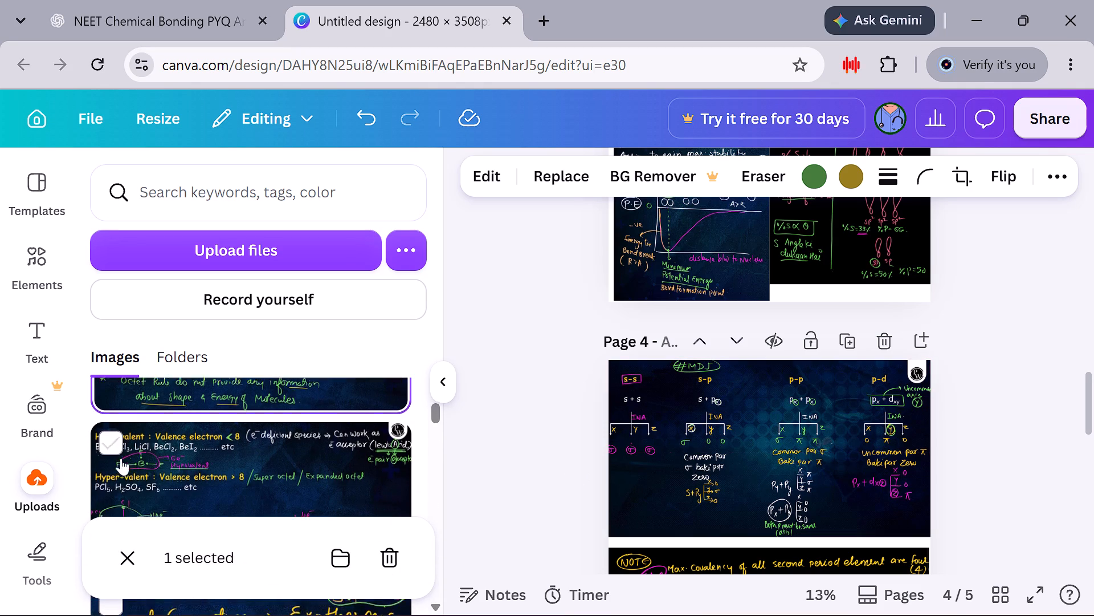
scroll(121, 458, down, 1)
click(111, 438)
scroll(115, 459, down, 1)
click(109, 495)
scroll(108, 492, down, 3)
click(112, 445)
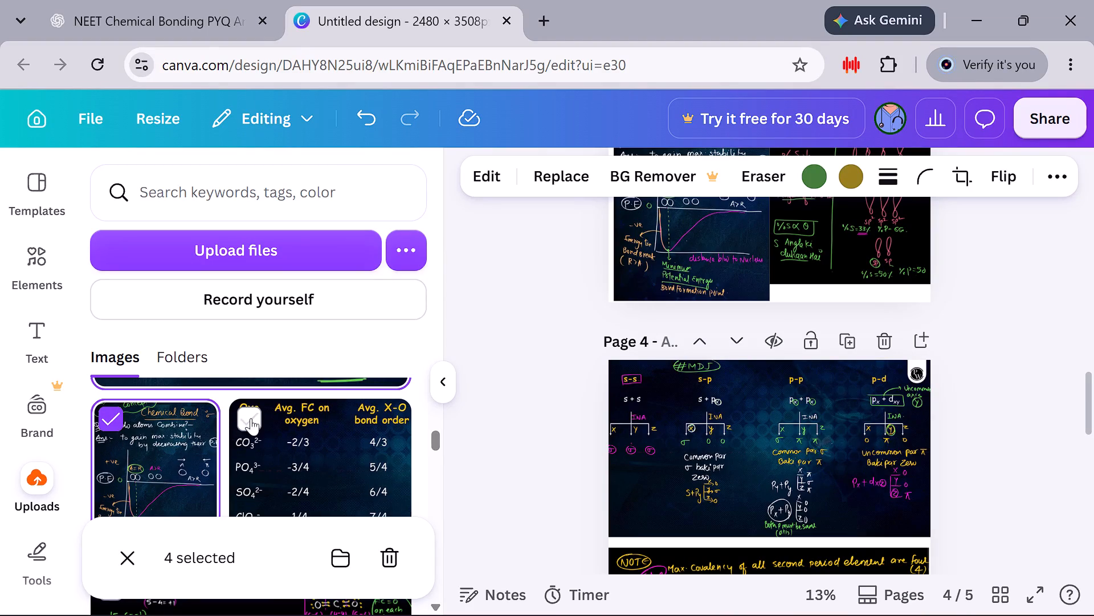
Add the average formal charge table, CO structure, %s-%p character and s-s to p-d orbital overlap images to the upload selection.
click(251, 418)
scroll(247, 446, down, 3)
click(113, 416)
scroll(133, 427, down, 2)
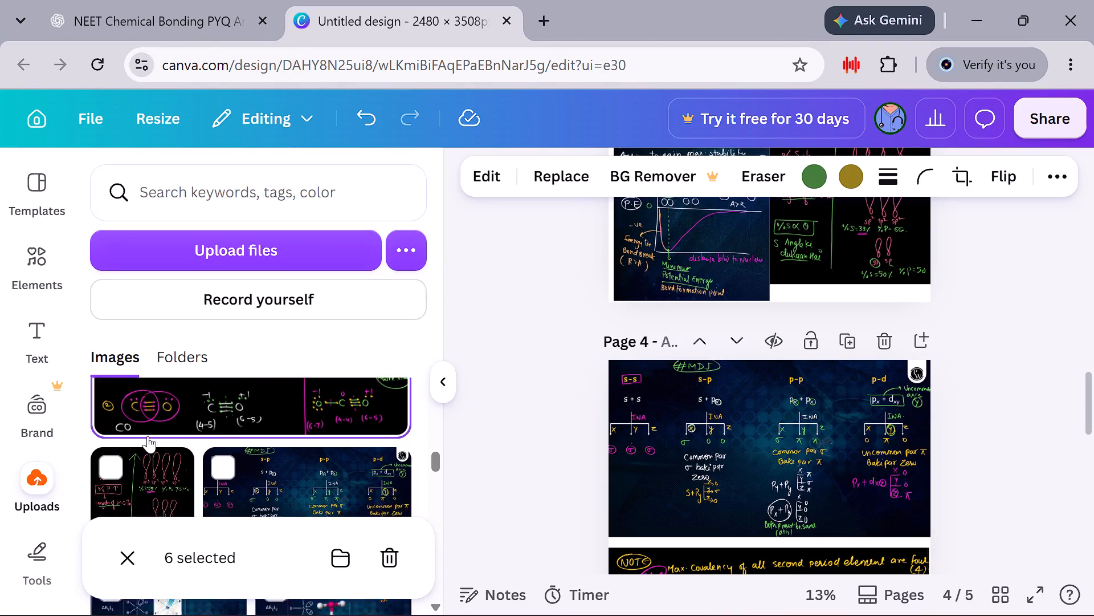
scroll(148, 436, down, 1)
click(116, 411)
click(219, 403)
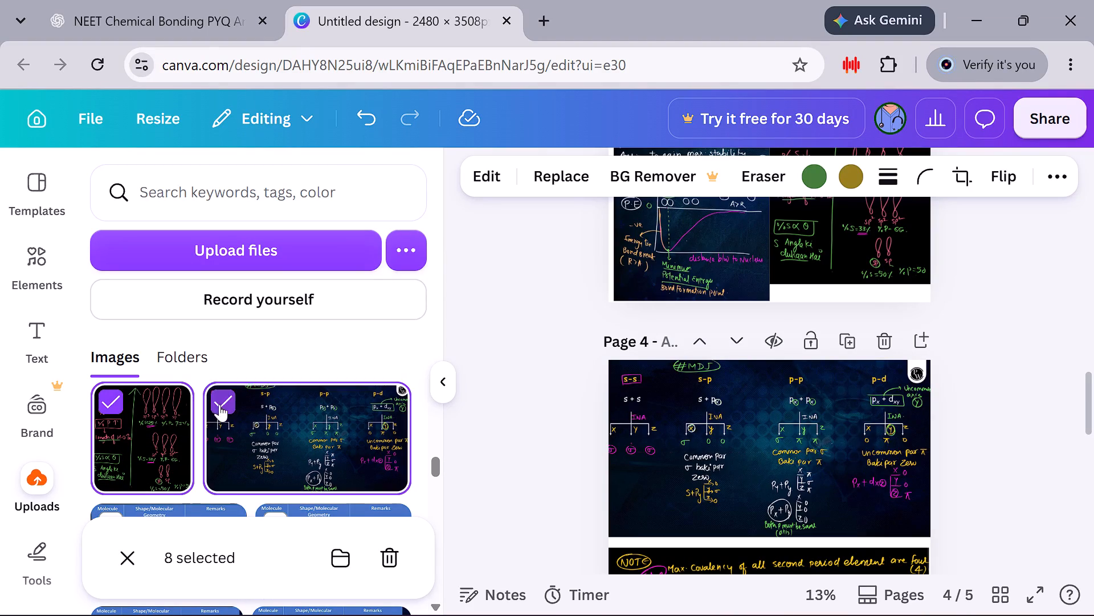
Add all eight uploaded molecular geometry tables to the selection, from Distorted Octahedral through to Linear and Trigonal Planar.
scroll(217, 417, down, 2)
click(108, 398)
click(111, 496)
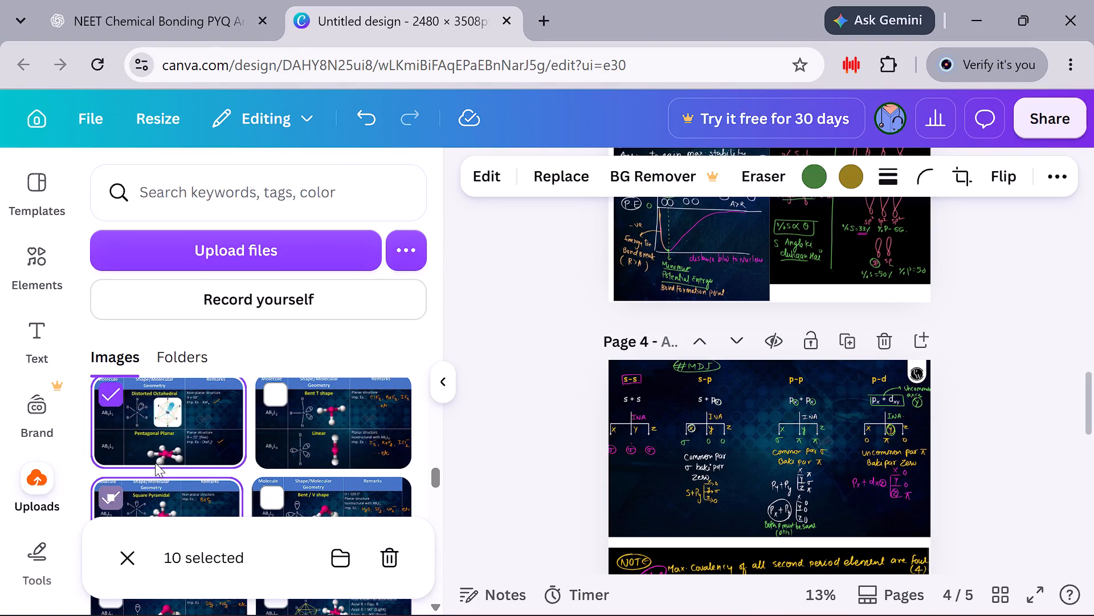
click(271, 396)
click(270, 497)
scroll(266, 484, down, 2)
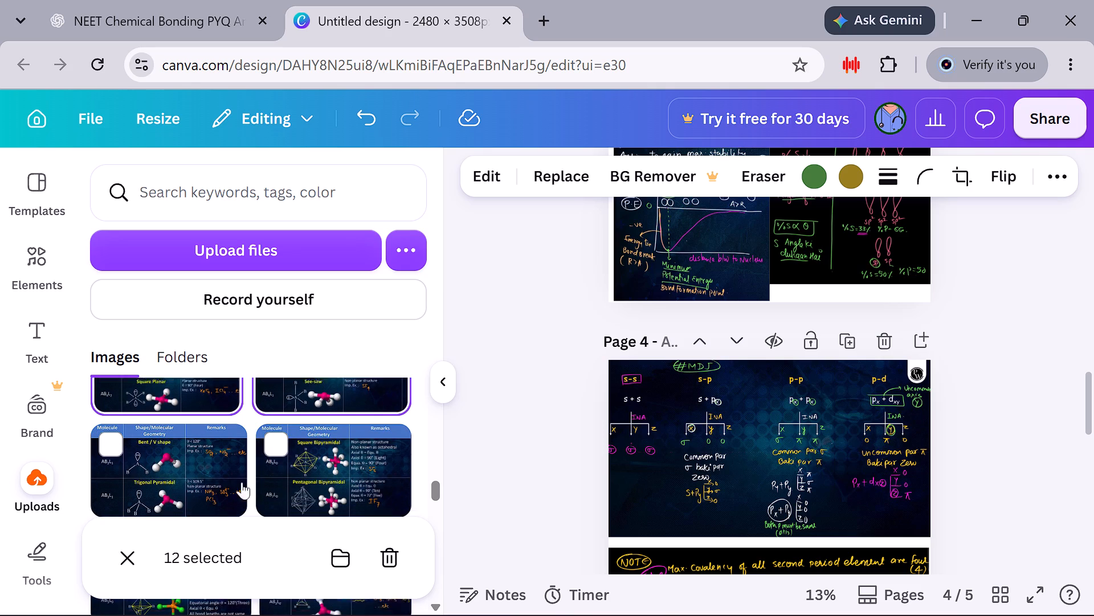
click(124, 441)
click(280, 441)
scroll(271, 445, down, 2)
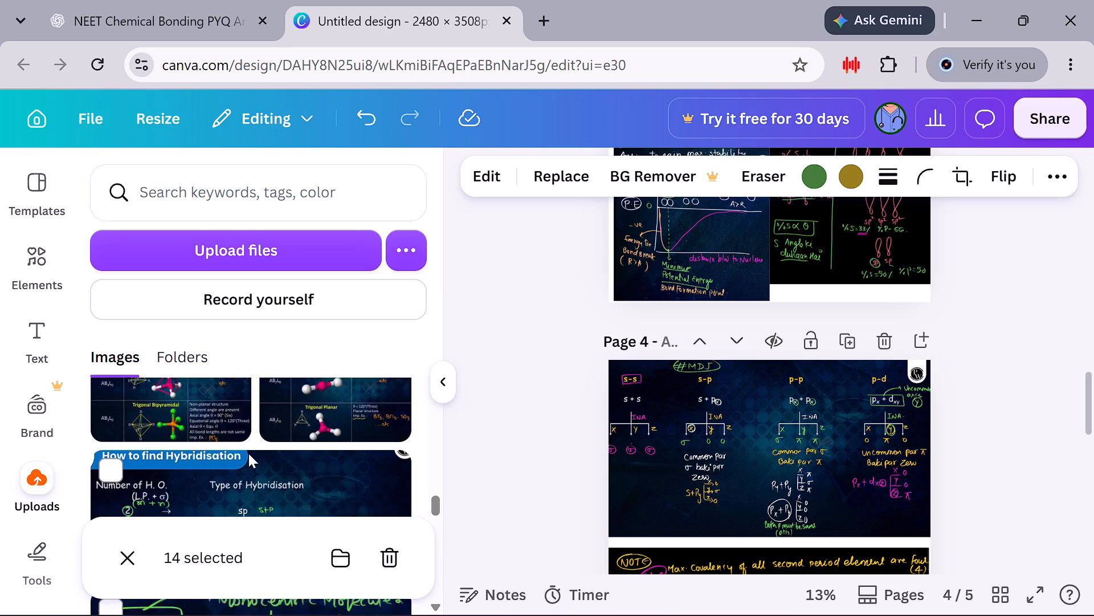
scroll(248, 453, down, 1)
scroll(179, 439, up, 1)
click(111, 433)
click(277, 434)
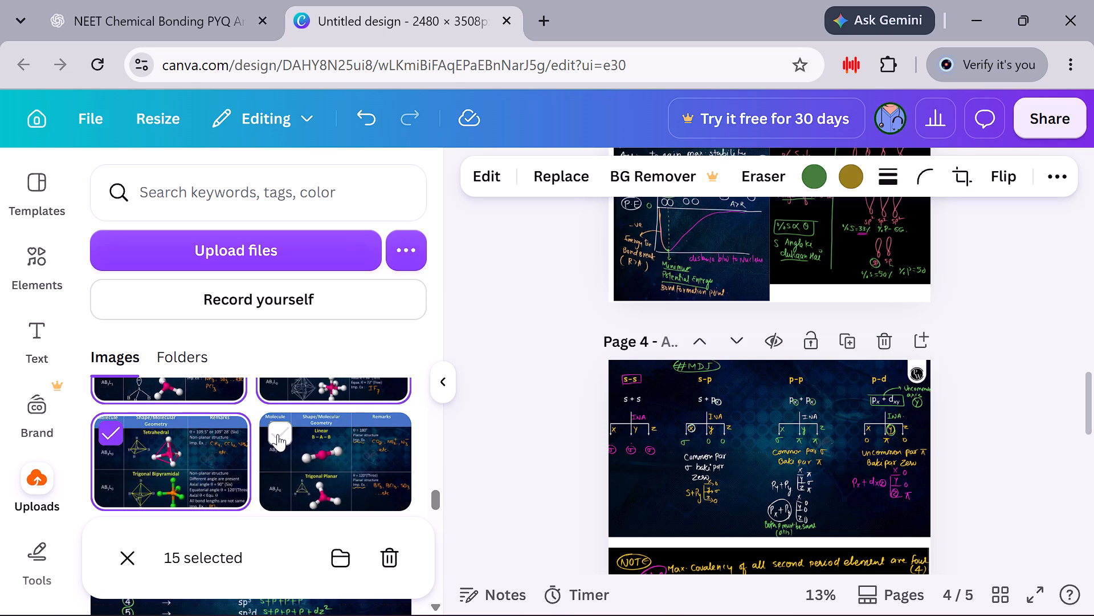
Add the How to find Hybridisation, AB_nL_m monocentric molecules, n and m trick, and VSEPR images to the selection.
scroll(273, 434, down, 3)
scroll(136, 420, up, 1)
click(113, 408)
scroll(114, 413, down, 3)
scroll(119, 431, up, 1)
click(111, 409)
scroll(120, 427, down, 1)
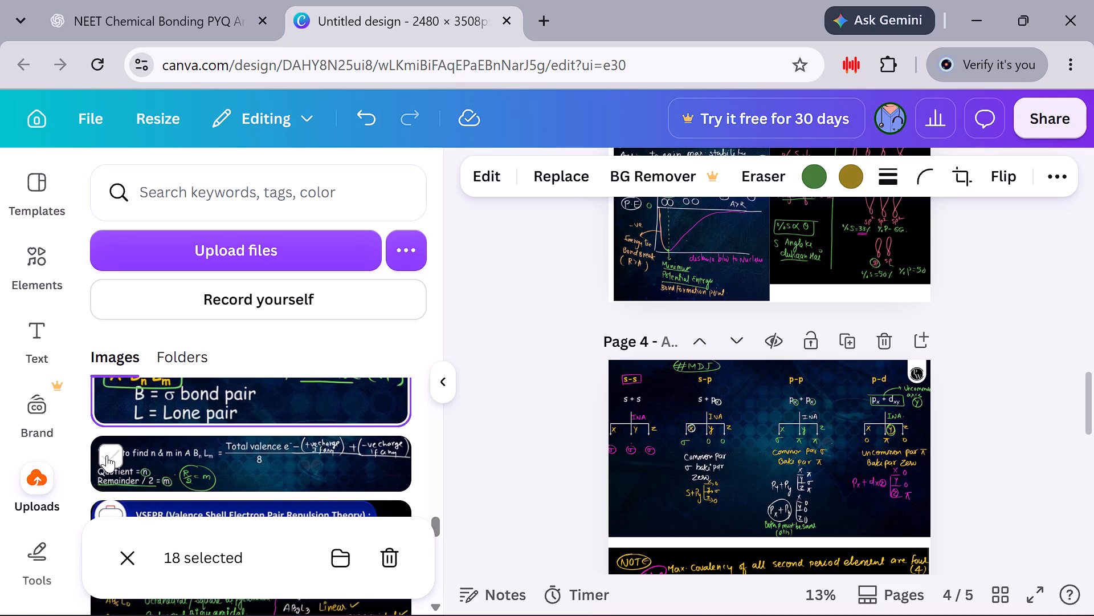
click(107, 455)
scroll(119, 451, down, 2)
click(115, 425)
Add the Order of repulsion, 3rd period covalency and maximum covalency note images to the upload selection.
scroll(128, 425, down, 3)
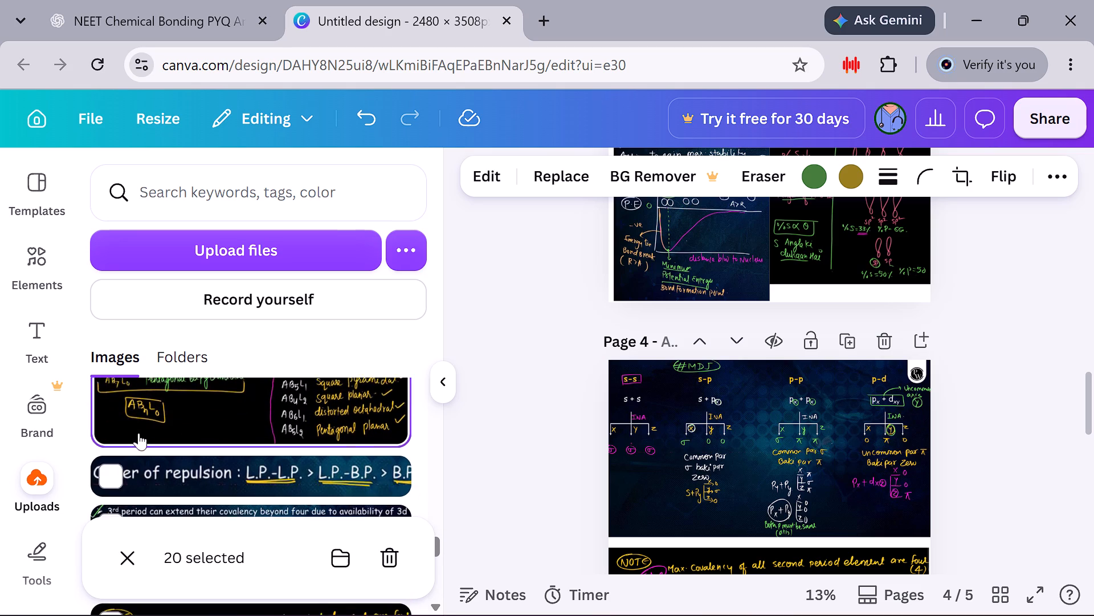
click(116, 469)
scroll(132, 467, down, 1)
click(116, 444)
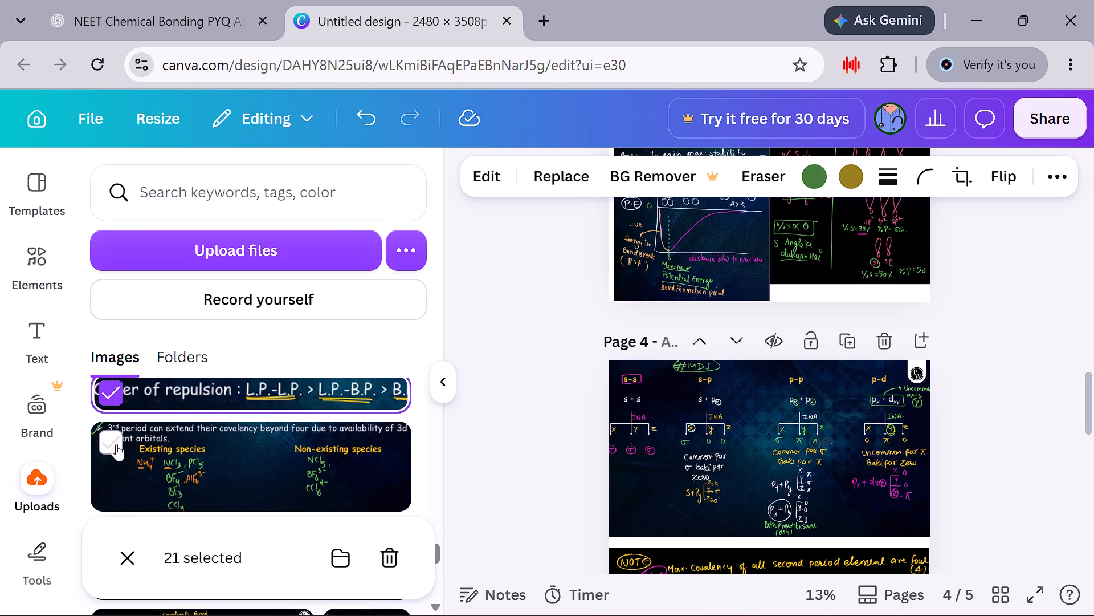
scroll(140, 444, down, 2)
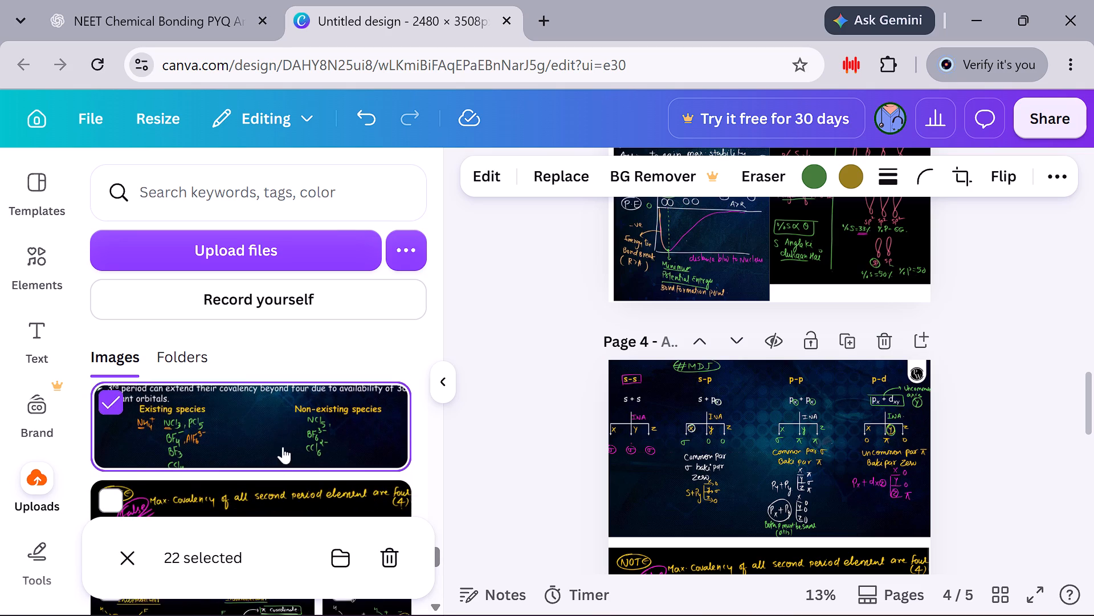
scroll(283, 447, down, 1)
click(120, 466)
Review the placed images on pages 3 and 2, then down to the covalency and Lewis notes on page 4.
scroll(631, 395, up, 4)
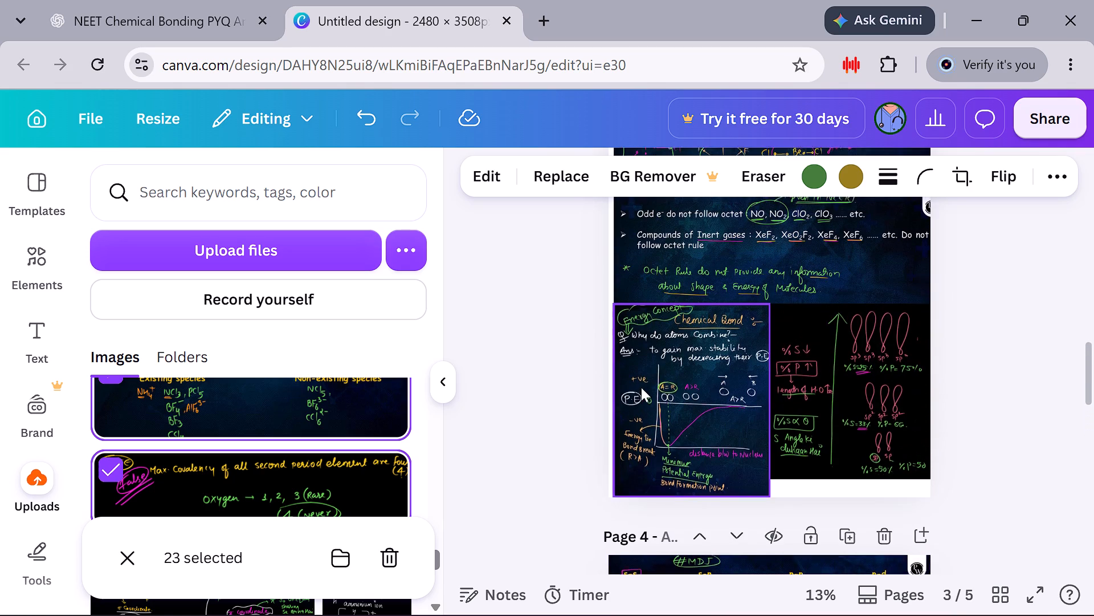
scroll(641, 387, up, 8)
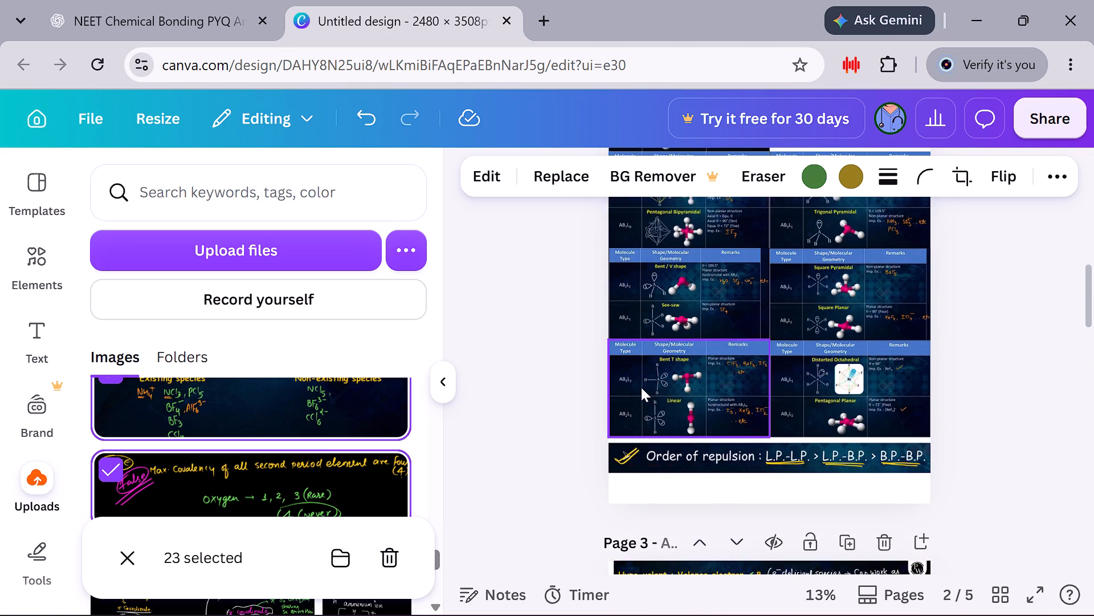
scroll(641, 387, up, 5)
scroll(641, 387, down, 6)
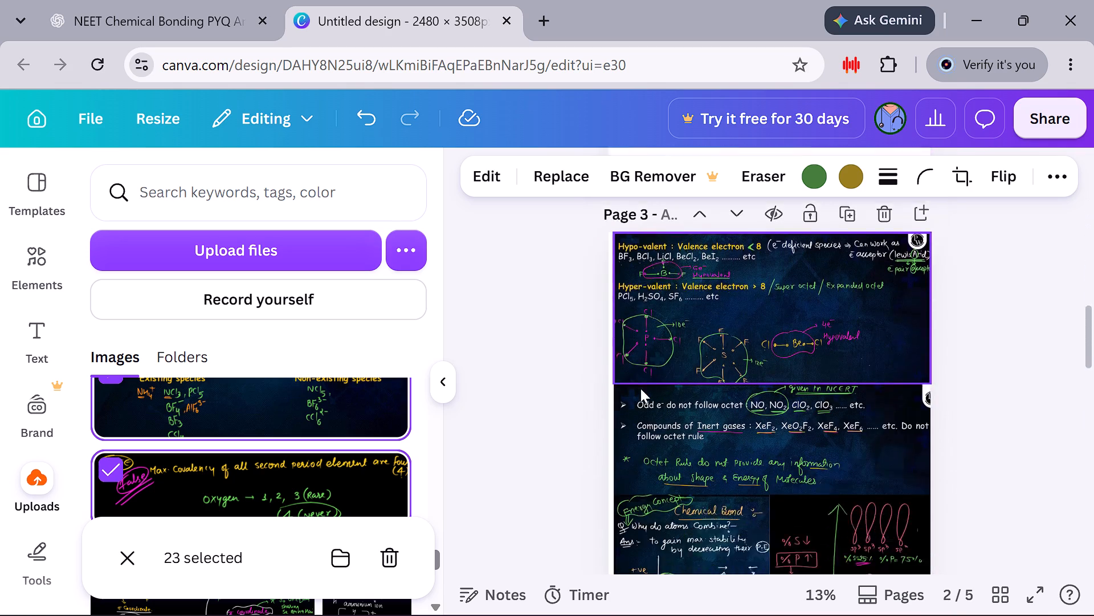
scroll(640, 388, down, 8)
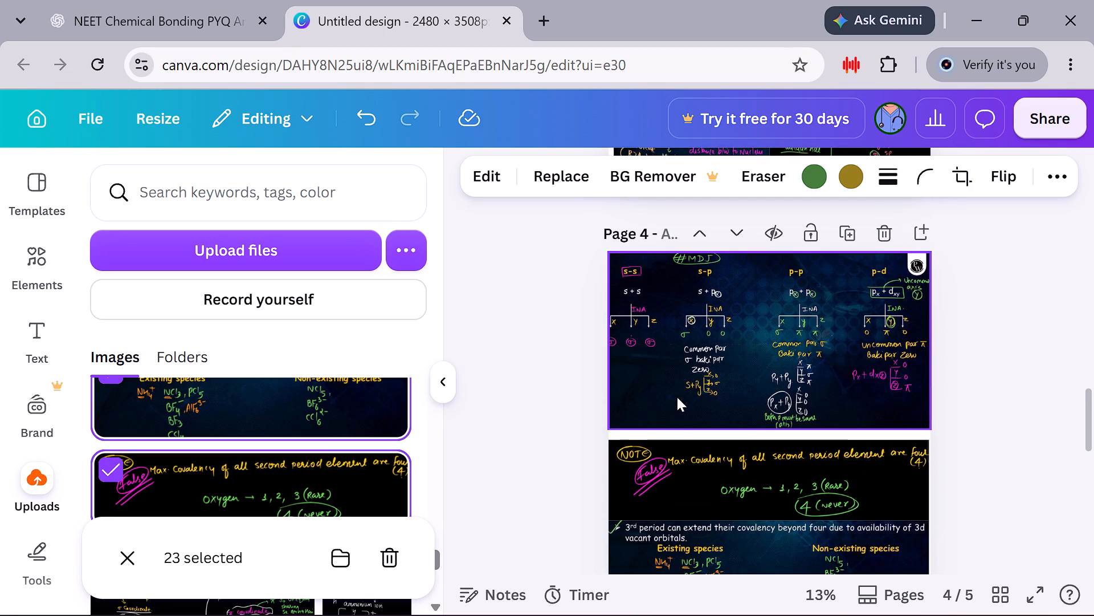
scroll(677, 397, down, 2)
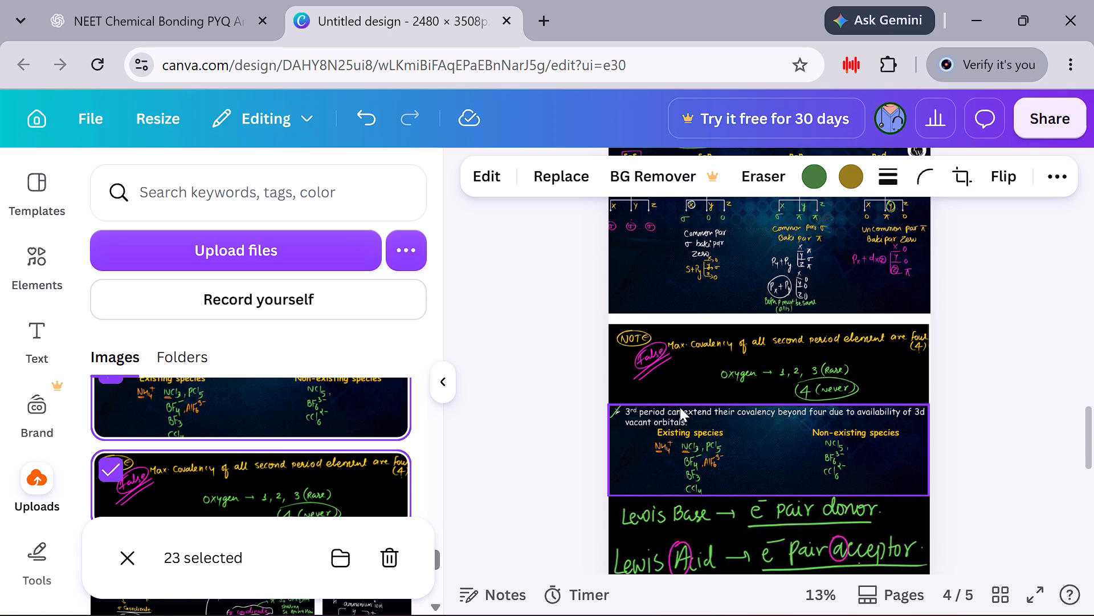
Add the Coordinate Bond, ammonium ion, Lewis base and acid, and Important examples images to the upload selection, checking them against page 5.
scroll(263, 446, down, 2)
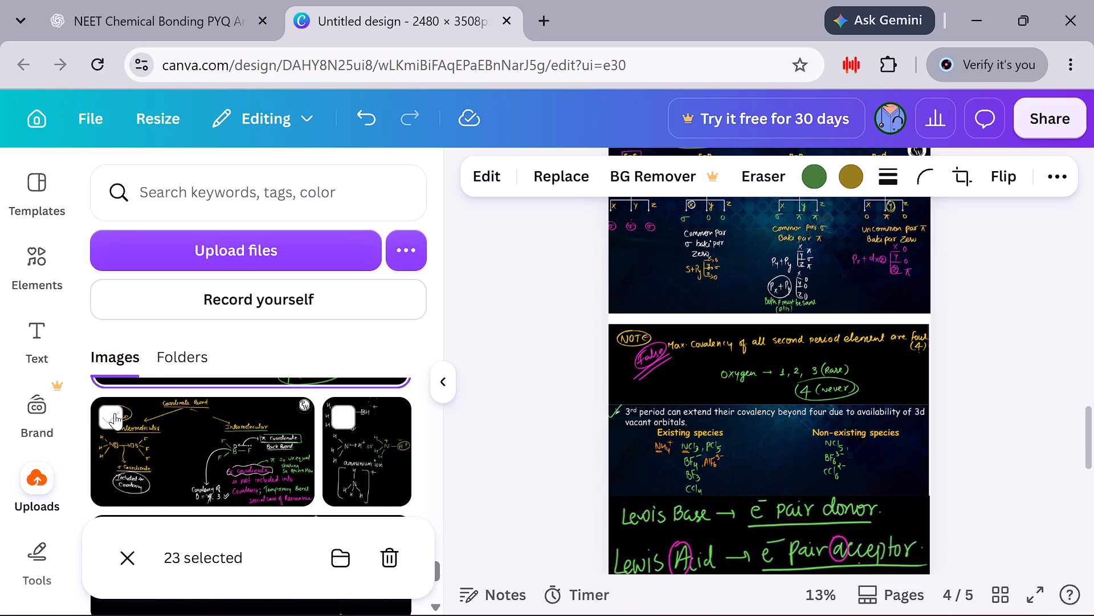
click(115, 413)
click(352, 411)
scroll(552, 420, down, 4)
scroll(663, 426, down, 1)
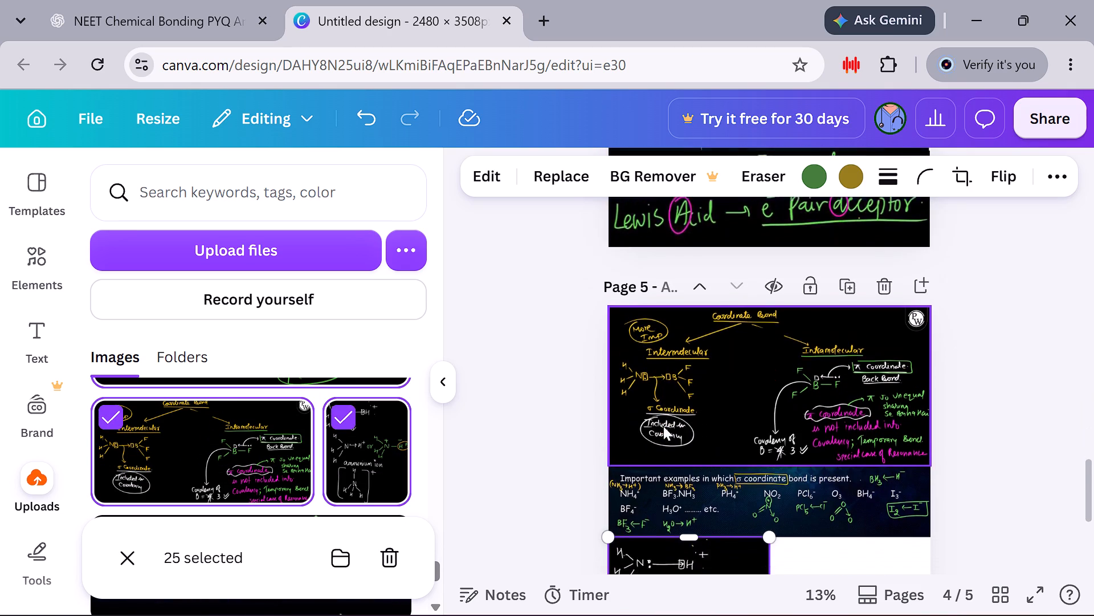
scroll(663, 426, down, 1)
scroll(363, 463, down, 3)
scroll(219, 451, up, 1)
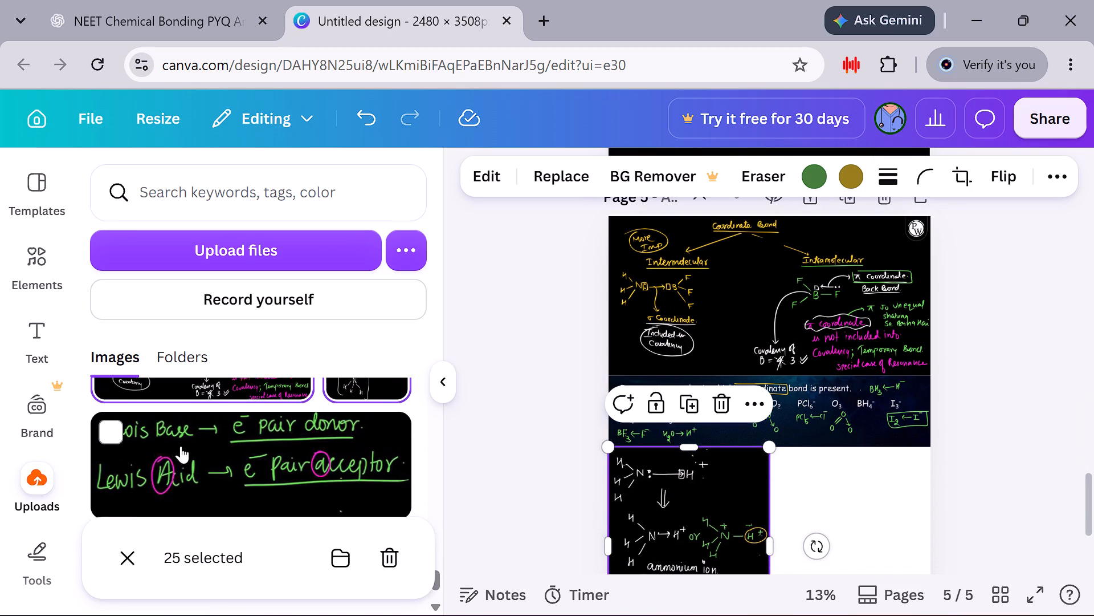
scroll(181, 446, up, 1)
click(116, 436)
scroll(175, 429, down, 2)
click(110, 468)
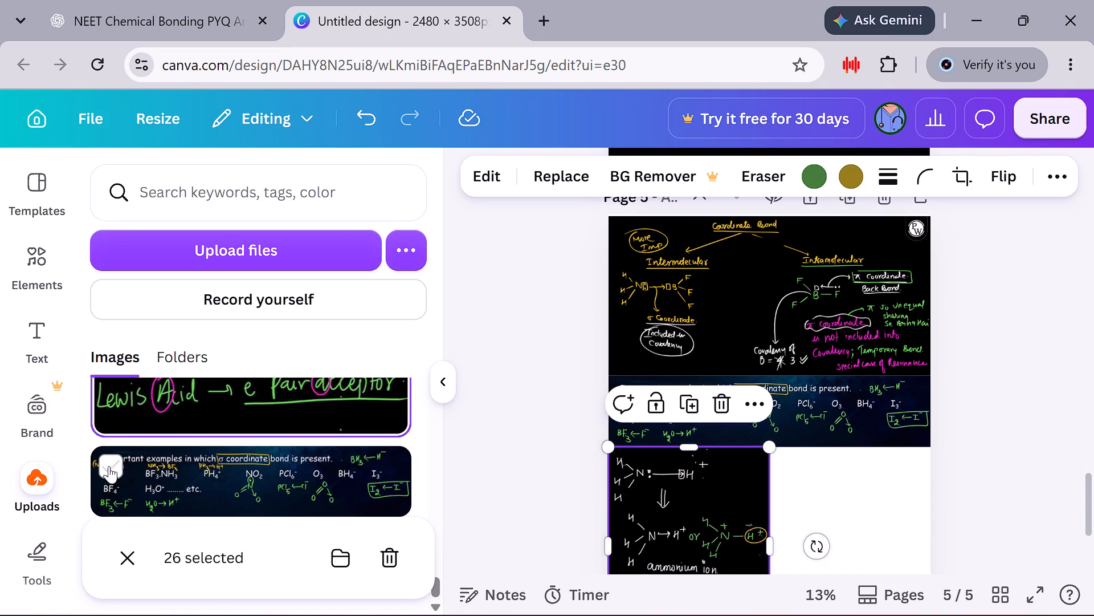
Review the placed images from the VSEPR notes on page 1 through the octet rule and chemical bond notes on page 3.
scroll(169, 462, down, 1)
scroll(740, 378, up, 14)
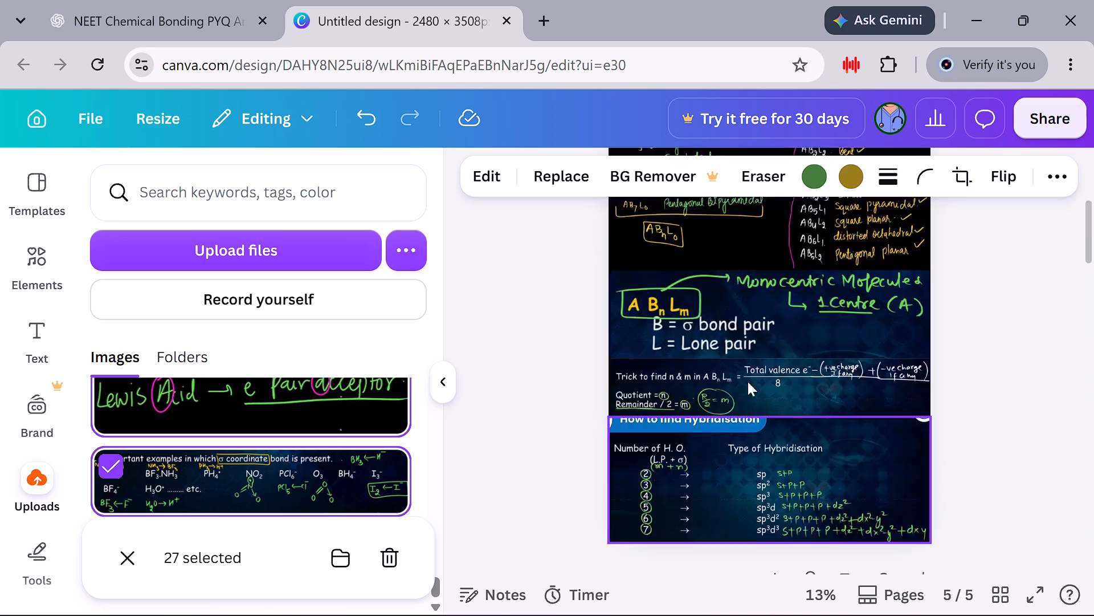
scroll(747, 382, up, 3)
scroll(738, 432, down, 2)
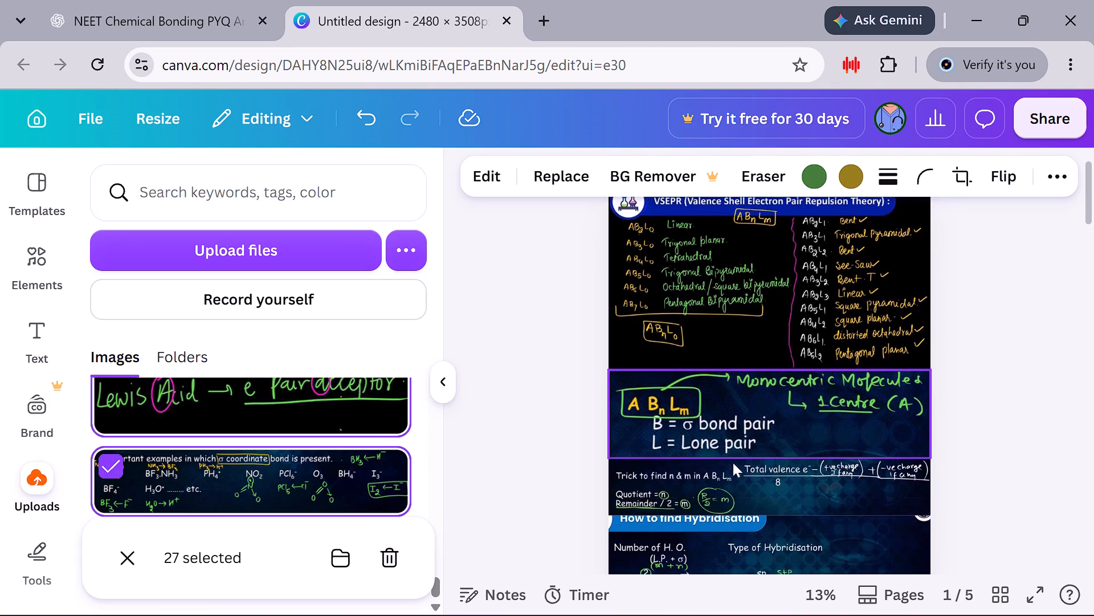
scroll(733, 463, down, 5)
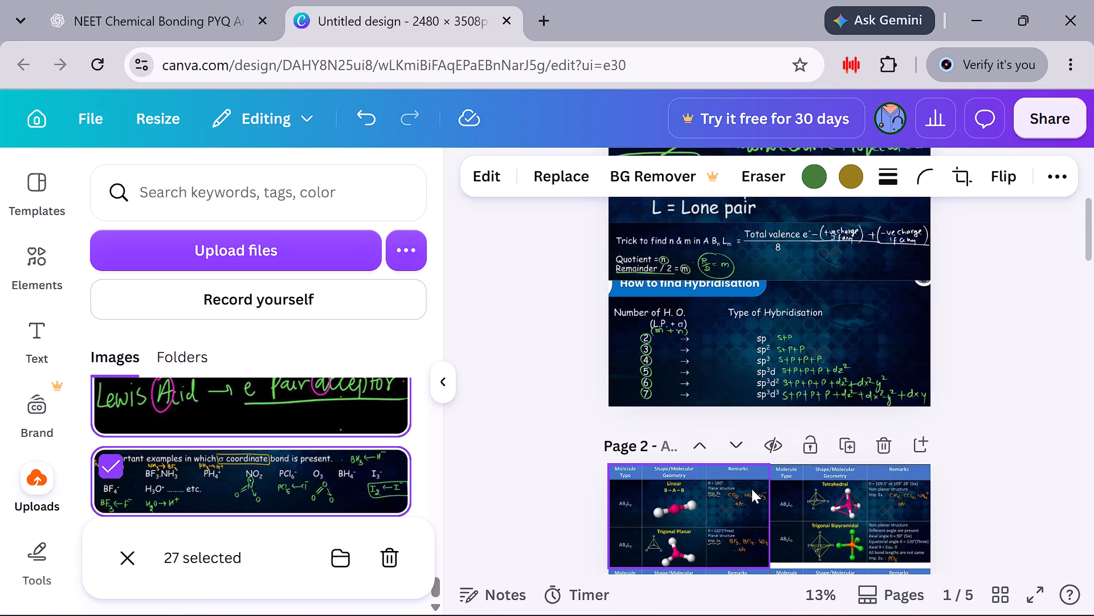
scroll(747, 489, down, 5)
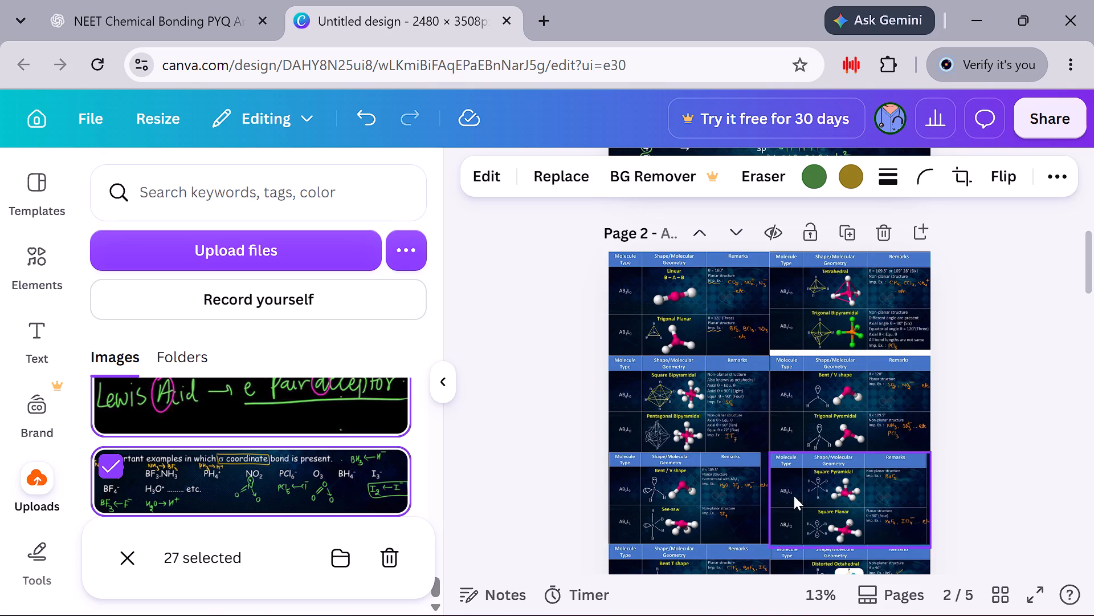
scroll(794, 359, down, 3)
scroll(752, 456, down, 1)
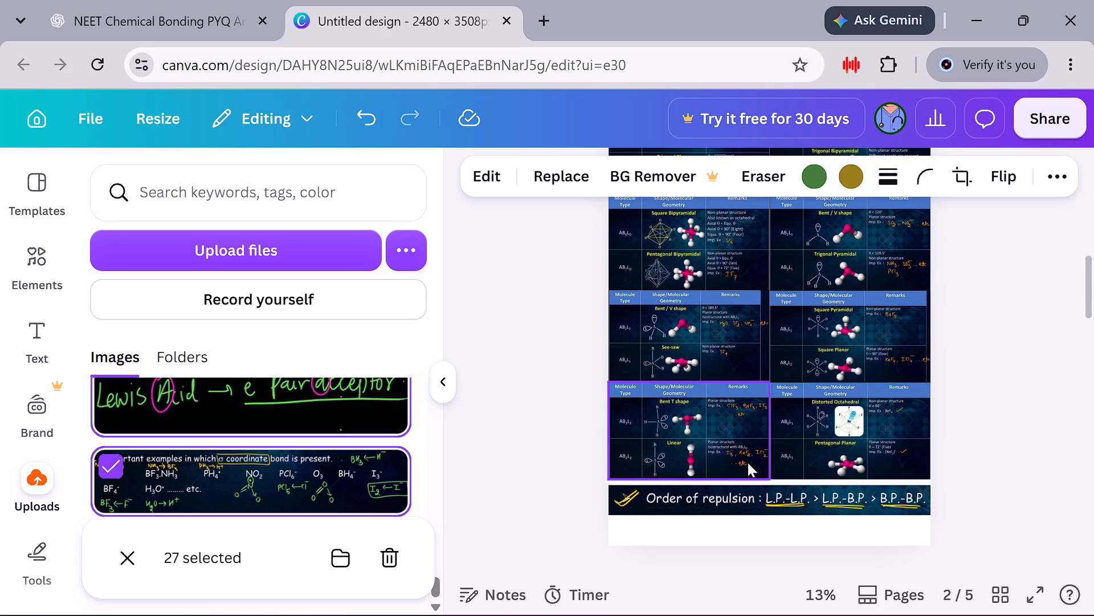
scroll(748, 463, down, 4)
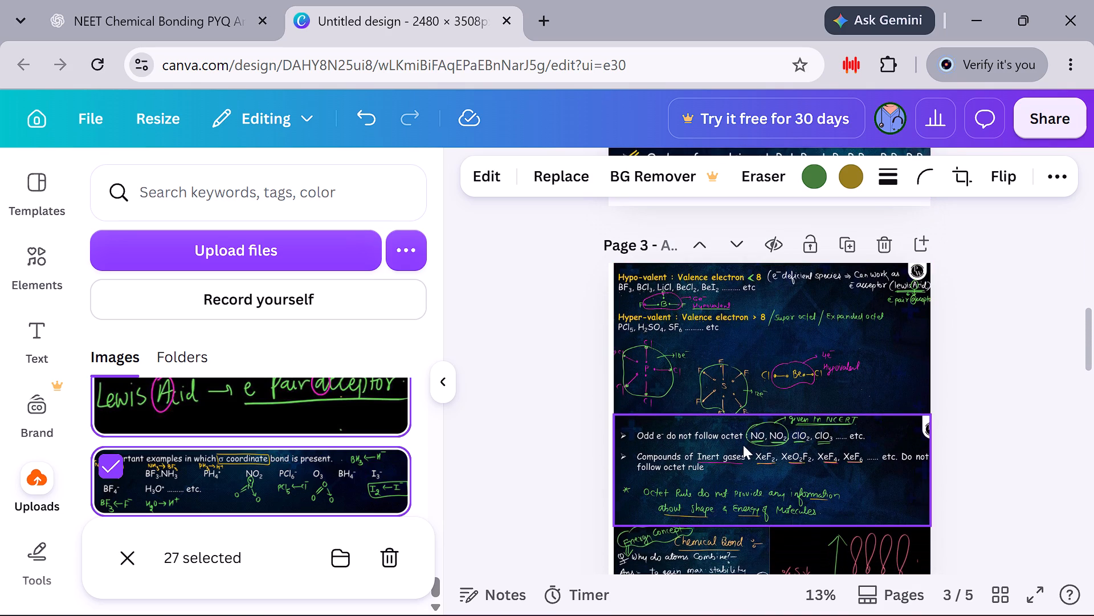
scroll(794, 541, down, 4)
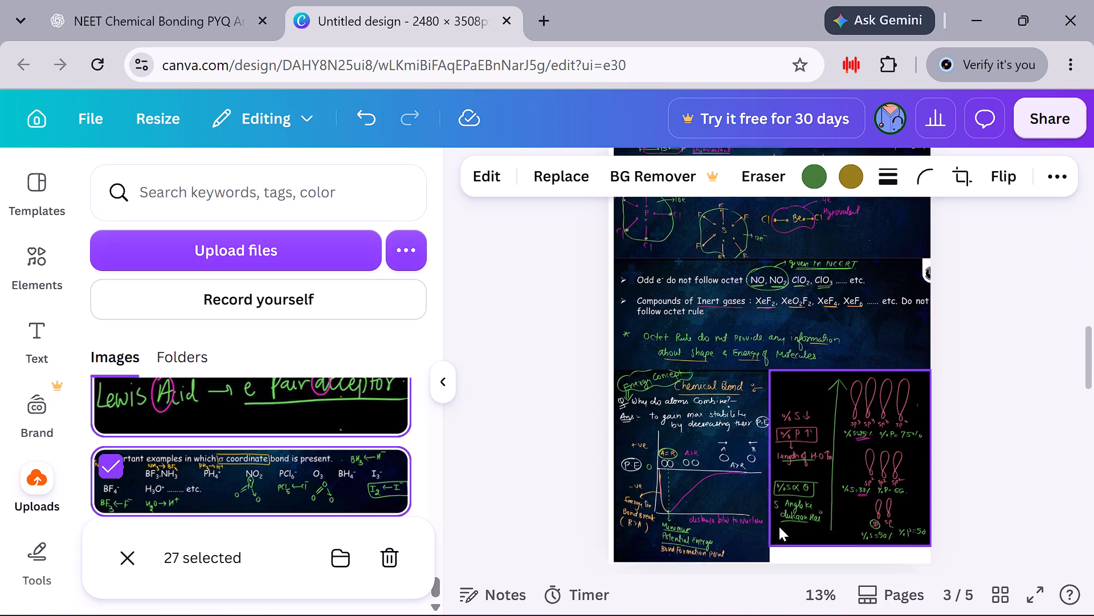
Review the placed covalency and Lewis notes on page 4, and the Coordinate Bond, Important examples and ammonium ion images on page 5.
scroll(773, 523, down, 2)
scroll(729, 492, down, 3)
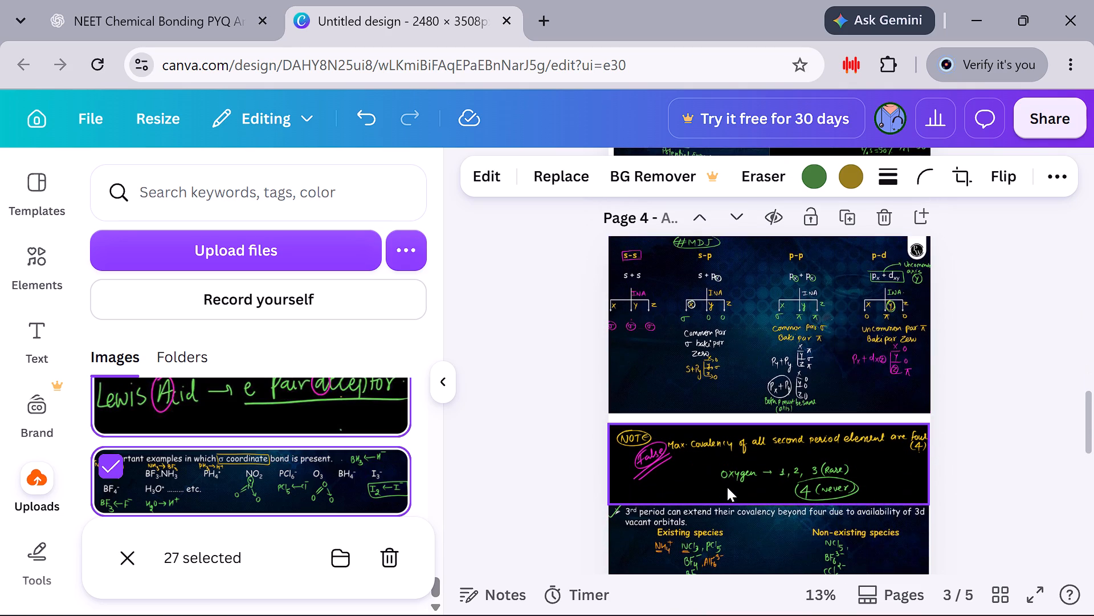
scroll(719, 478, down, 2)
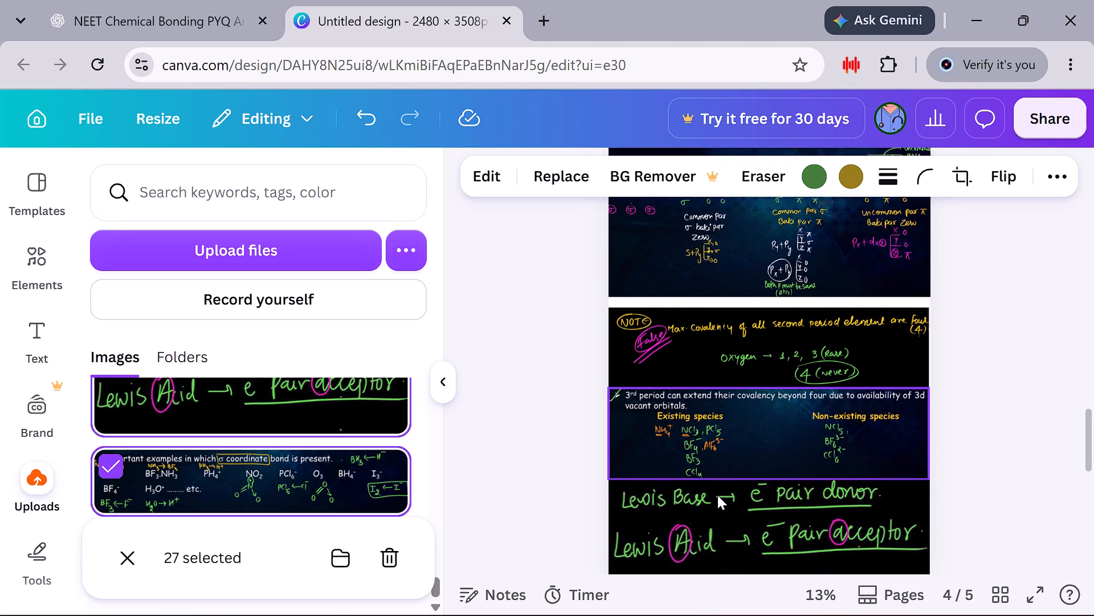
scroll(717, 495, down, 4)
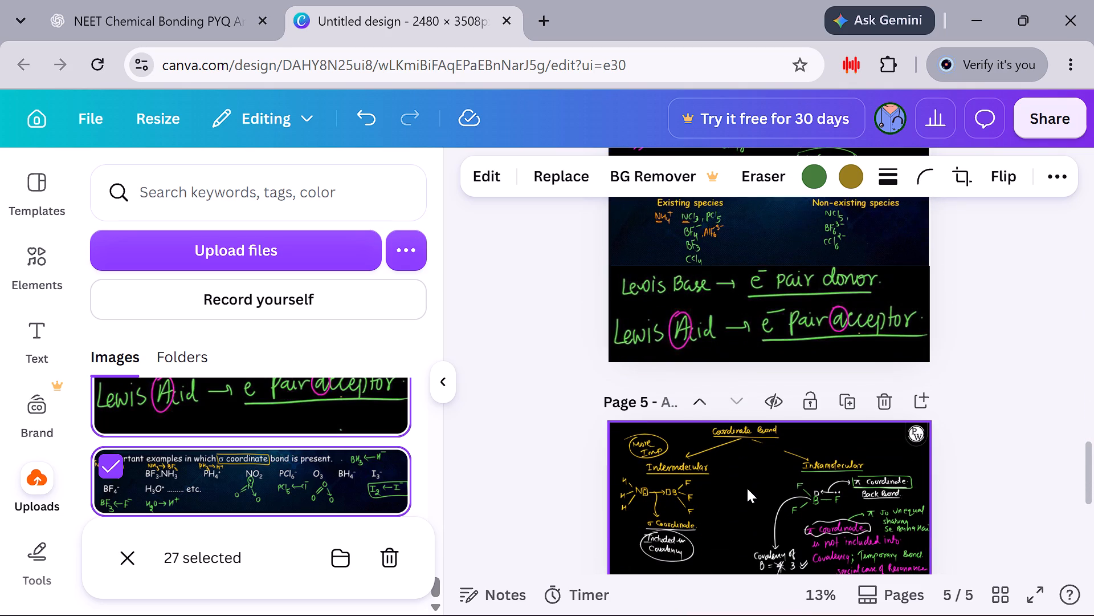
scroll(747, 488, down, 4)
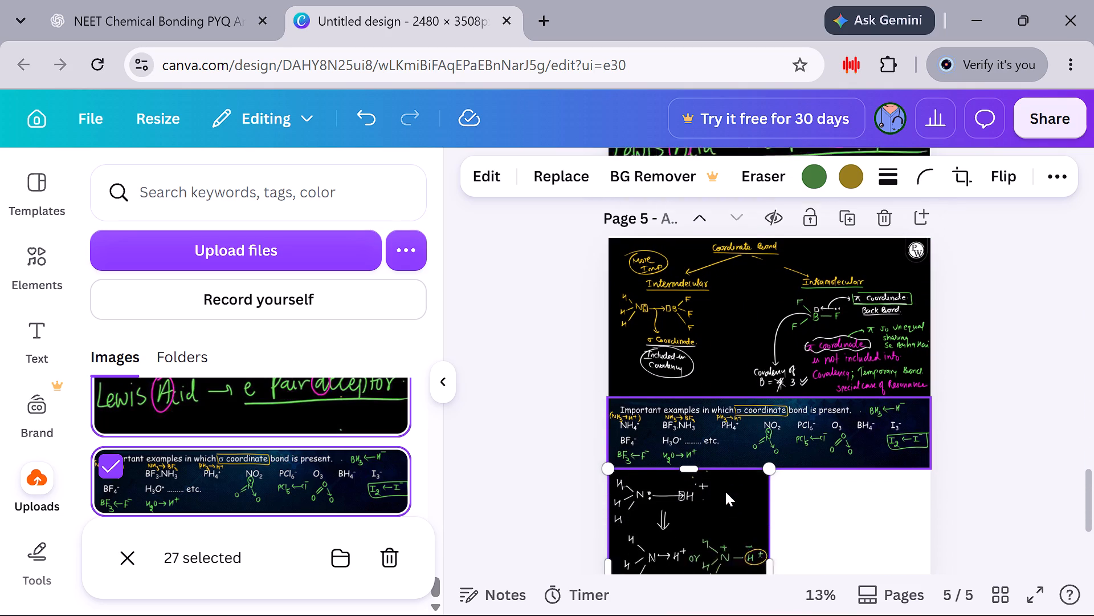
scroll(725, 492, down, 5)
scroll(700, 488, up, 1)
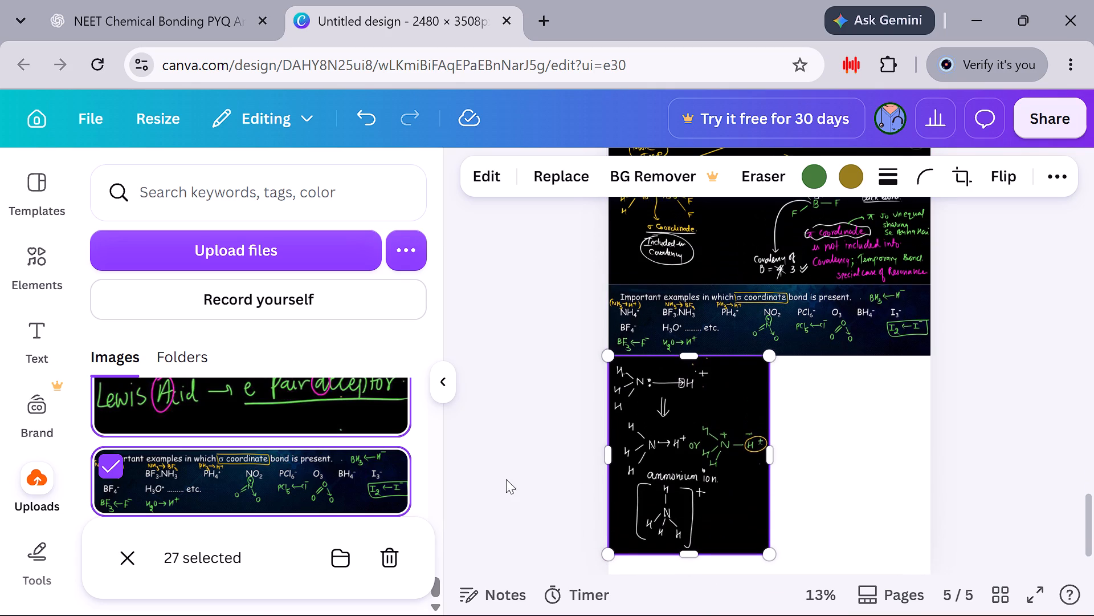
Check the selected uploads from the Important examples image back to the Order of repulsion image.
scroll(506, 479, up, 1)
scroll(344, 449, up, 3)
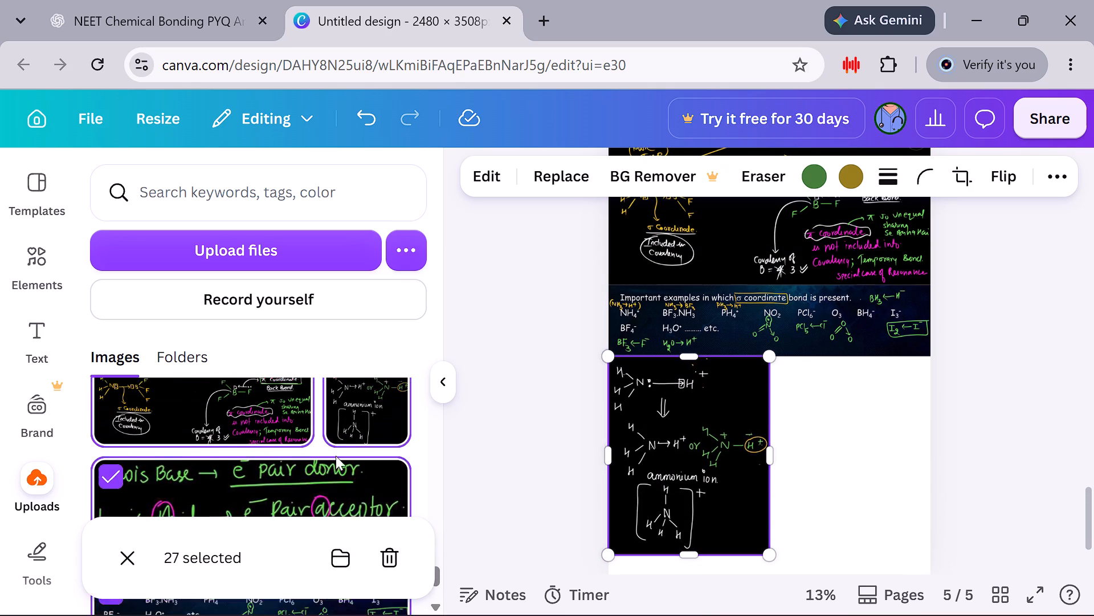
scroll(333, 458, up, 1)
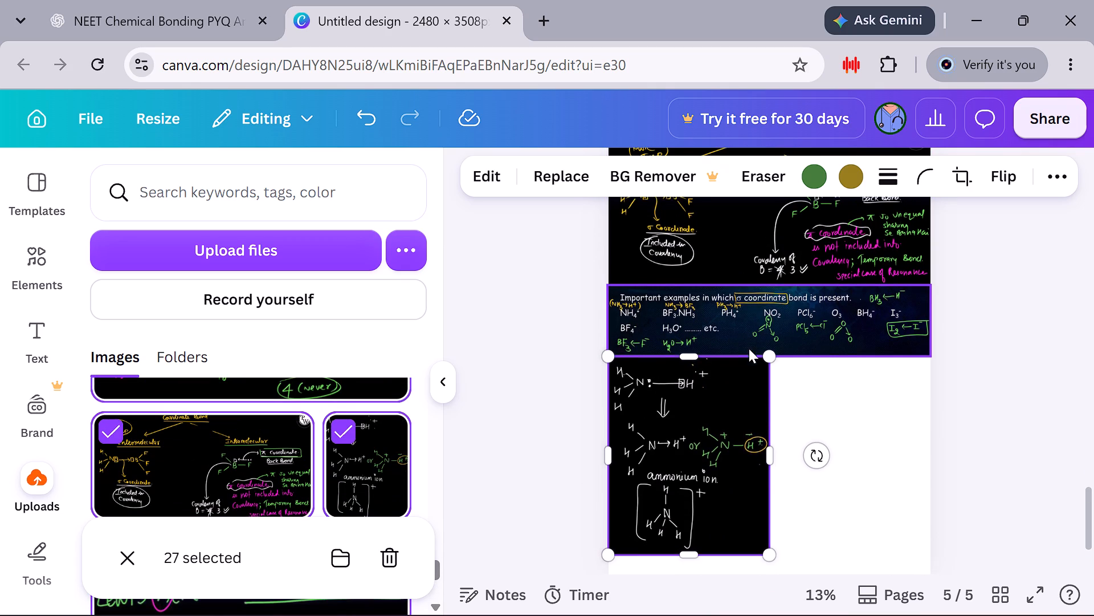
scroll(344, 433, down, 1)
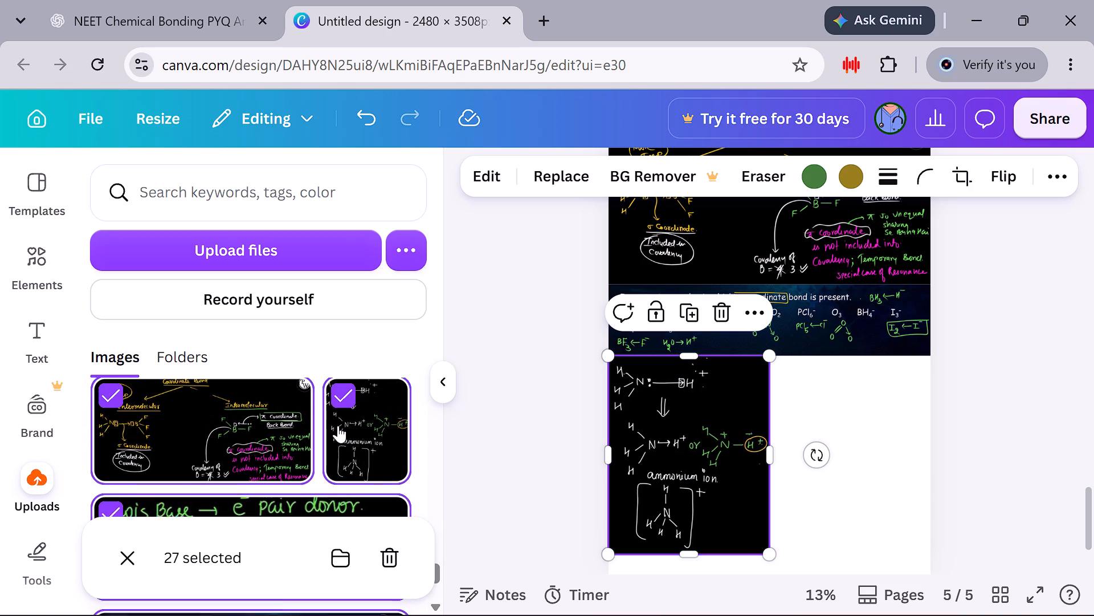
scroll(338, 425, down, 1)
scroll(338, 423, up, 1)
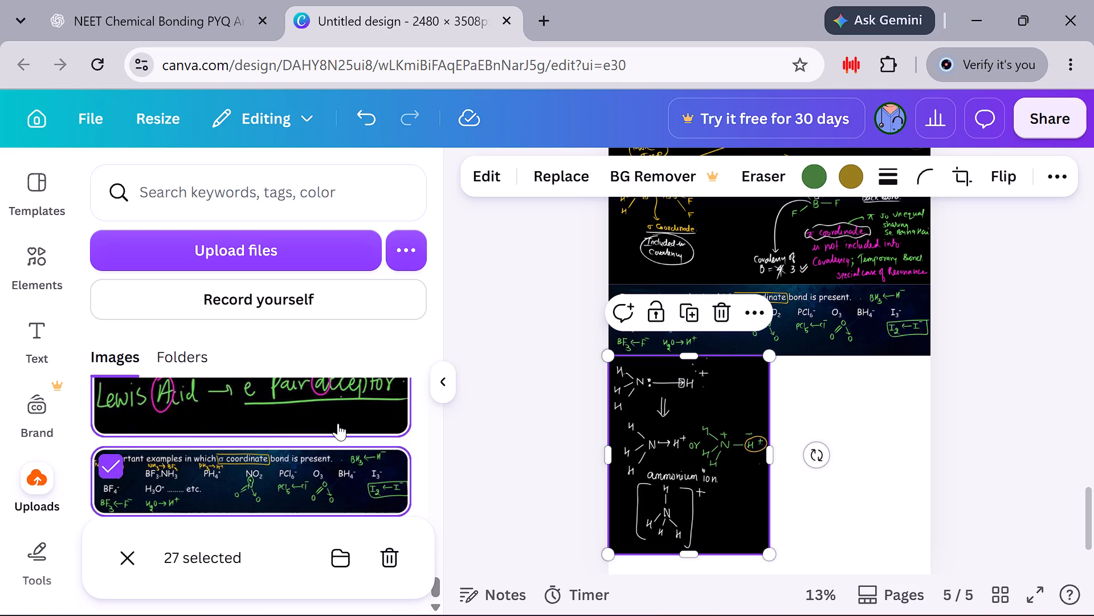
scroll(338, 423, up, 3)
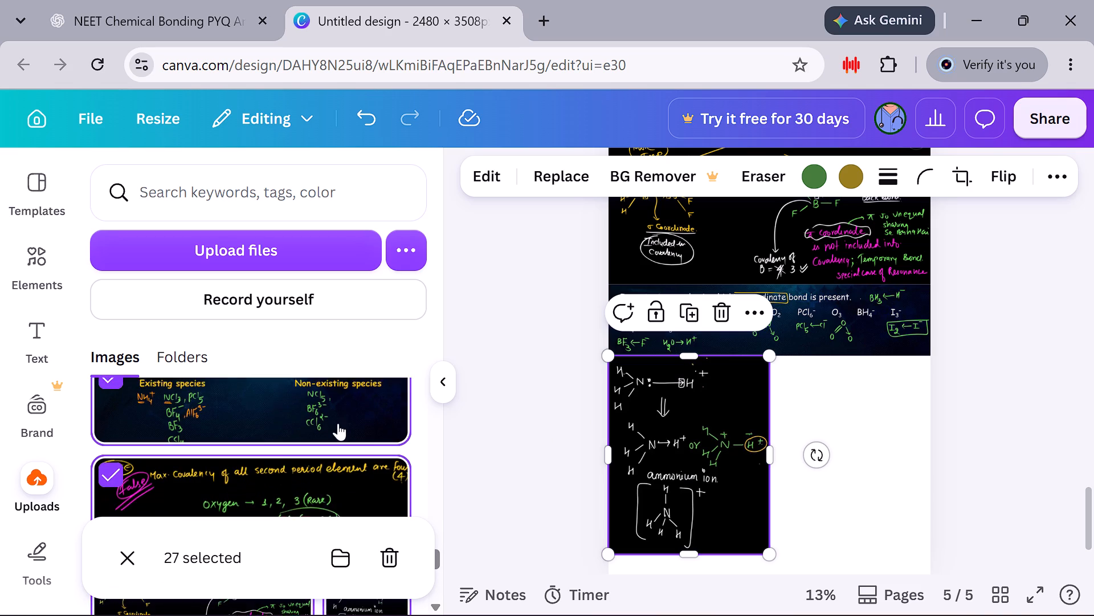
scroll(337, 423, up, 1)
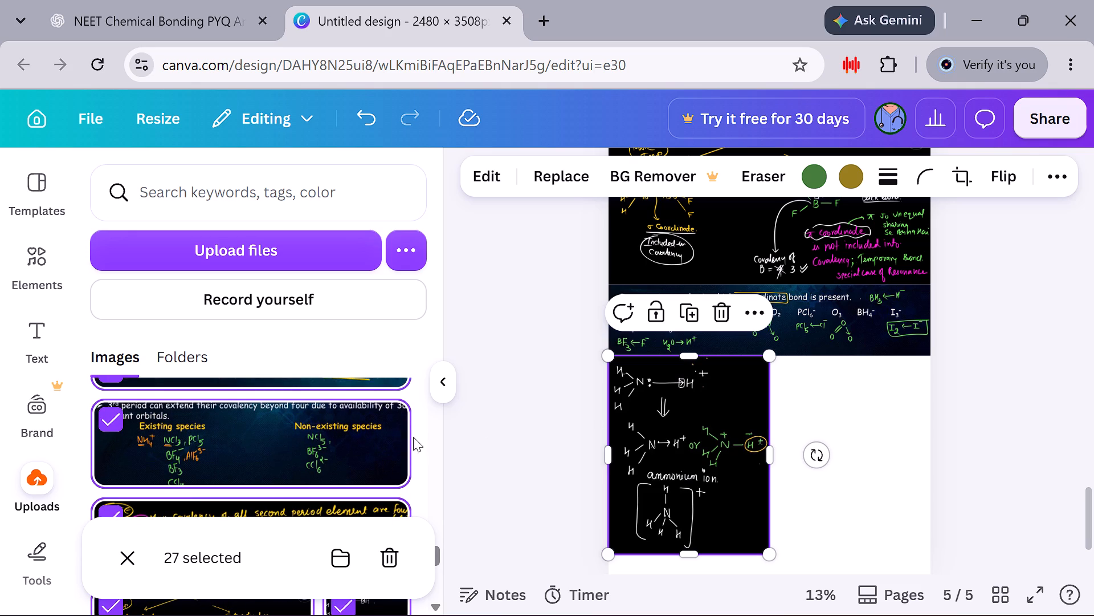
scroll(366, 438, up, 1)
scroll(716, 386, up, 2)
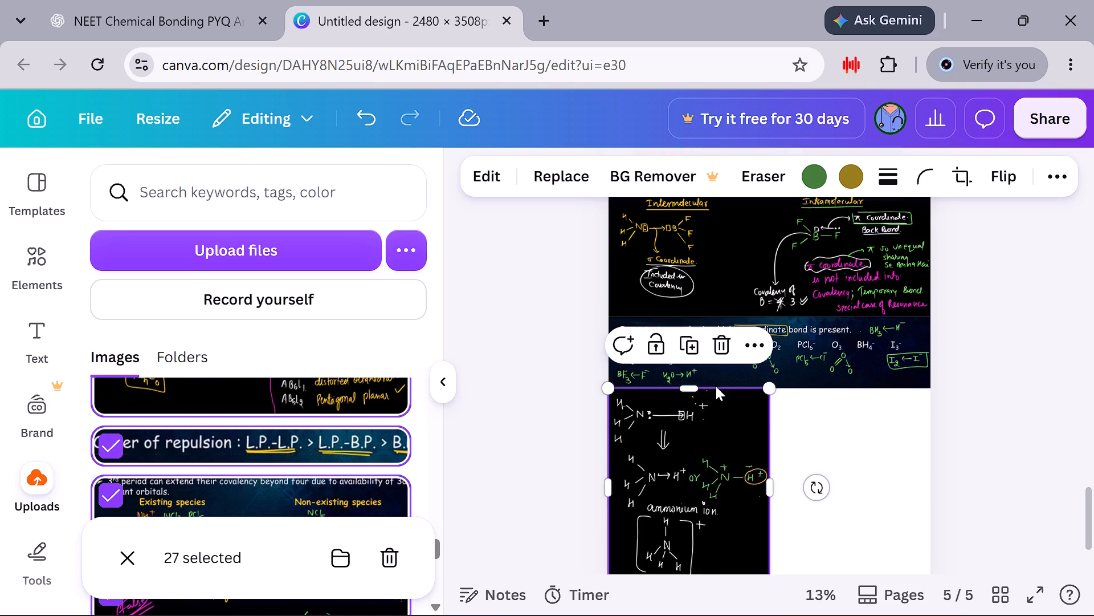
Look back through the placed images from page 5 to page 1, comparing the VSEPR image with its selected upload.
scroll(716, 386, up, 10)
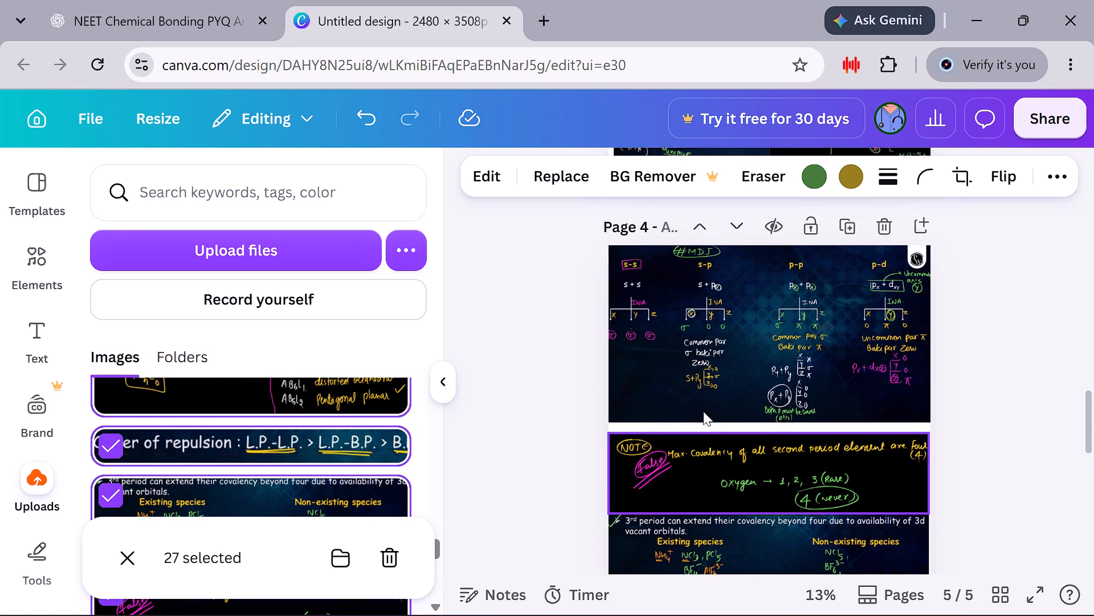
scroll(703, 412, up, 10)
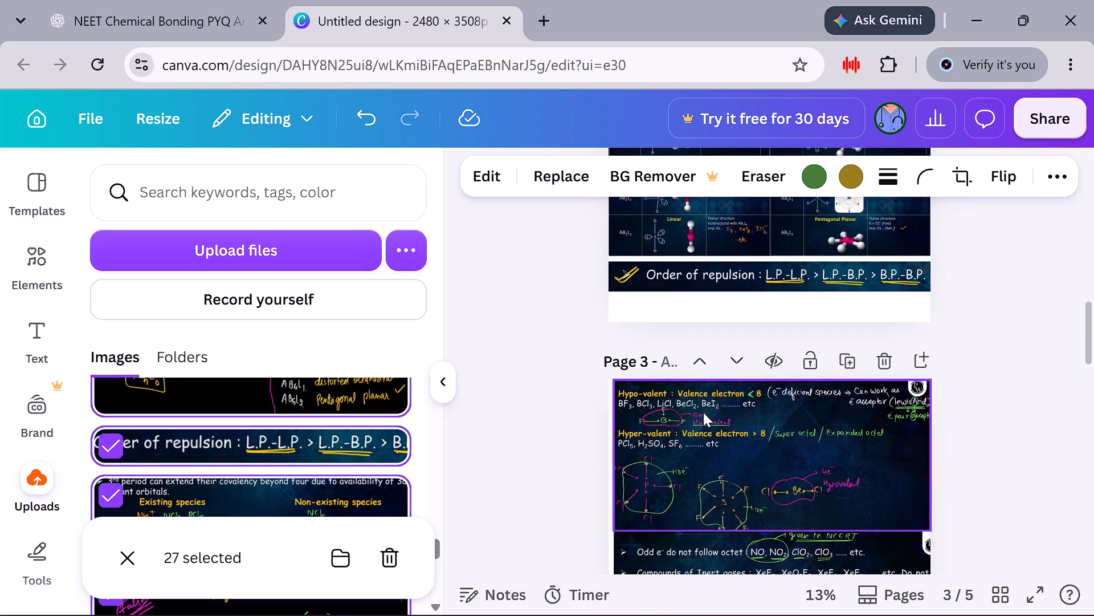
scroll(703, 412, up, 1)
scroll(383, 430, up, 2)
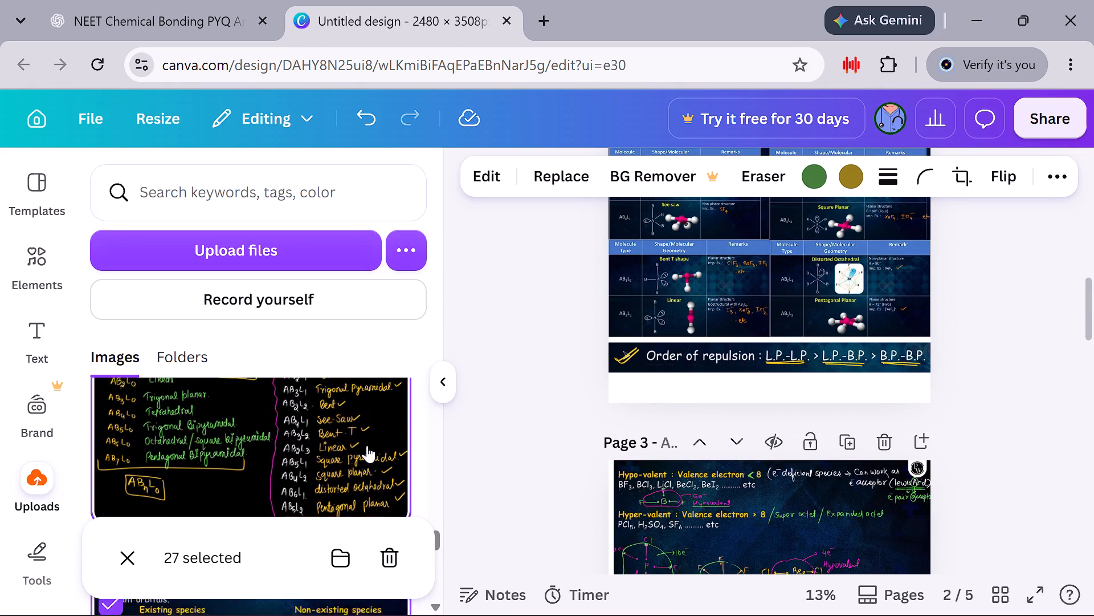
scroll(367, 445, up, 1)
scroll(773, 425, up, 12)
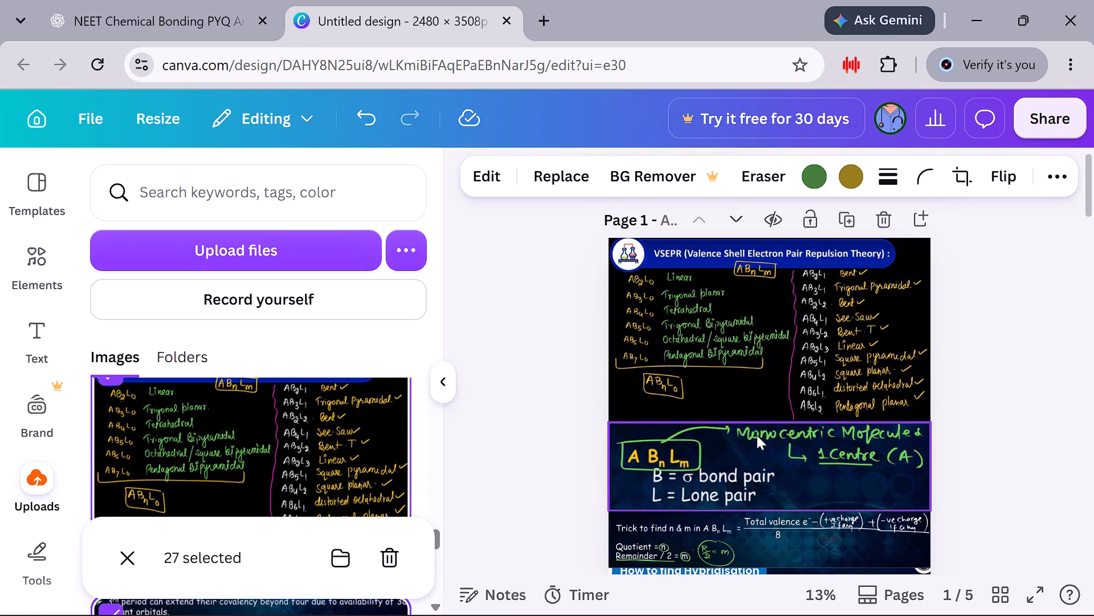
Compare page 1's monocentric molecules, n and m trick, and How to find Hybridisation images with the selected uploads.
scroll(362, 454, up, 3)
scroll(361, 453, down, 1)
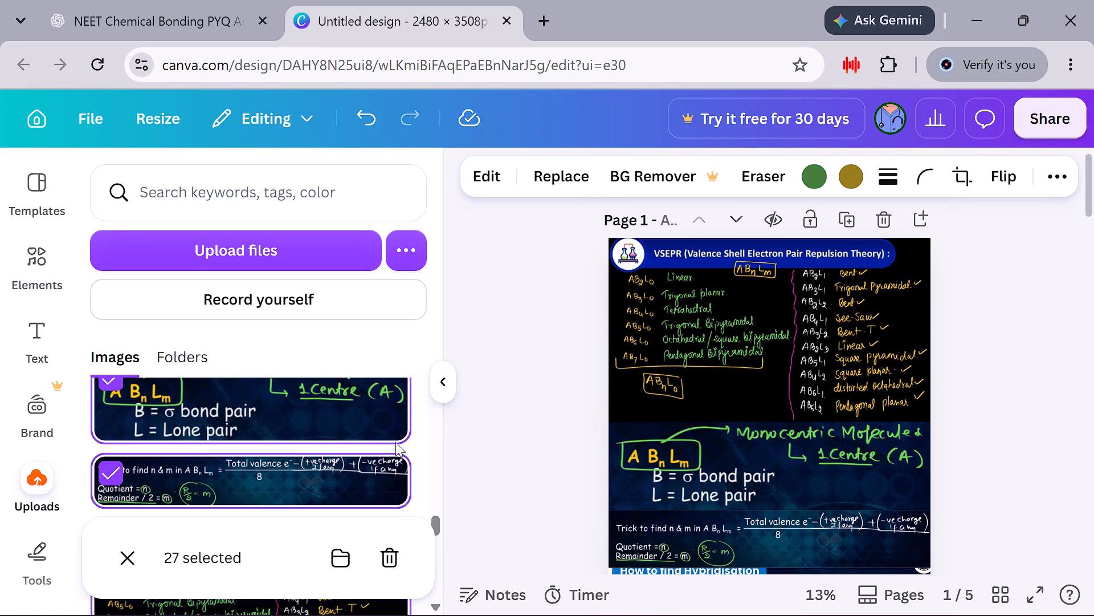
scroll(691, 442, down, 1)
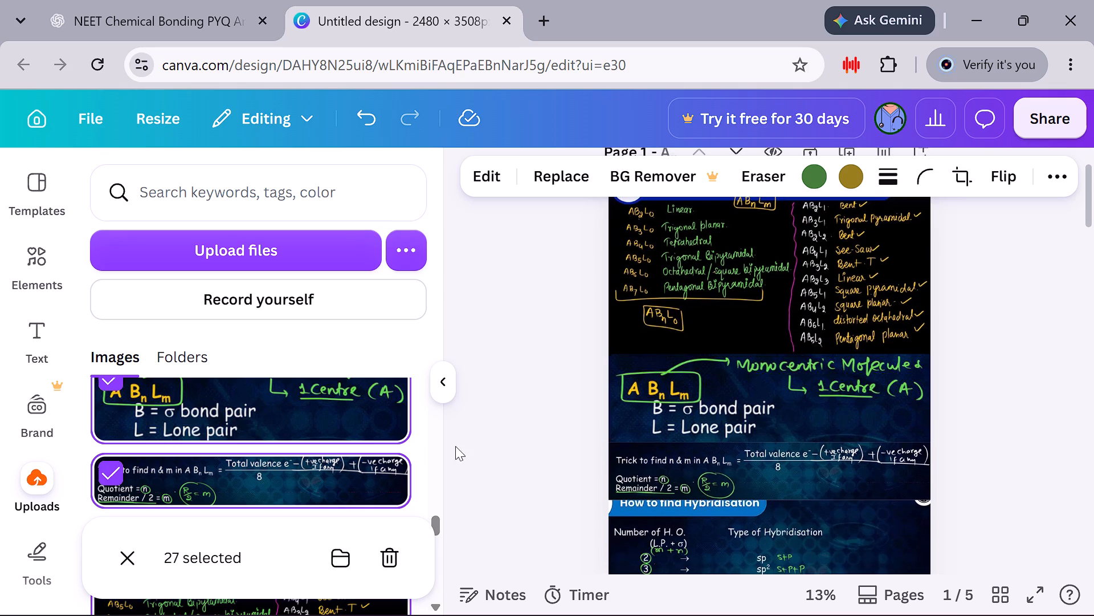
scroll(377, 440, up, 3)
scroll(652, 441, down, 1)
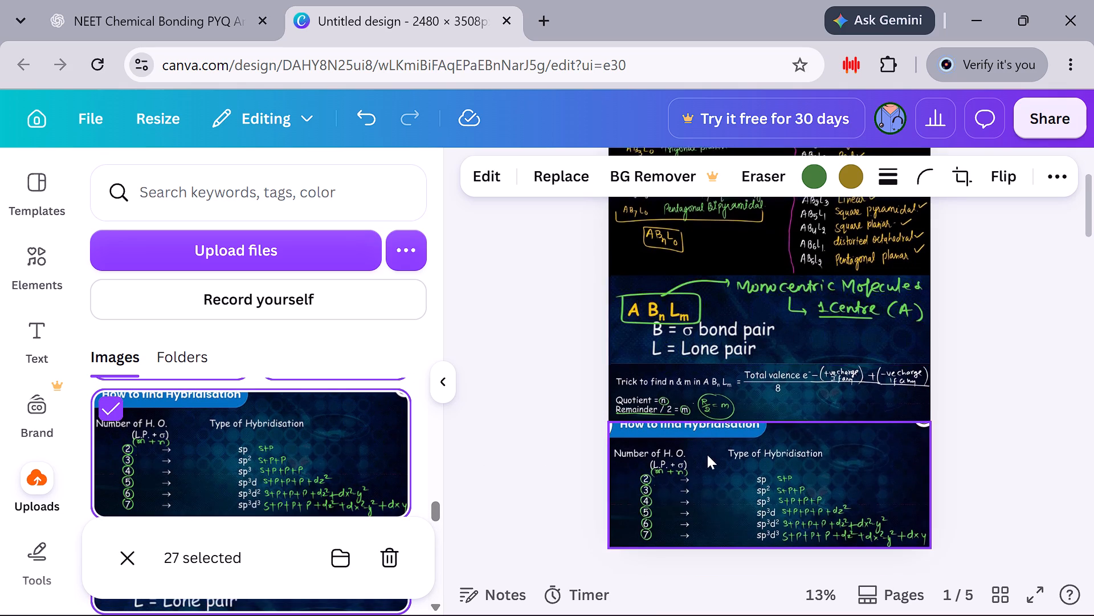
scroll(707, 455, down, 1)
scroll(377, 455, up, 3)
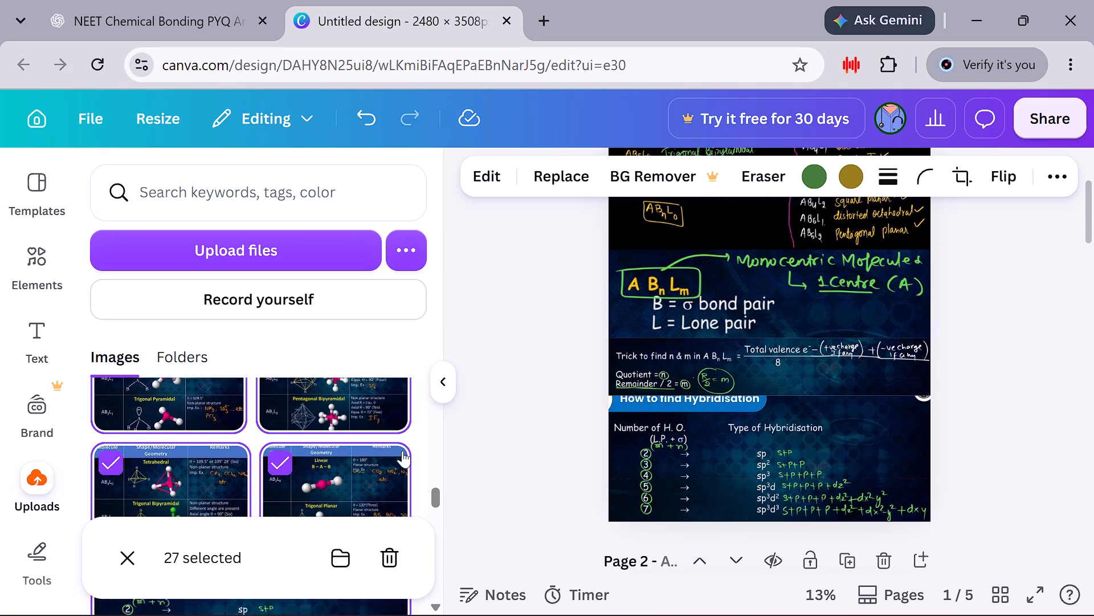
Check the selected molecular geometry tables and orbital overlap uploads, and examine the geometry tables placed on page 2.
scroll(402, 451, up, 2)
scroll(402, 451, down, 1)
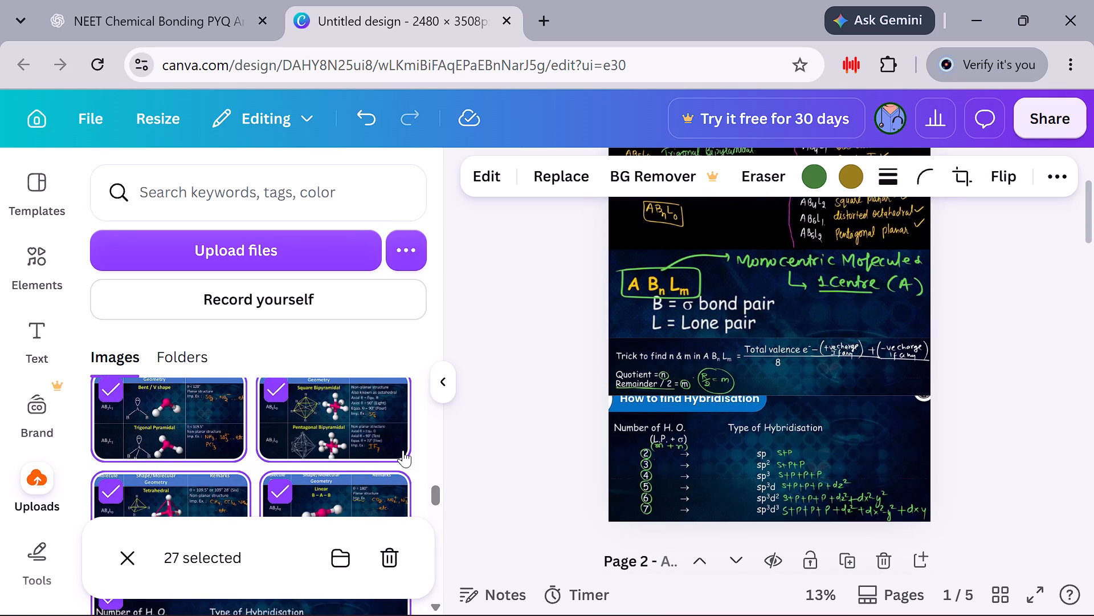
scroll(403, 450, down, 1)
scroll(403, 450, up, 5)
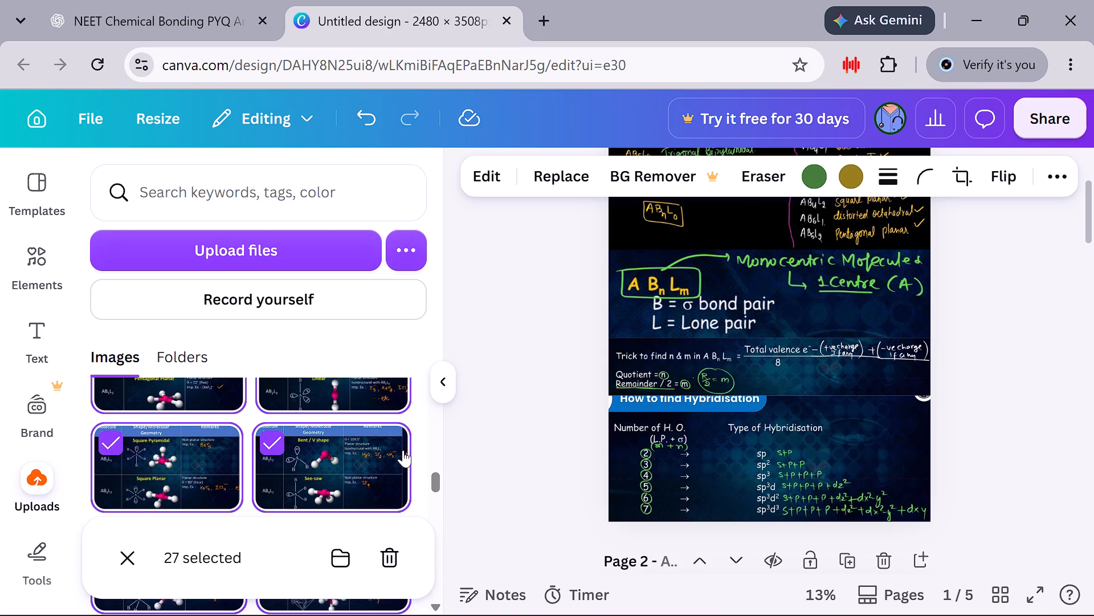
scroll(403, 450, up, 3)
scroll(403, 450, down, 4)
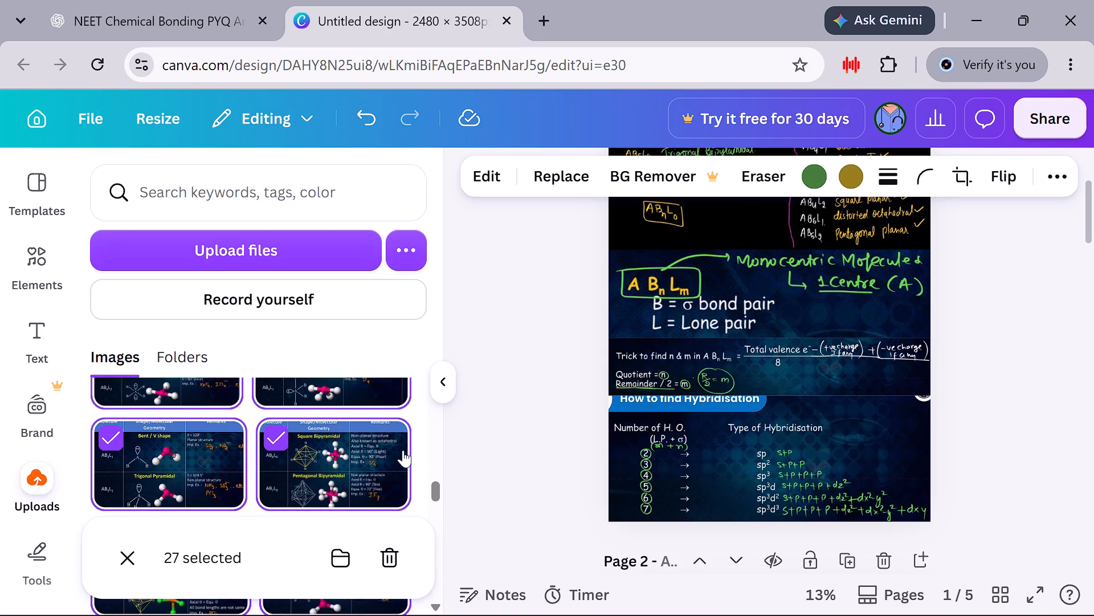
scroll(403, 450, down, 2)
scroll(403, 450, up, 3)
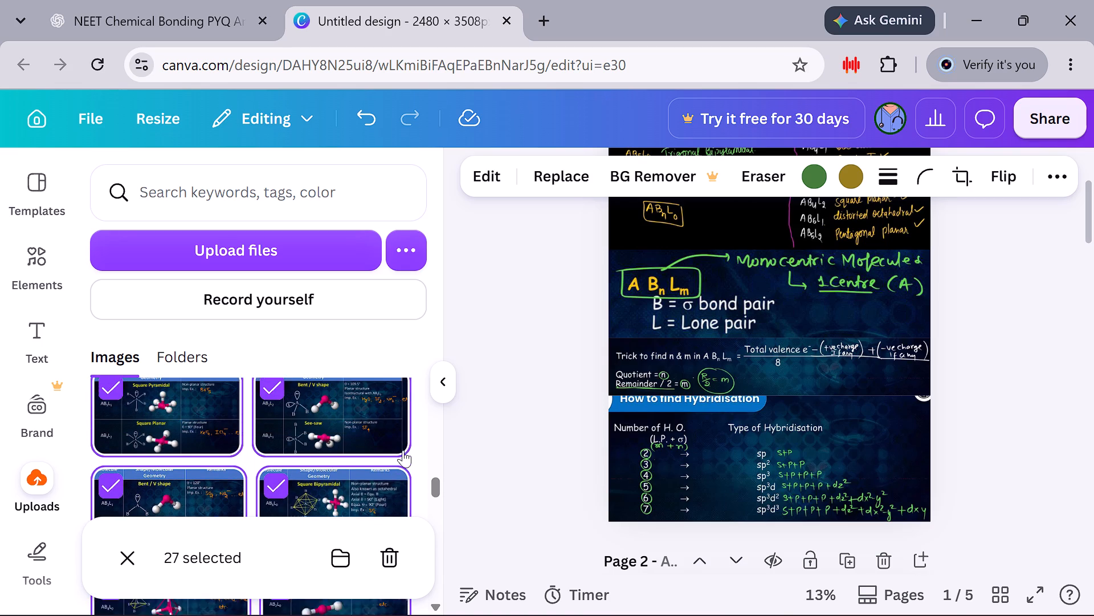
scroll(403, 450, up, 7)
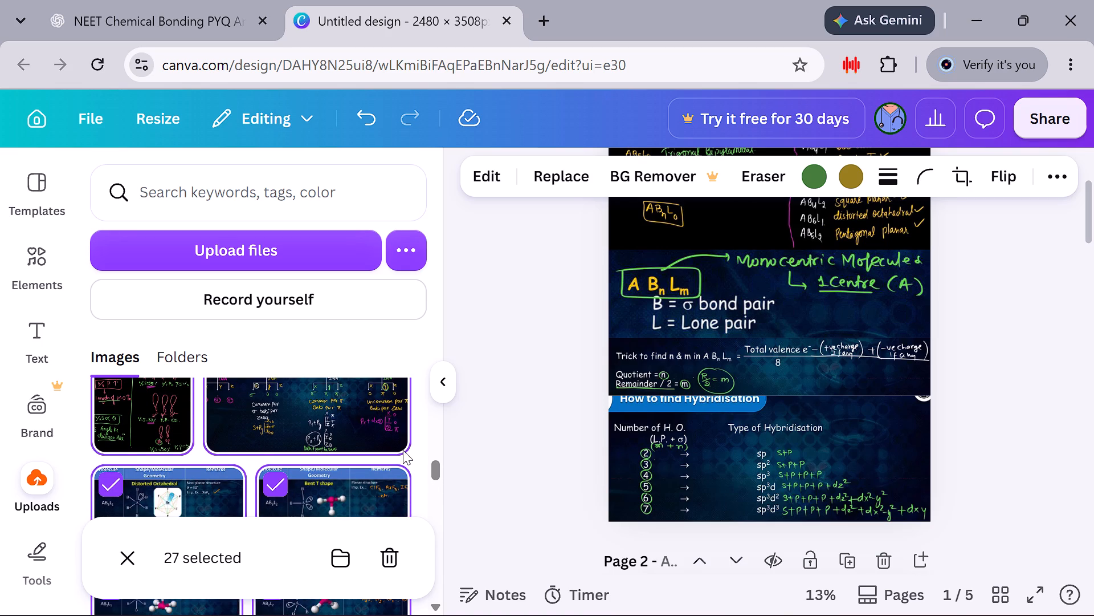
scroll(403, 450, up, 1)
scroll(660, 428, down, 4)
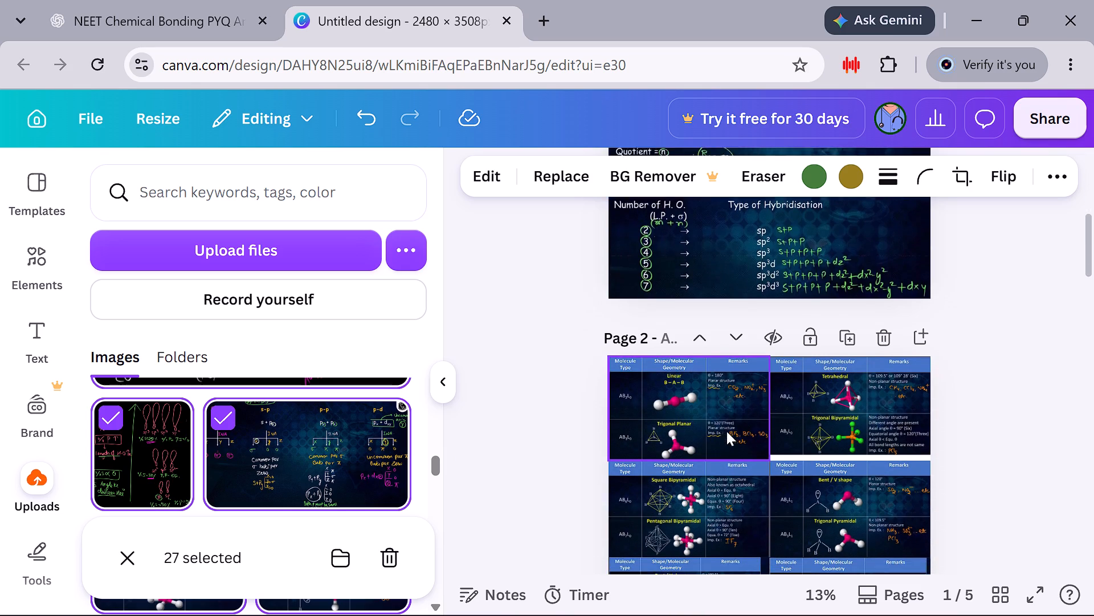
scroll(728, 431, down, 5)
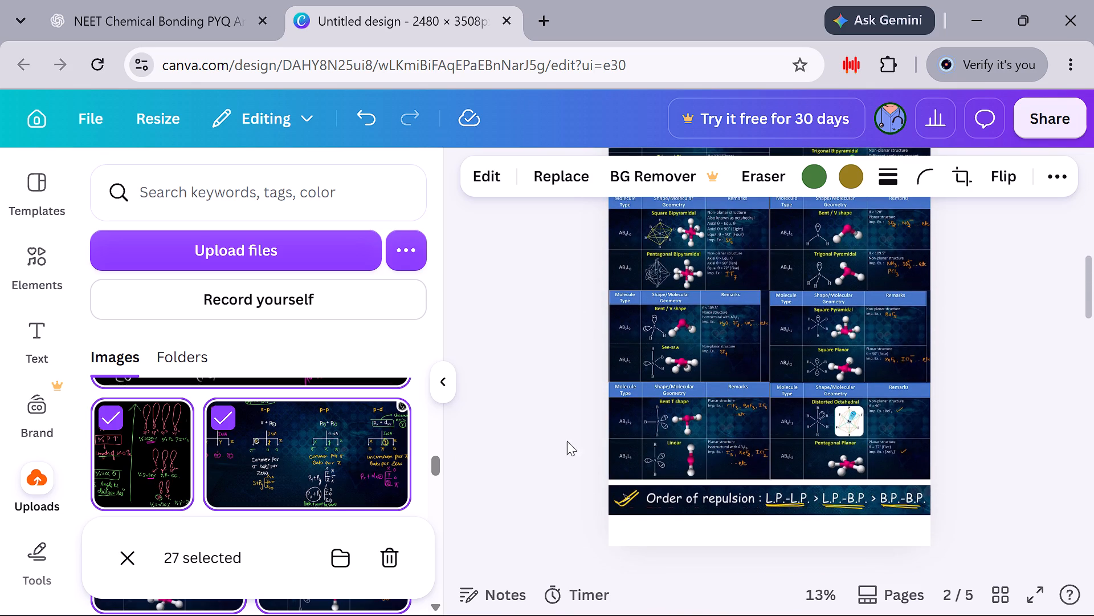
scroll(692, 445, down, 1)
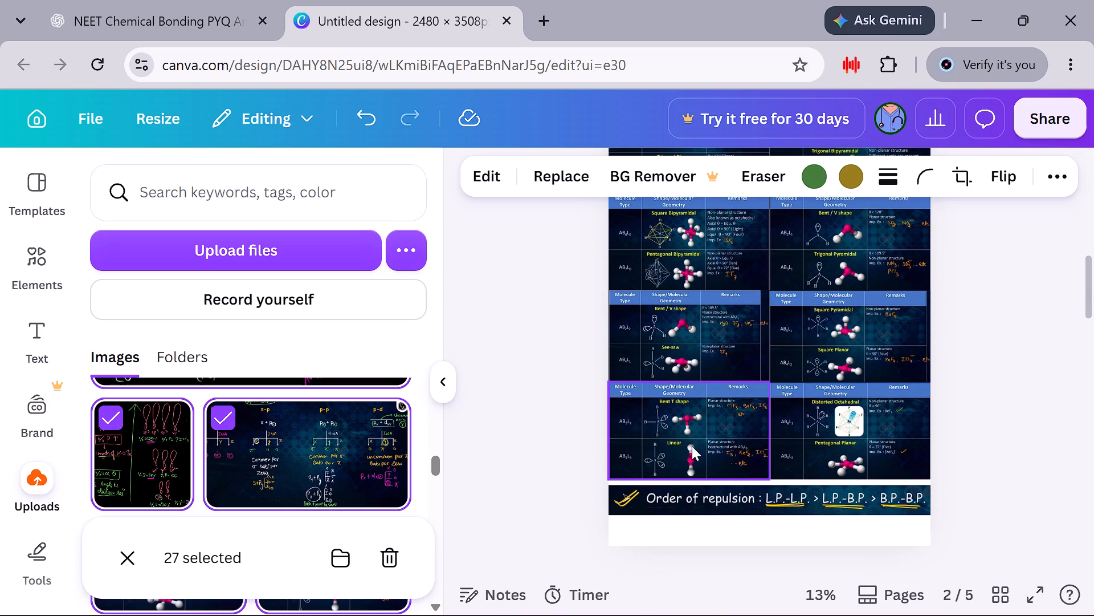
Compare the images placed on pages 3 and 4 with the selected orbital overlap, hybrid orbital and azide ion uploads.
scroll(692, 446, down, 5)
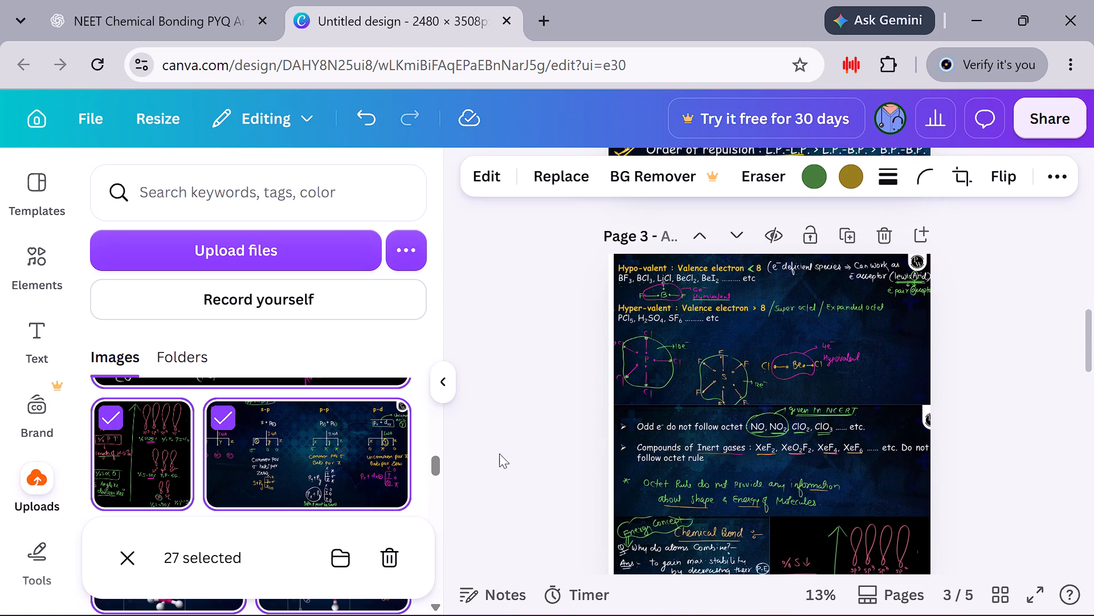
scroll(712, 452, down, 2)
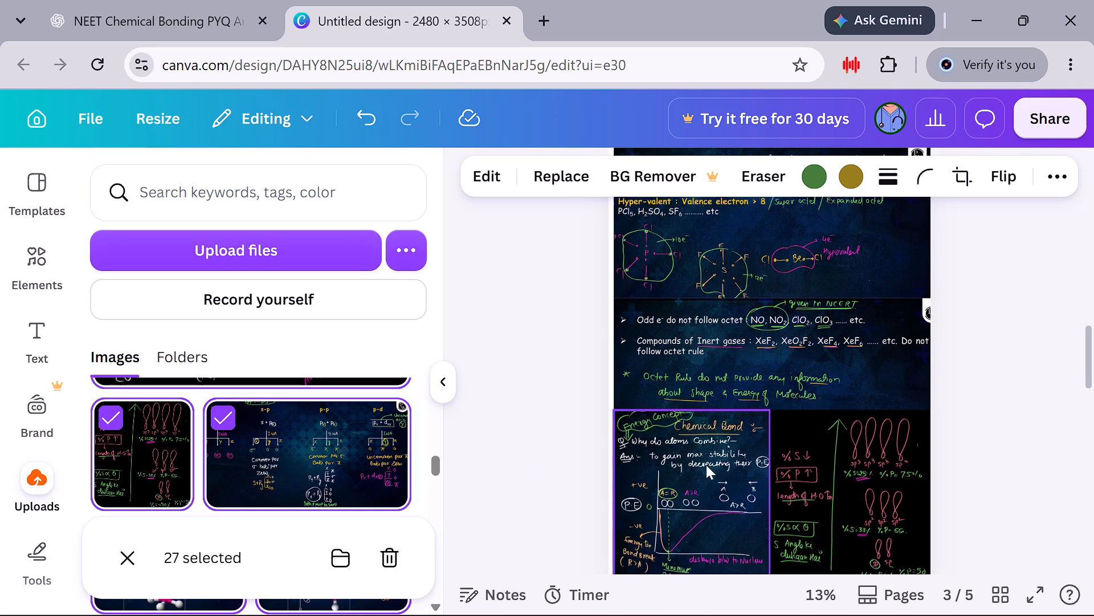
scroll(707, 464, down, 4)
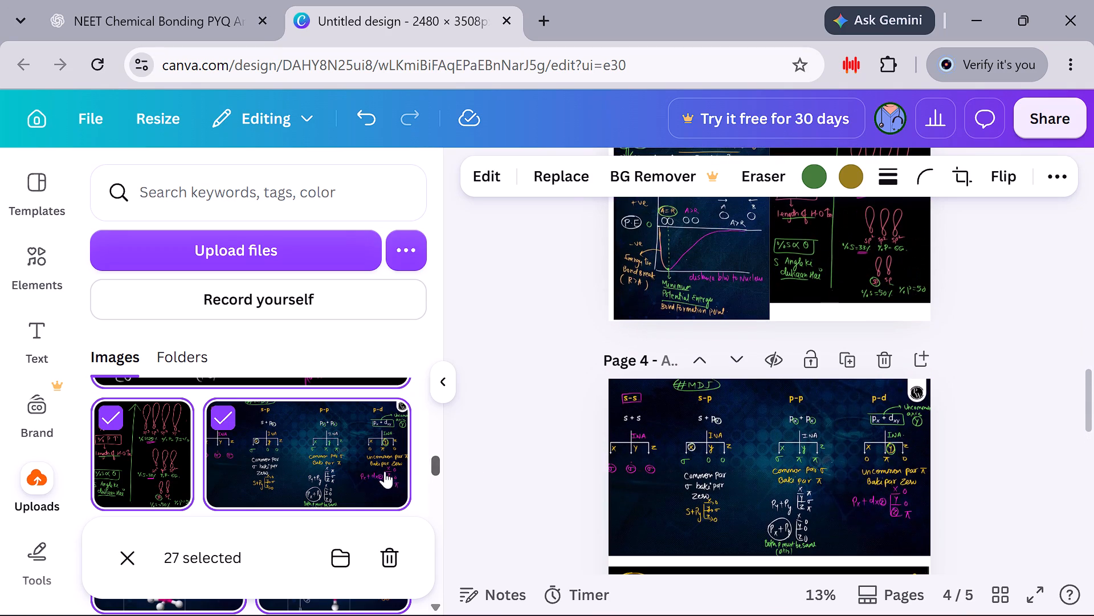
scroll(382, 467, up, 2)
scroll(382, 465, down, 1)
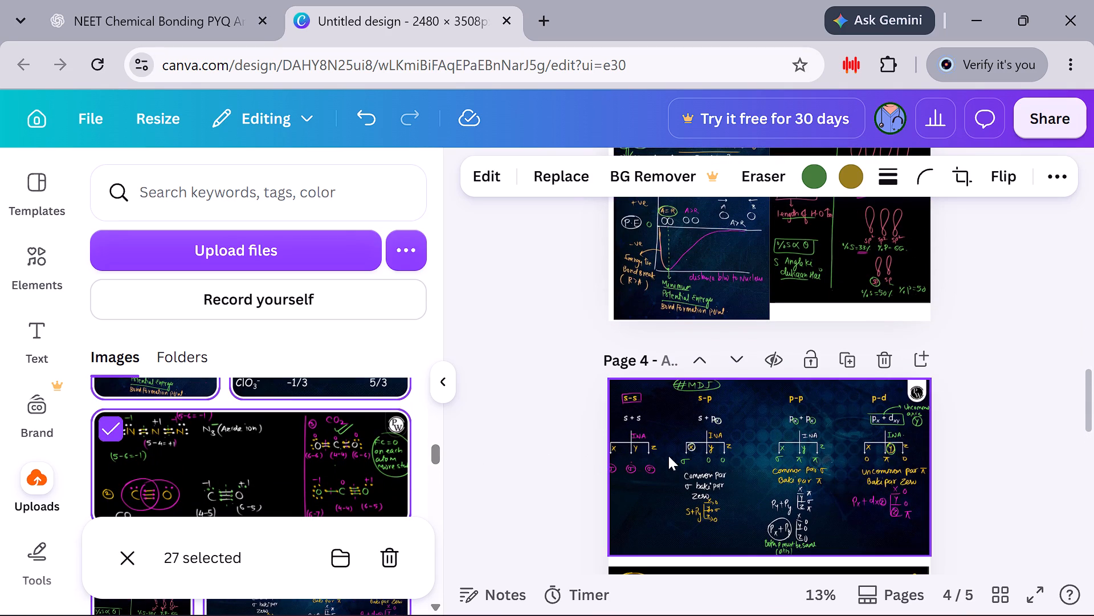
scroll(677, 455, down, 1)
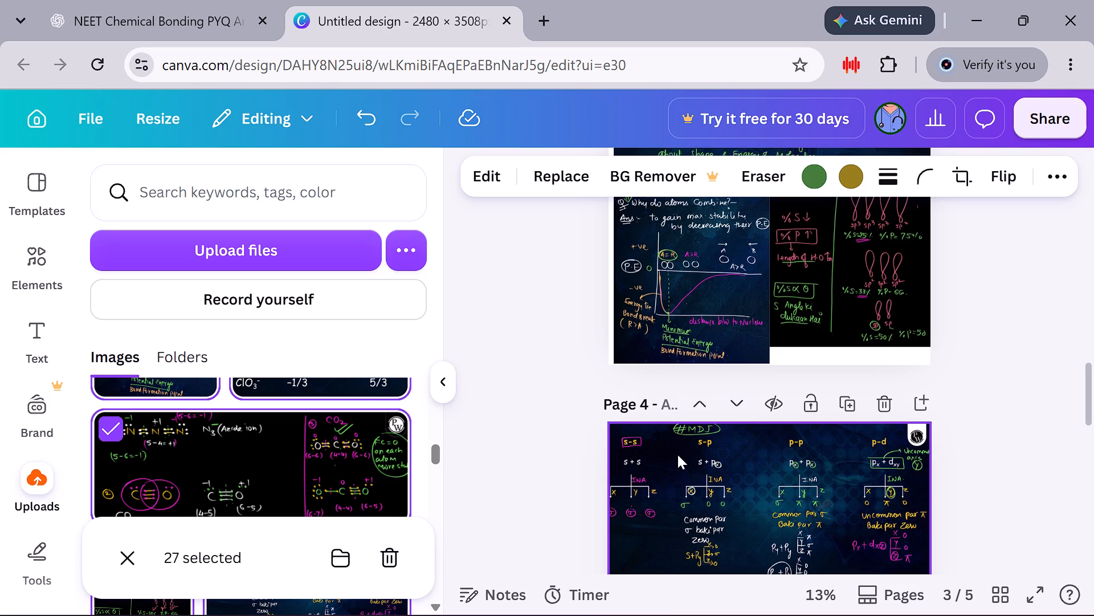
scroll(677, 455, down, 1)
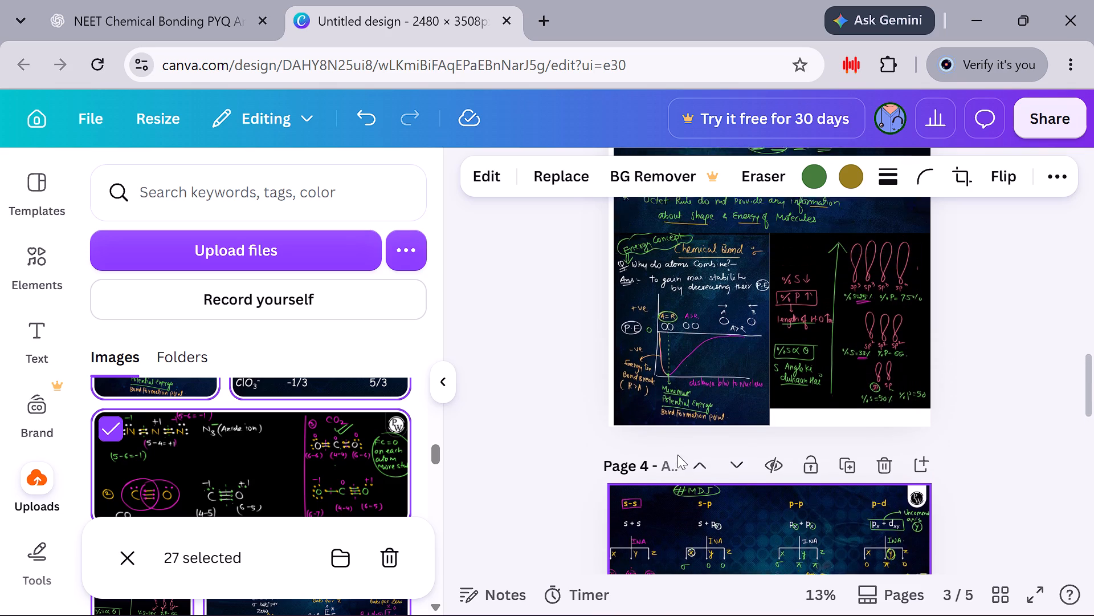
scroll(677, 455, down, 4)
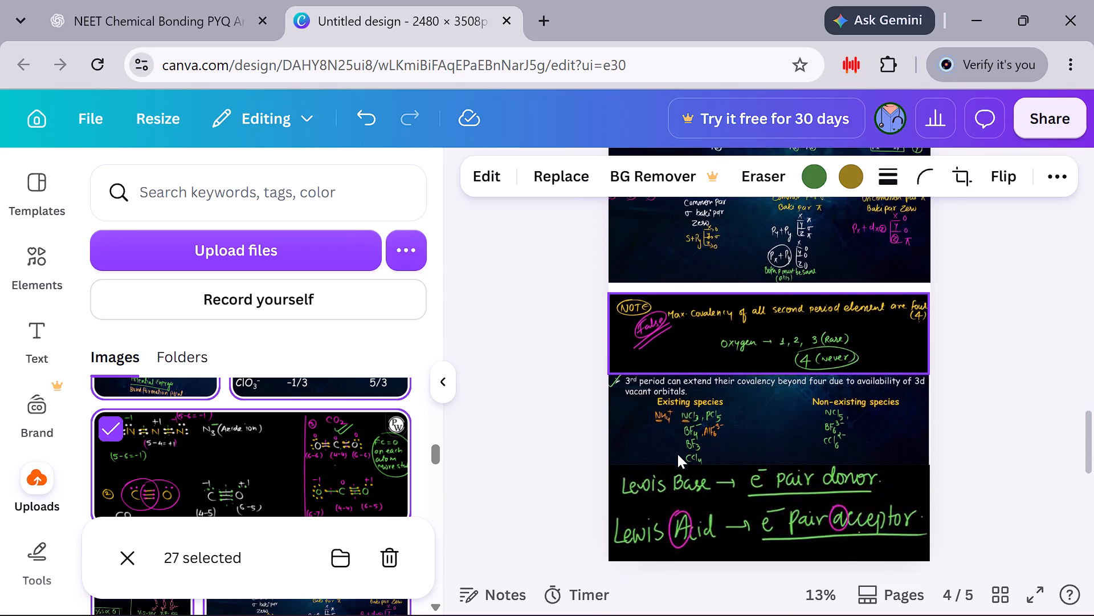
scroll(677, 454, up, 9)
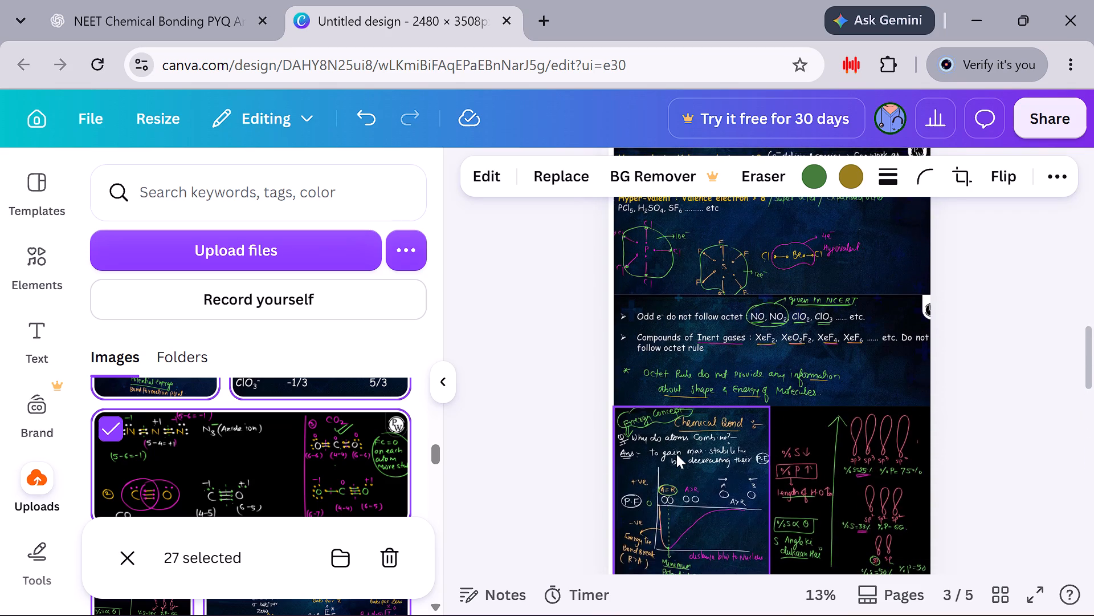
scroll(676, 454, up, 2)
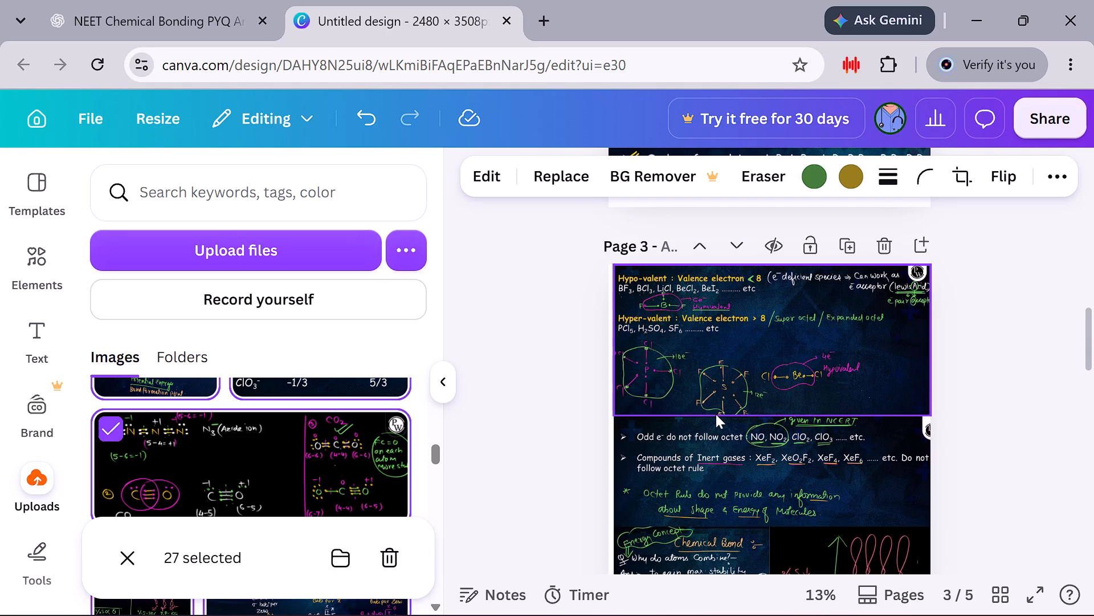
Check the selected Chemical Bond and oxo anion table uploads against the images placed on pages 2 to 5.
scroll(312, 435, up, 1)
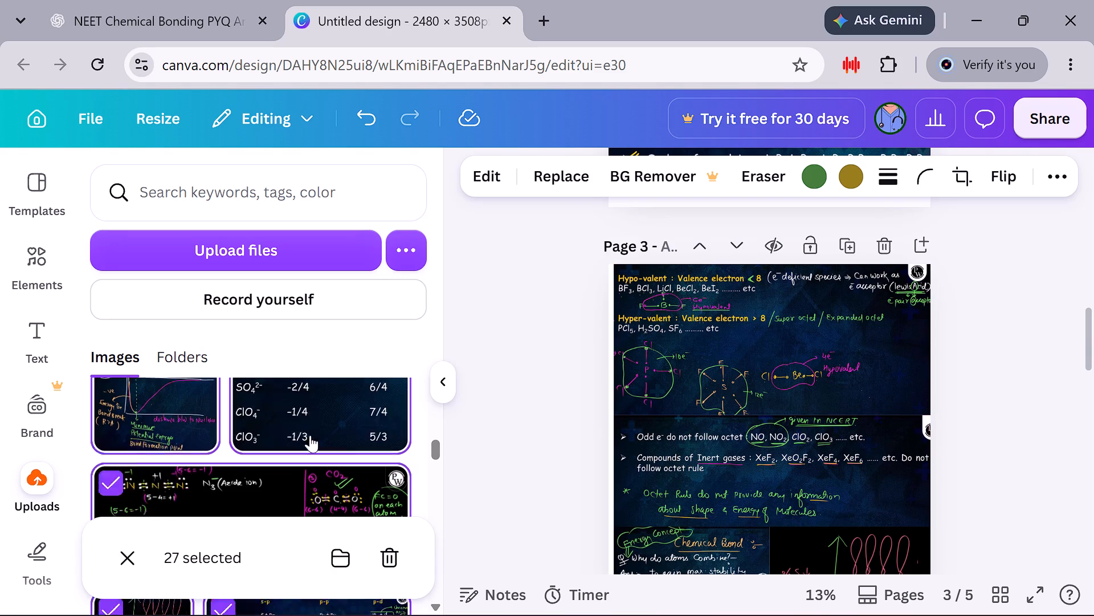
scroll(310, 435, up, 1)
scroll(680, 433, up, 4)
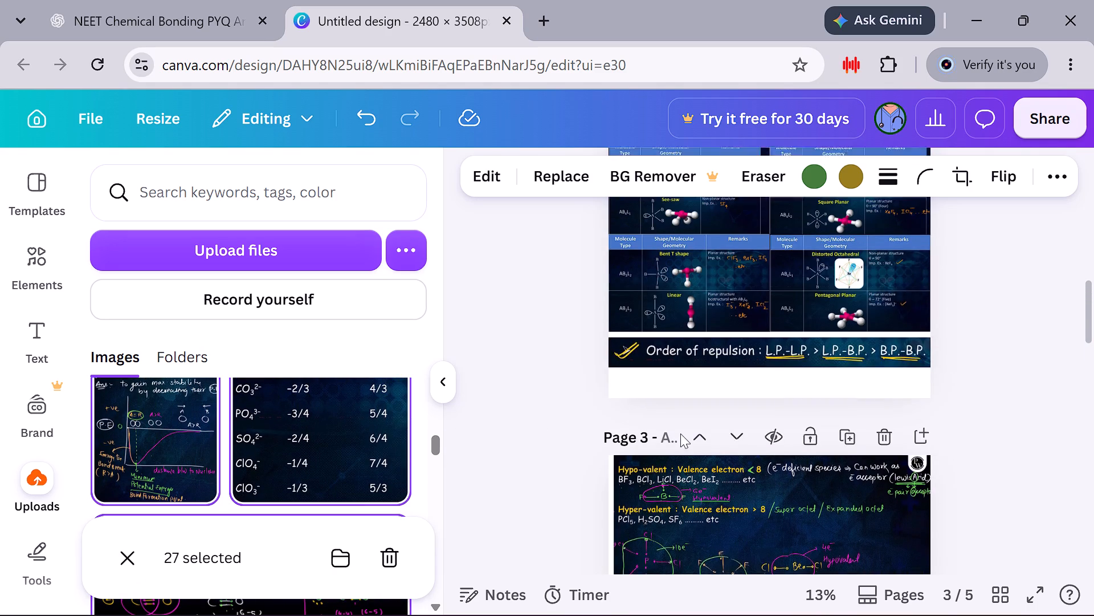
scroll(680, 434, down, 2)
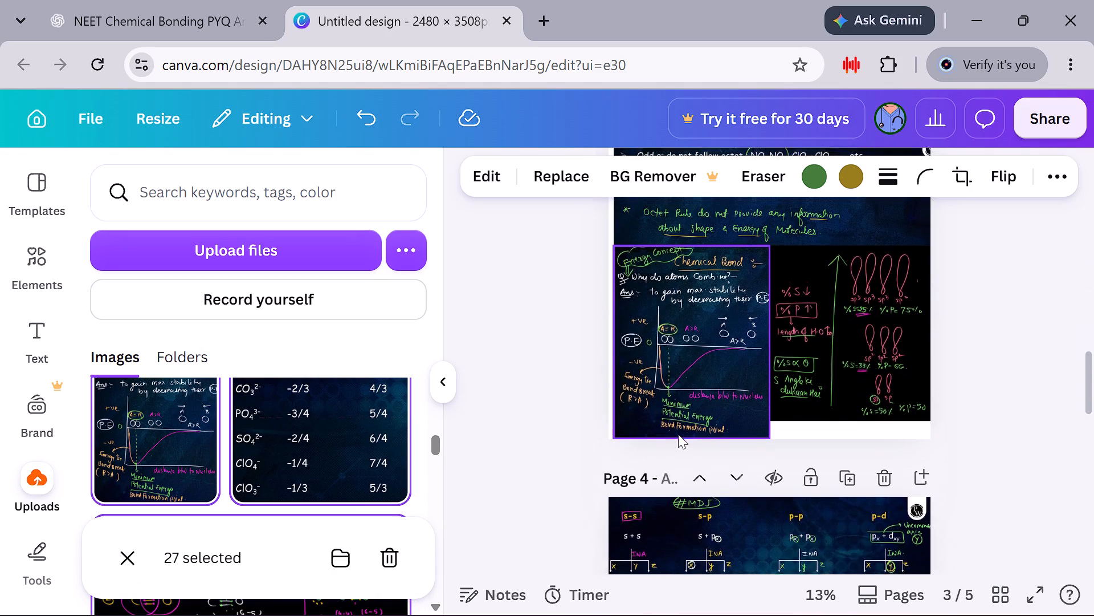
scroll(678, 434, down, 2)
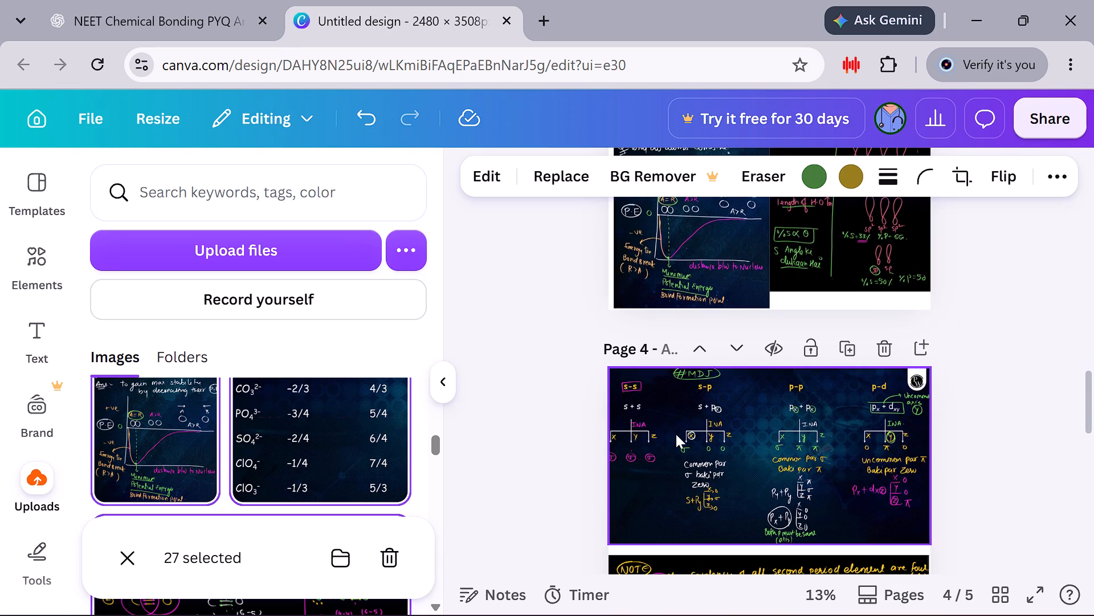
scroll(676, 434, down, 7)
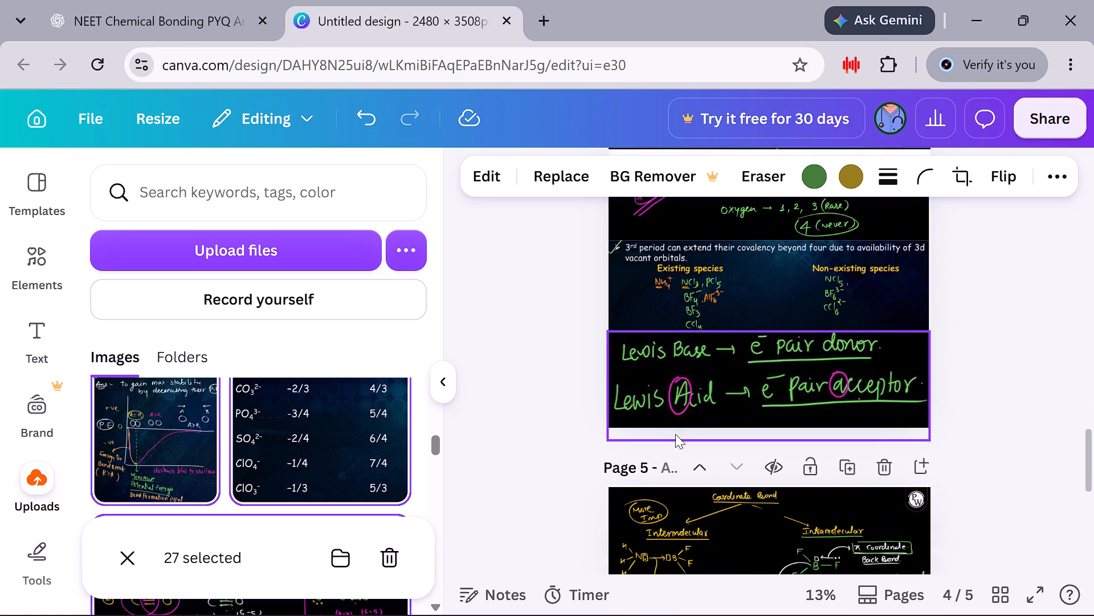
scroll(675, 434, down, 4)
Clear the bulk selection of uploaded images.
double_click(362, 423)
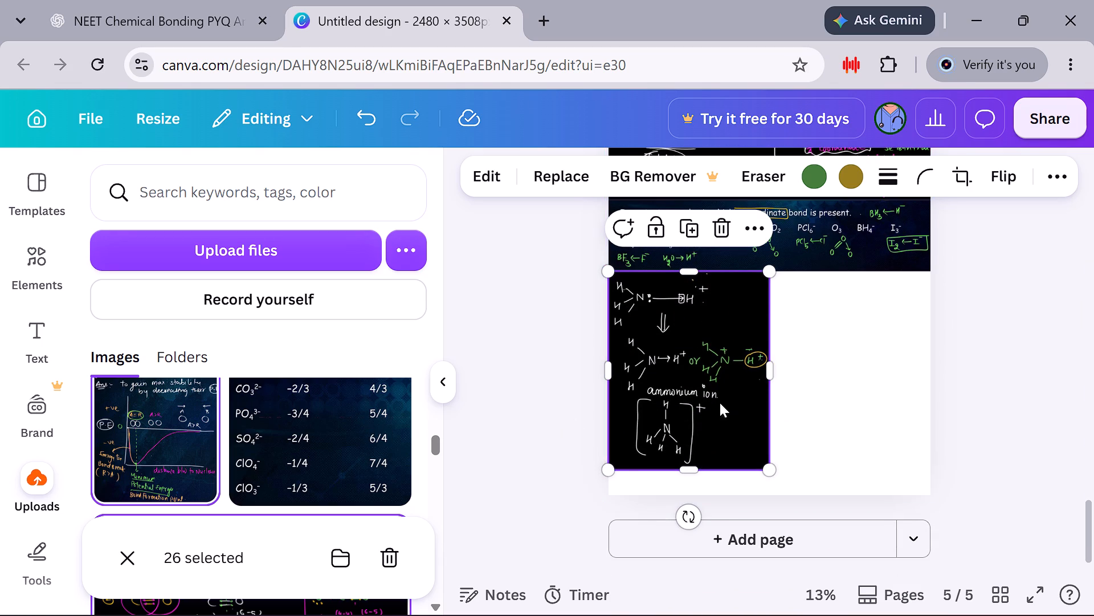
click(336, 432)
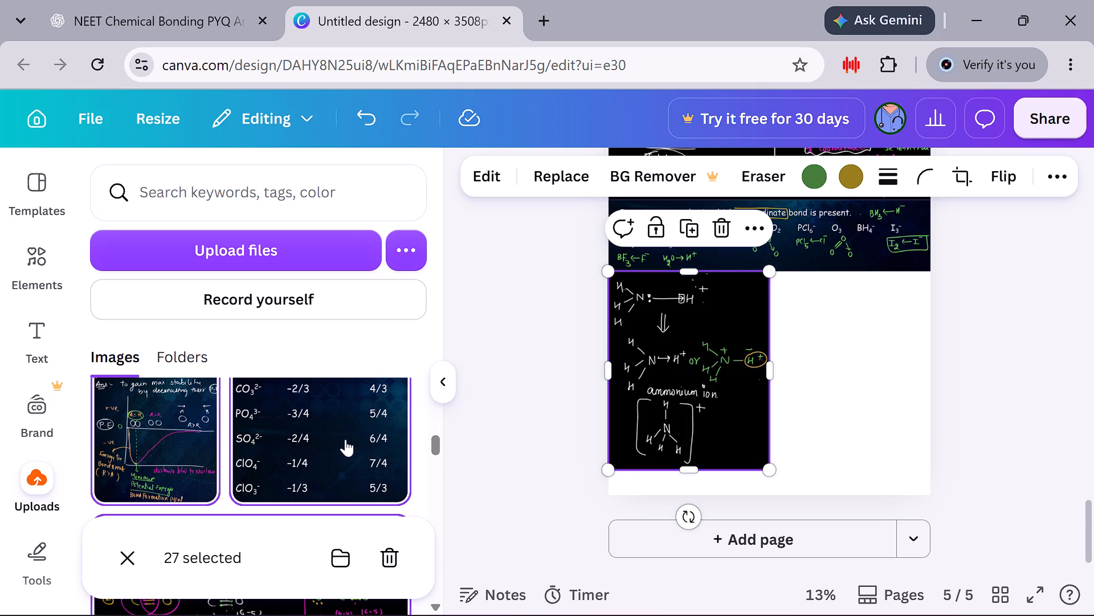
click(129, 556)
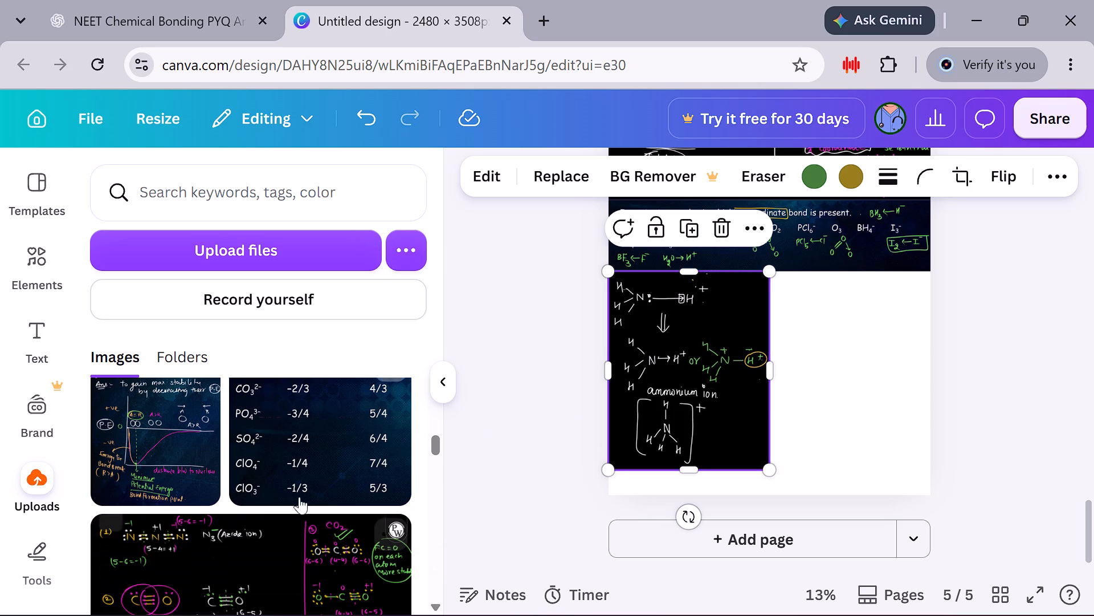
Place the oxo anion bond order table on page 5 beside the ammonium ion image, resized to end at the page edge.
click(314, 475)
drag(741, 305, 820, 394)
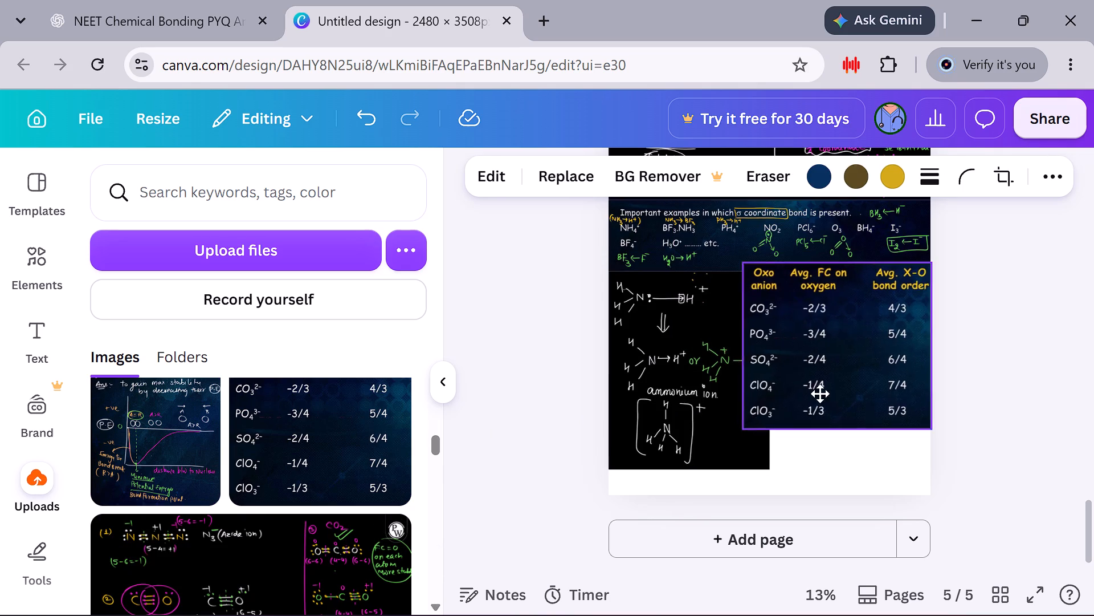
drag(820, 394, 832, 395)
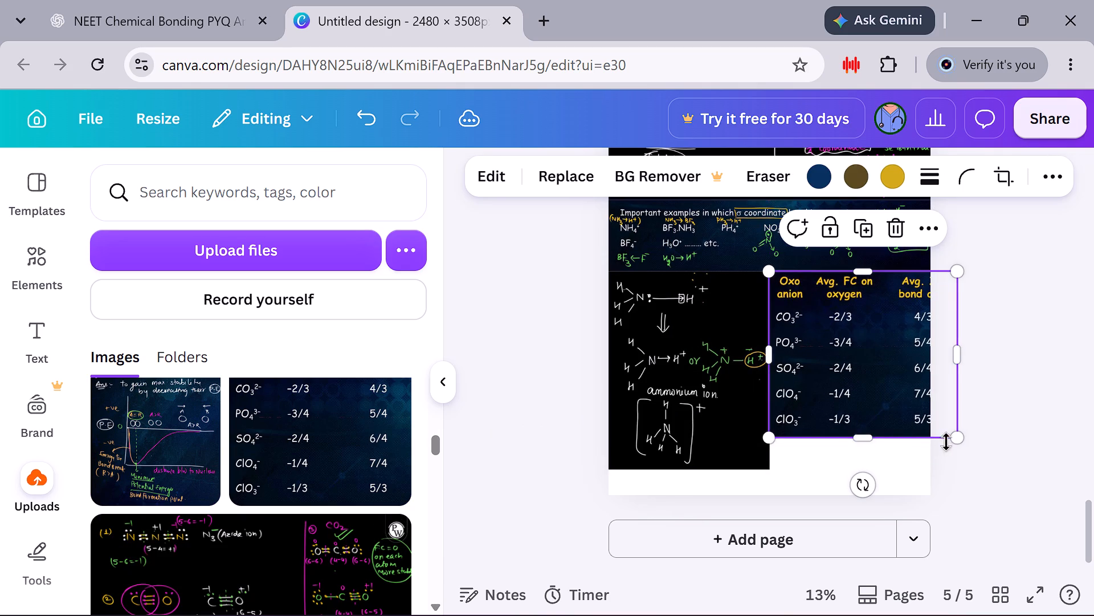
drag(958, 439, 921, 422)
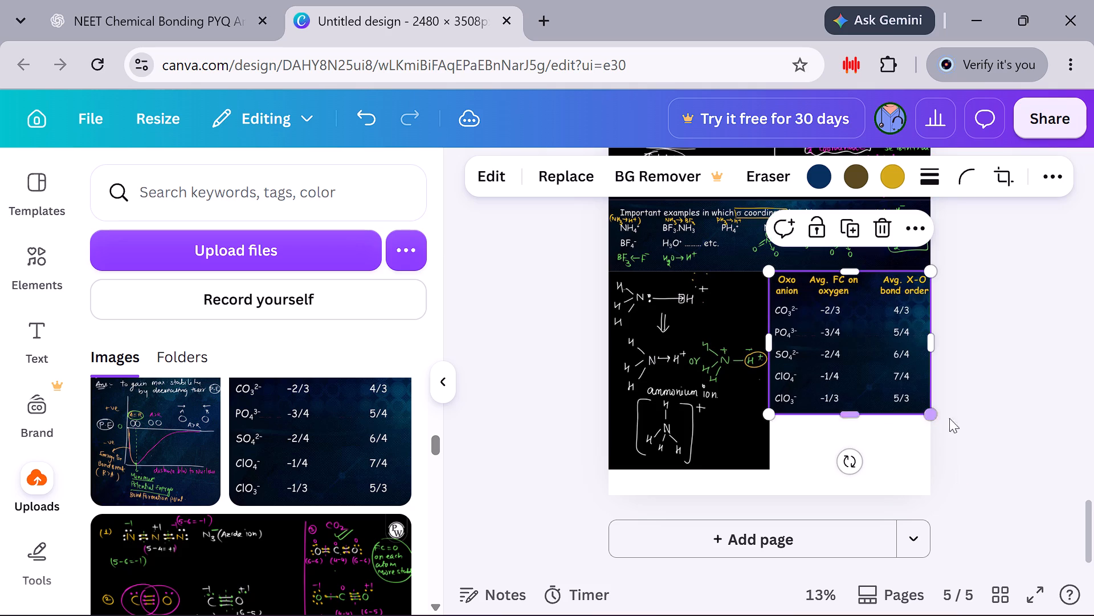
click(961, 396)
Add a blank page 6 after the coordinate bond page.
scroll(348, 453, up, 1)
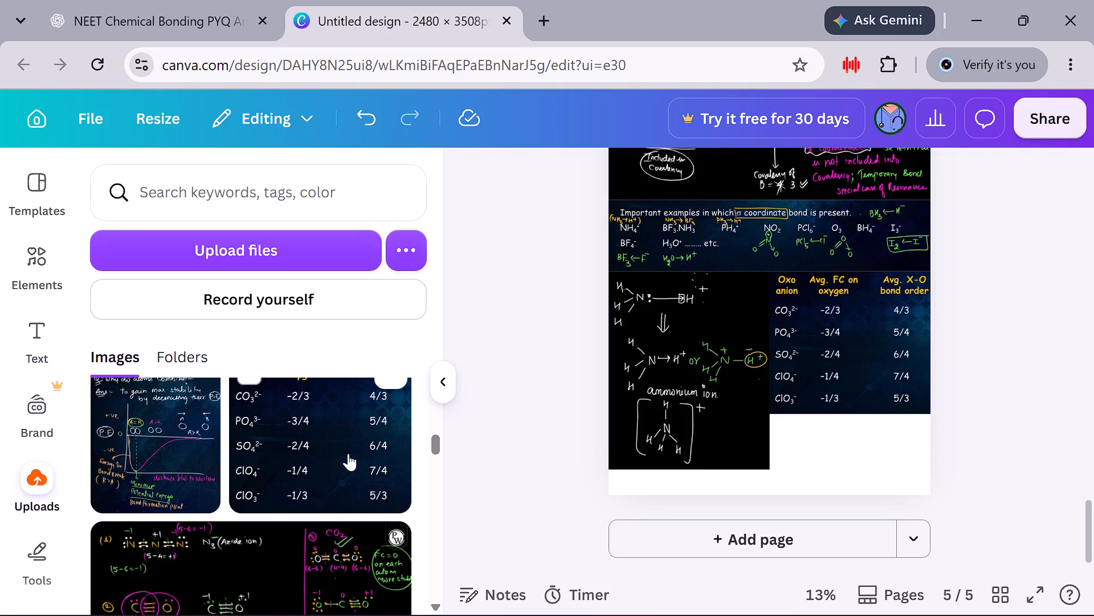
scroll(348, 453, up, 1)
scroll(347, 453, down, 4)
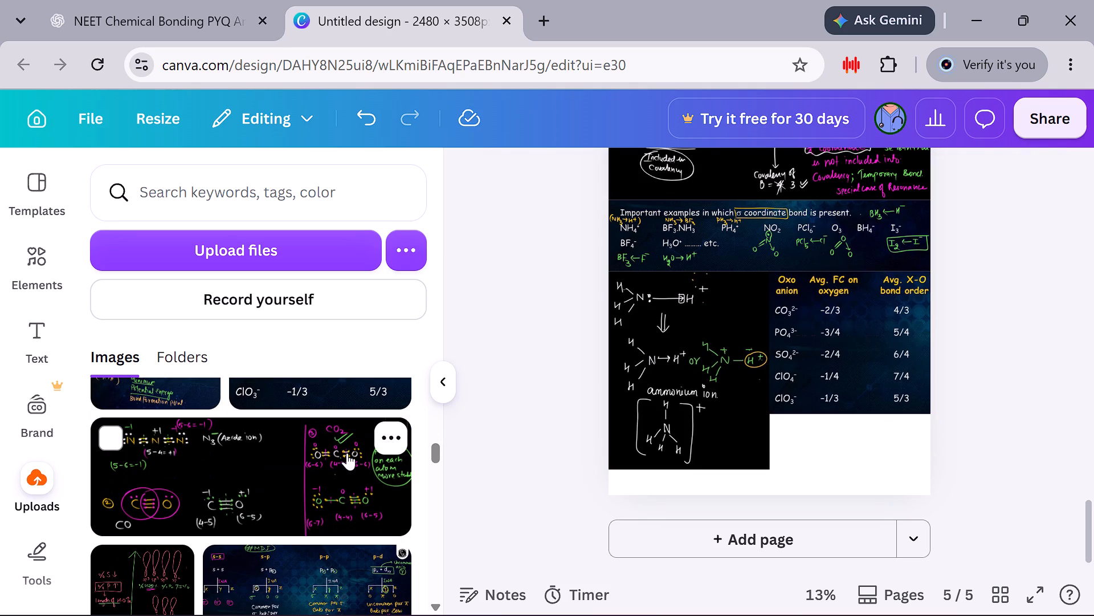
scroll(340, 469, down, 1)
click(662, 533)
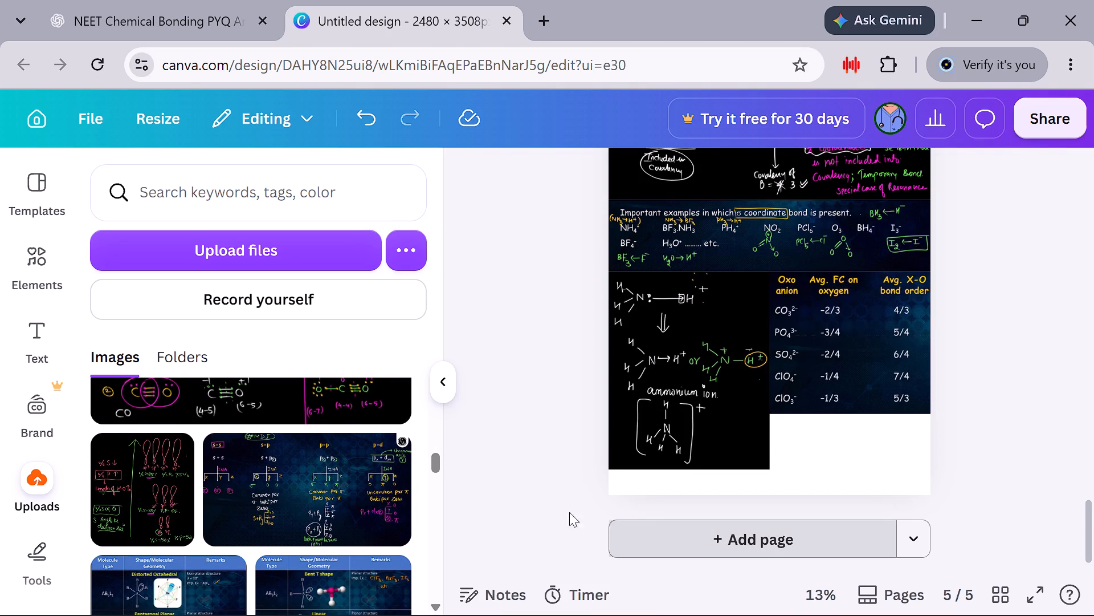
Place the azide ion, CO and CO₂ image at the top of page 6, enlarged to full page width at 2,480 × 918.
scroll(408, 472, up, 2)
drag(316, 454, 366, 444)
click(312, 449)
scroll(640, 335, up, 2)
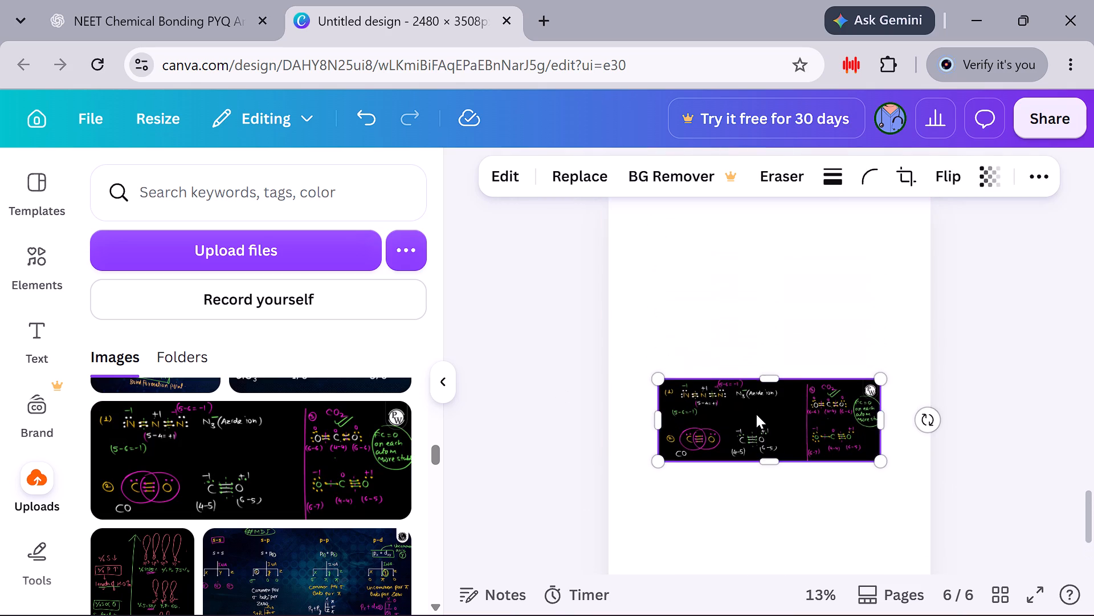
drag(756, 414, 746, 400)
scroll(756, 414, up, 2)
drag(738, 415, 705, 365)
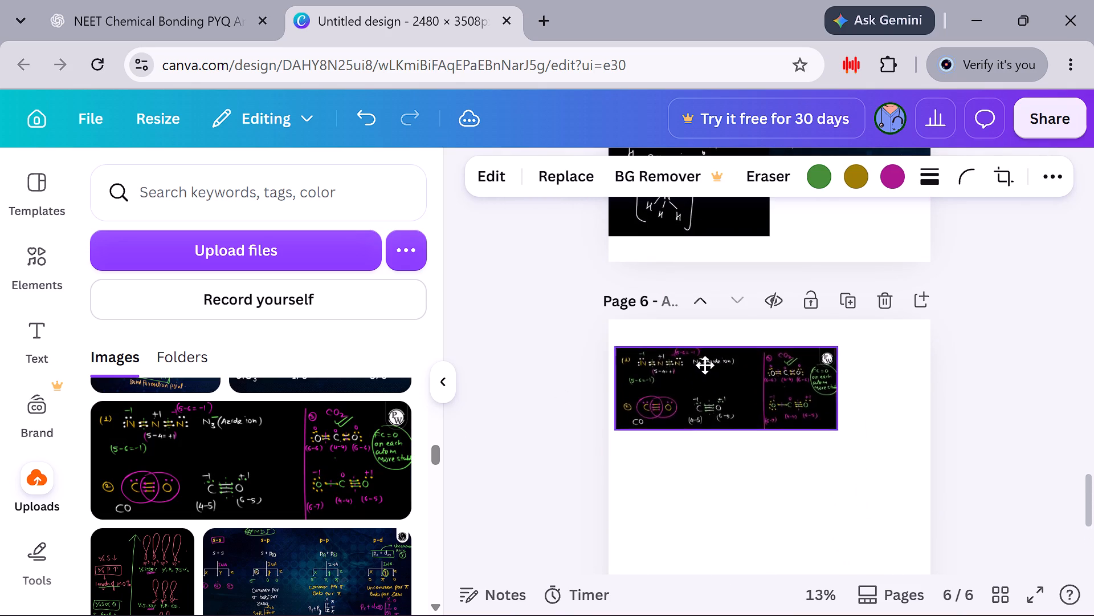
drag(705, 365, 702, 341)
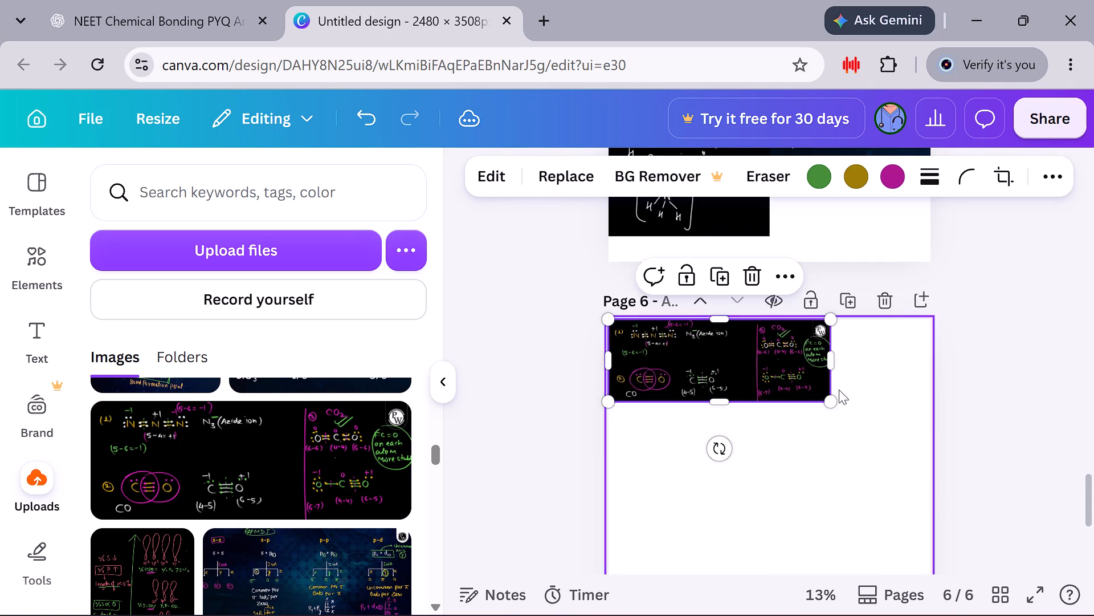
drag(829, 402, 932, 433)
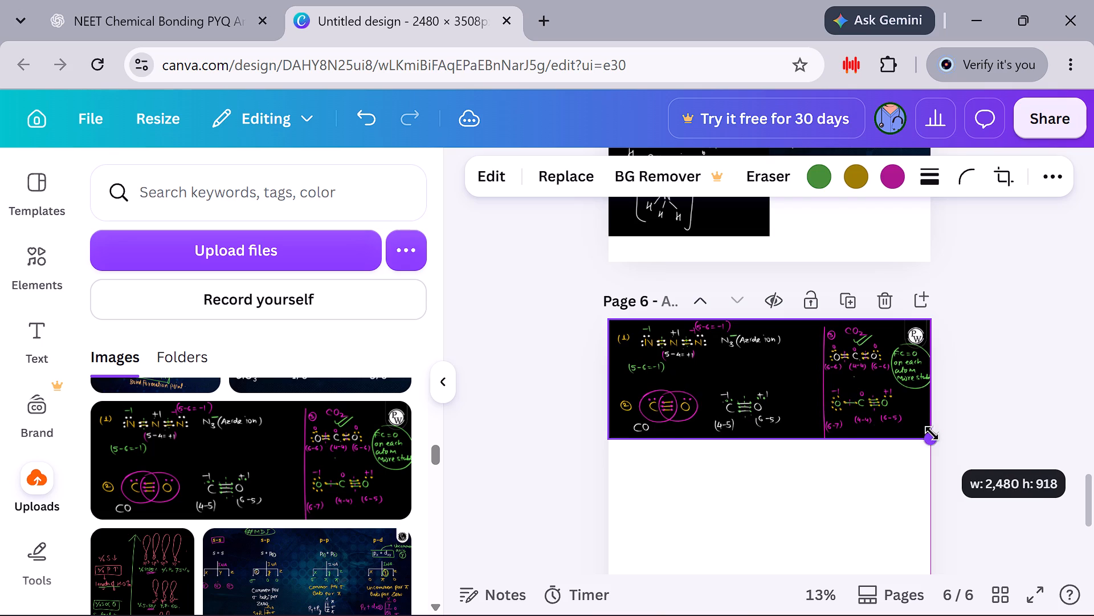
drag(932, 433, 932, 433)
Review the uploaded images against the notes already placed on pages 1 to 6.
scroll(316, 442, down, 2)
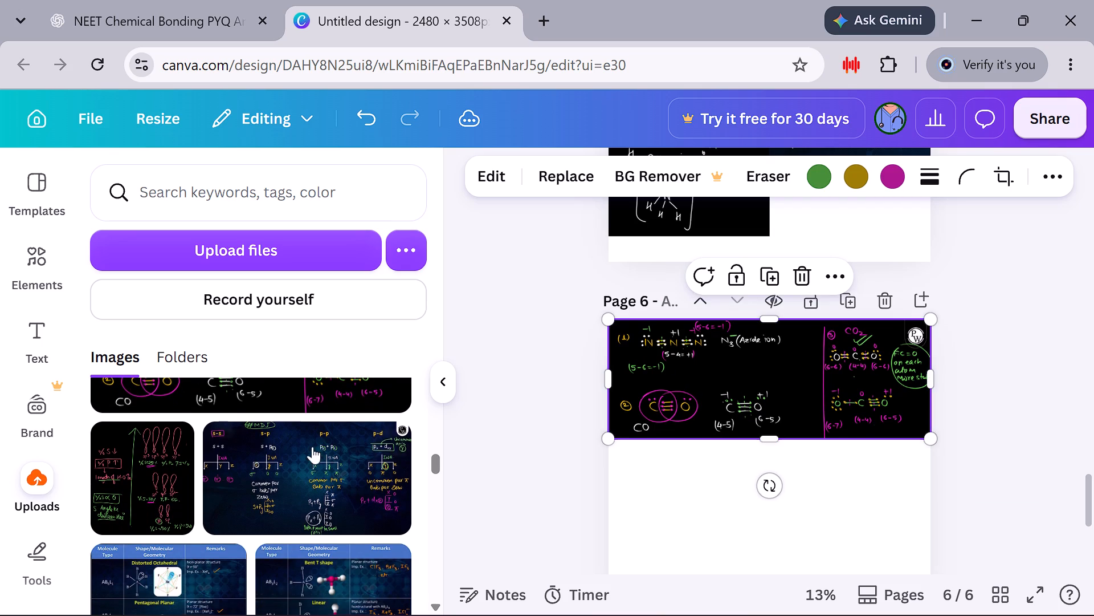
scroll(348, 488, up, 5)
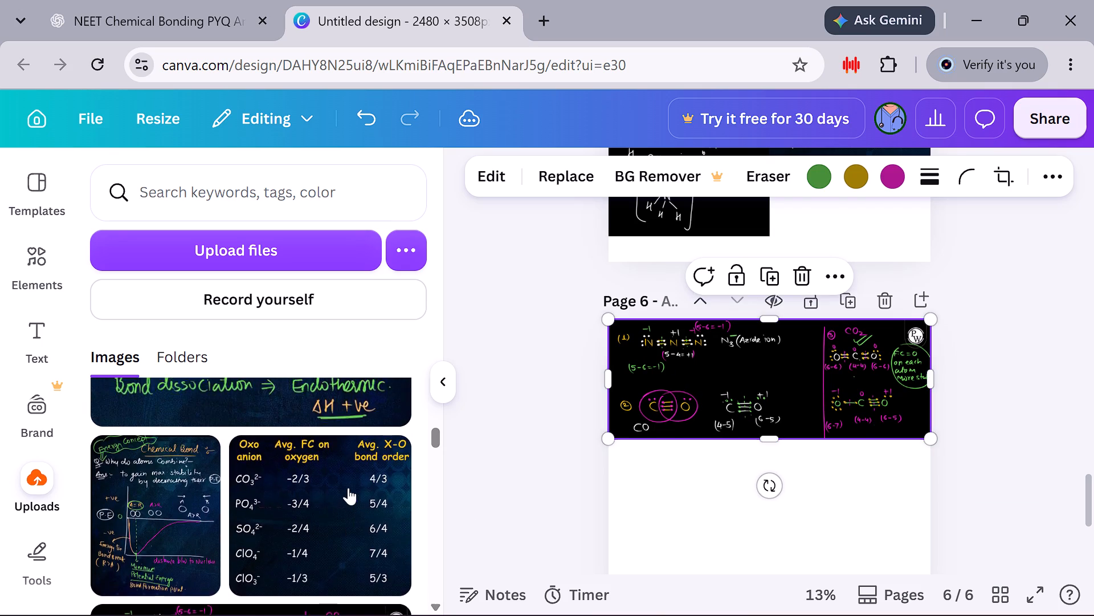
scroll(348, 488, up, 3)
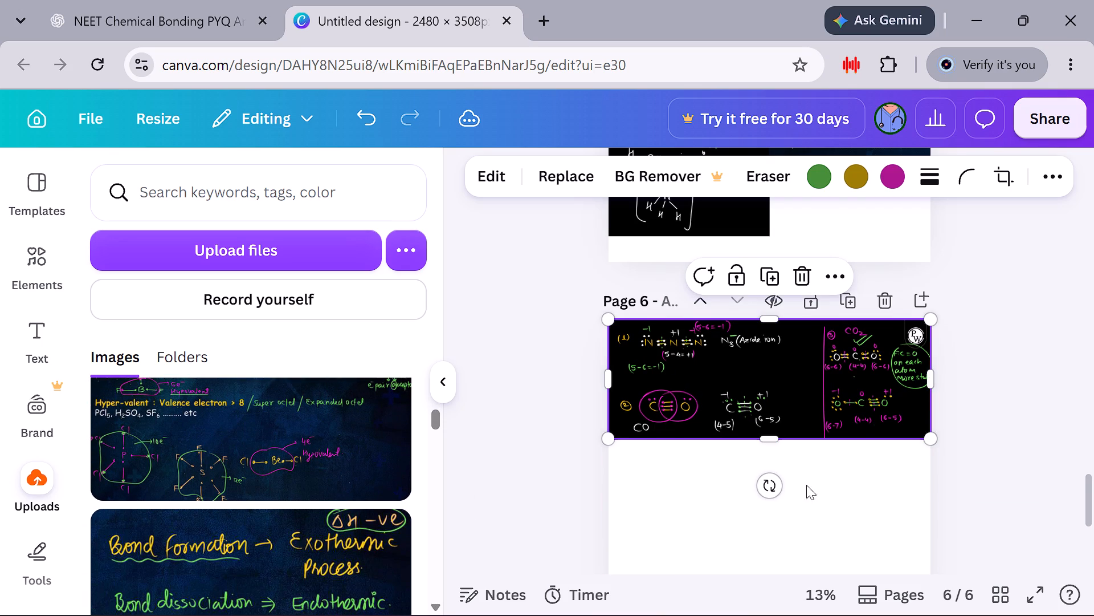
scroll(813, 484, up, 4)
scroll(741, 490, up, 6)
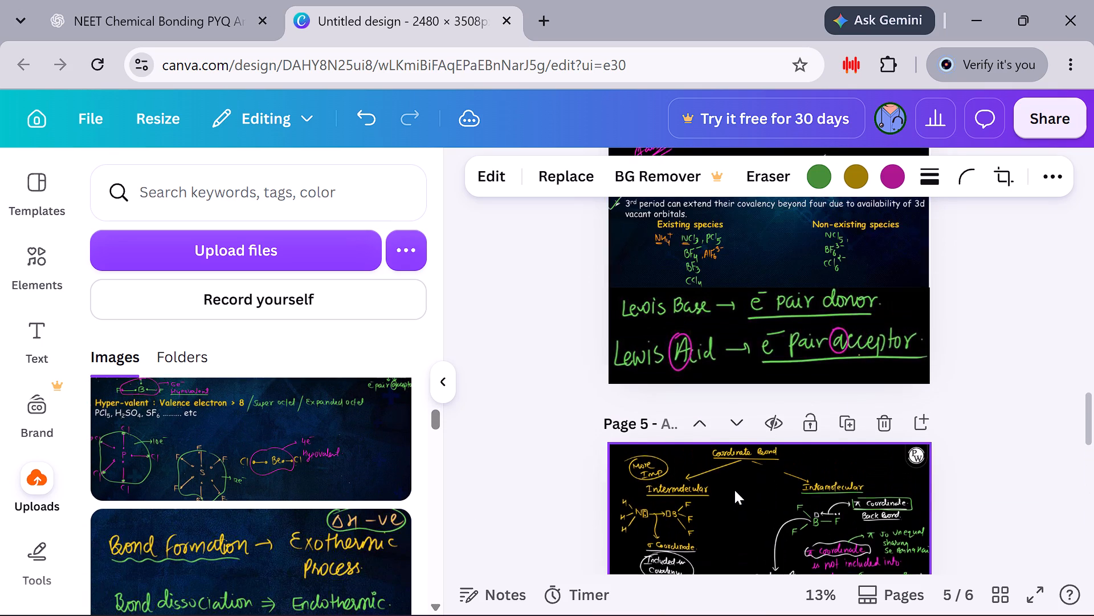
scroll(734, 490, up, 1)
scroll(692, 425, up, 3)
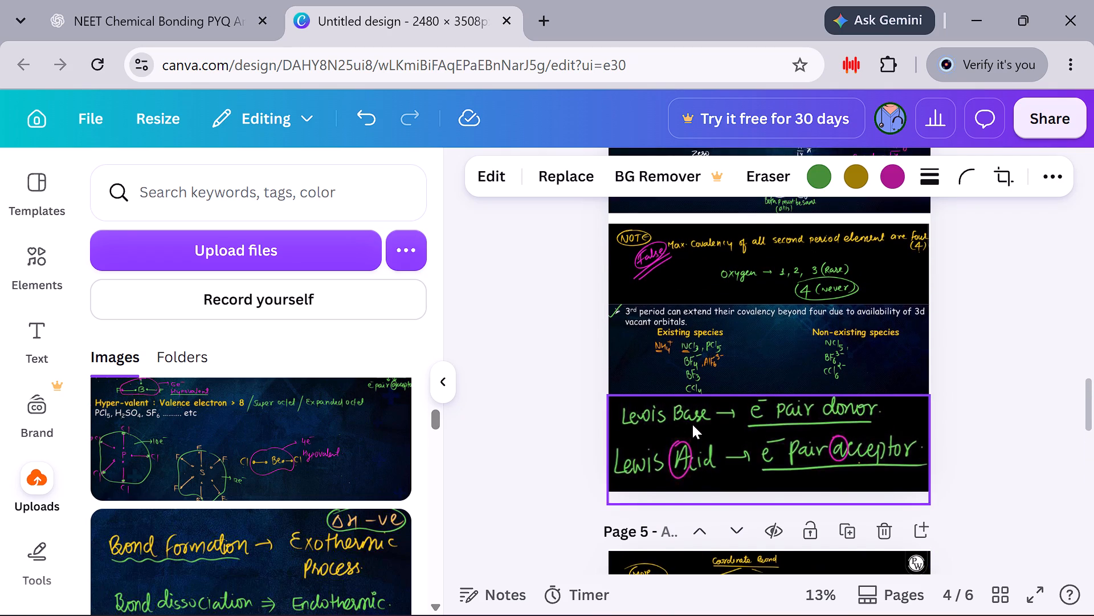
scroll(692, 424, up, 8)
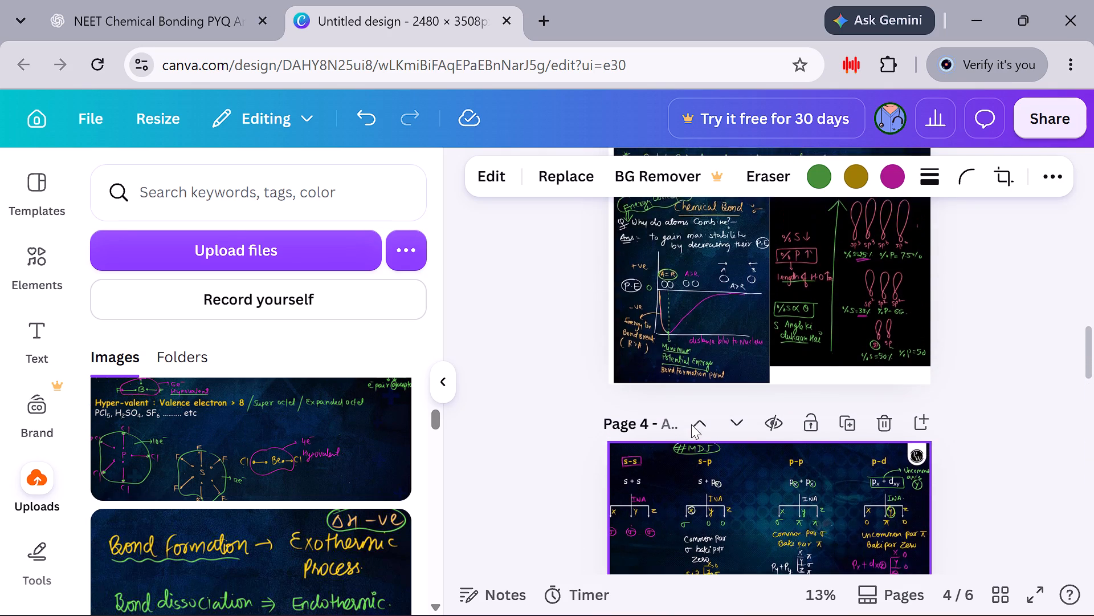
scroll(691, 424, up, 11)
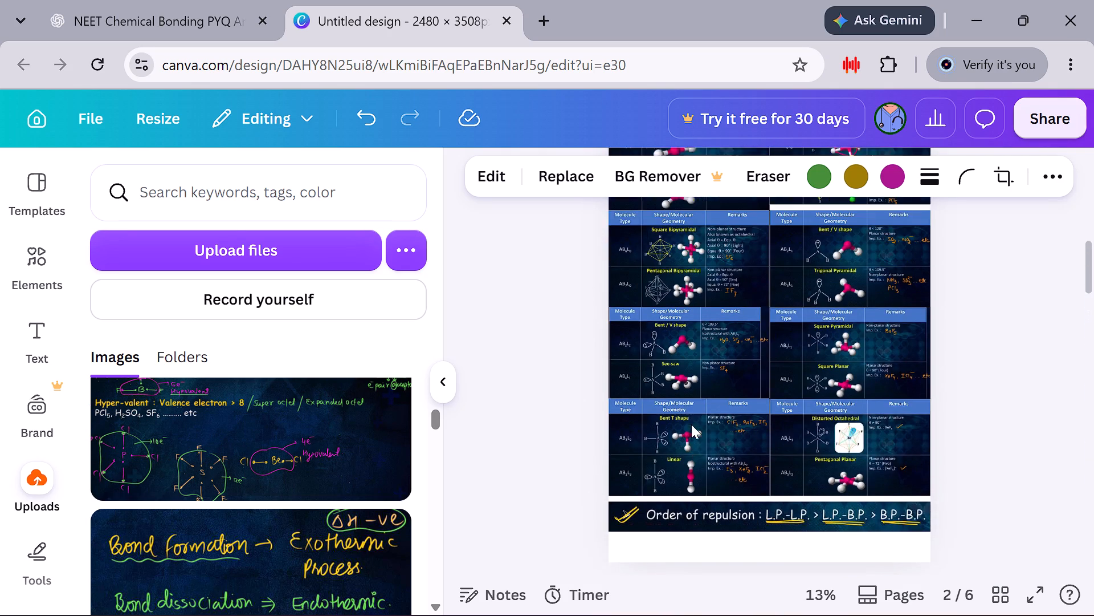
scroll(691, 424, up, 6)
scroll(691, 424, down, 1)
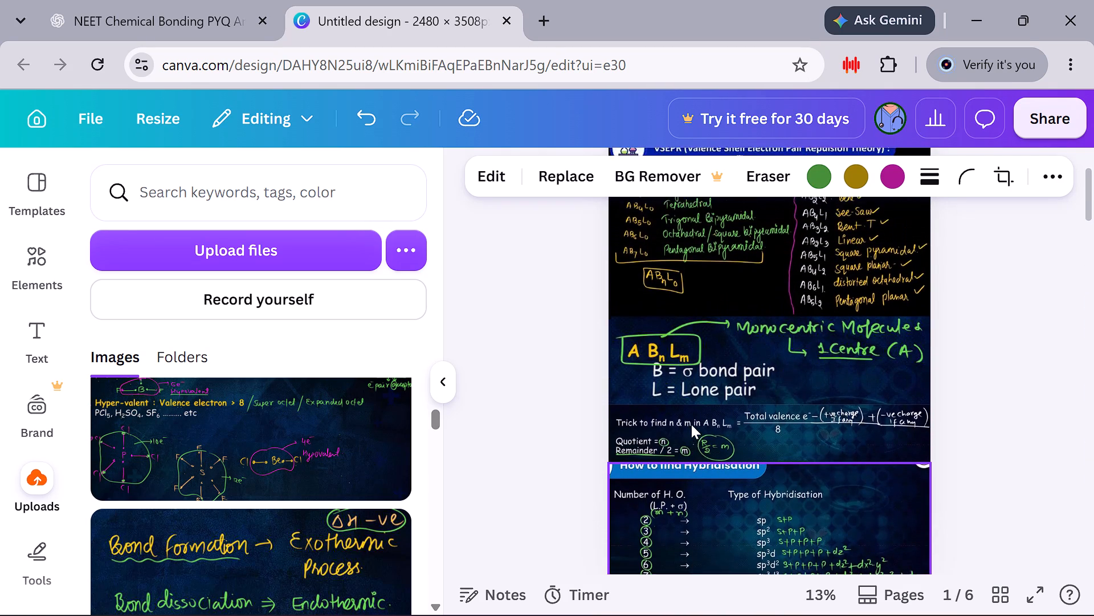
scroll(691, 424, down, 7)
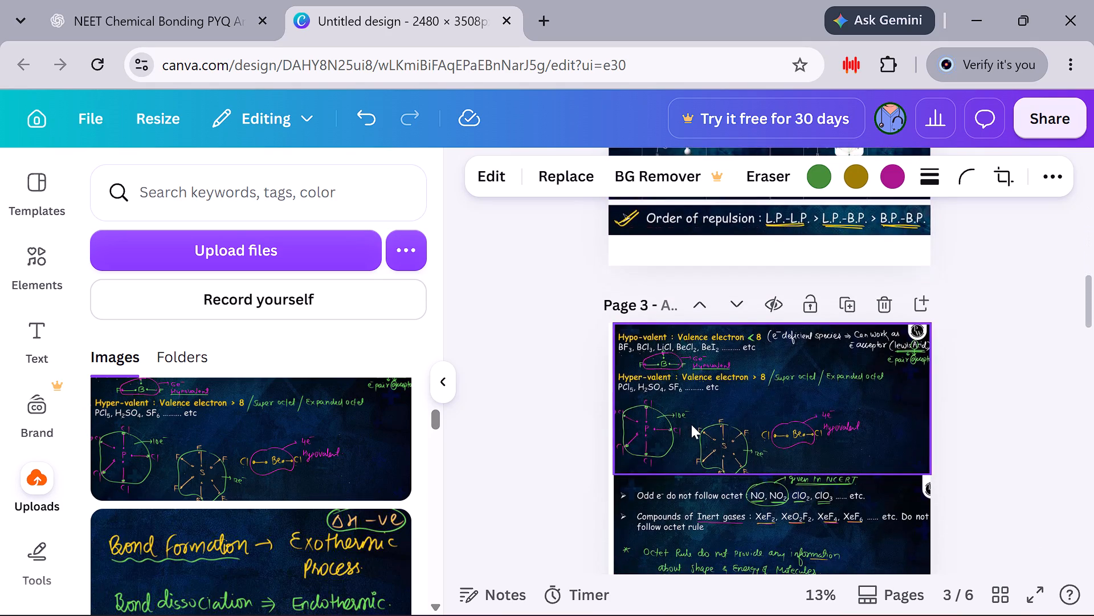
scroll(691, 424, down, 5)
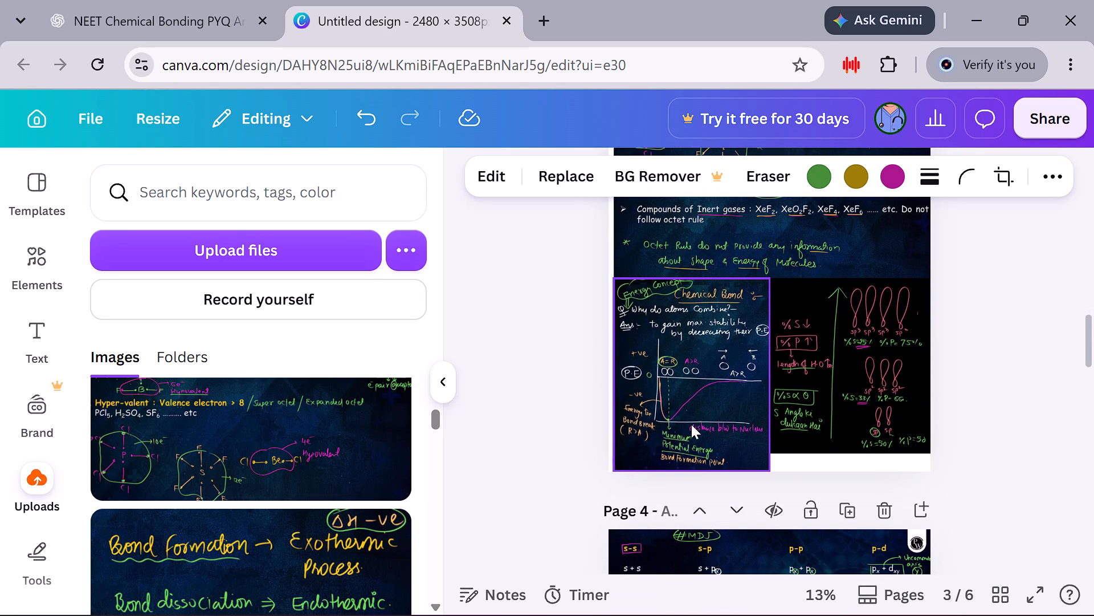
scroll(691, 424, down, 3)
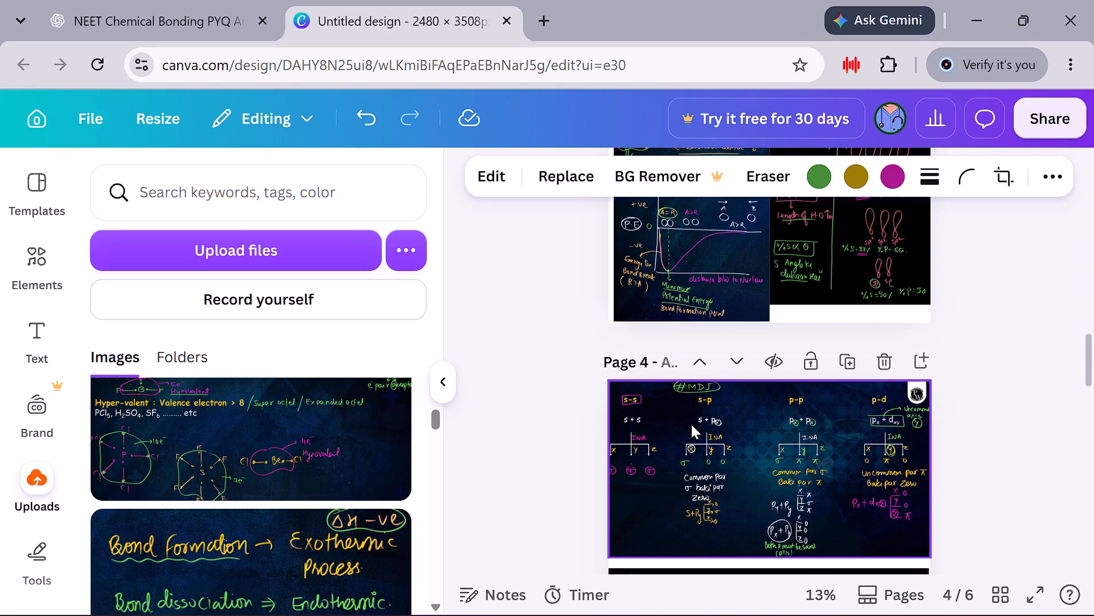
scroll(691, 424, down, 6)
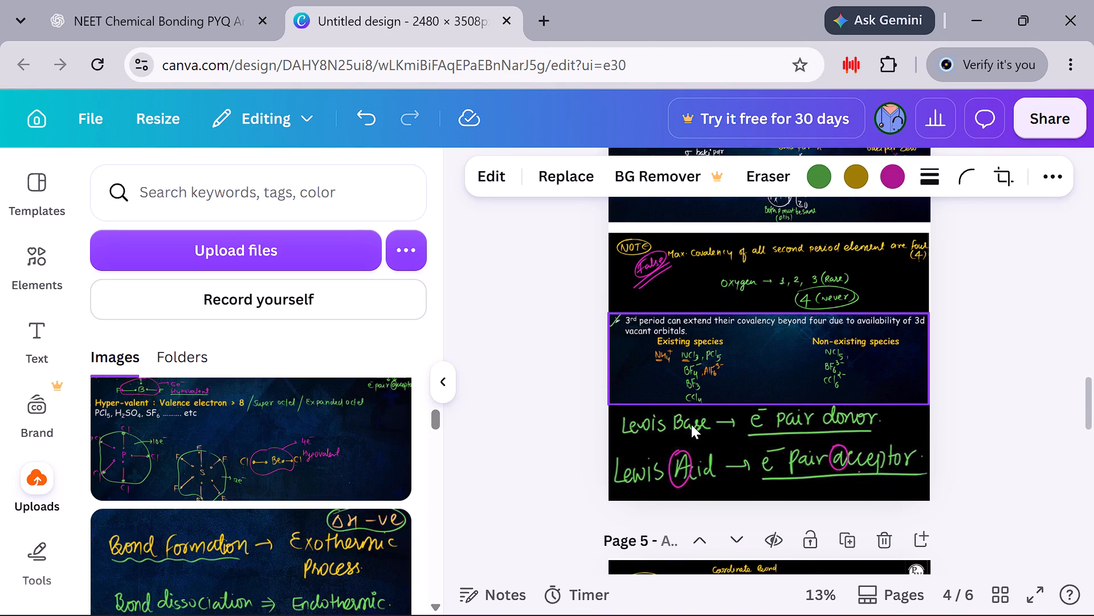
scroll(691, 424, down, 4)
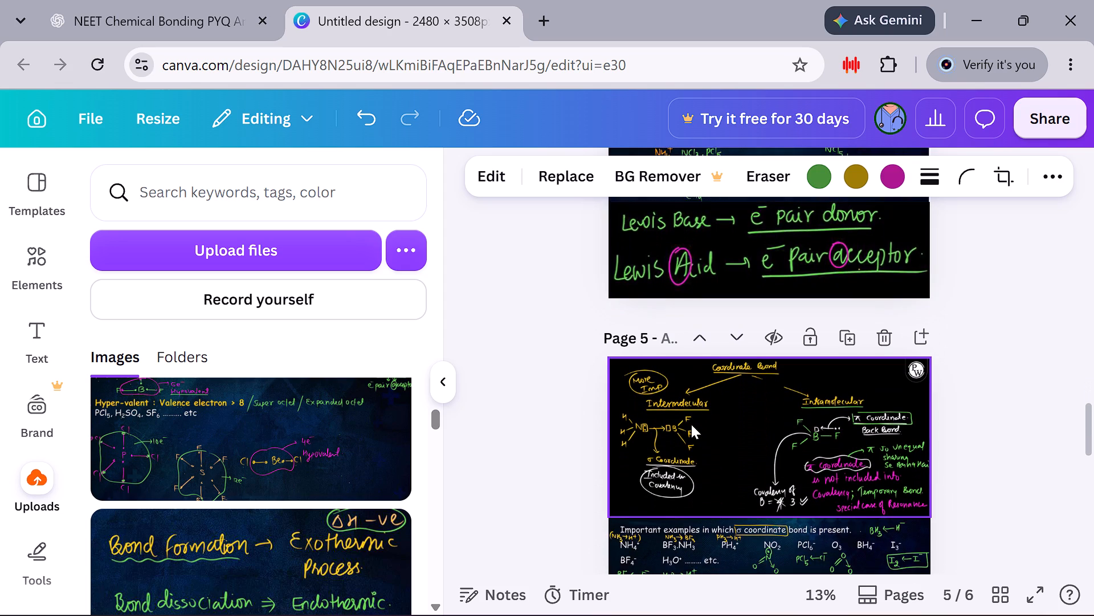
scroll(691, 424, down, 4)
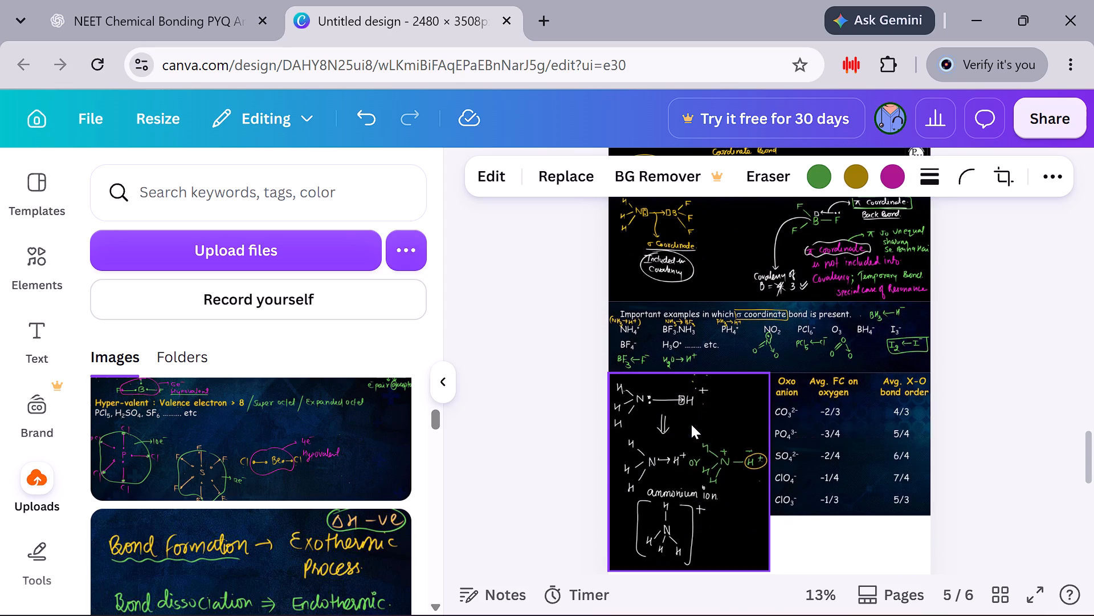
scroll(1031, 495, down, 3)
scroll(765, 428, down, 1)
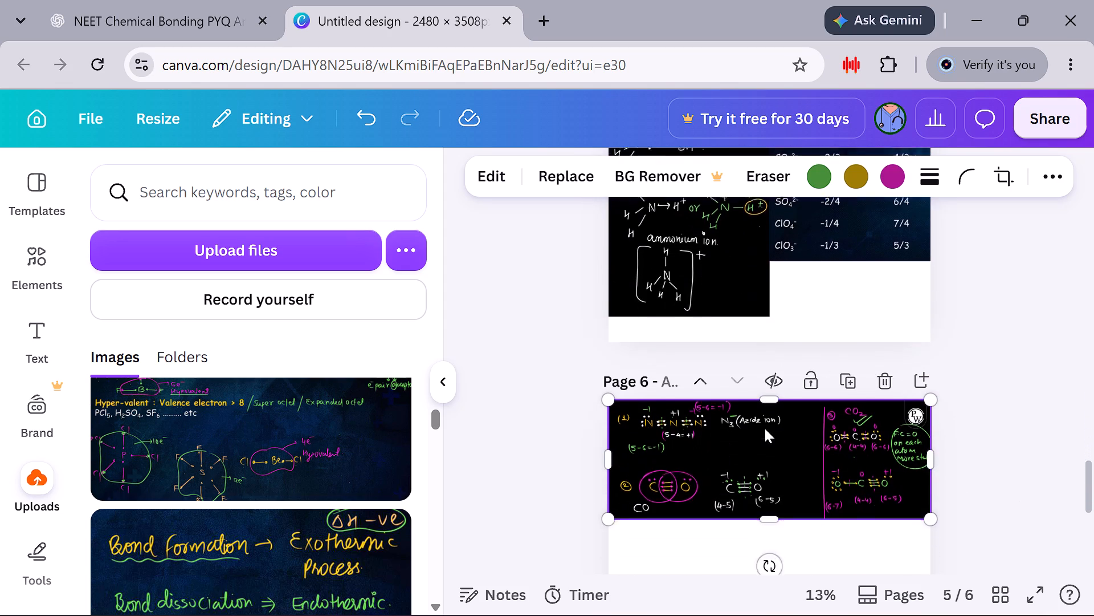
scroll(765, 428, down, 2)
Place the hypo-valent and hyper-valent image at the top of page 6 and move the azide ion image directly beneath it.
scroll(285, 452, up, 1)
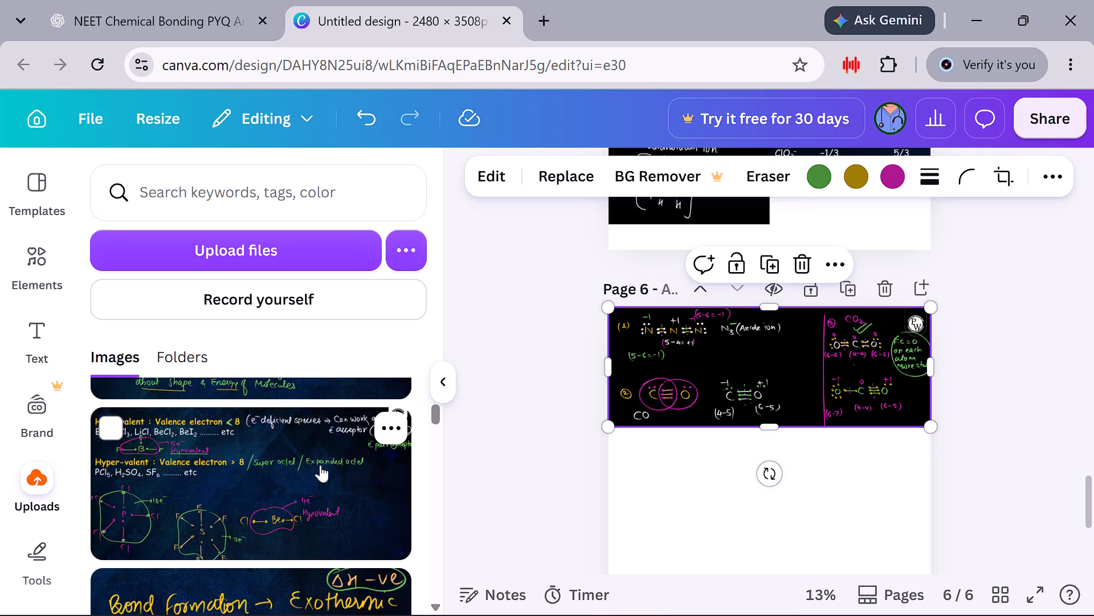
scroll(320, 465, up, 1)
click(356, 484)
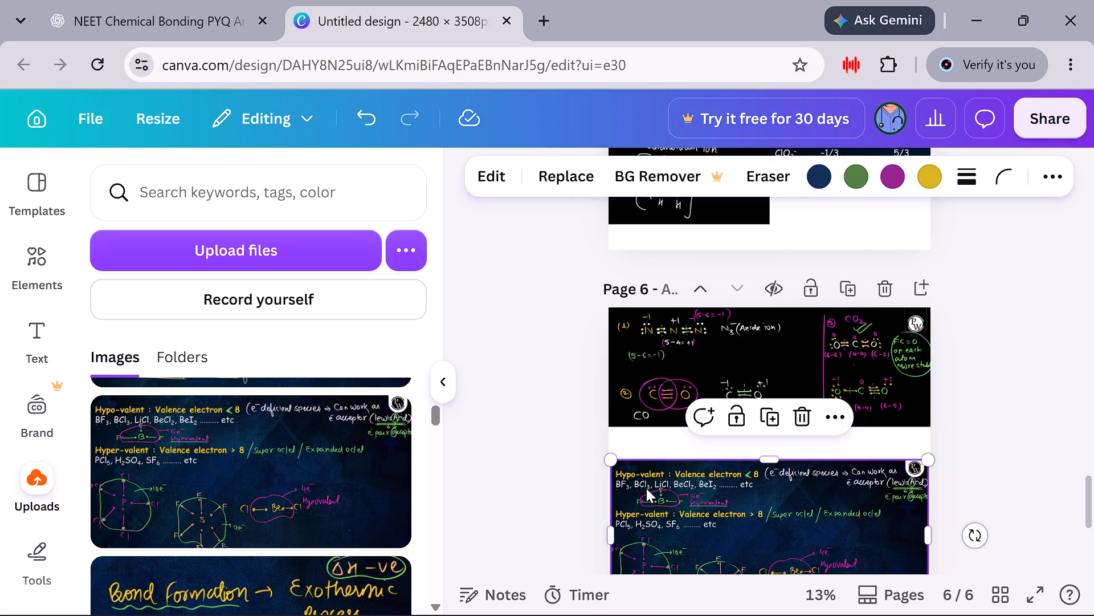
click(669, 380)
click(681, 526)
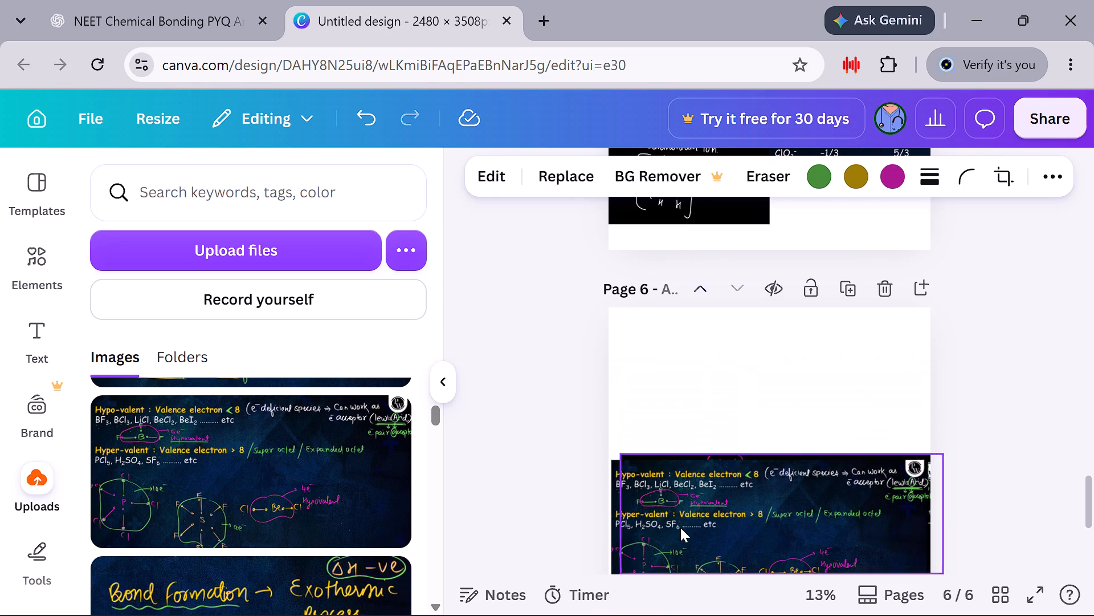
drag(660, 515, 661, 341)
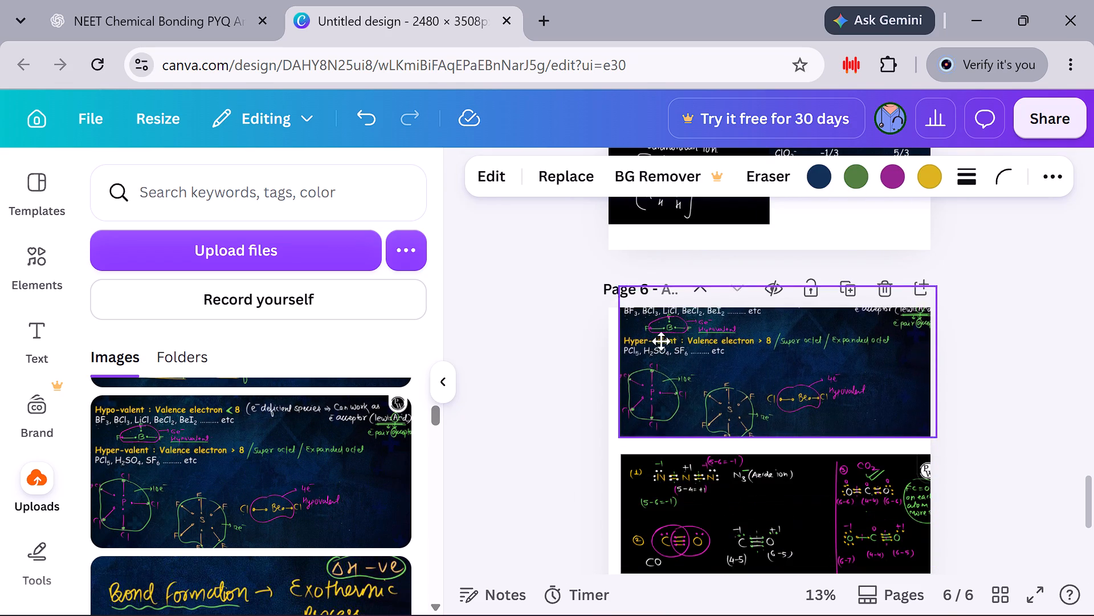
drag(661, 341, 658, 362)
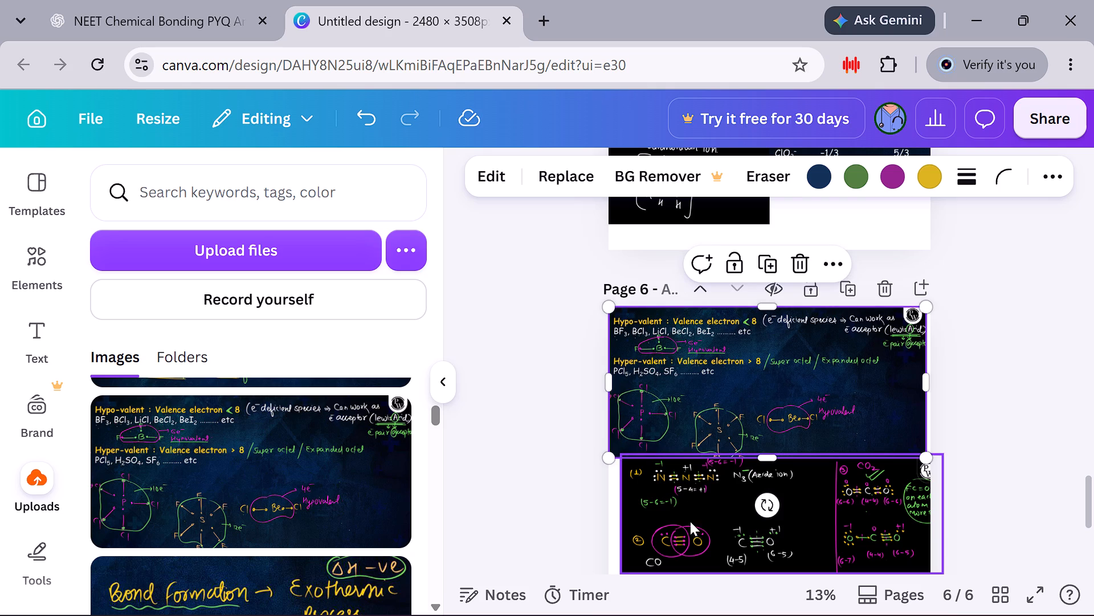
drag(690, 538, 677, 542)
click(1046, 442)
Shrink the azide ion image on page 6 to match the width of the hypo-valent image above it.
scroll(992, 468, down, 1)
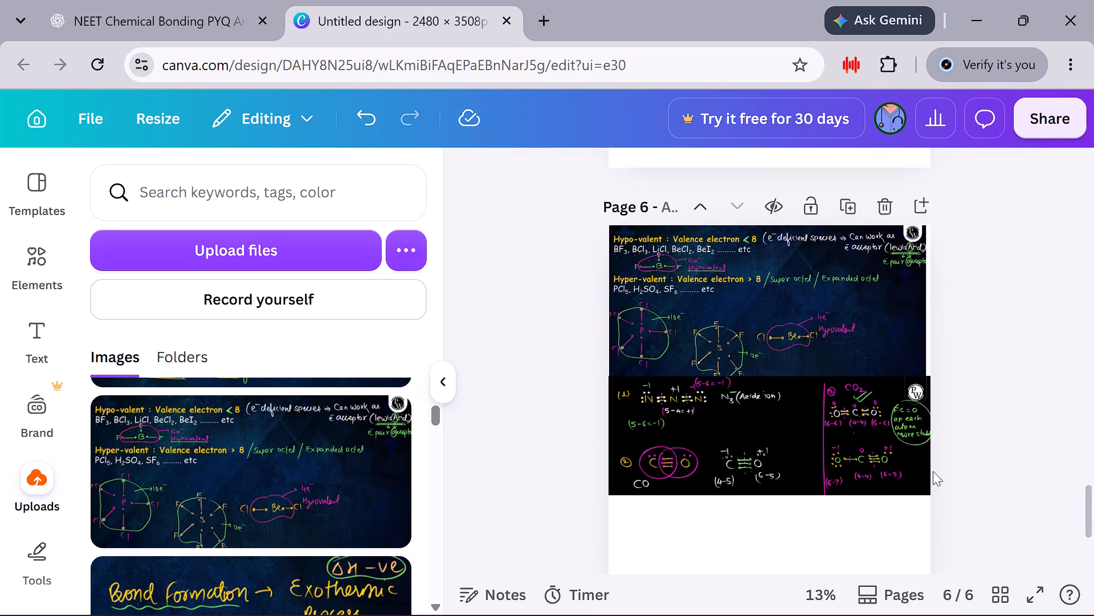
scroll(933, 471, down, 1)
click(908, 453)
drag(929, 474, 922, 475)
click(985, 435)
Shift the azide ion image slightly inward and resize it to about 2,408 × 891, leaving narrow margins on both sides of page 6.
scroll(877, 438, up, 1)
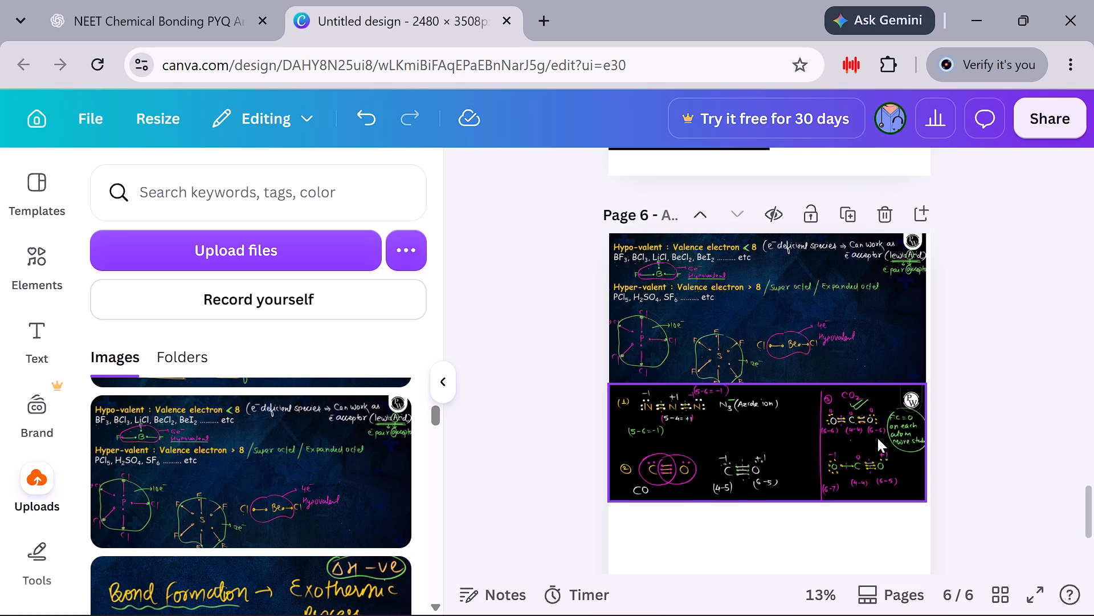
scroll(877, 438, up, 1)
scroll(874, 445, down, 1)
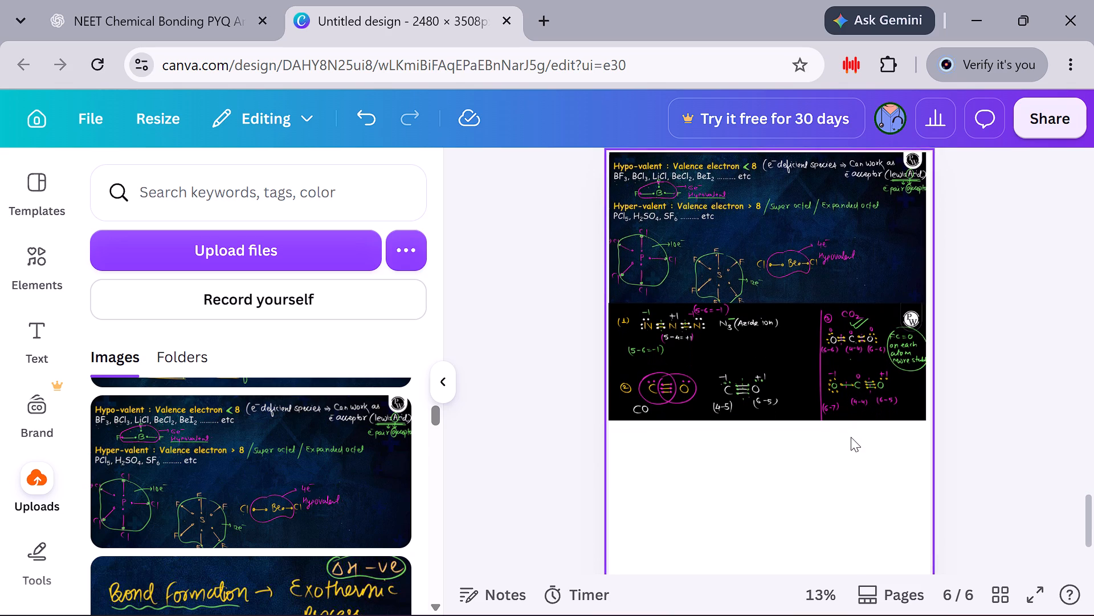
scroll(851, 437, down, 1)
drag(839, 380, 847, 380)
drag(933, 409, 926, 408)
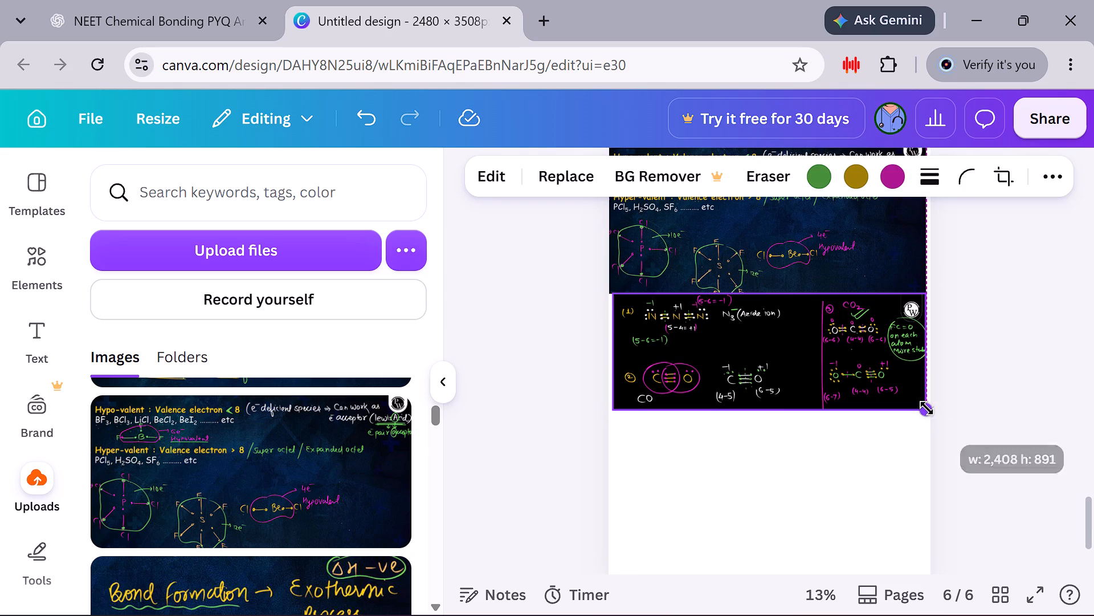
drag(926, 408, 923, 405)
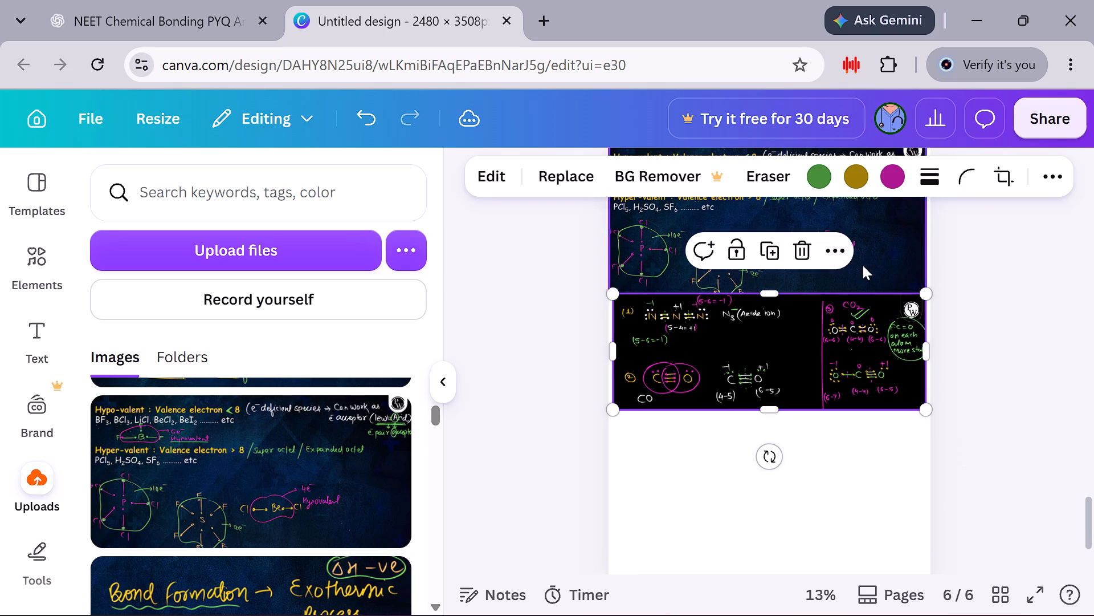
Align the hypo-valent image with the azide ion image at about 2,404 × 1,145 and close the gap between them.
click(863, 265)
drag(858, 252, 866, 253)
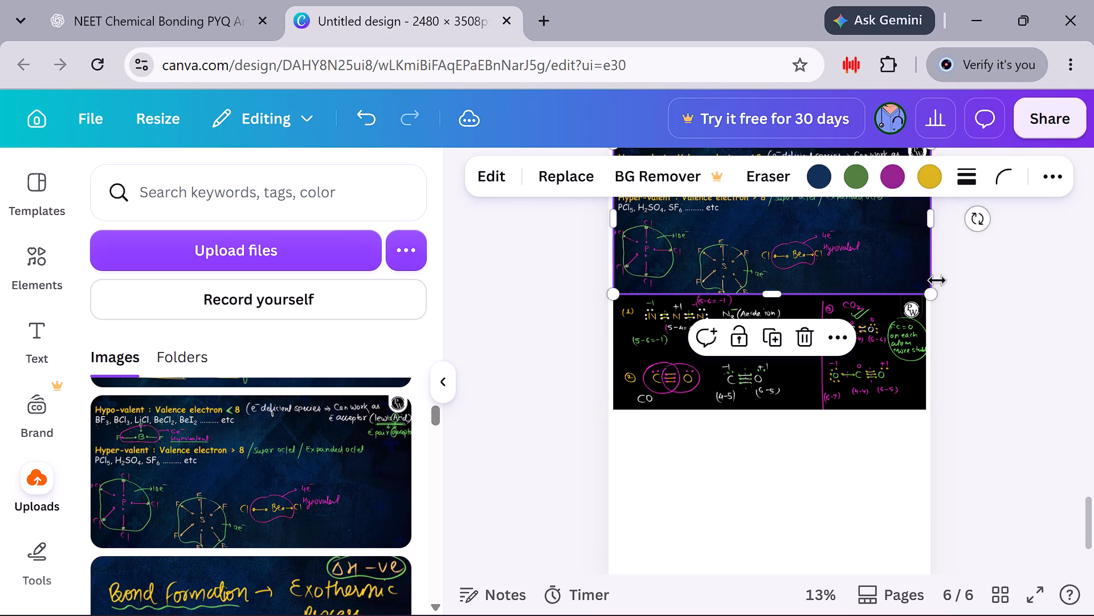
click(927, 291)
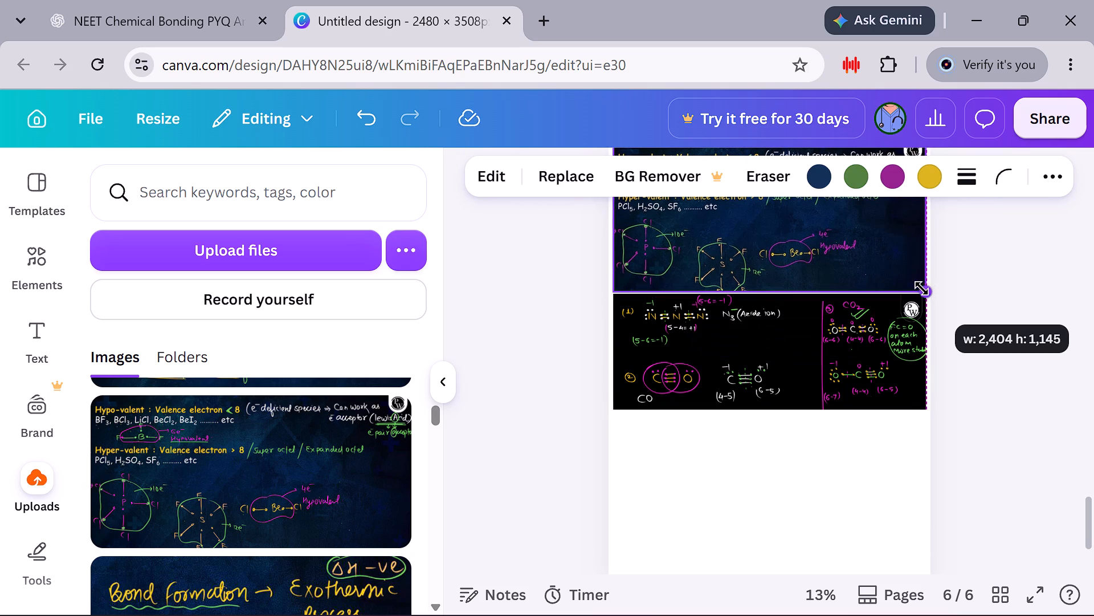
drag(894, 351, 892, 346)
click(994, 363)
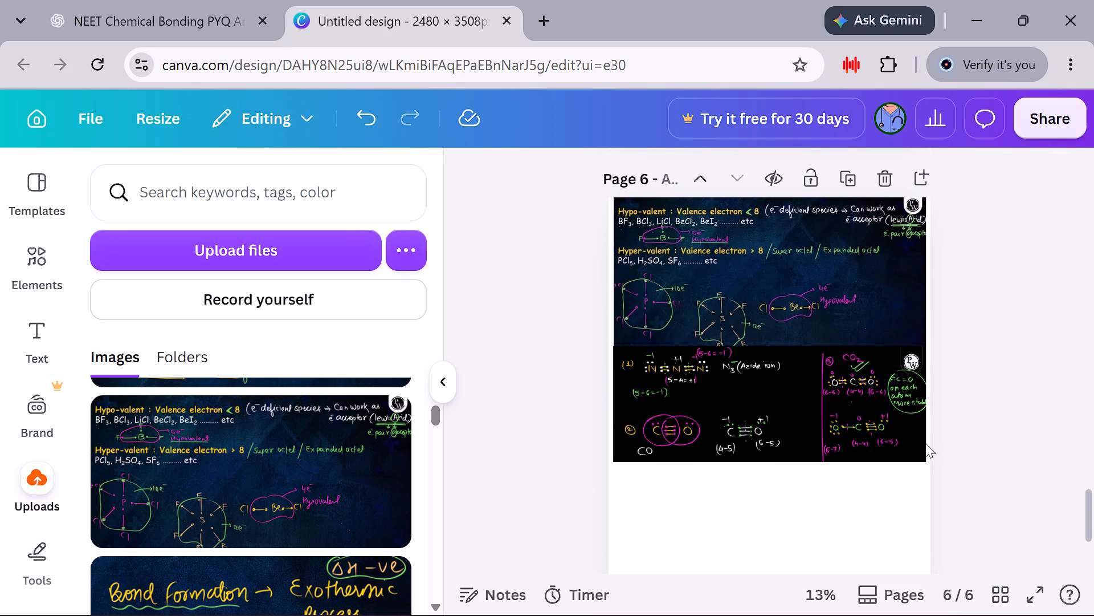
Compare the uploaded images with those already placed on pages 3 to 6, checking for duplicates of the page 6 images.
scroll(320, 491, down, 2)
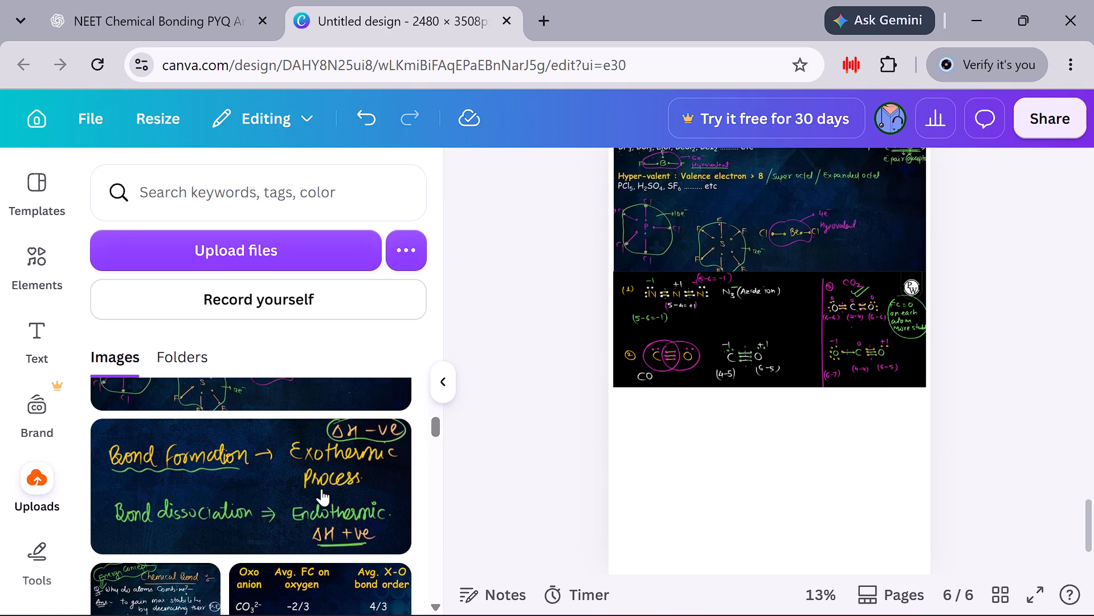
scroll(321, 489, up, 1)
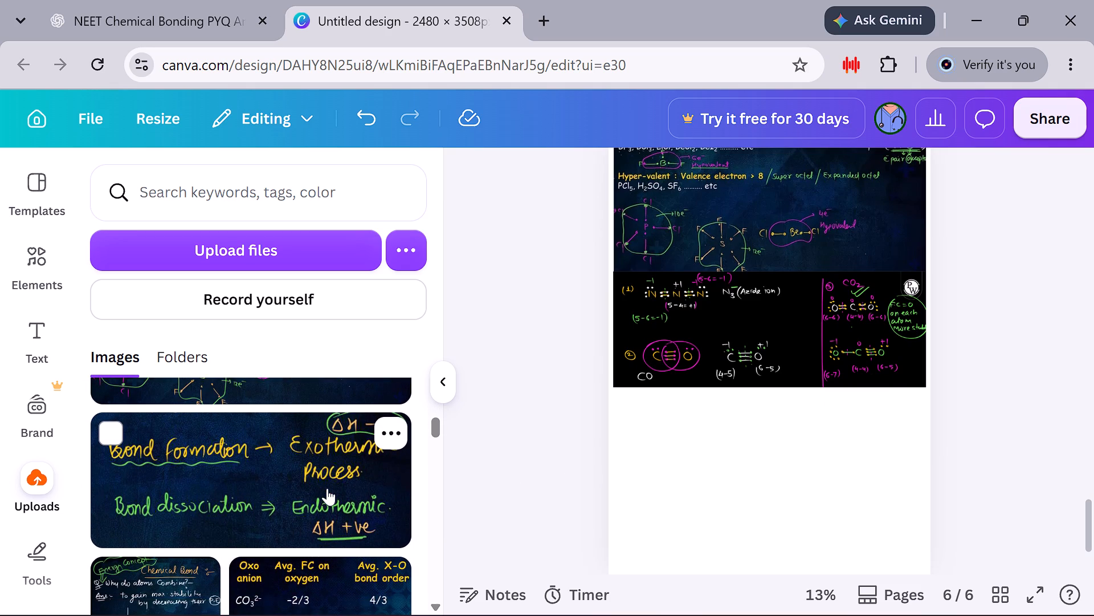
scroll(327, 488, up, 1)
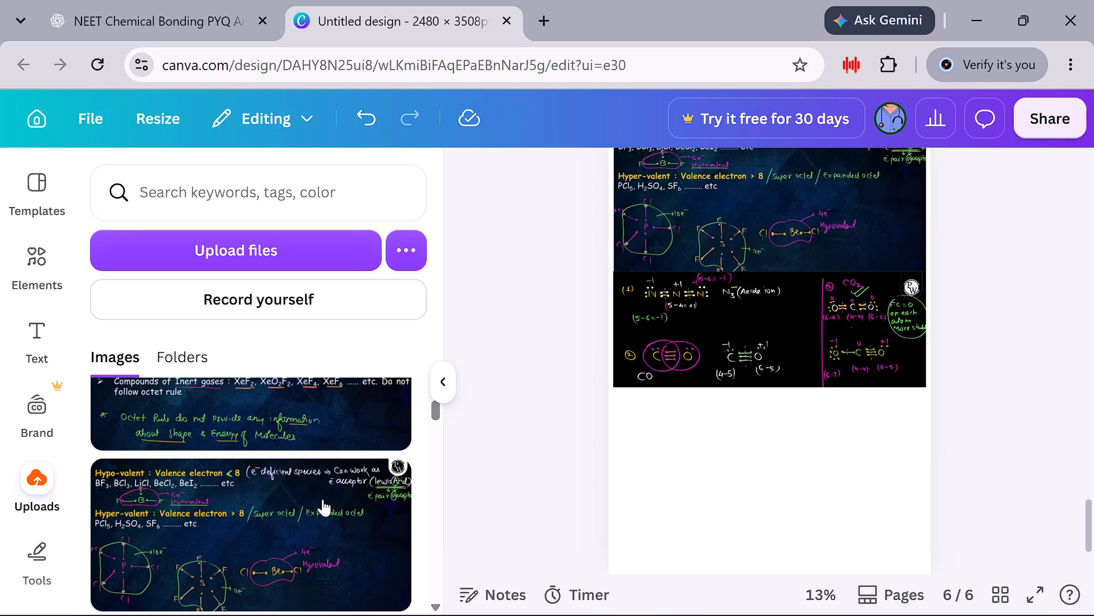
scroll(323, 499, up, 5)
scroll(326, 500, down, 5)
scroll(855, 317, up, 1)
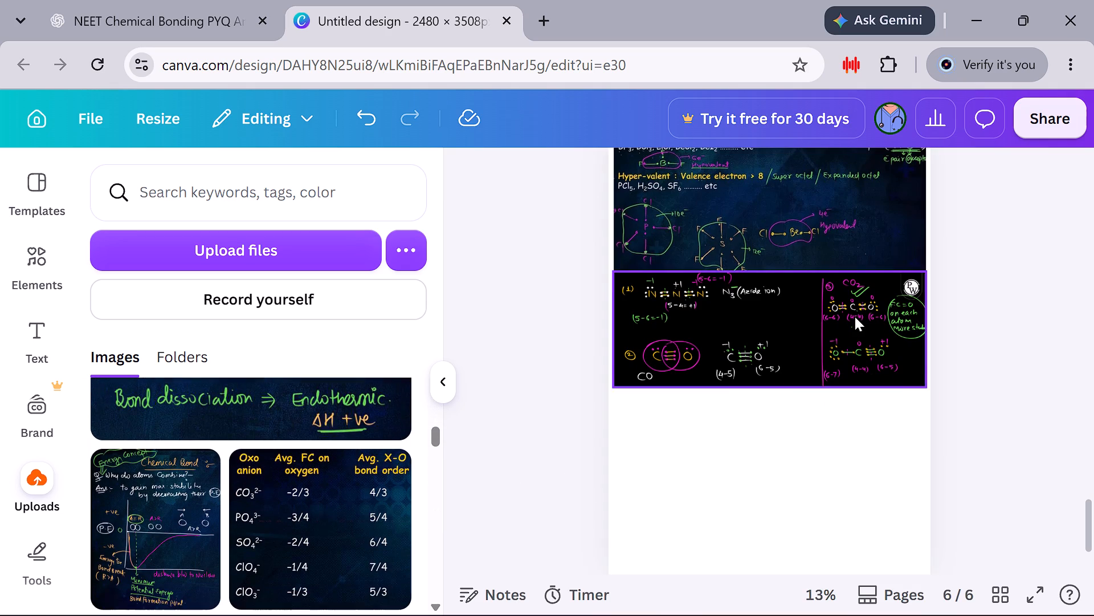
scroll(855, 317, up, 3)
scroll(771, 421, down, 1)
scroll(768, 371, up, 4)
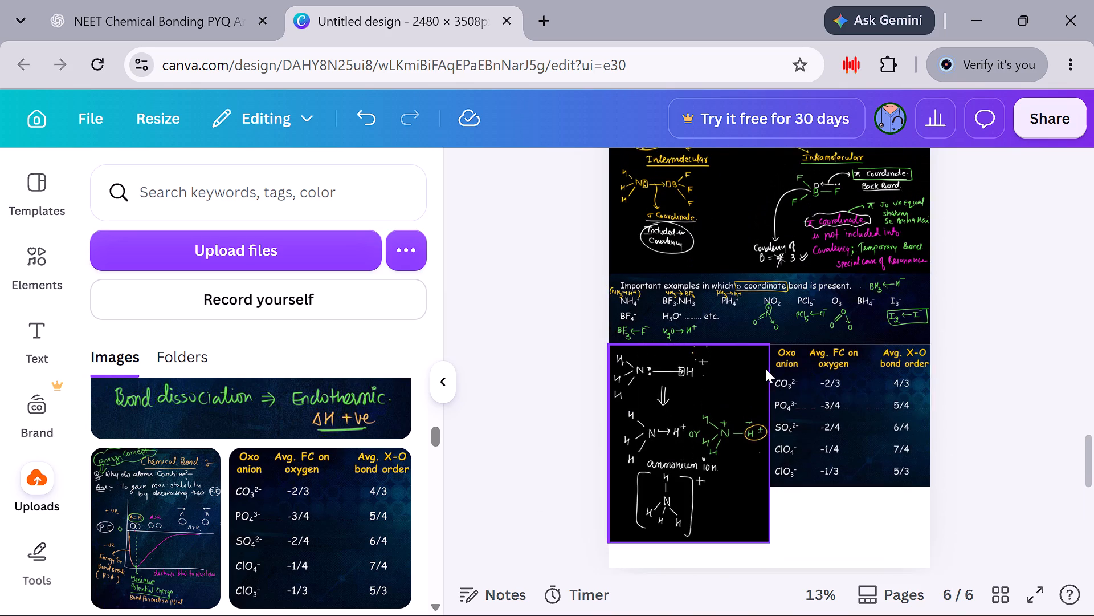
scroll(765, 368, up, 10)
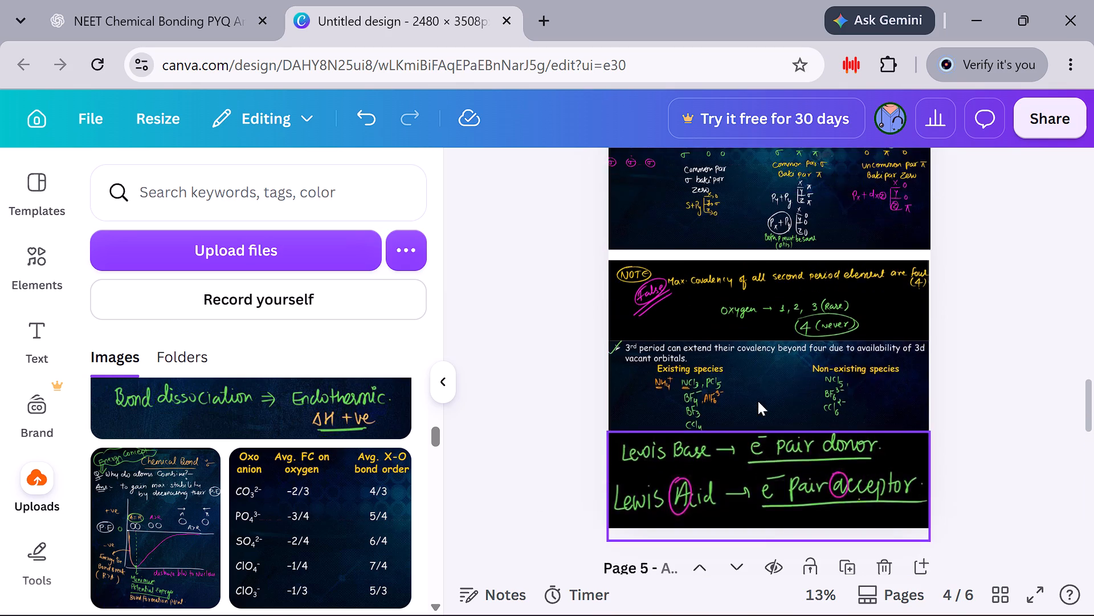
scroll(758, 401, up, 13)
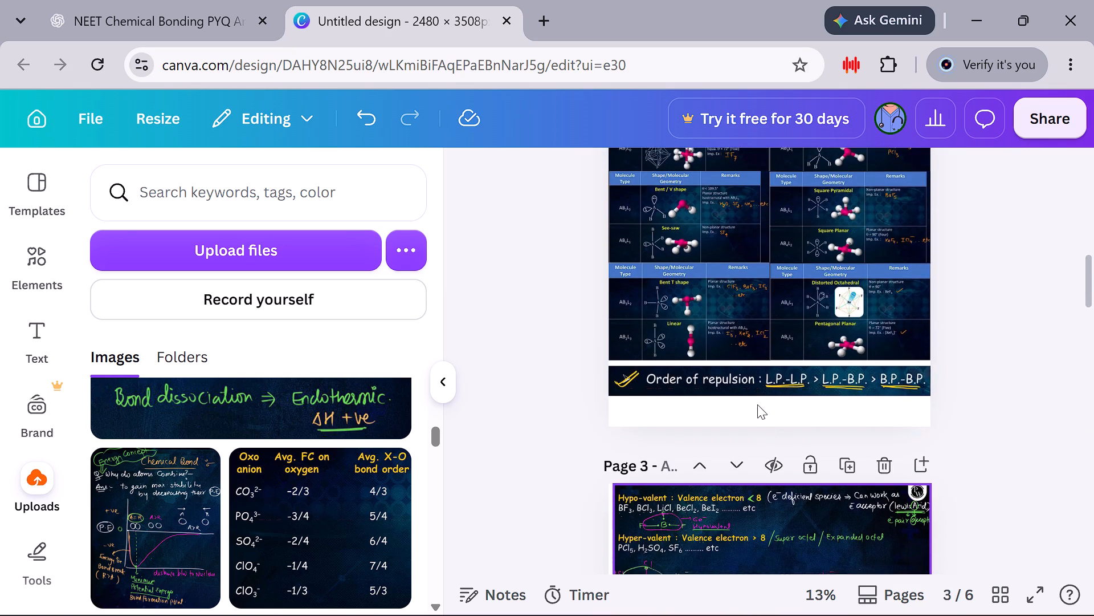
scroll(757, 404, down, 6)
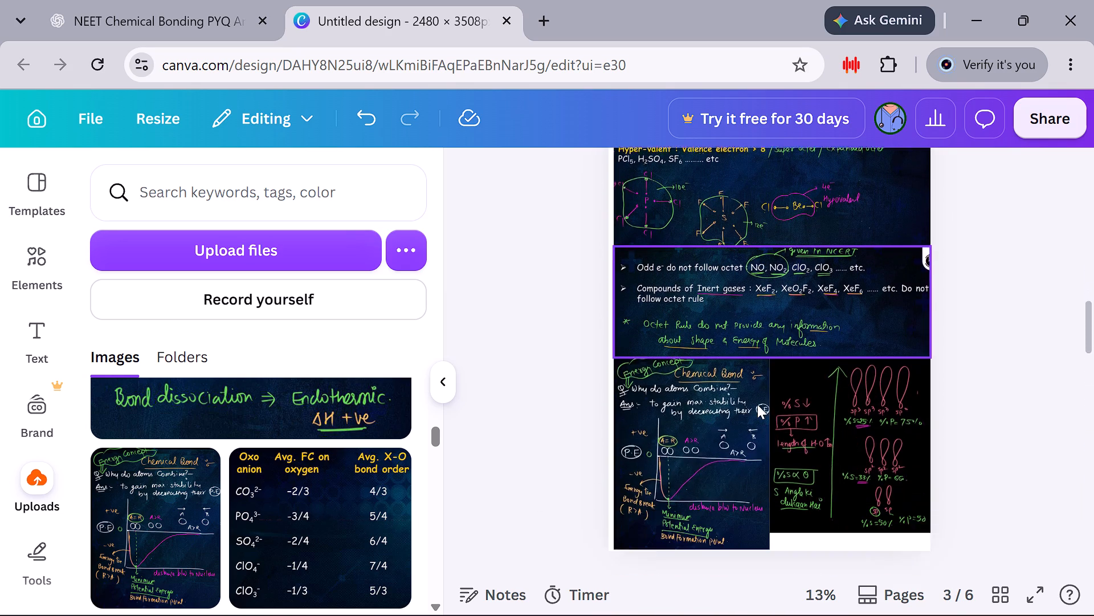
scroll(757, 404, down, 13)
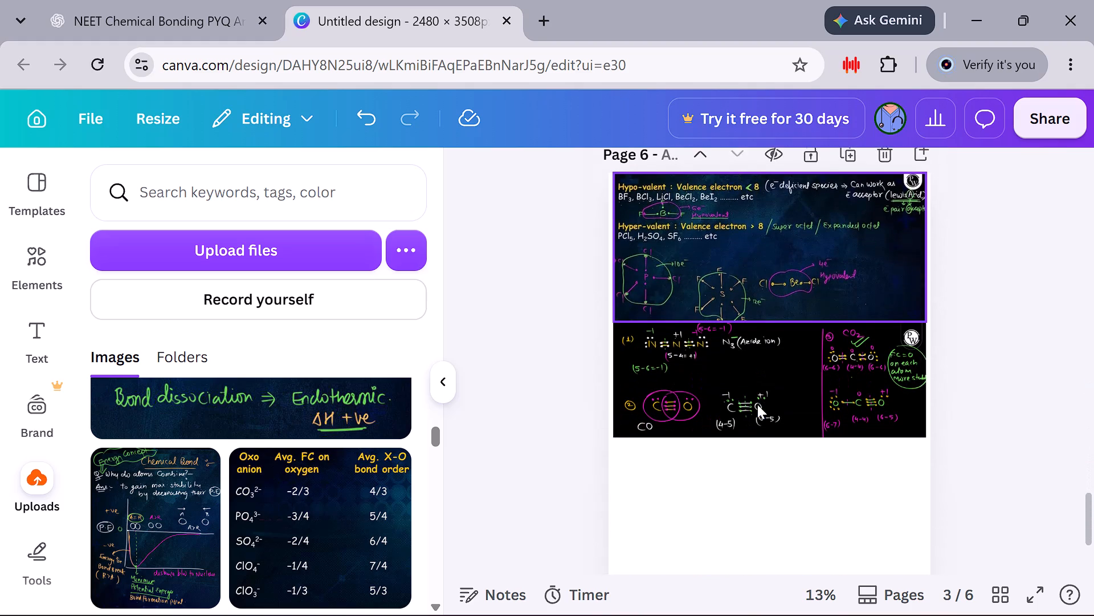
scroll(757, 404, down, 1)
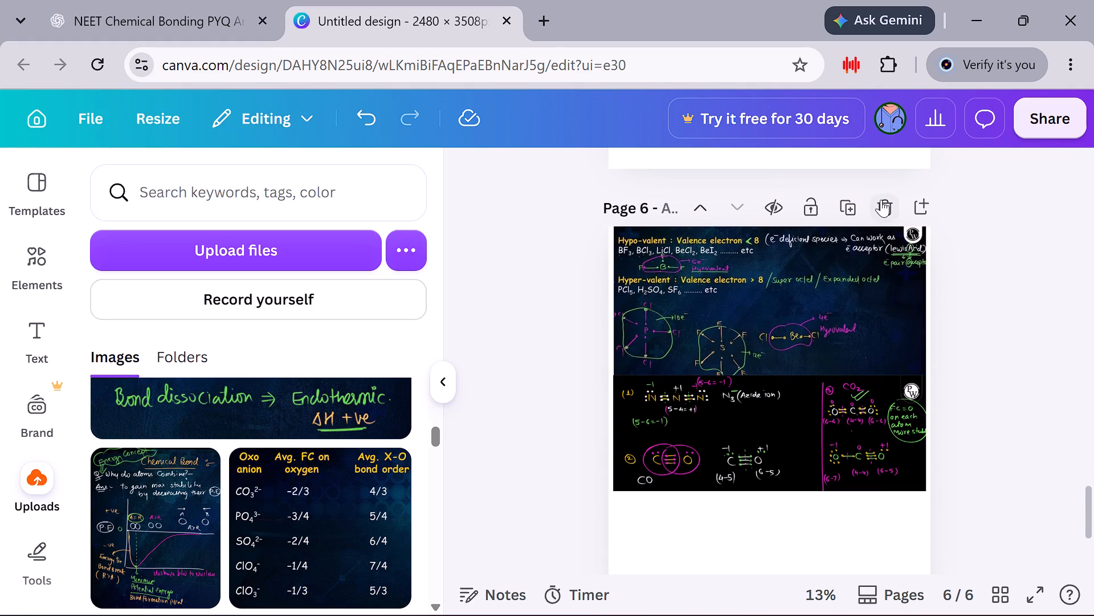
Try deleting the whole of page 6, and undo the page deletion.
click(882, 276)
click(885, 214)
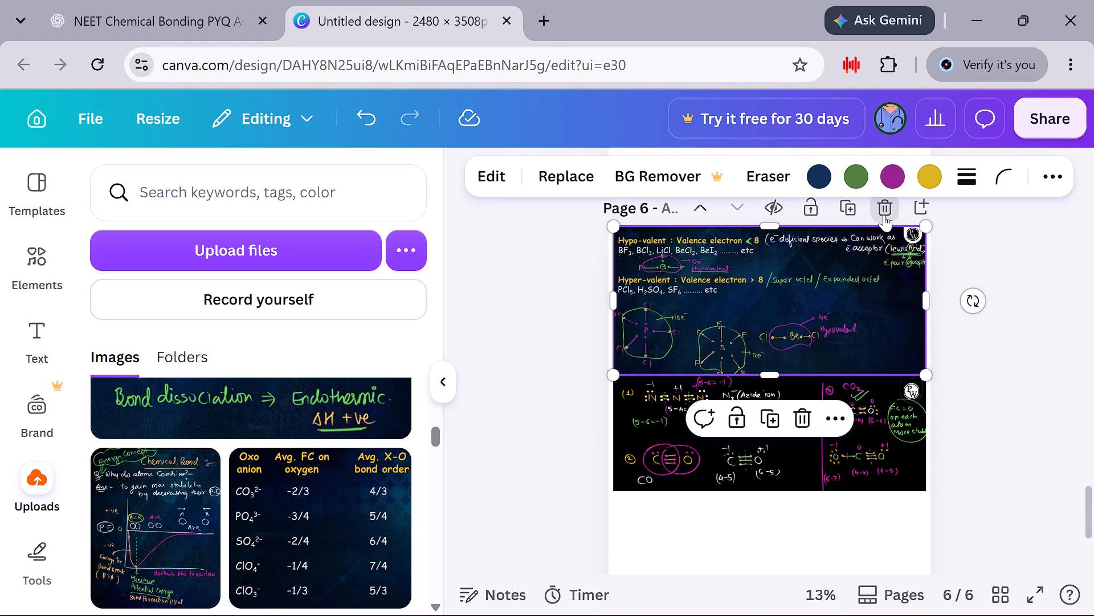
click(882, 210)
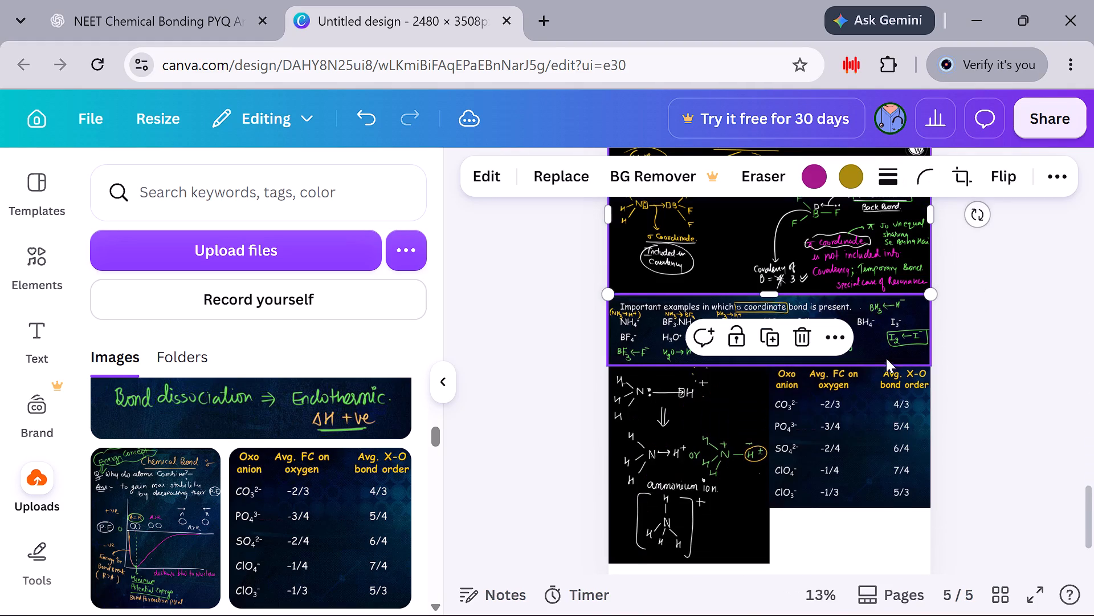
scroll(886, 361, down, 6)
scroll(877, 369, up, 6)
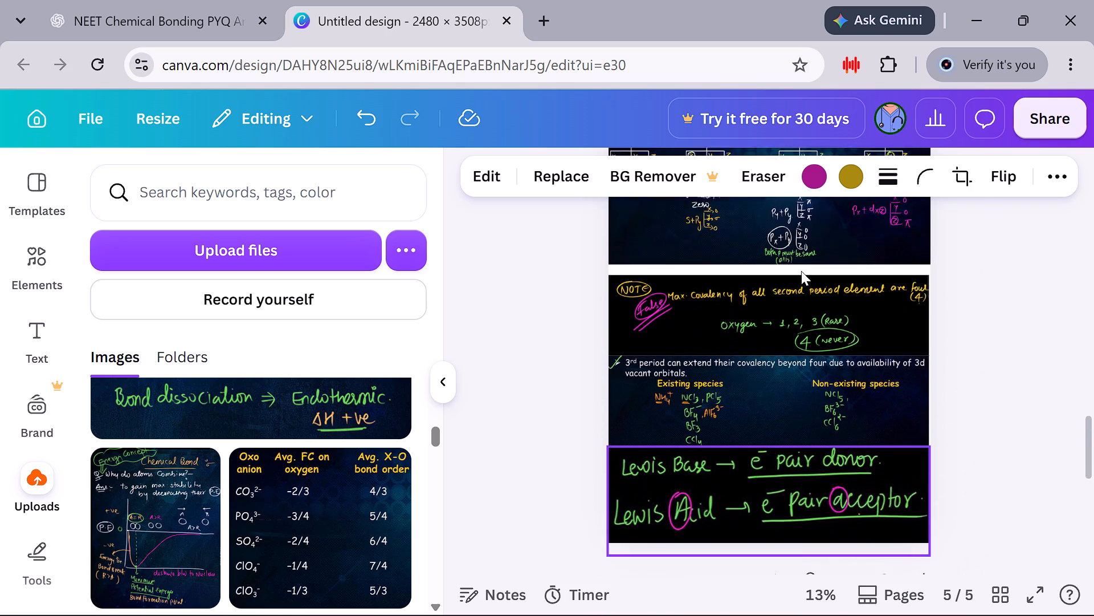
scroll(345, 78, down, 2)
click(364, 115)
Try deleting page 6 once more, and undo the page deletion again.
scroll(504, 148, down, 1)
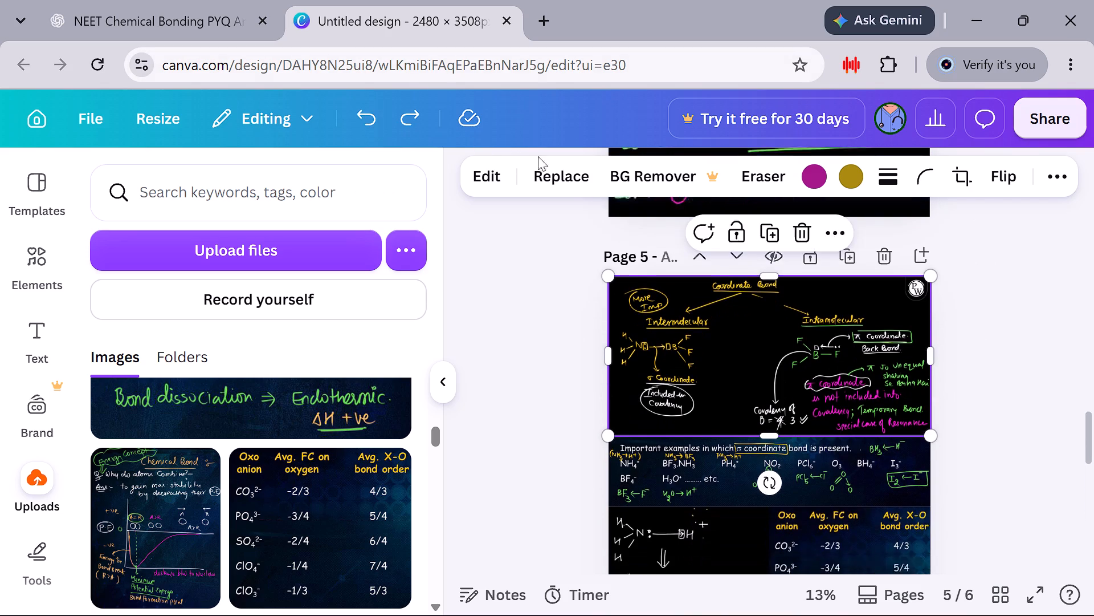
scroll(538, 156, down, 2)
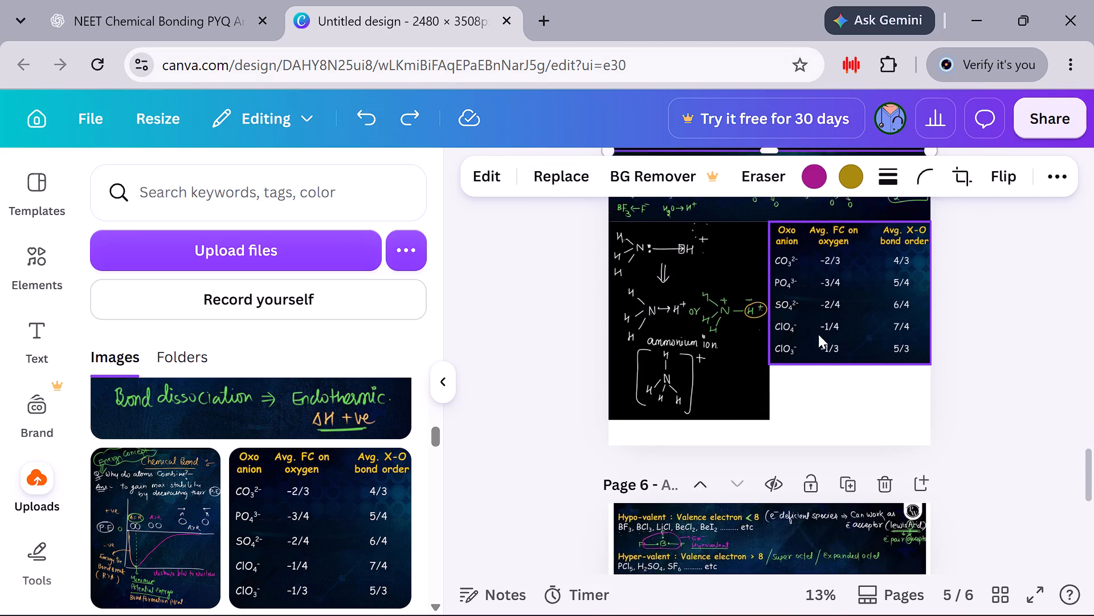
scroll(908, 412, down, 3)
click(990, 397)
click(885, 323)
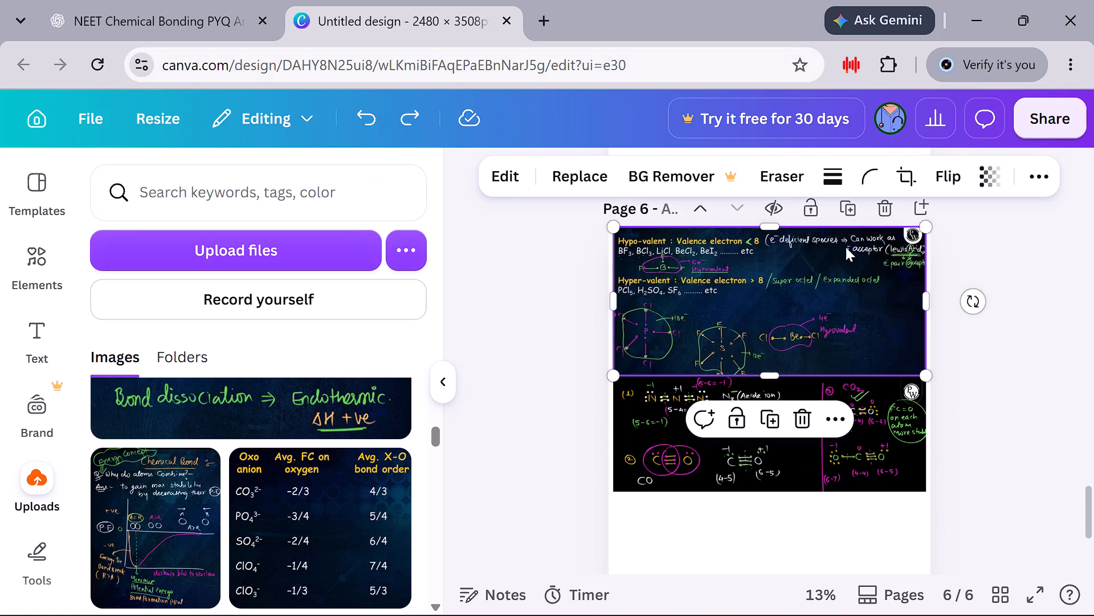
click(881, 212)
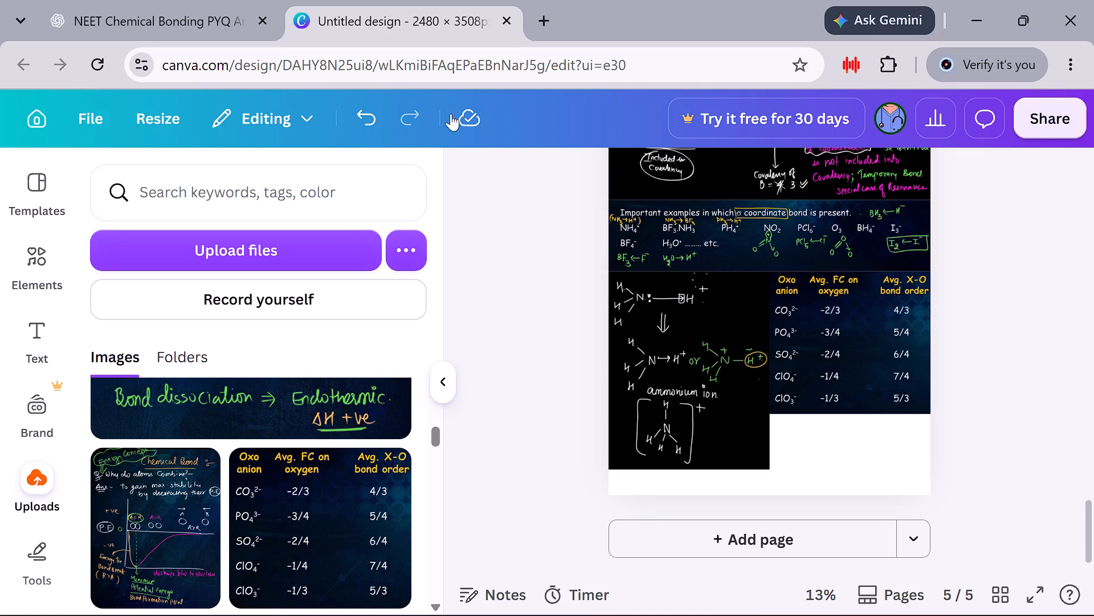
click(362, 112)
Delete the duplicate hypo-valent and hyper-valent image from page 6.
click(740, 336)
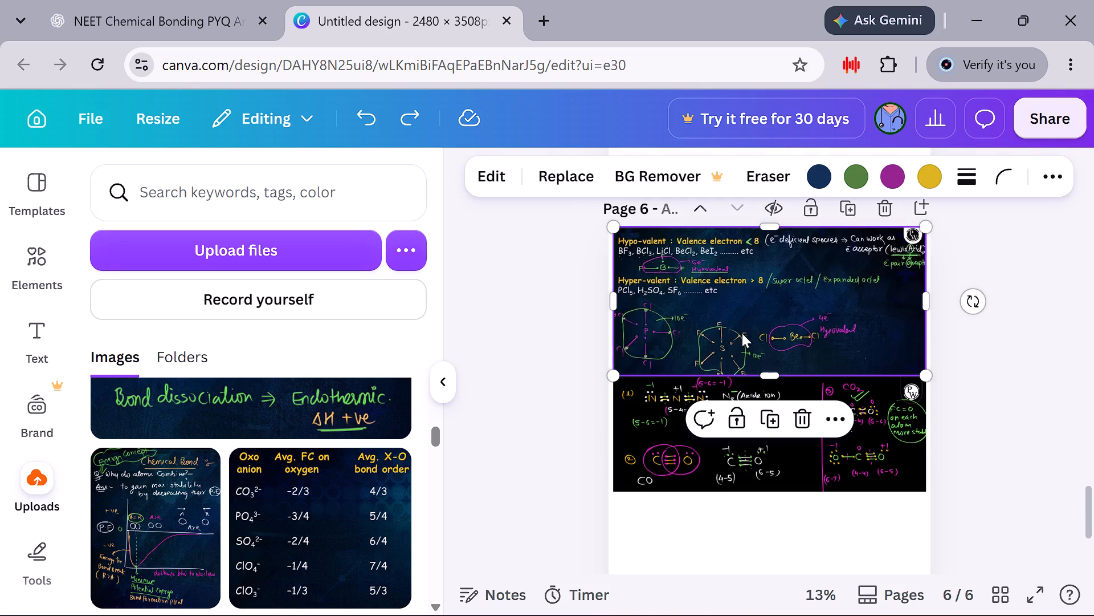
click(802, 416)
Move the azide ion image up into the vacated space at the top of page 6.
drag(795, 428, 797, 427)
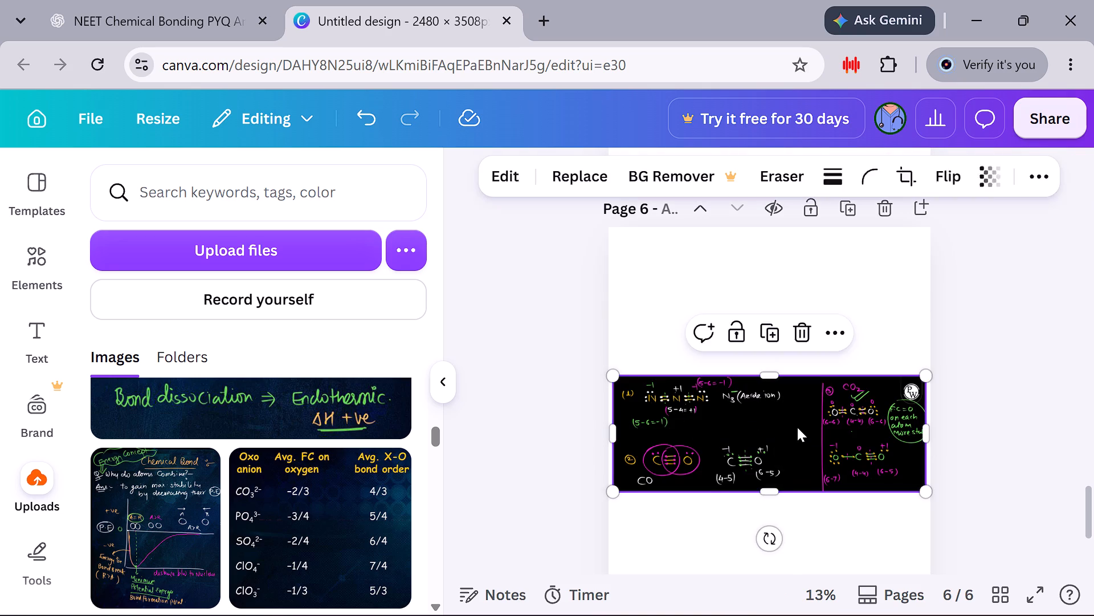
drag(797, 427, 794, 282)
click(968, 378)
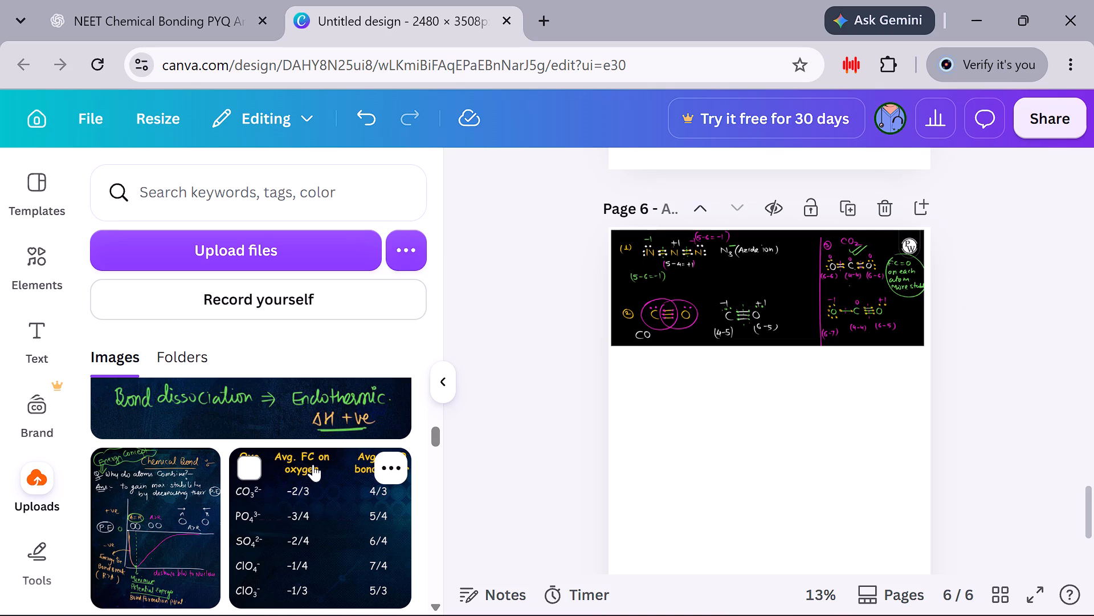
Check pages 1 to 3 against the remaining uploads, down to the end of the uploads list, for images not yet placed.
scroll(716, 365, up, 20)
scroll(716, 365, up, 1)
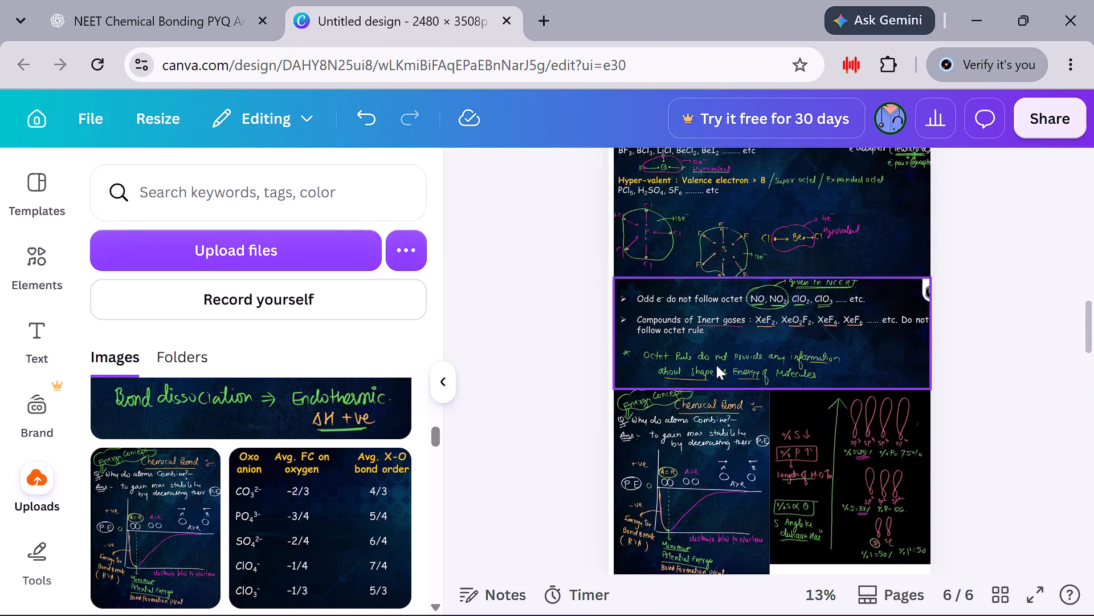
scroll(716, 365, up, 9)
scroll(716, 365, down, 6)
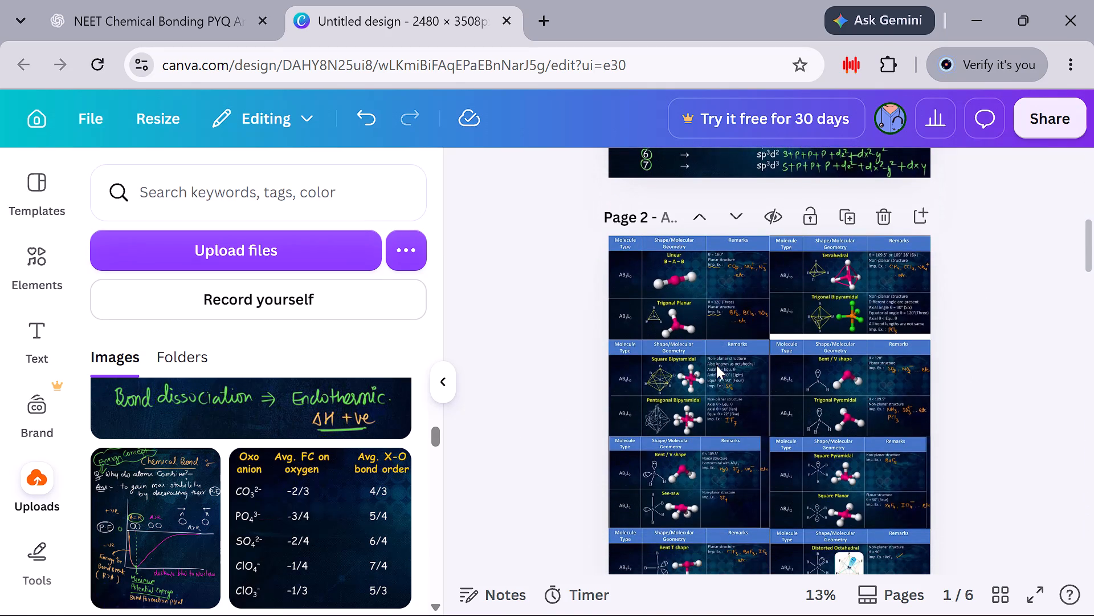
scroll(372, 438, down, 10)
scroll(640, 380, down, 1)
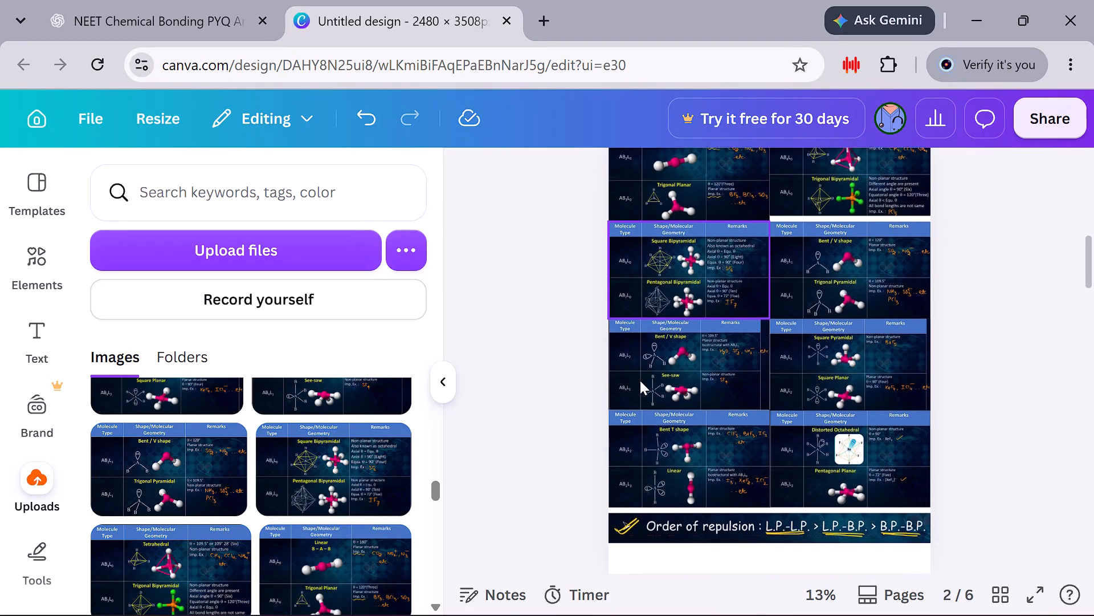
scroll(640, 380, down, 1)
scroll(362, 515, down, 4)
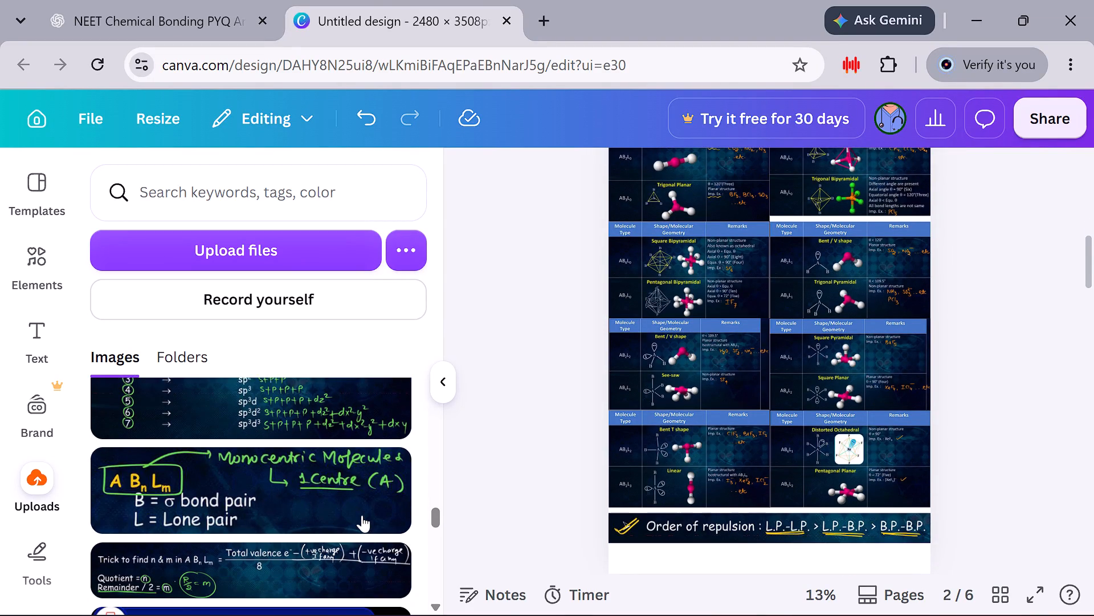
scroll(362, 515, down, 8)
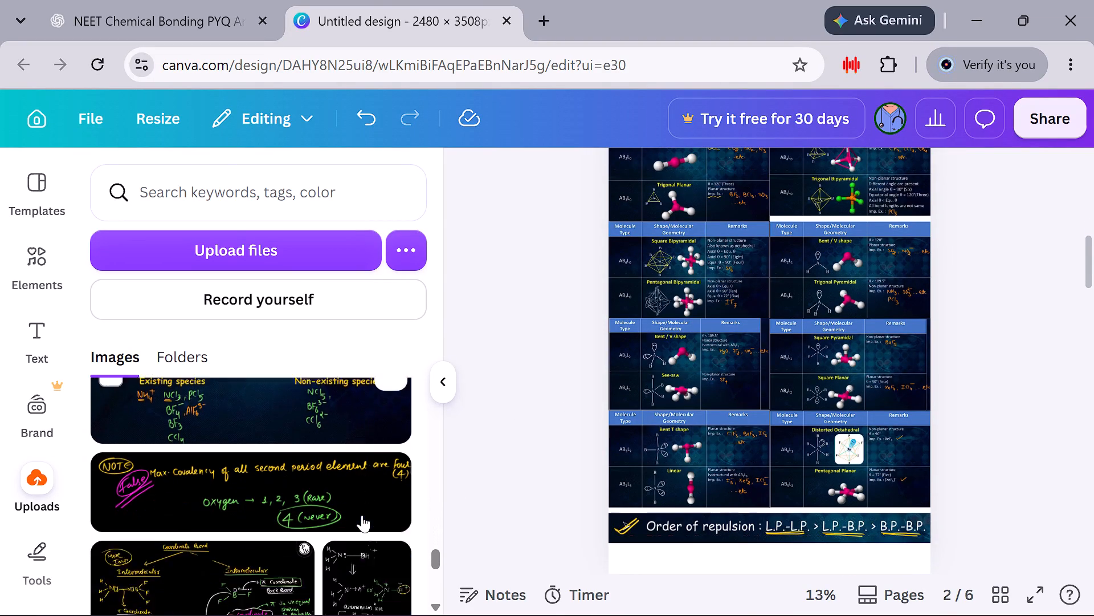
scroll(362, 515, down, 6)
Review all six pages from page 1 to page 6 to see which note images are already placed.
scroll(362, 515, up, 1)
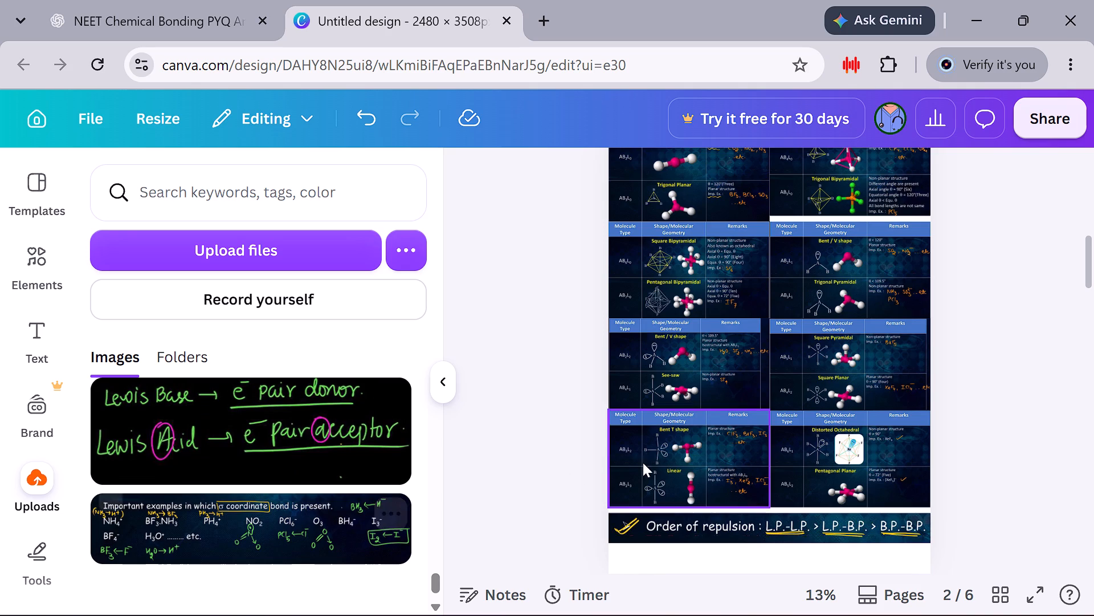
scroll(454, 448, up, 5)
scroll(1093, 276, up, 7)
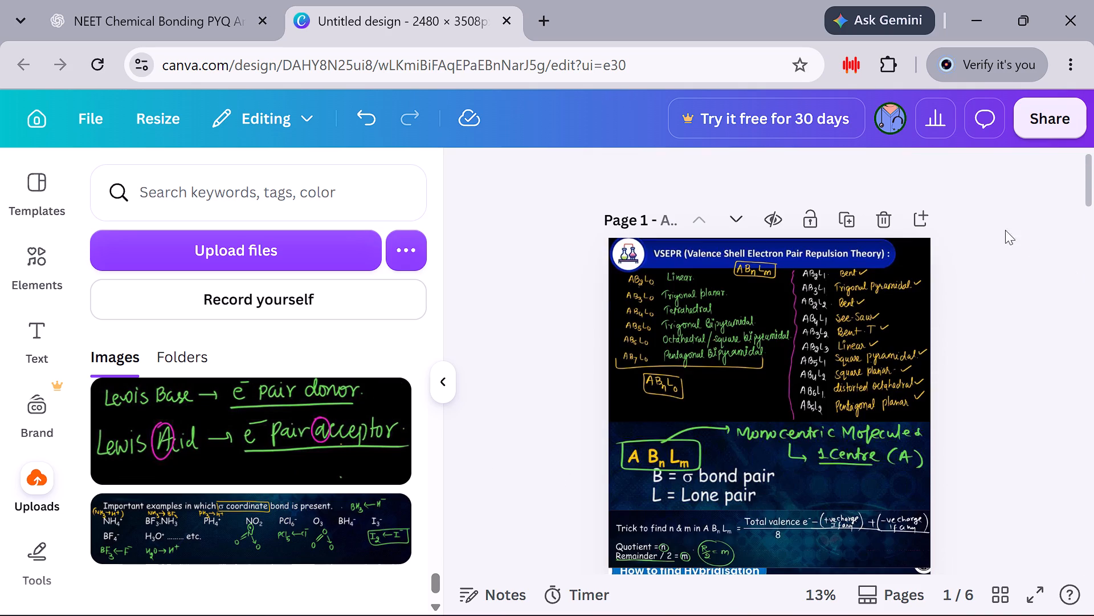
scroll(971, 208, up, 4)
scroll(838, 442, down, 2)
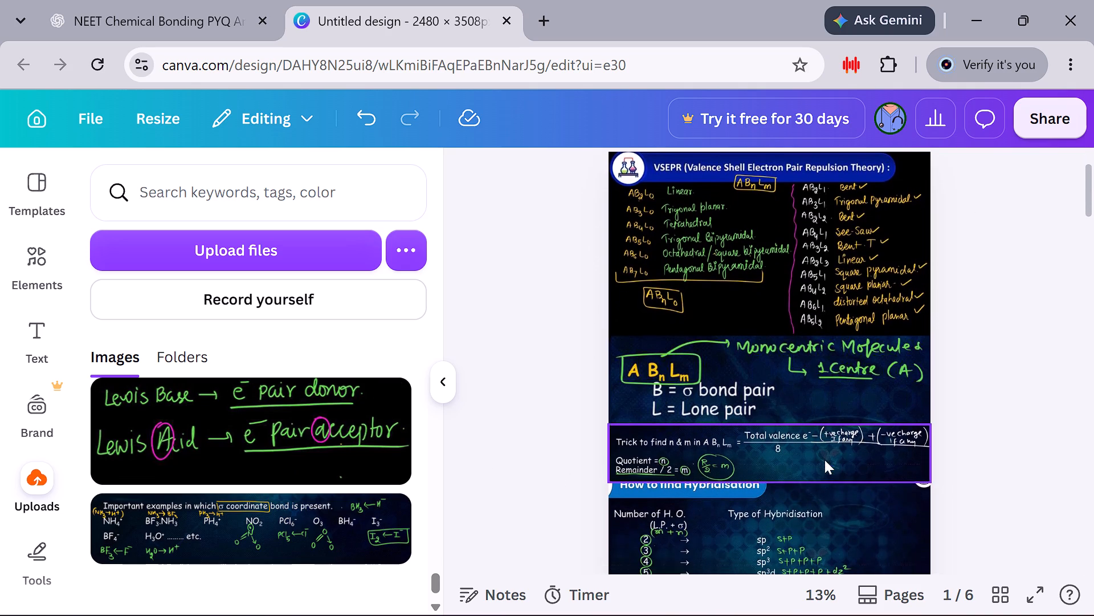
scroll(824, 460, down, 6)
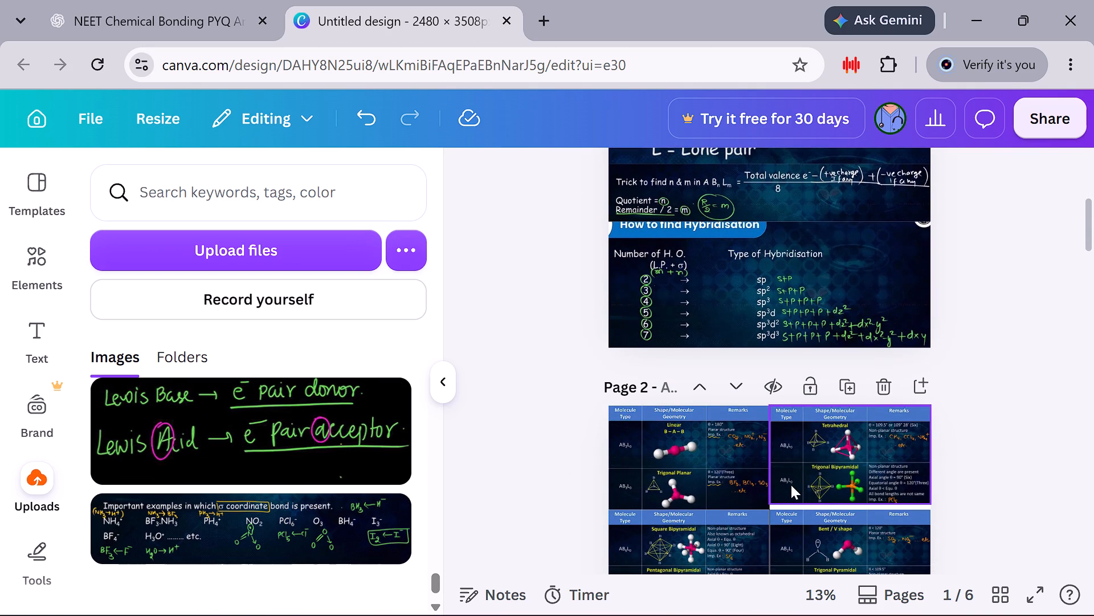
scroll(738, 478, down, 2)
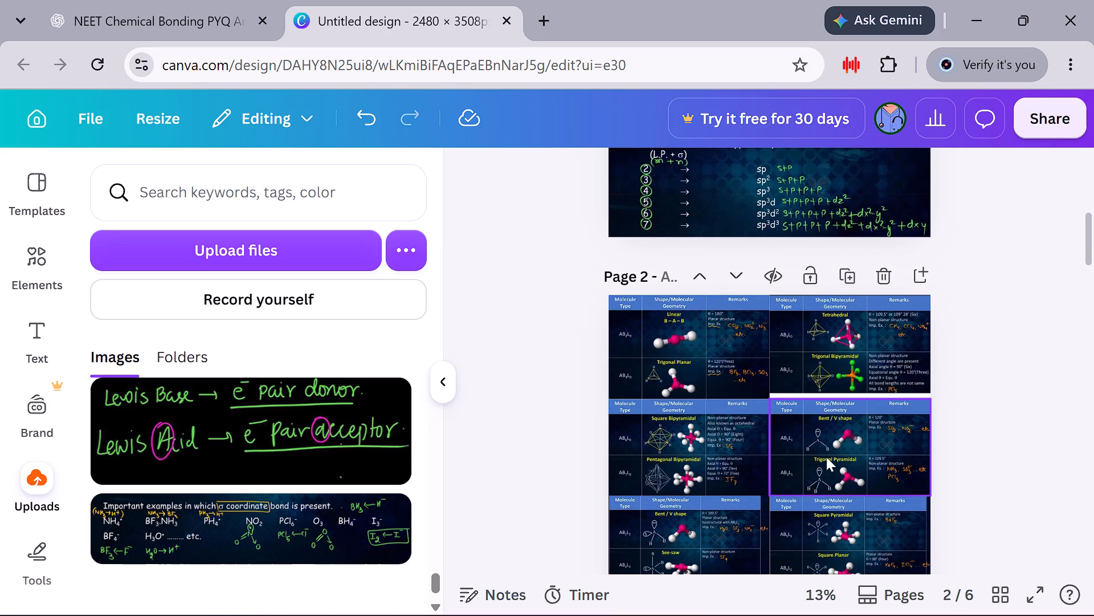
scroll(798, 509, down, 3)
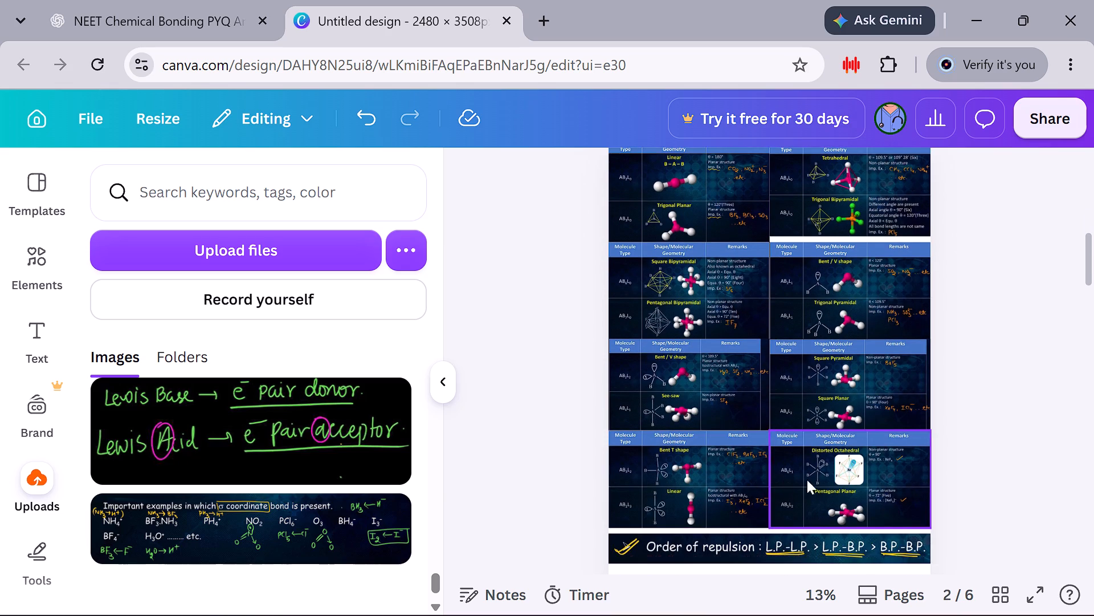
scroll(812, 479, down, 2)
scroll(761, 456, down, 4)
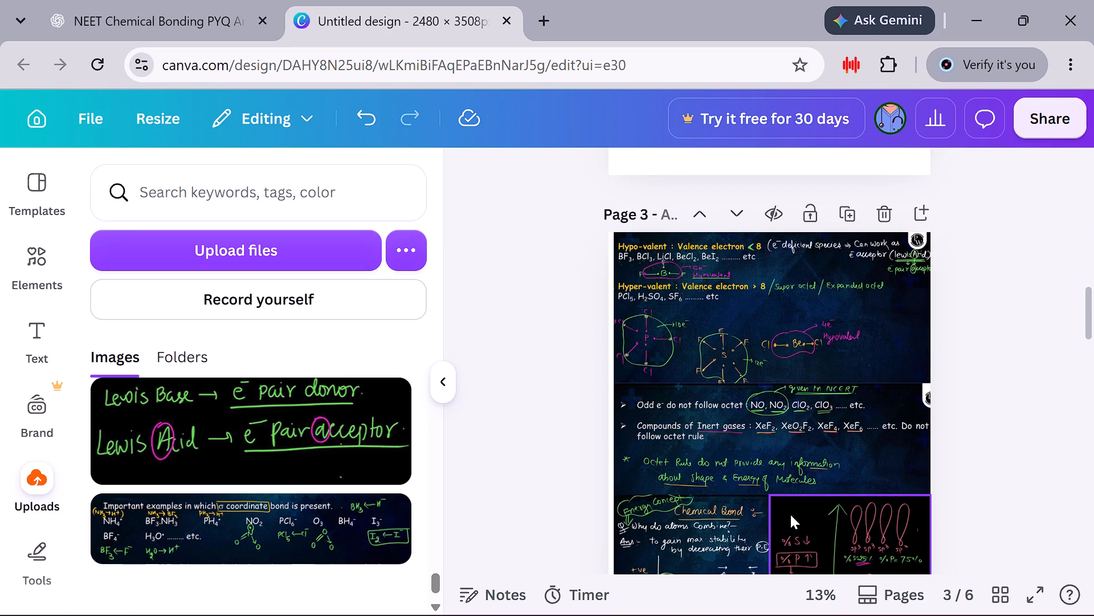
scroll(782, 507, down, 3)
scroll(749, 471, down, 2)
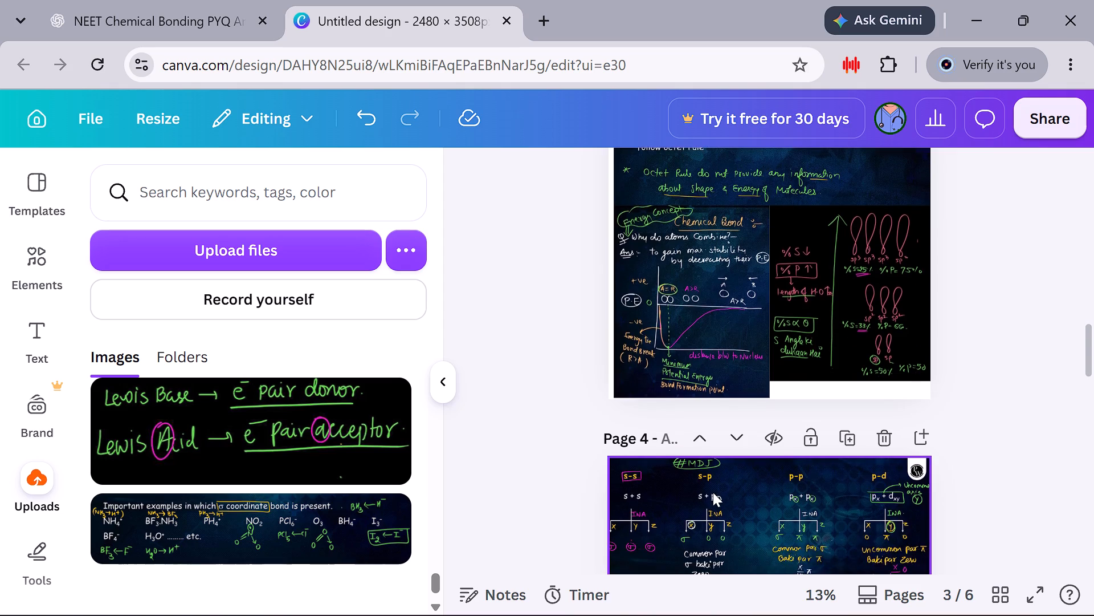
scroll(713, 492, down, 5)
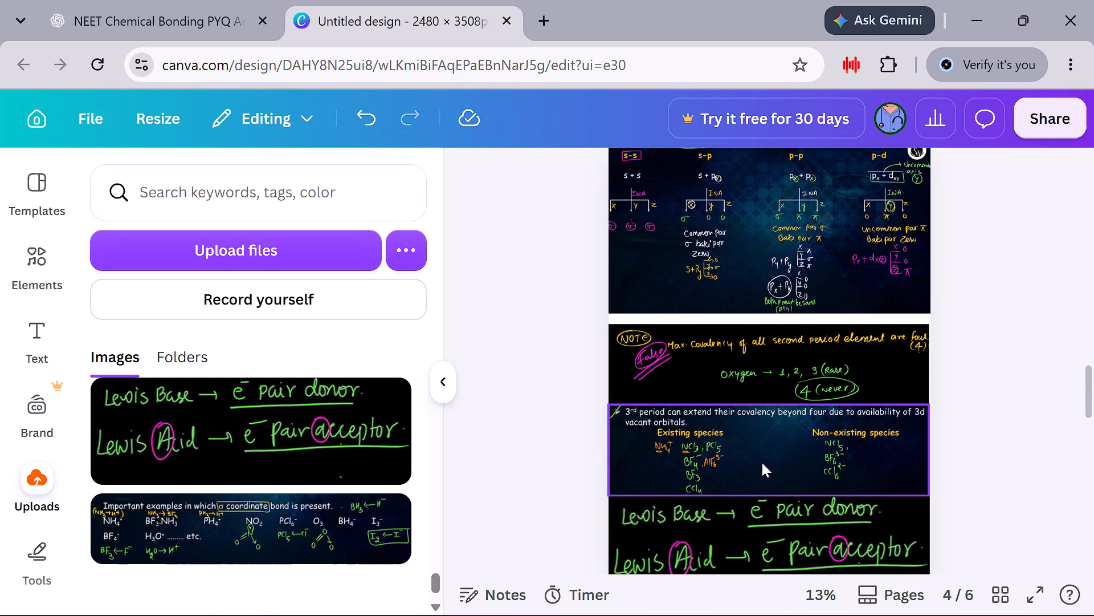
scroll(769, 503, down, 8)
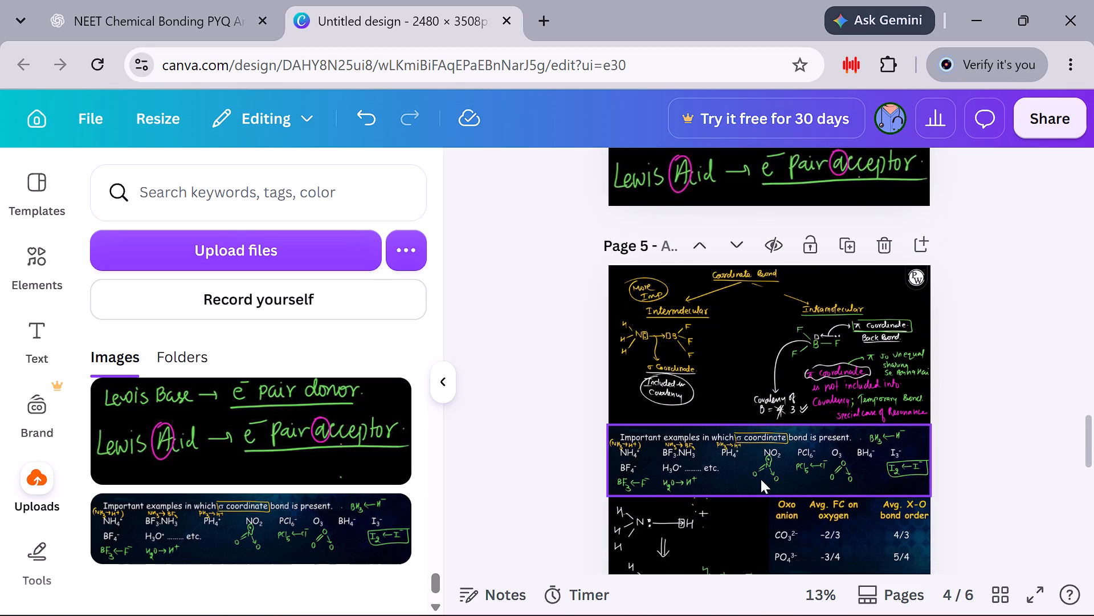
scroll(779, 507, down, 3)
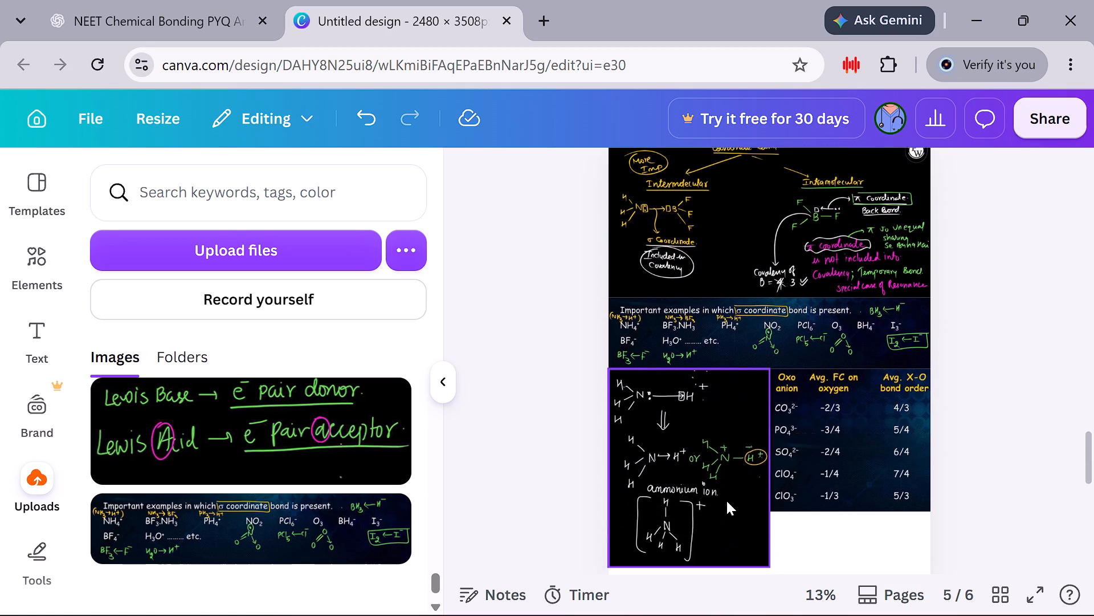
scroll(726, 501, down, 5)
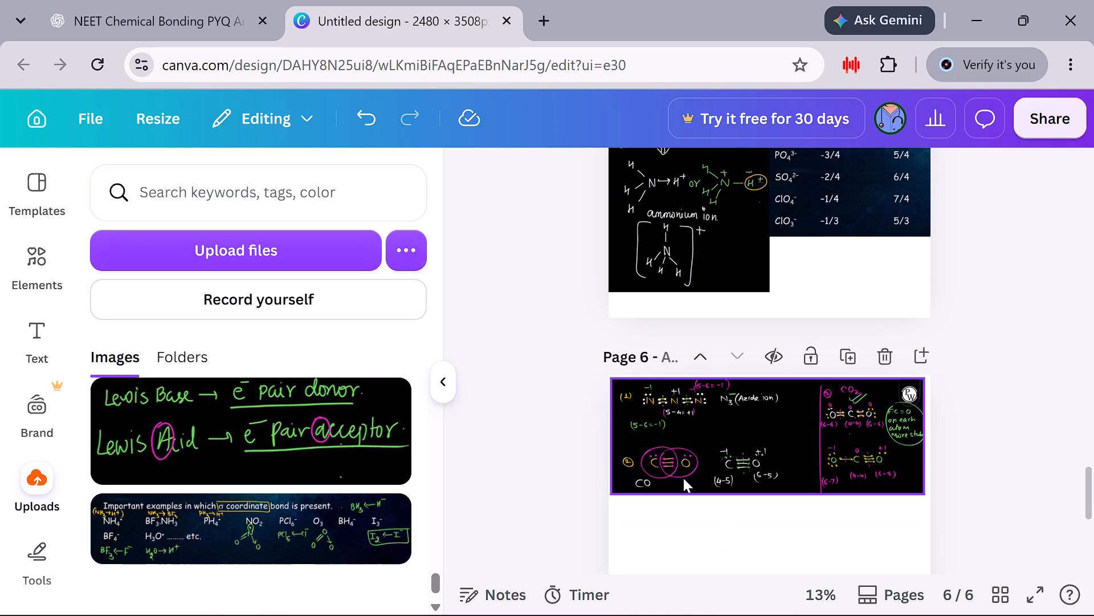
Check the uploads list from its end back up to the bond formation image for images not yet placed.
scroll(343, 487, up, 3)
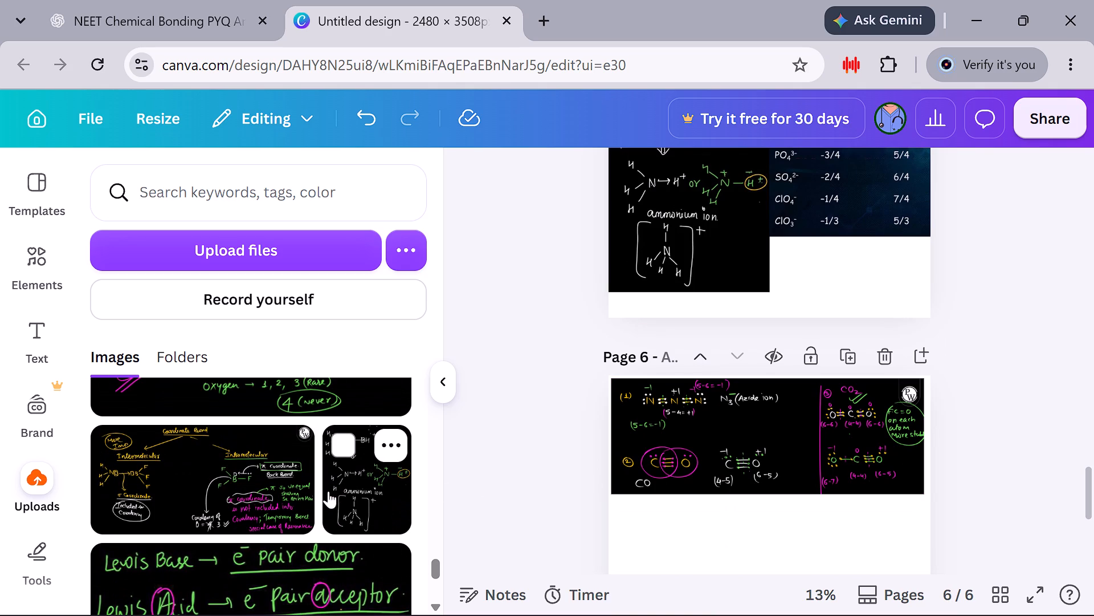
scroll(332, 488, up, 2)
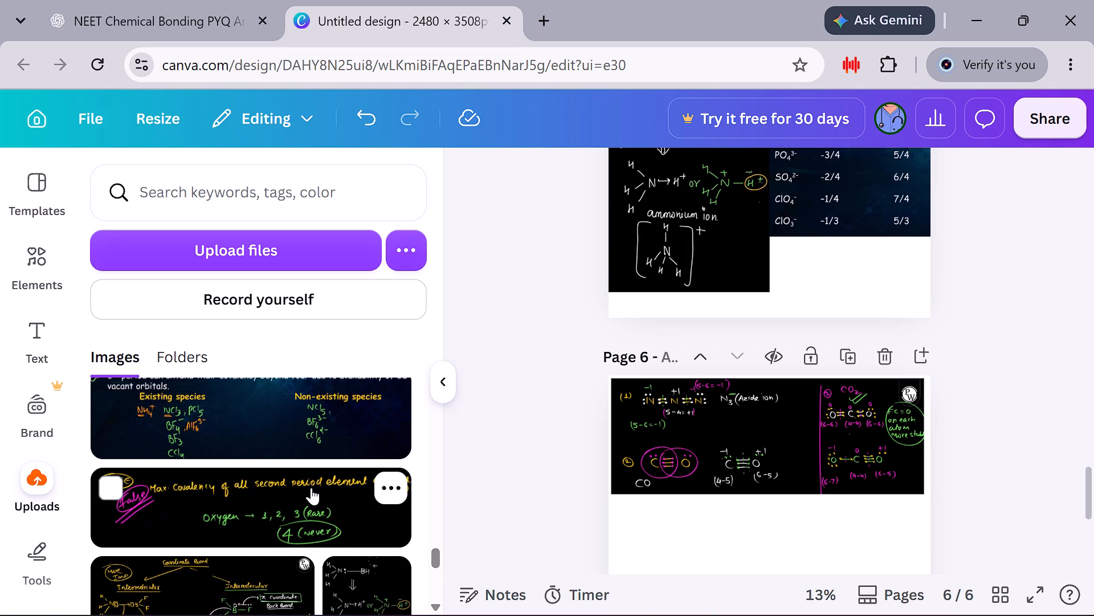
scroll(311, 488, up, 5)
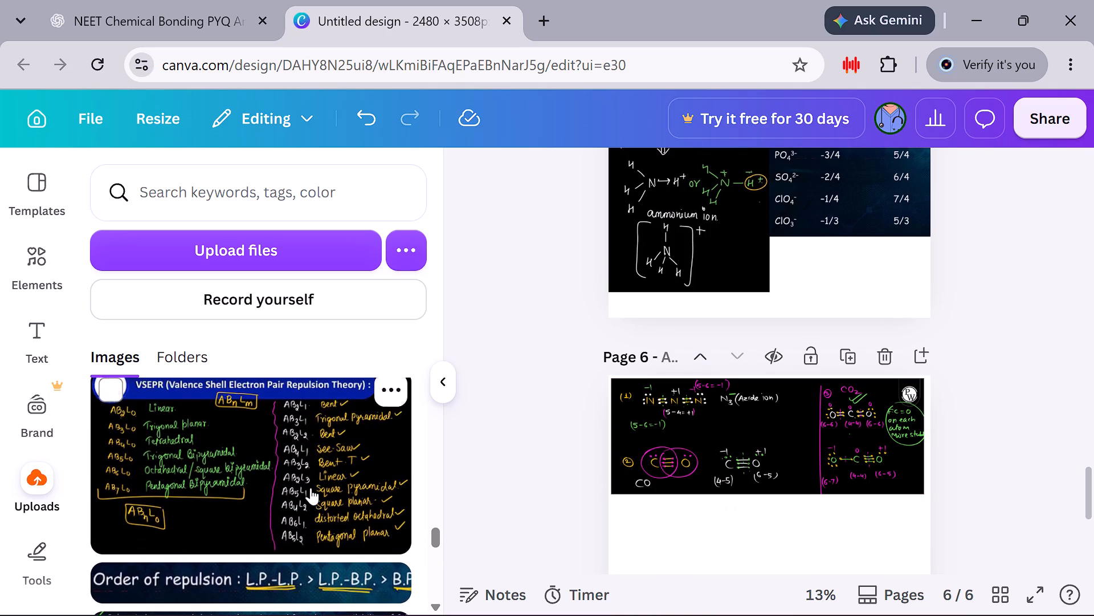
scroll(311, 488, up, 5)
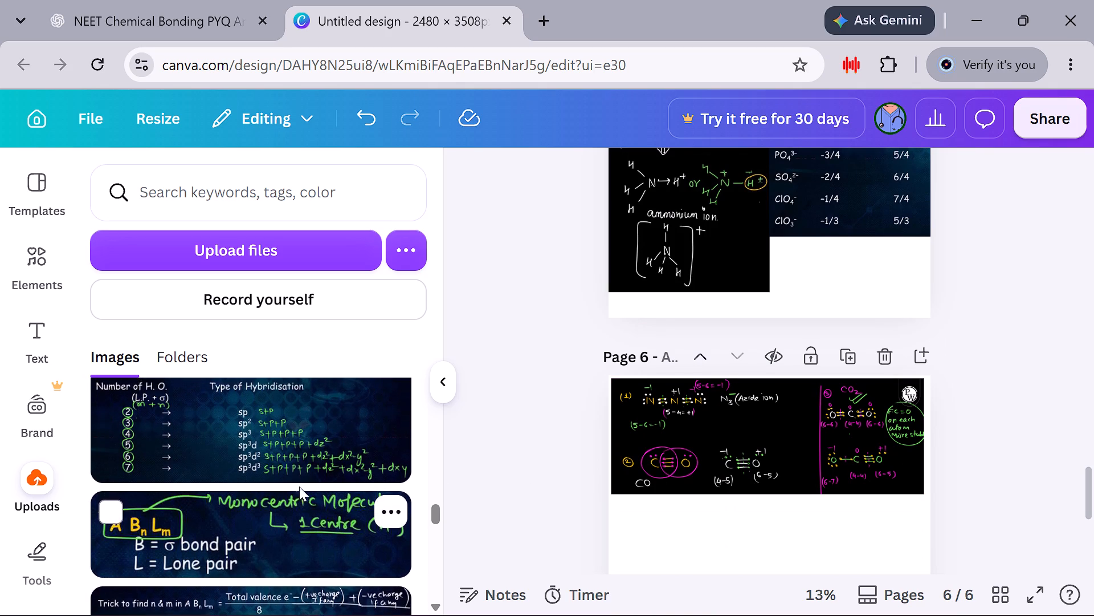
scroll(299, 487, up, 7)
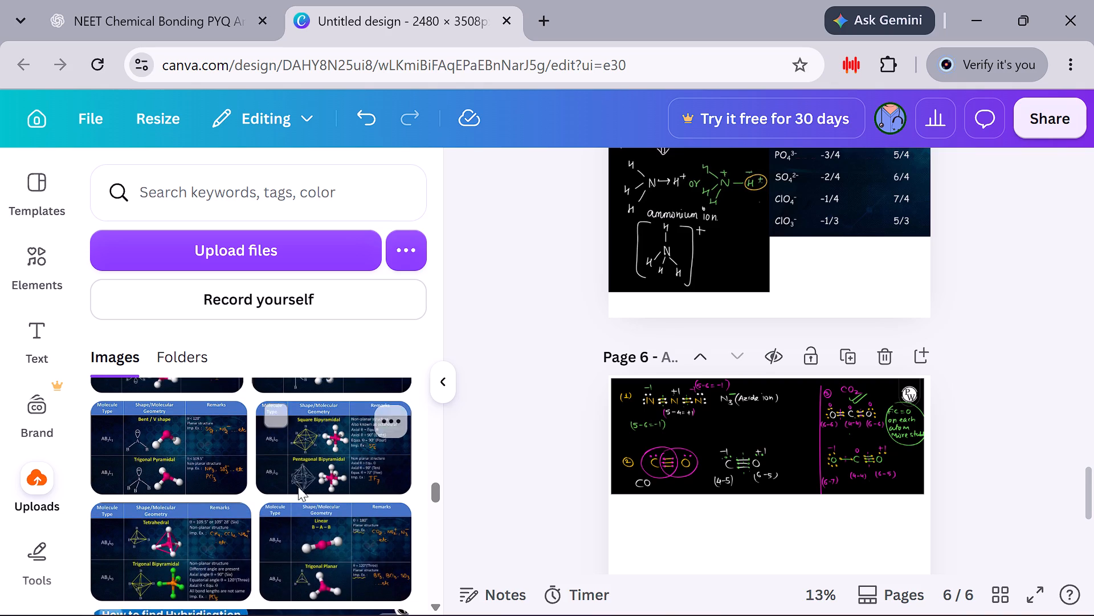
scroll(298, 487, up, 7)
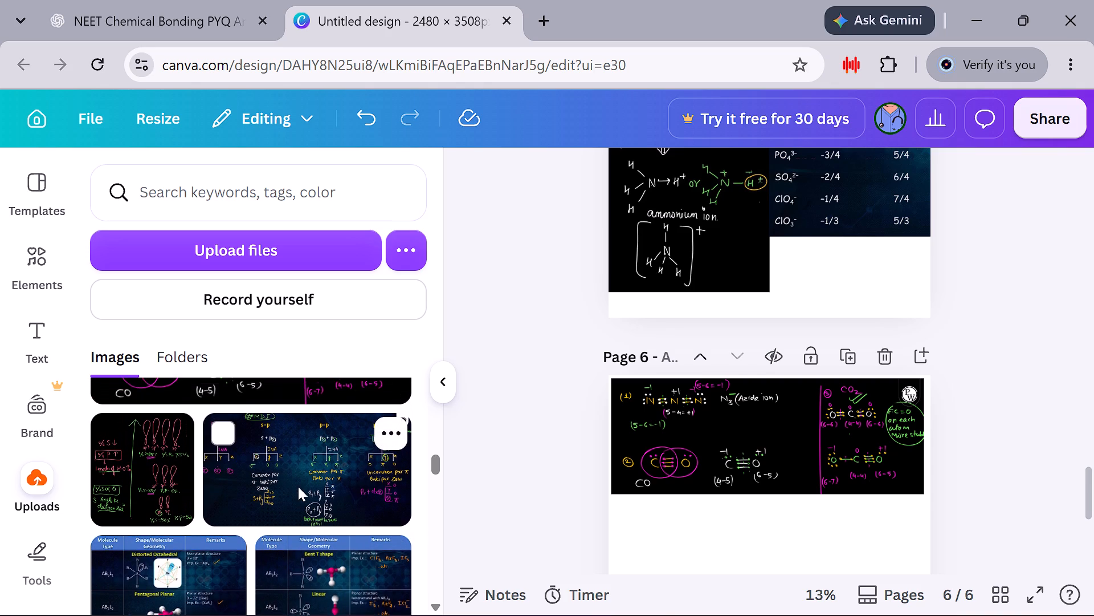
scroll(298, 487, up, 5)
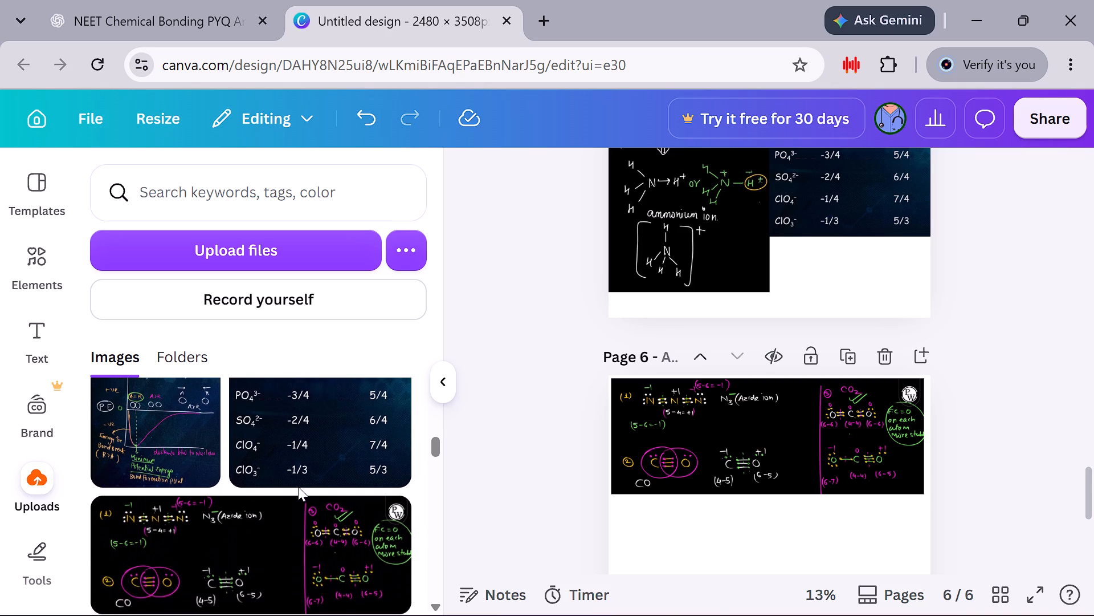
scroll(298, 487, up, 2)
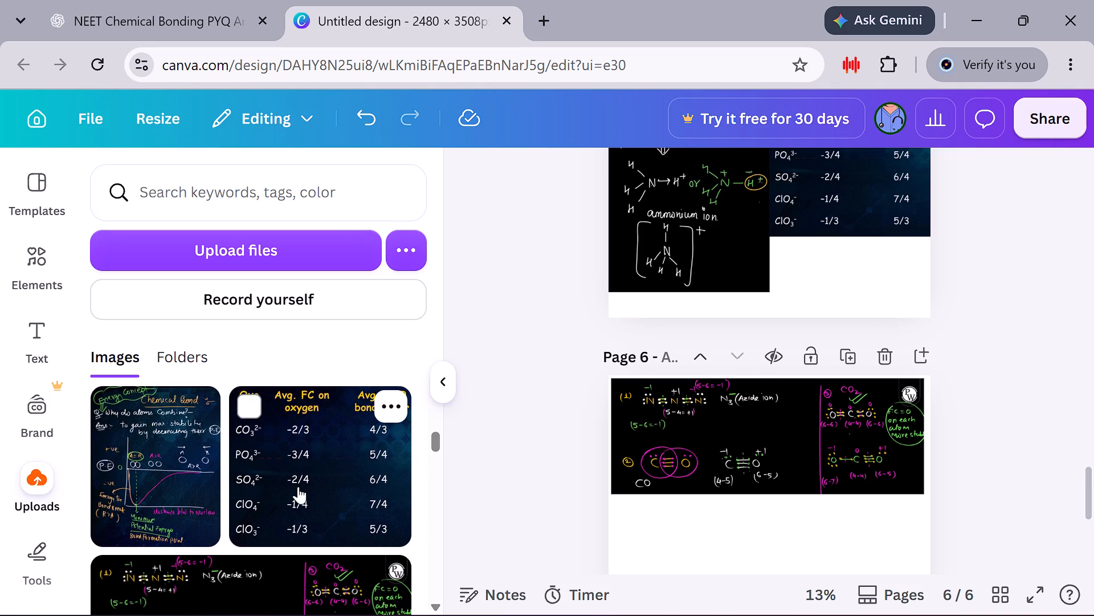
scroll(289, 489, up, 3)
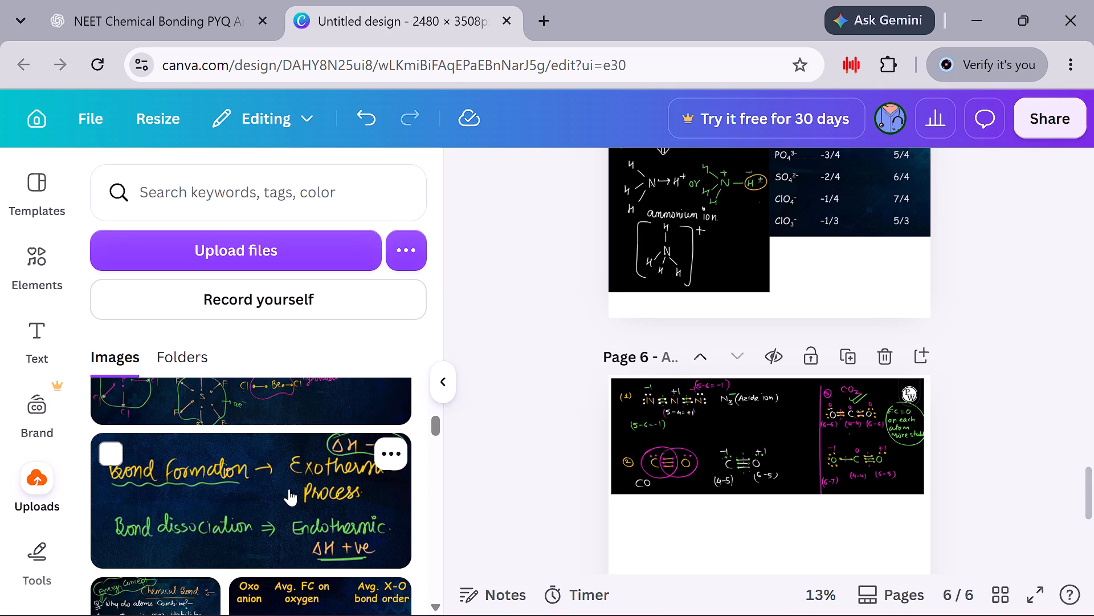
Add the bond formation and bond dissociation image to page 6 directly below the azide ion image, enlarged to the same width.
scroll(289, 489, up, 1)
click(289, 489)
scroll(569, 481, down, 1)
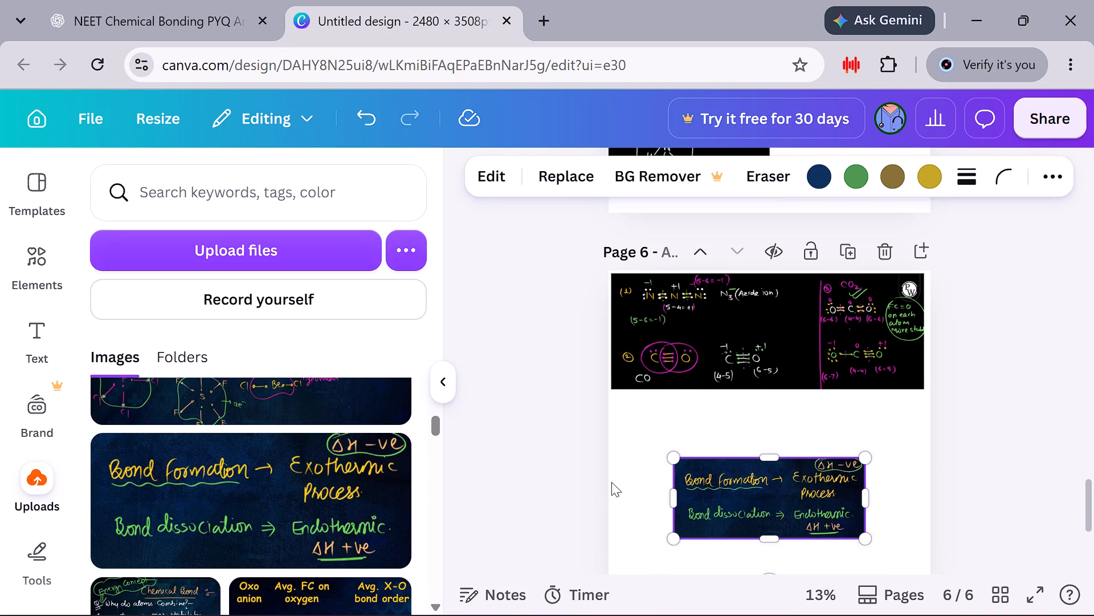
scroll(611, 482, down, 1)
drag(737, 470, 673, 403)
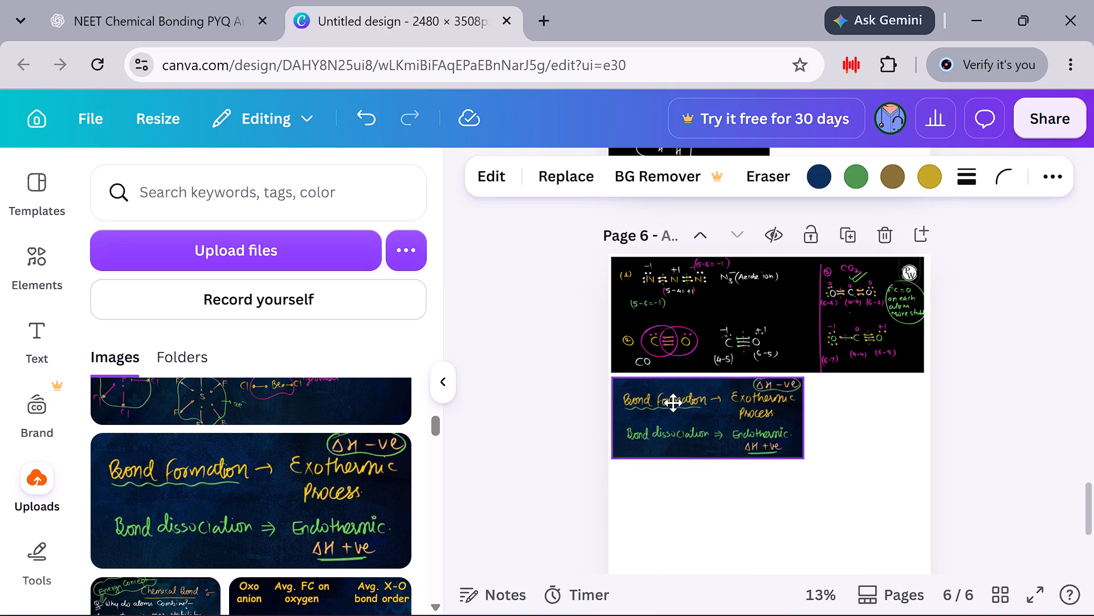
drag(673, 403, 674, 403)
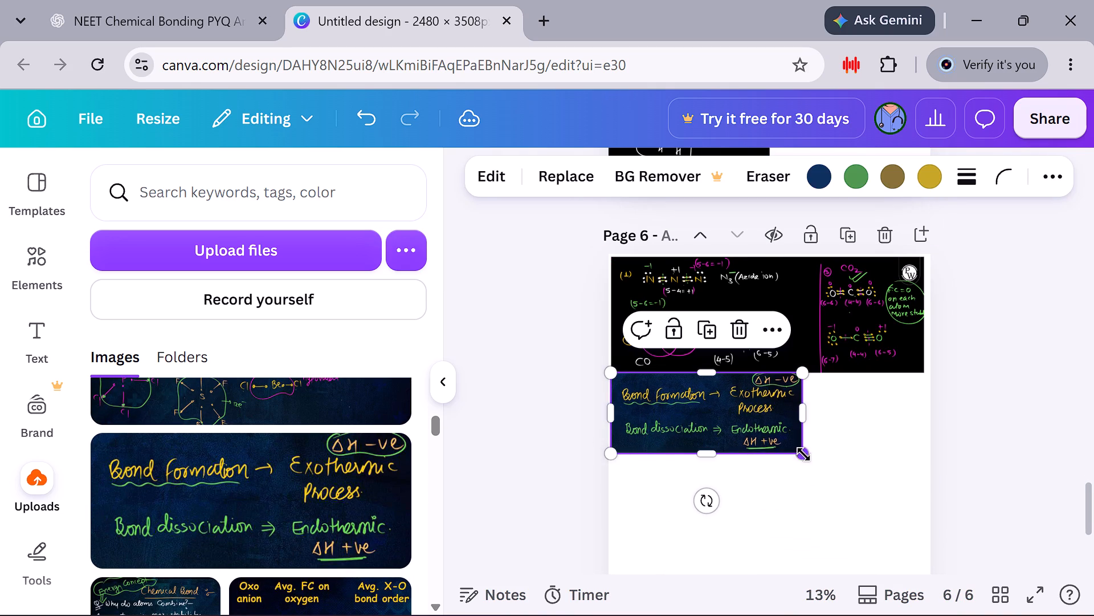
drag(803, 454, 930, 482)
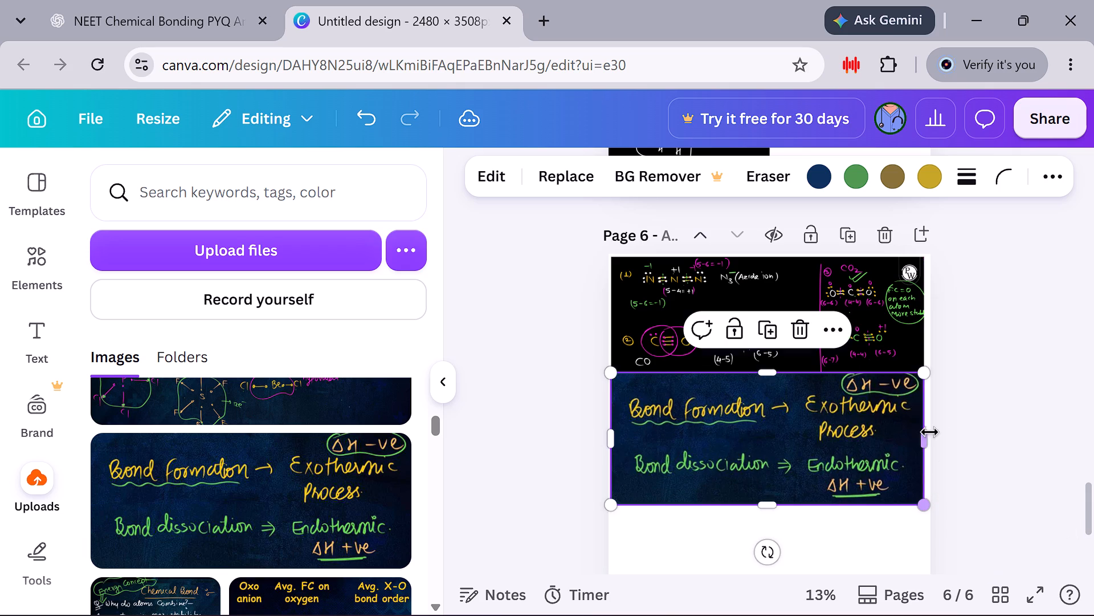
Review the pages back up to page 1 and down again to page 5, checking the placed images.
scroll(975, 368, up, 4)
scroll(818, 398, up, 9)
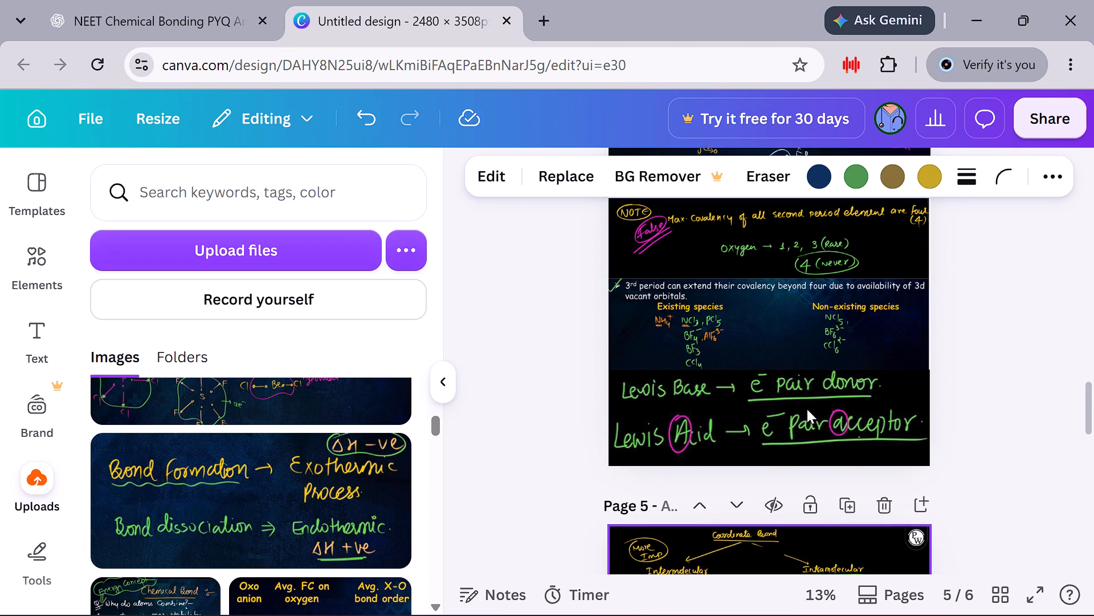
scroll(807, 409, up, 11)
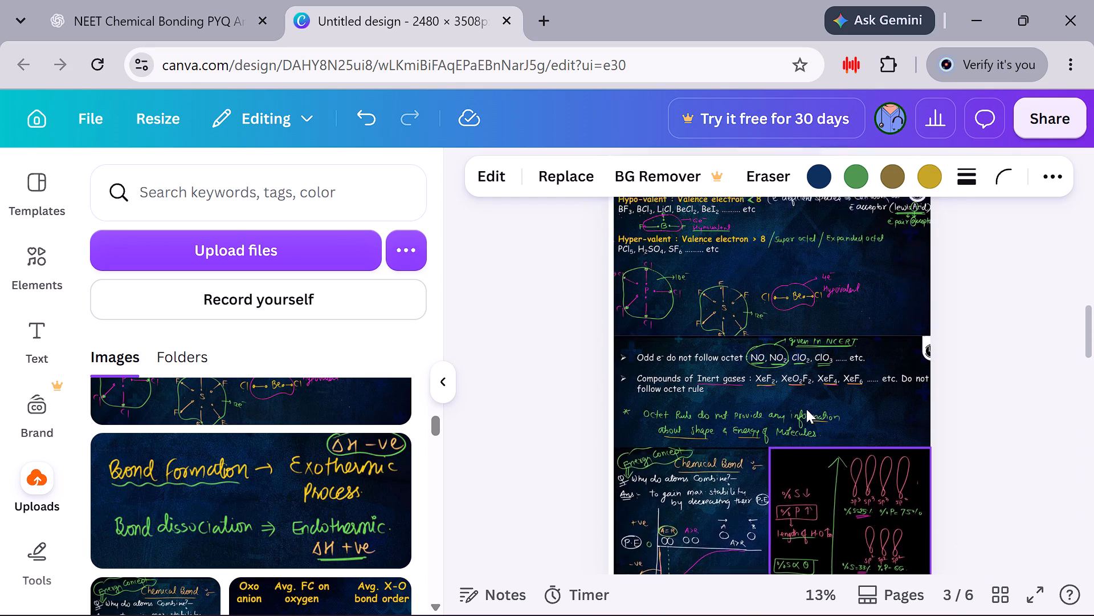
scroll(806, 409, up, 9)
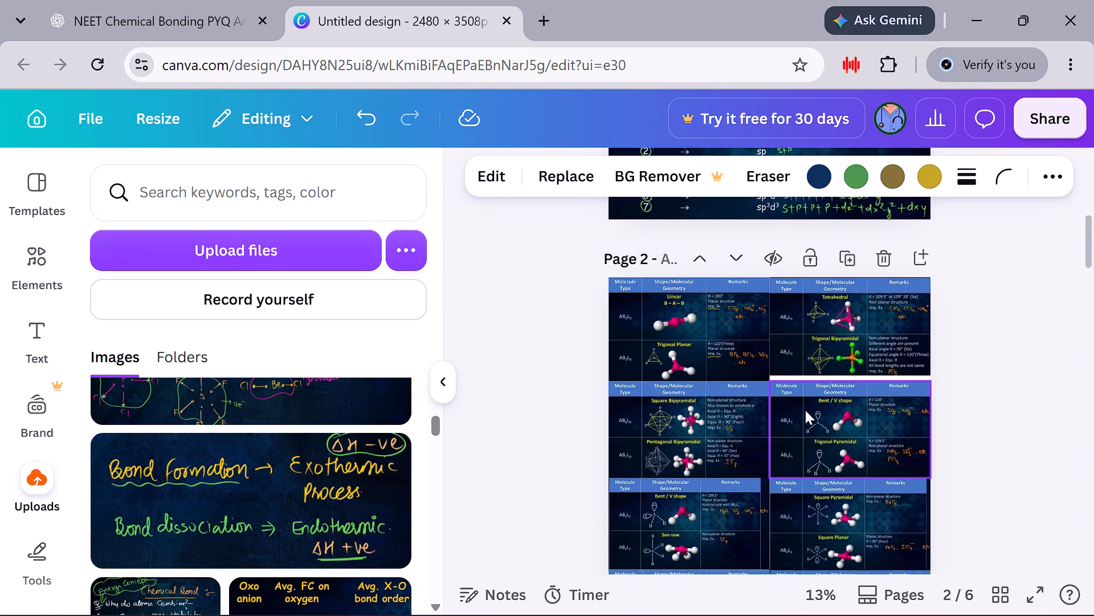
scroll(805, 410, up, 11)
scroll(805, 410, down, 2)
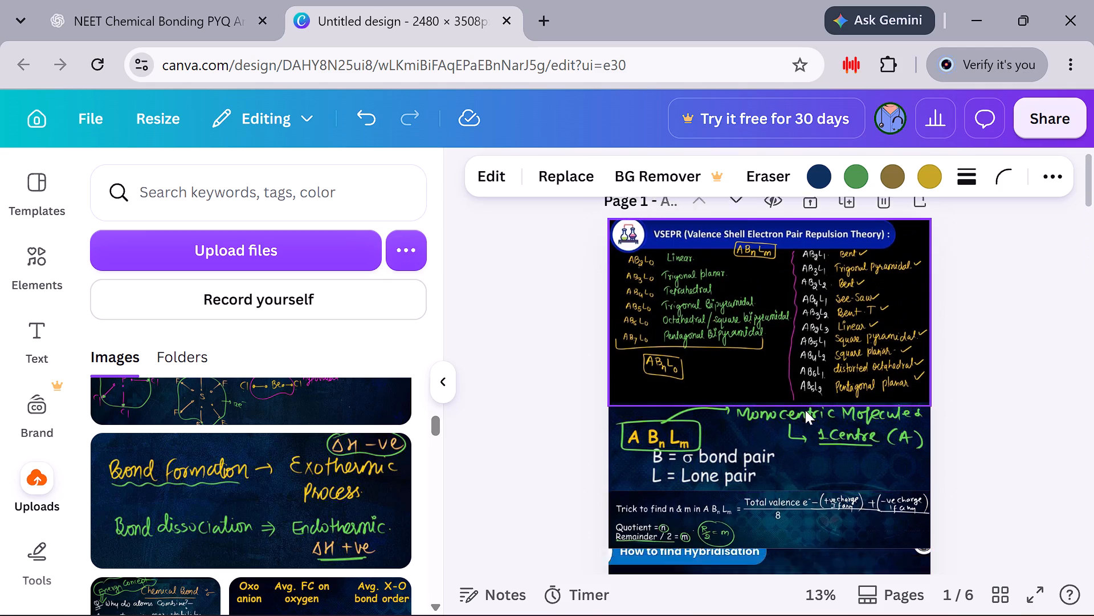
scroll(805, 410, down, 11)
scroll(564, 388, down, 4)
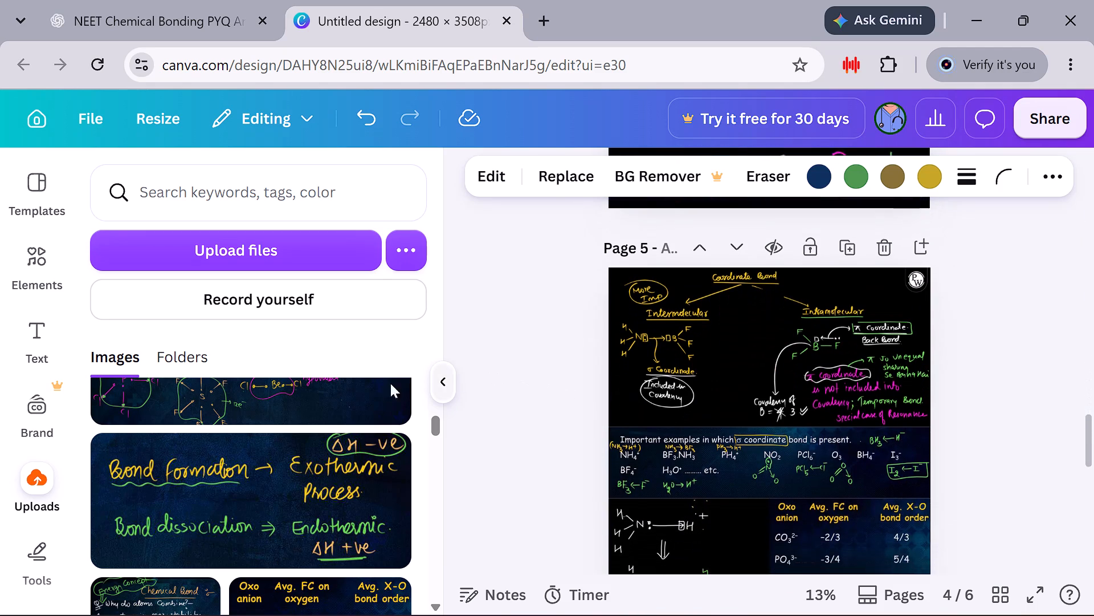
Mark the uploaded image about odd-electron species and inert gas compounds not following the octet rule as selected.
scroll(256, 418, up, 7)
click(119, 409)
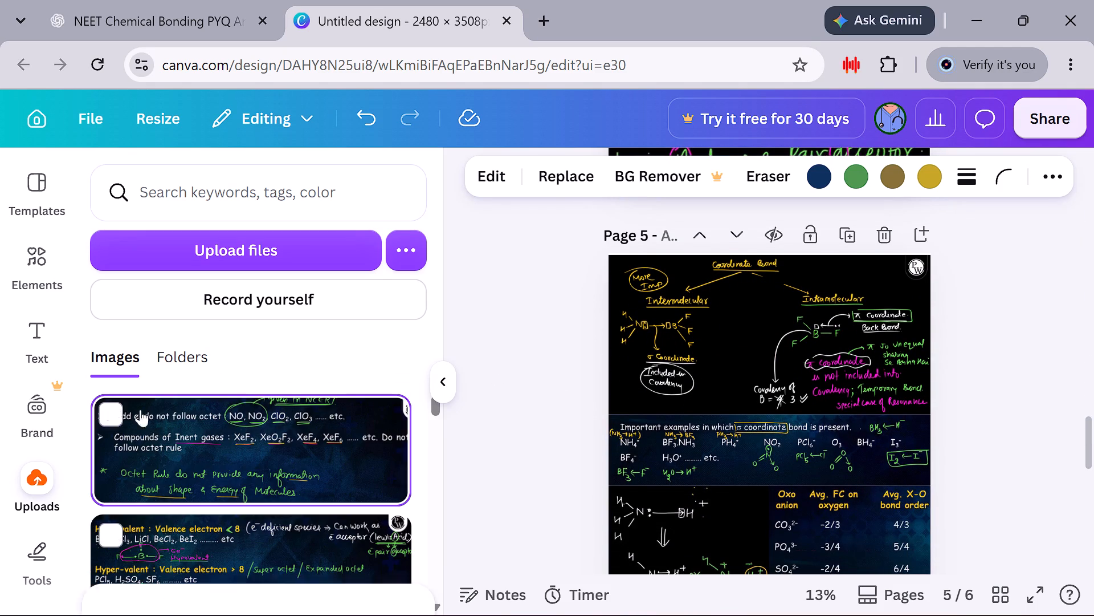
scroll(181, 407, down, 3)
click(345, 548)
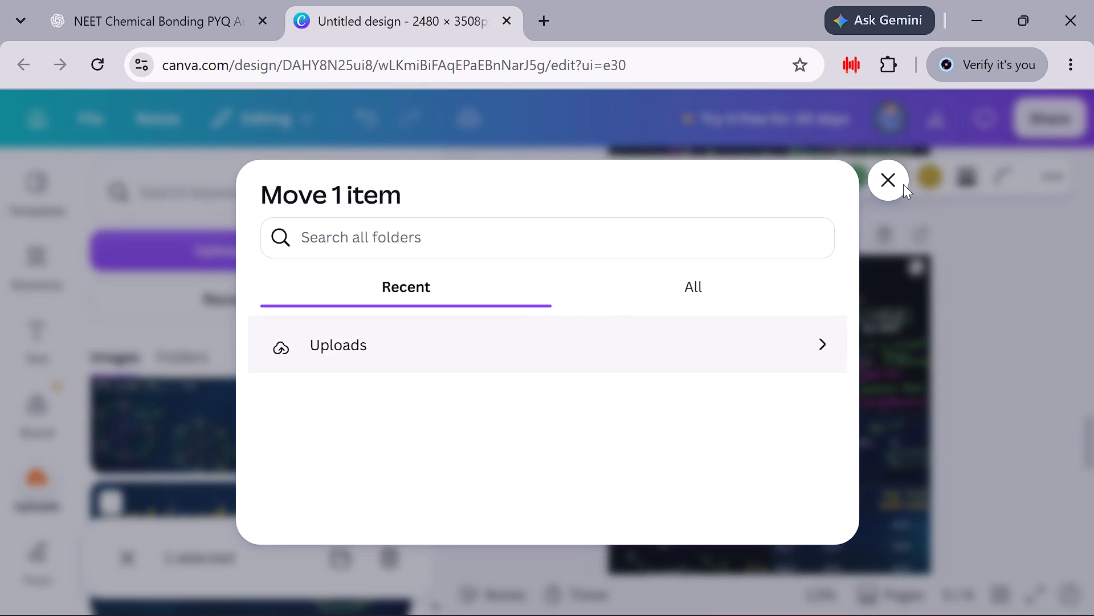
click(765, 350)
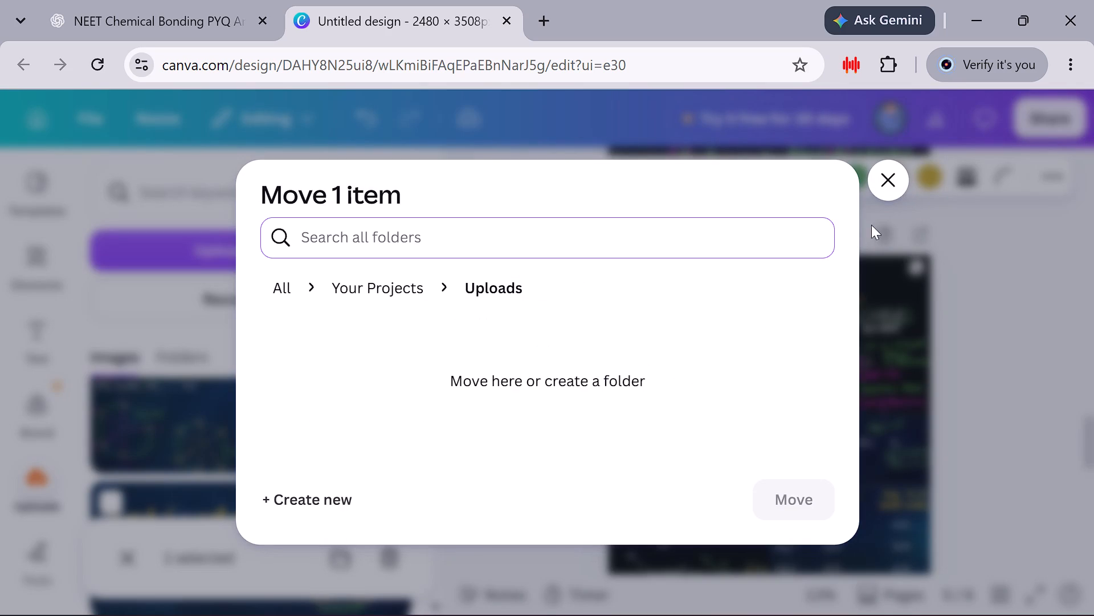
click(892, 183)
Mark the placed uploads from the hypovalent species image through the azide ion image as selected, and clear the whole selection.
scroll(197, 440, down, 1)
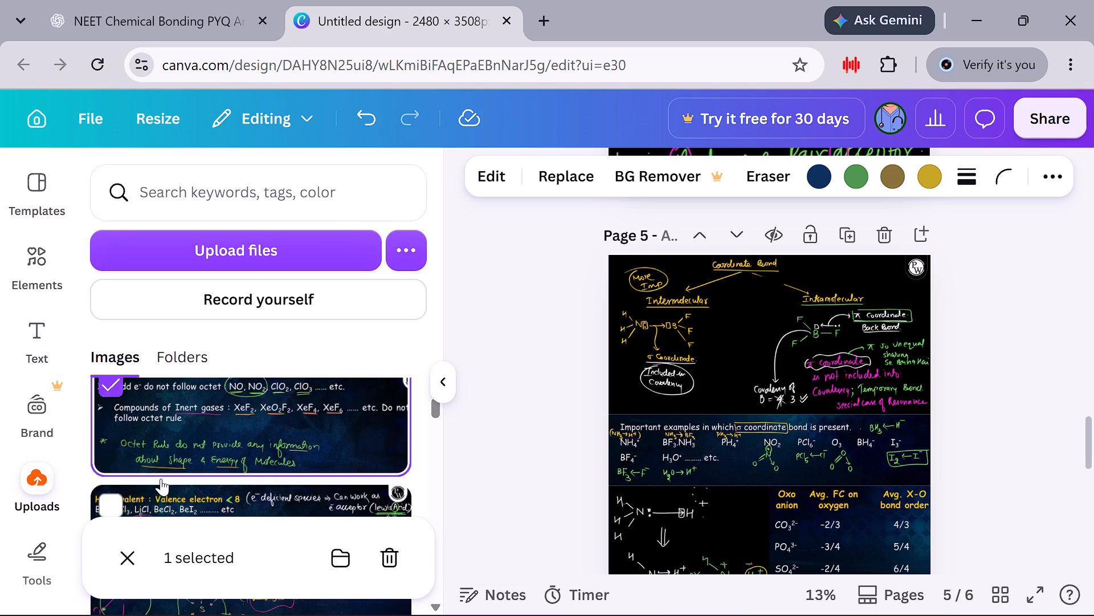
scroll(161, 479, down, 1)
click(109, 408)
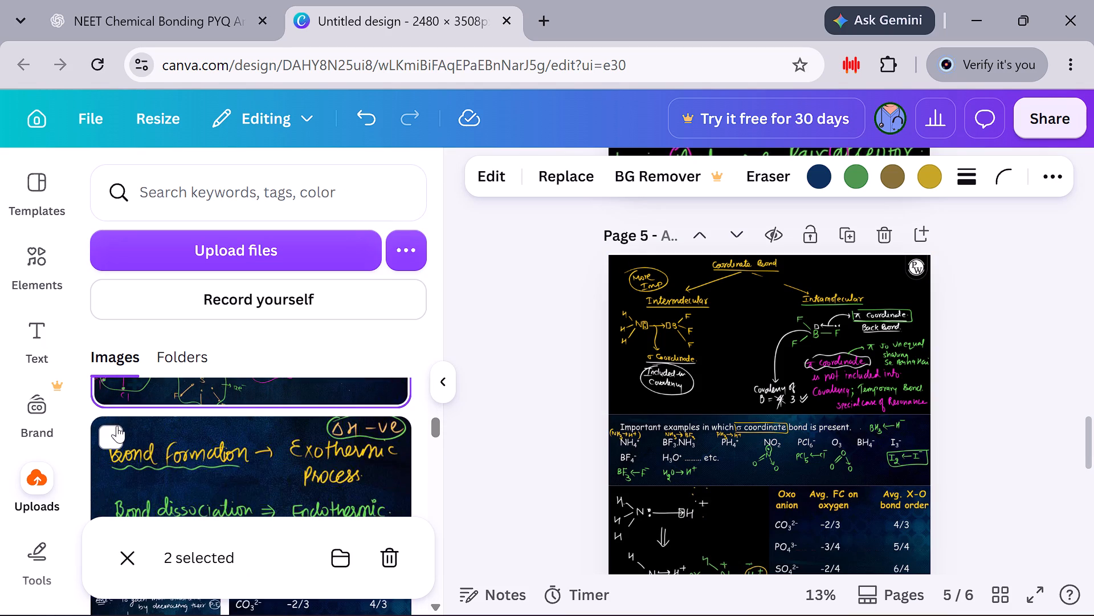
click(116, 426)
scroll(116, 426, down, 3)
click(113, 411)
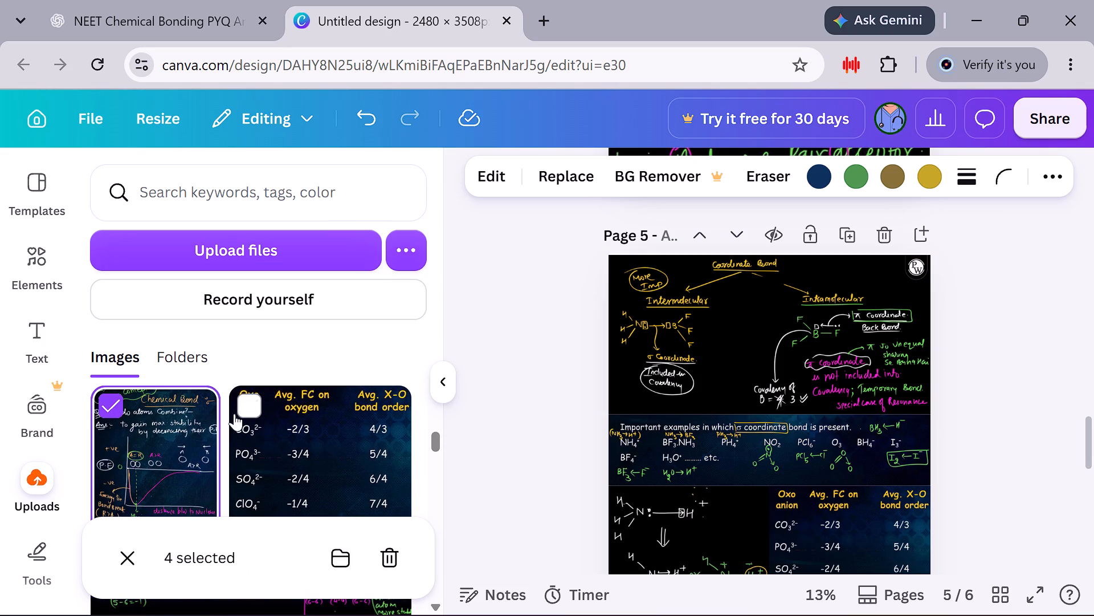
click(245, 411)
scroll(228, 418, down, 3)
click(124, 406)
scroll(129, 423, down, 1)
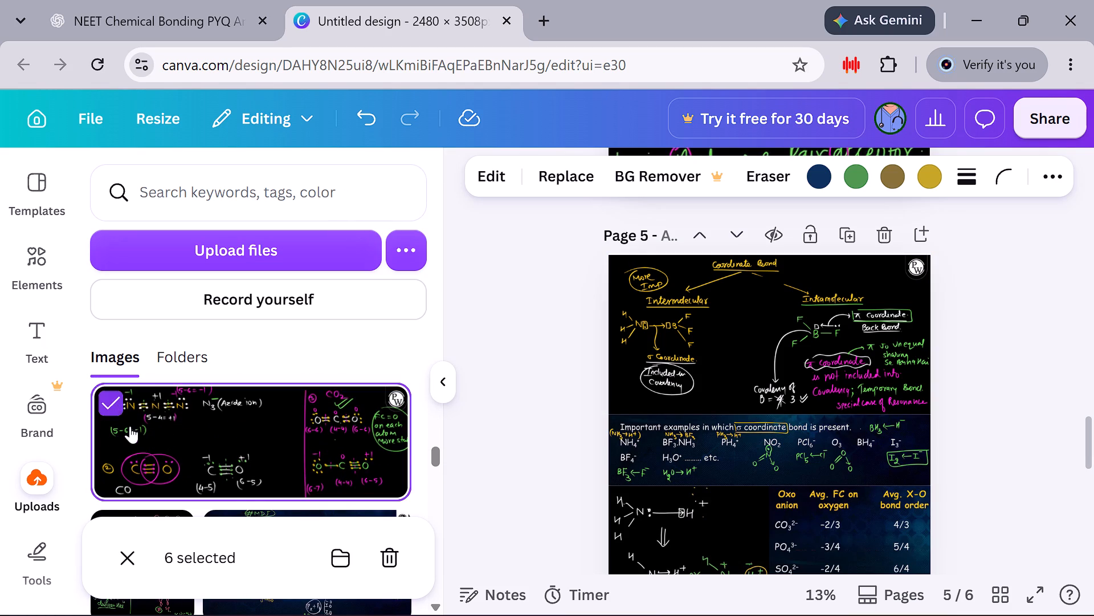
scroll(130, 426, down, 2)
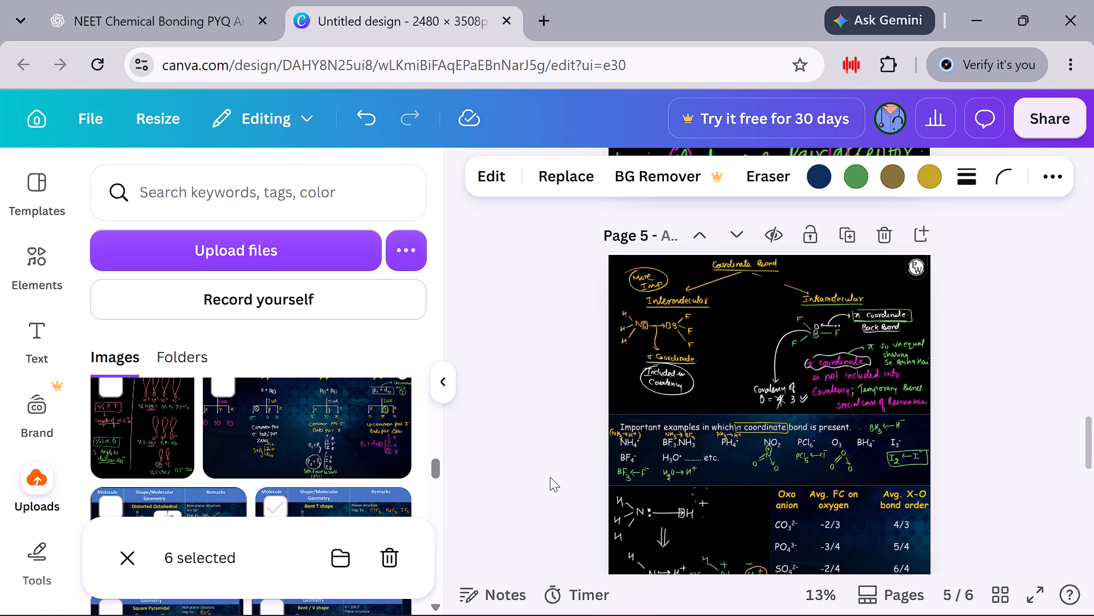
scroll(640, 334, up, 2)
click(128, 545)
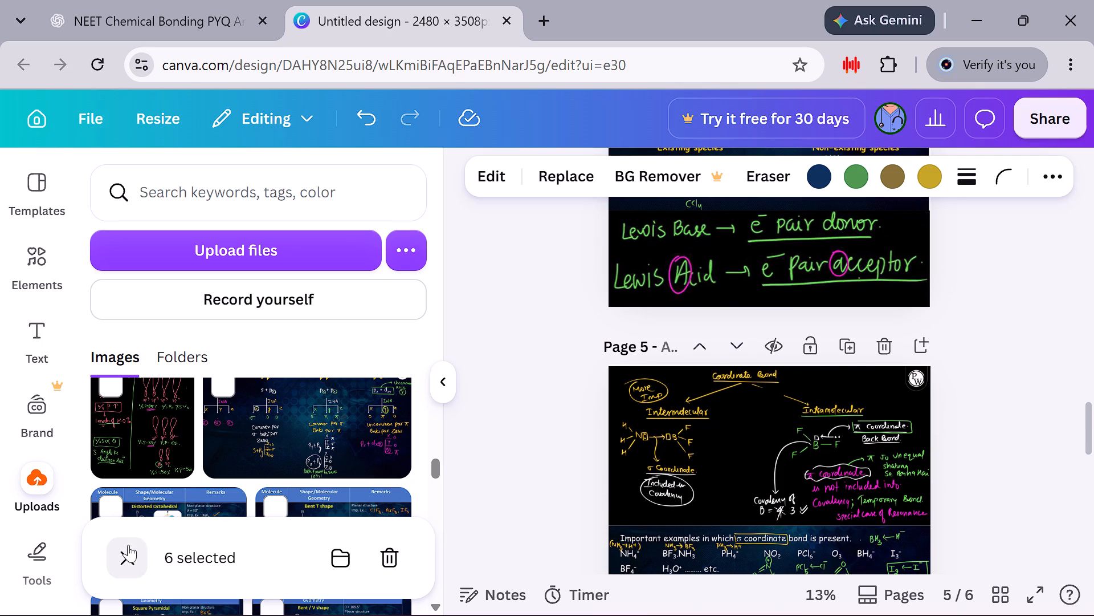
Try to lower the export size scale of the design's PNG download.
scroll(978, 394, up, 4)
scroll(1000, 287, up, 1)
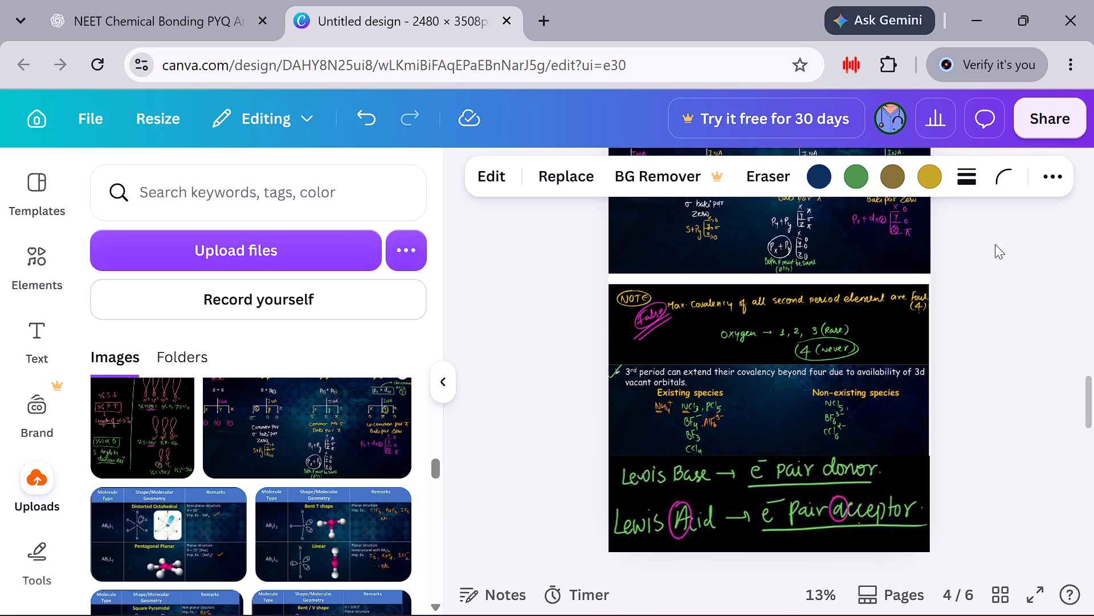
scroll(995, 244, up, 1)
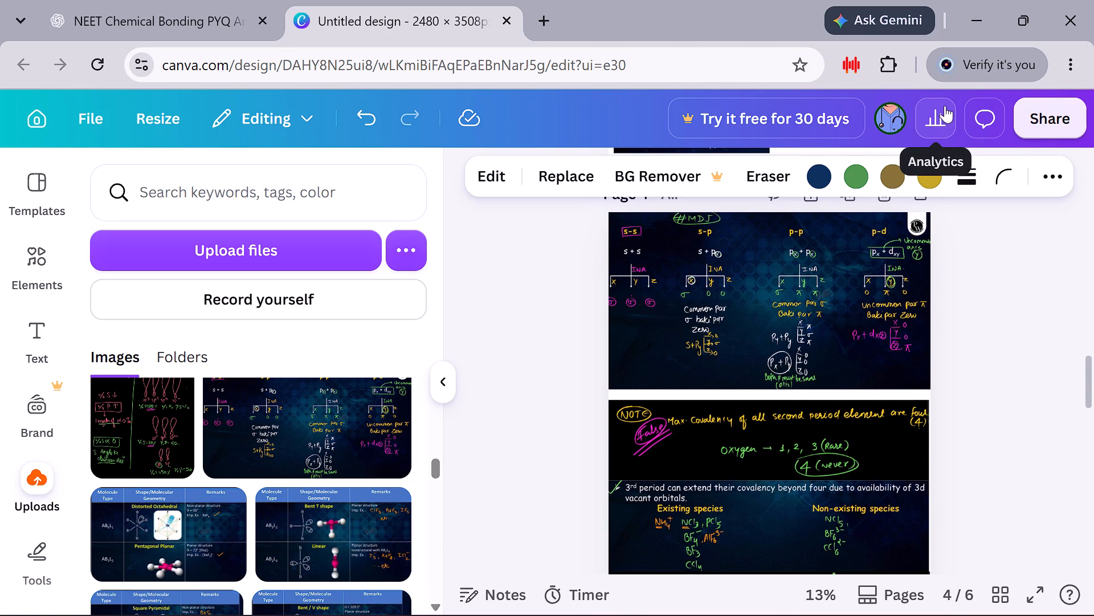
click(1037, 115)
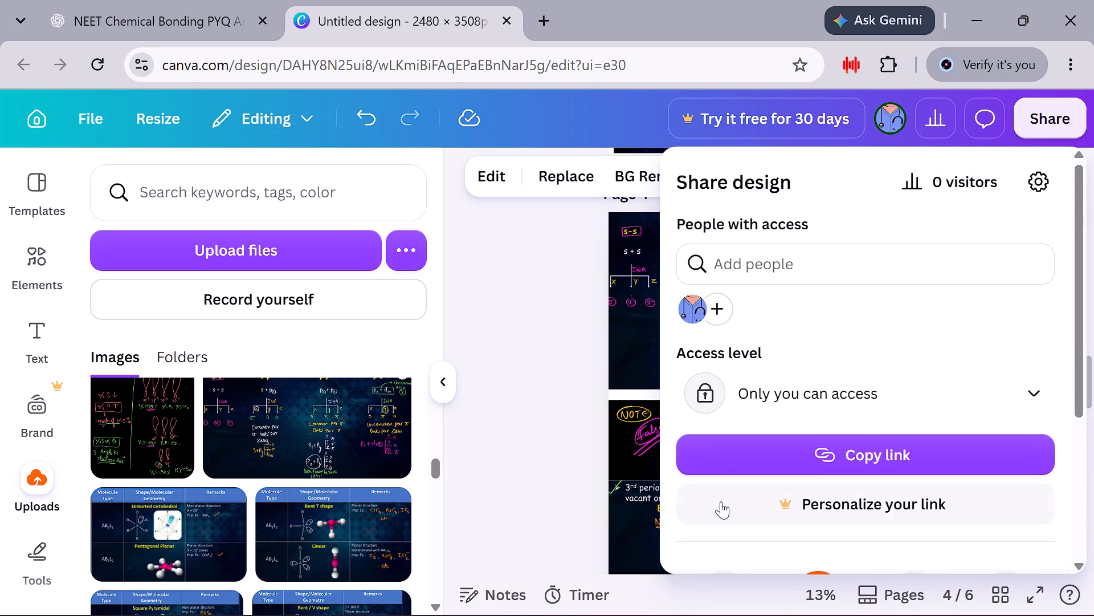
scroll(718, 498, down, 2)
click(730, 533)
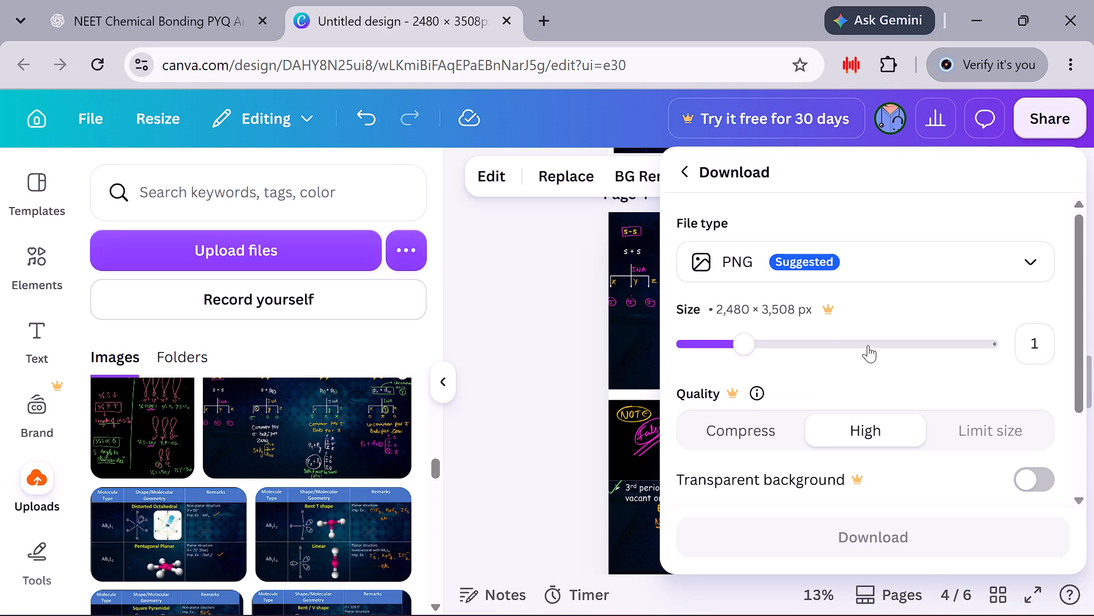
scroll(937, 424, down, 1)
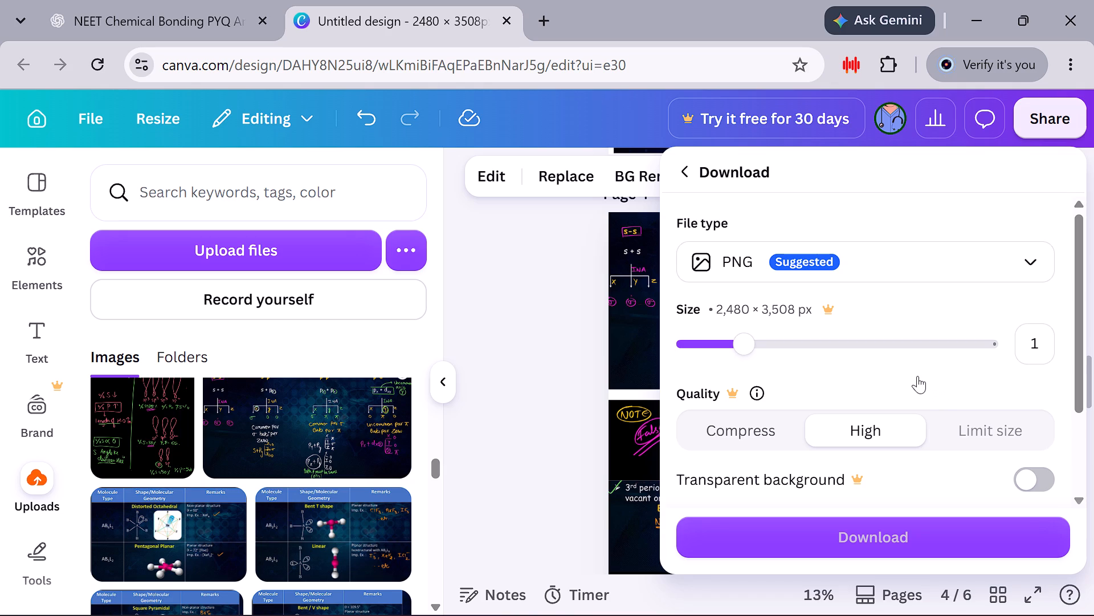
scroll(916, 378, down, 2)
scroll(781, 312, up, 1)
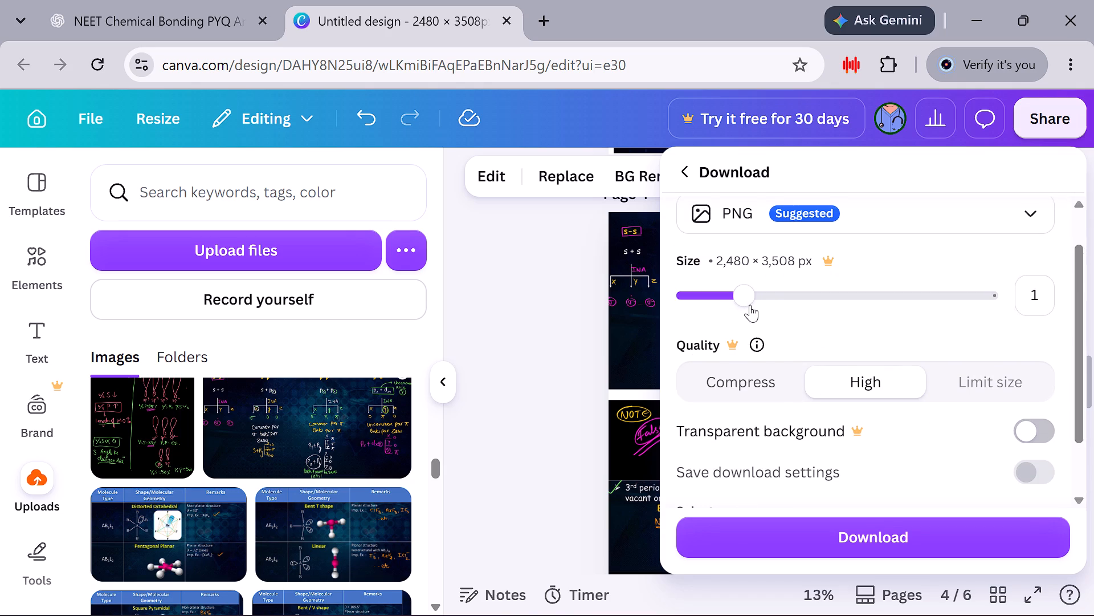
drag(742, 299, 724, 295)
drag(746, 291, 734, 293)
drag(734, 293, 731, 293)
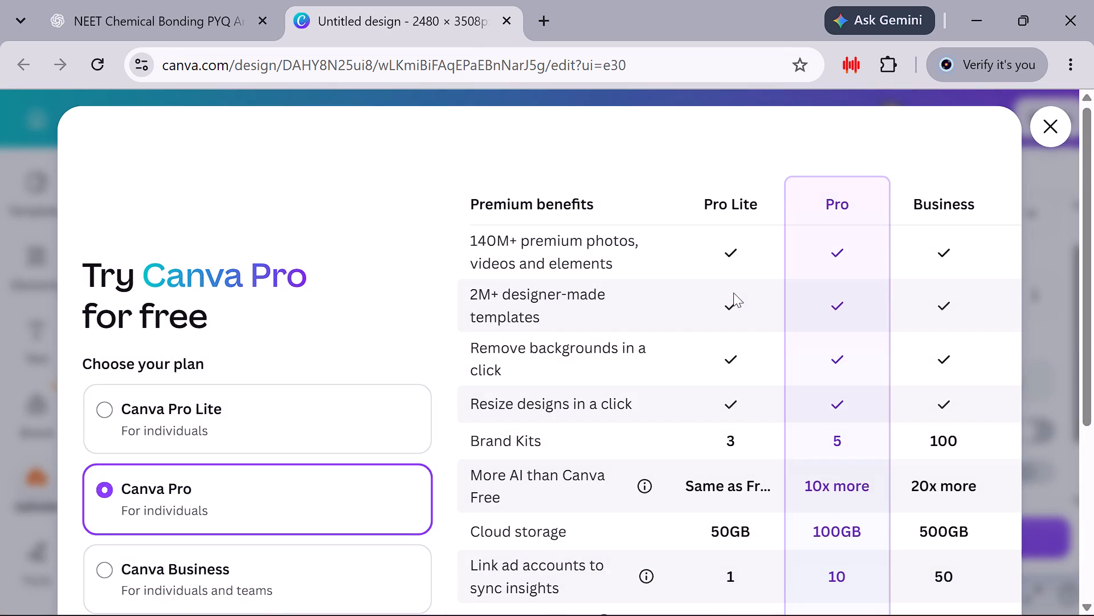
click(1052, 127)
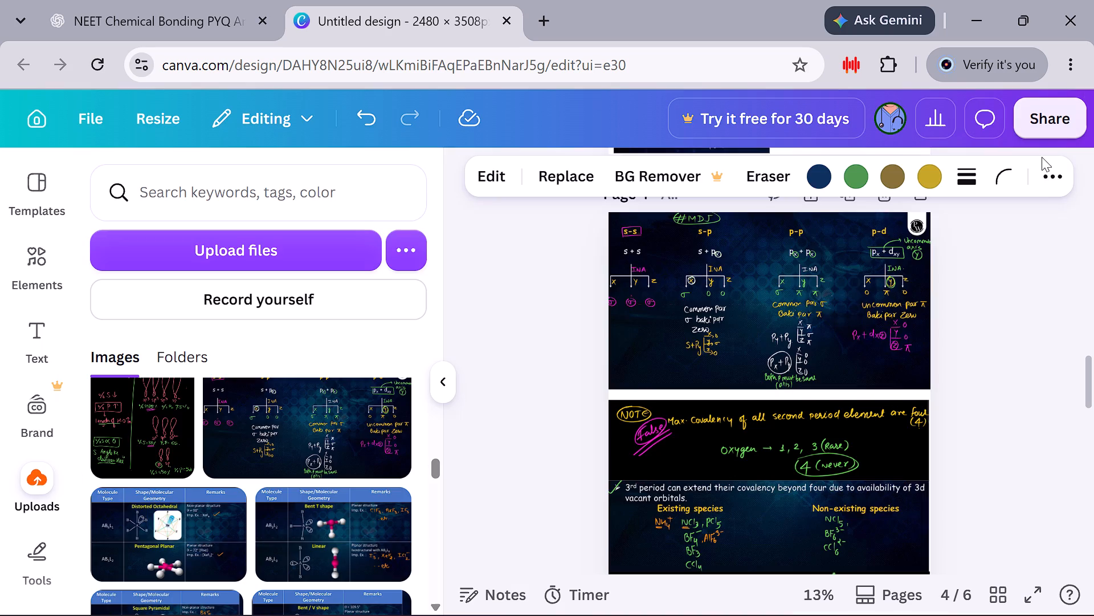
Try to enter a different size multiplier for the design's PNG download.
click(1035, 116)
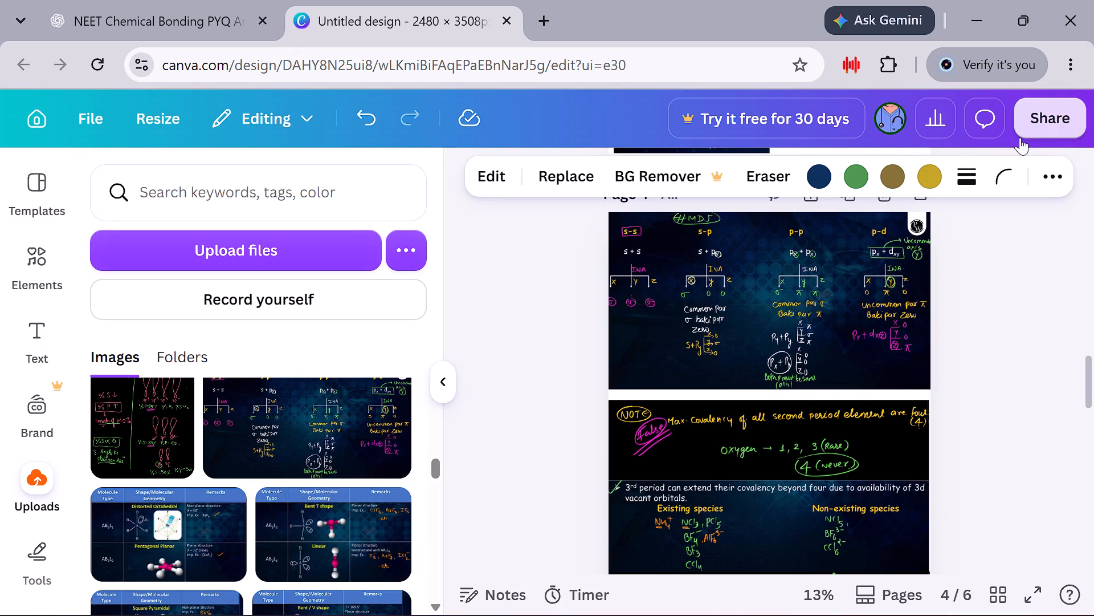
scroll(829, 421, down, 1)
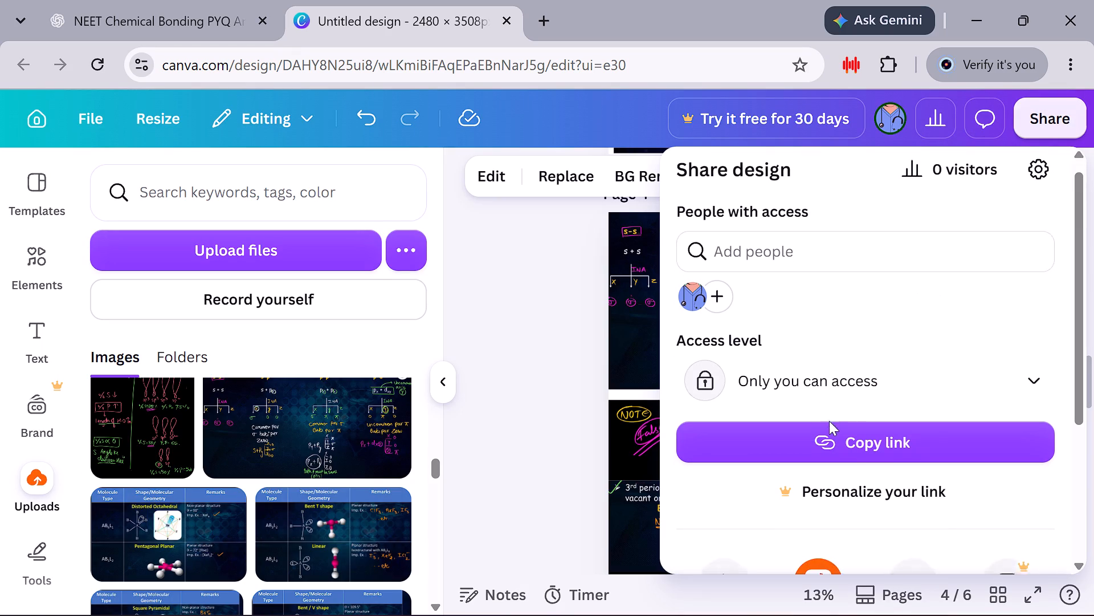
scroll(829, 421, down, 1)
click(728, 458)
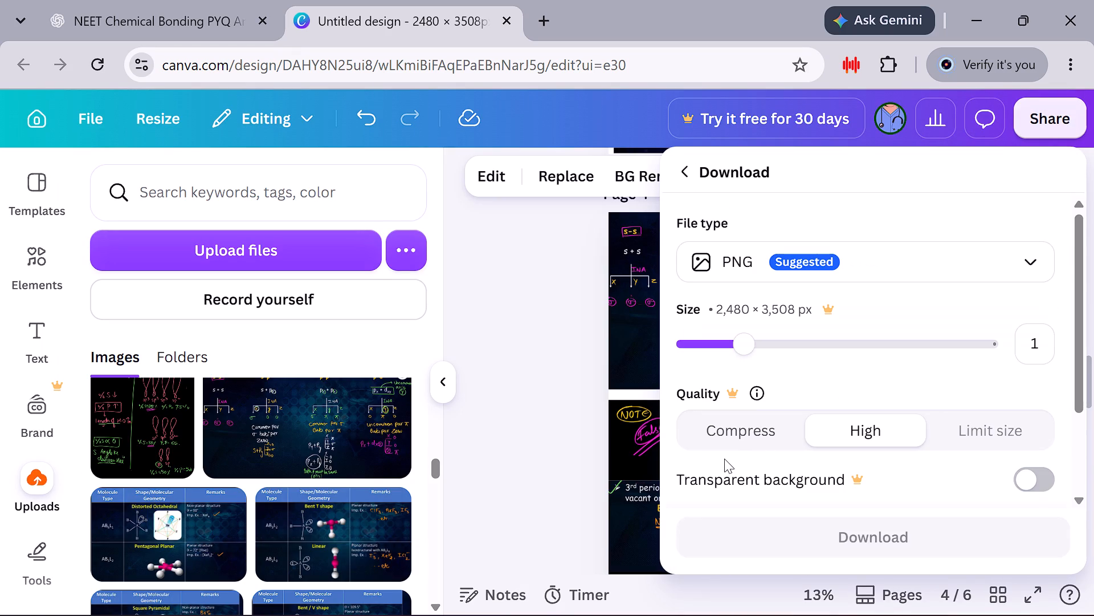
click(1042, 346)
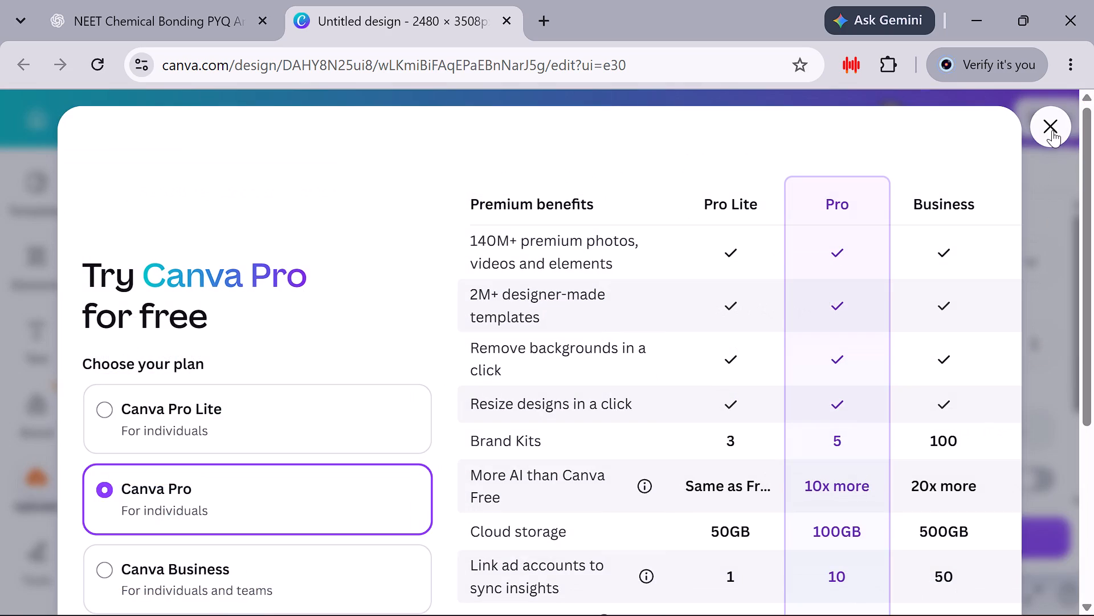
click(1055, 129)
Download all pages of the design as PNG images at size 1 and high quality.
scroll(986, 455, down, 1)
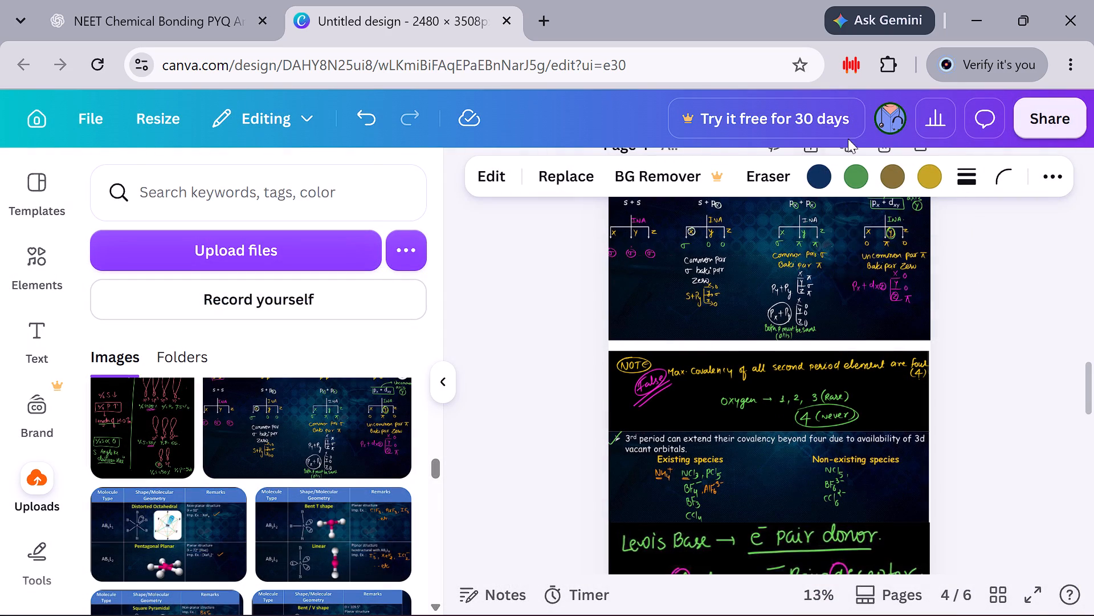
click(1026, 118)
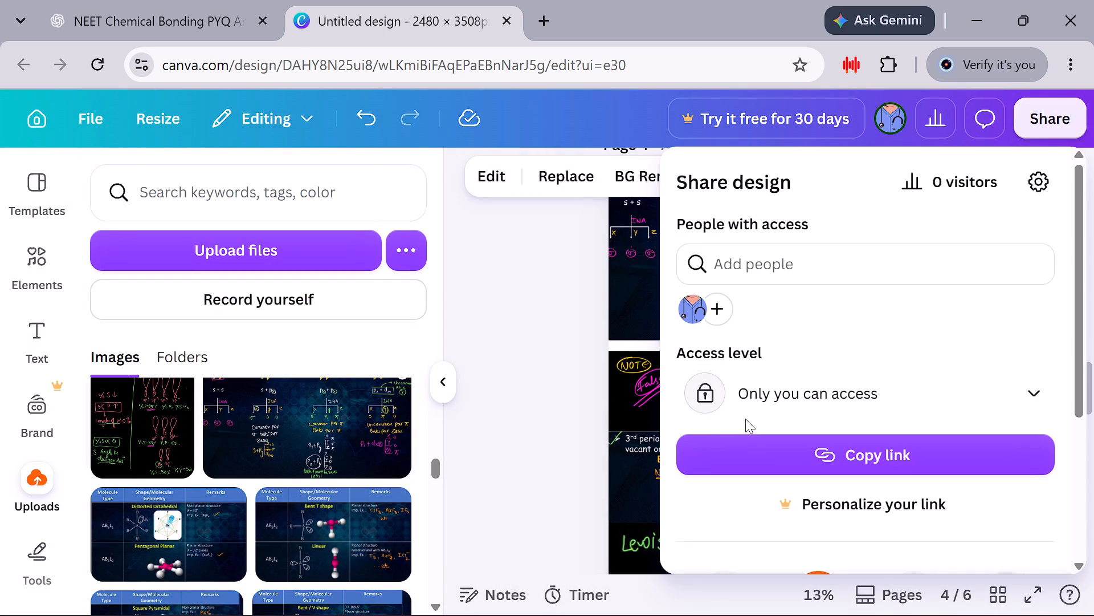
scroll(744, 419, down, 2)
click(723, 454)
scroll(795, 448, down, 1)
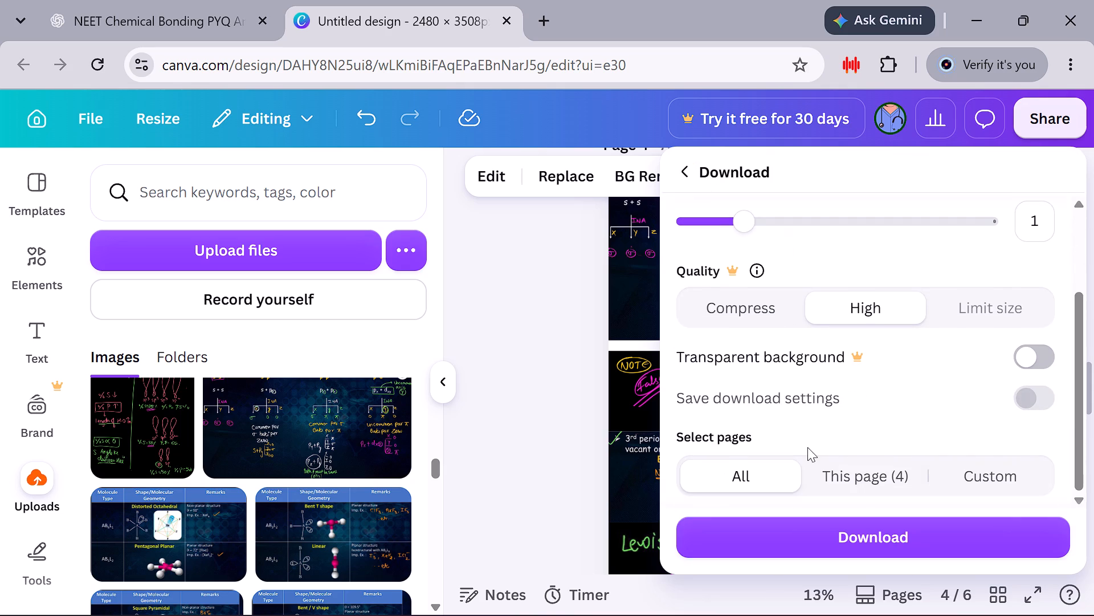
scroll(807, 447, down, 3)
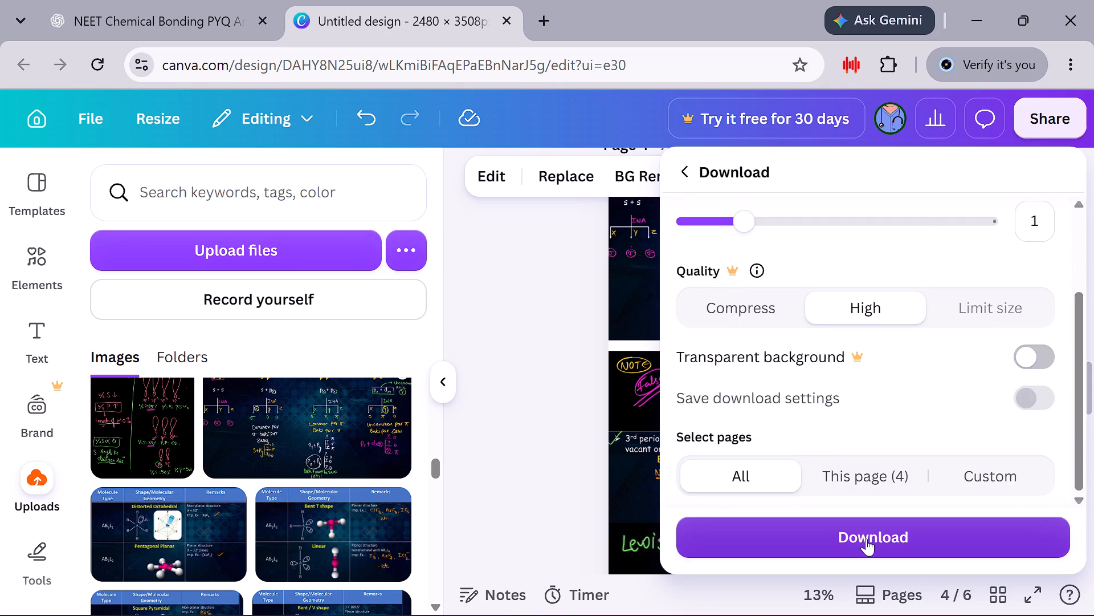
click(866, 543)
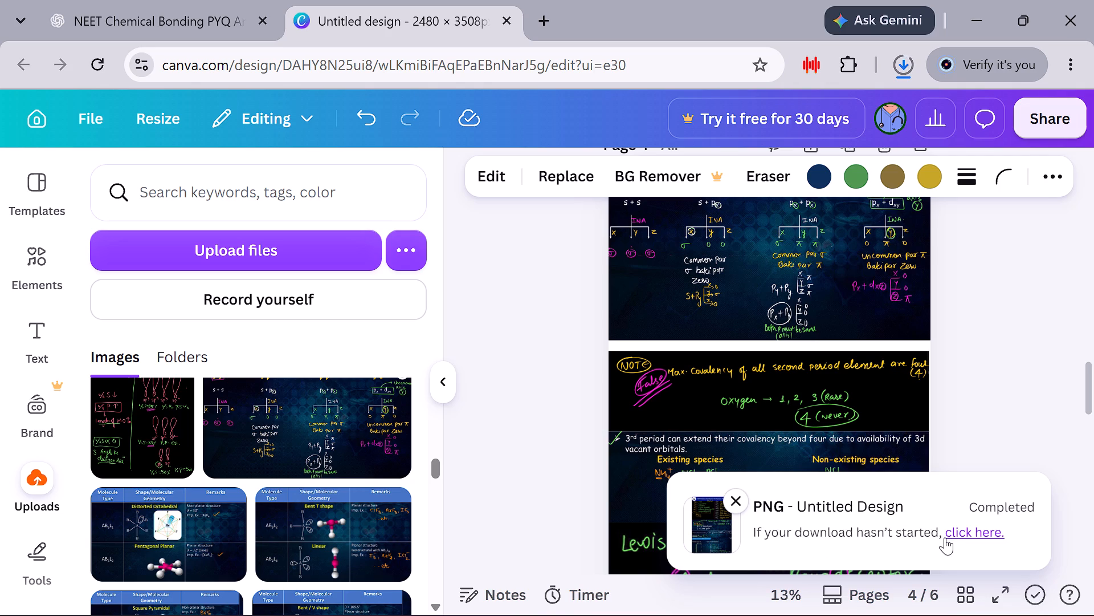
Open the downloaded Untitled design.zip from the Downloads folder and examine the page images it contains.
click(908, 64)
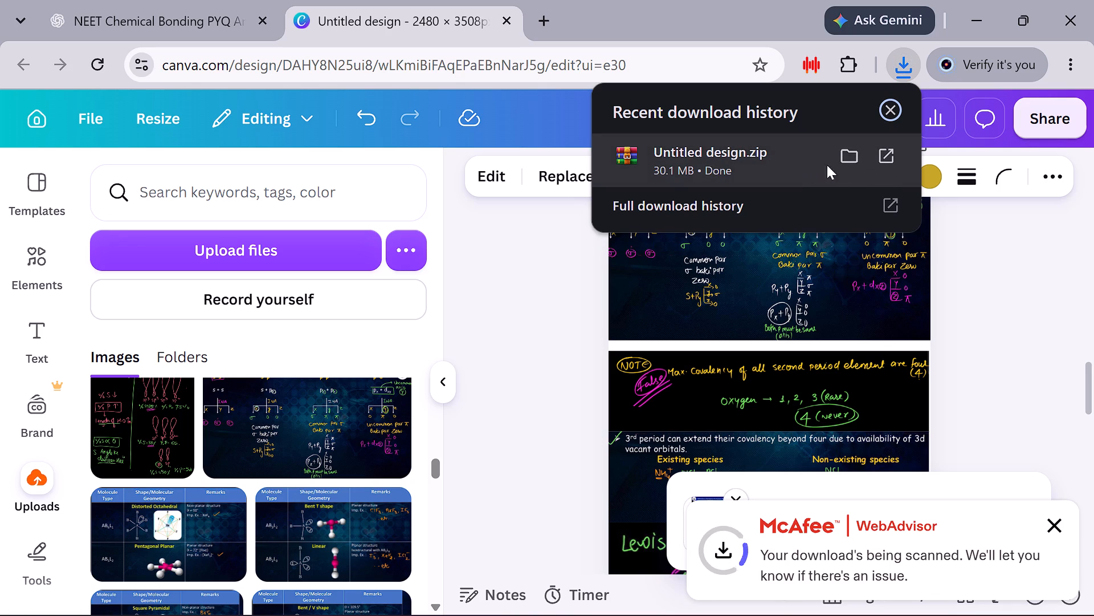
click(841, 161)
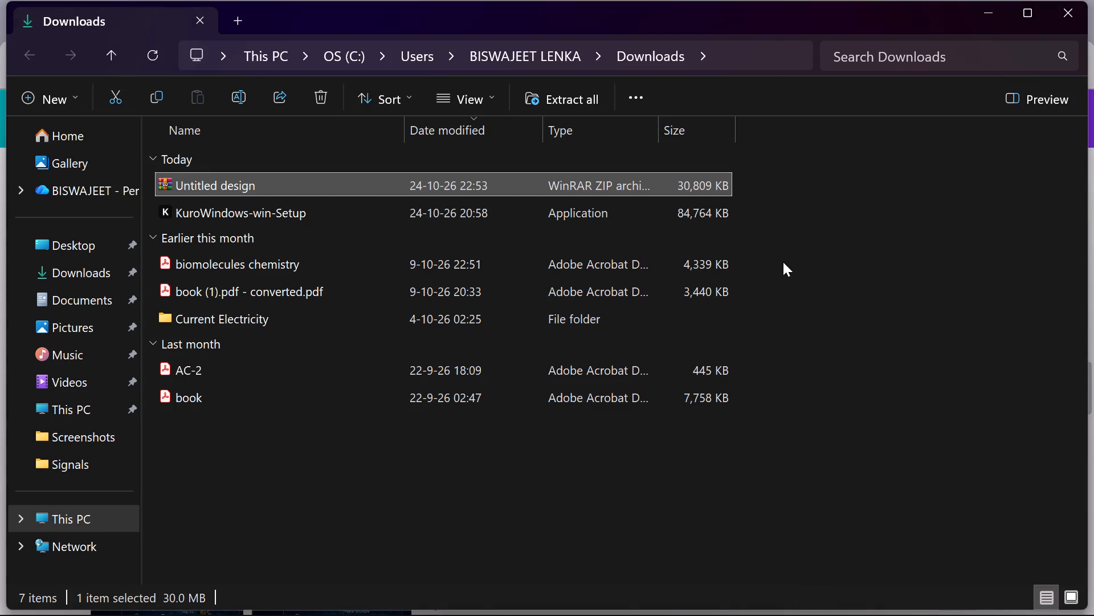
double_click(662, 181)
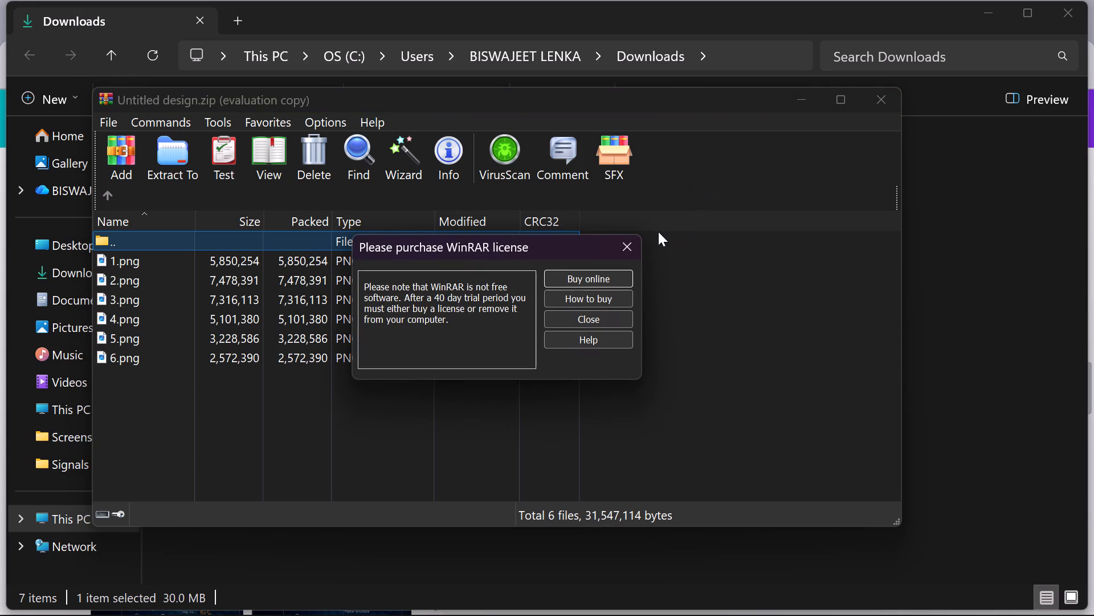
click(630, 241)
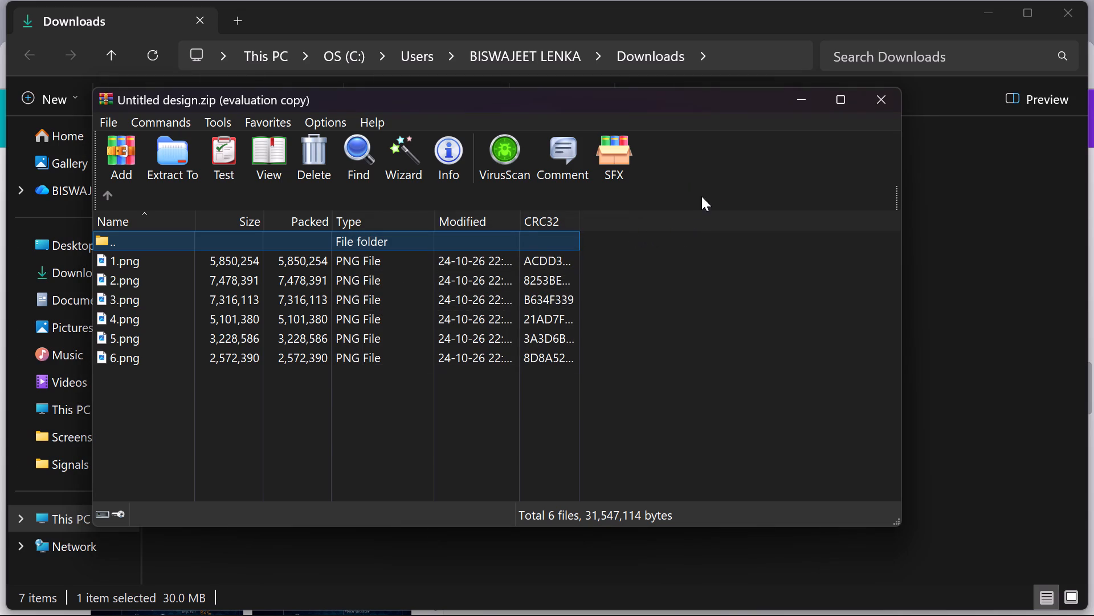
click(876, 104)
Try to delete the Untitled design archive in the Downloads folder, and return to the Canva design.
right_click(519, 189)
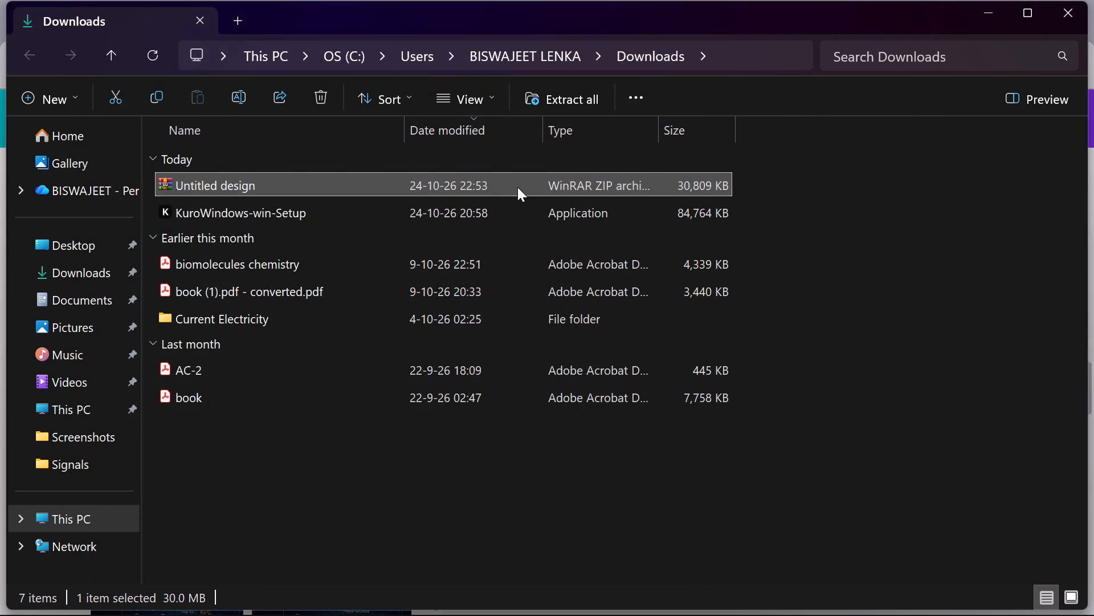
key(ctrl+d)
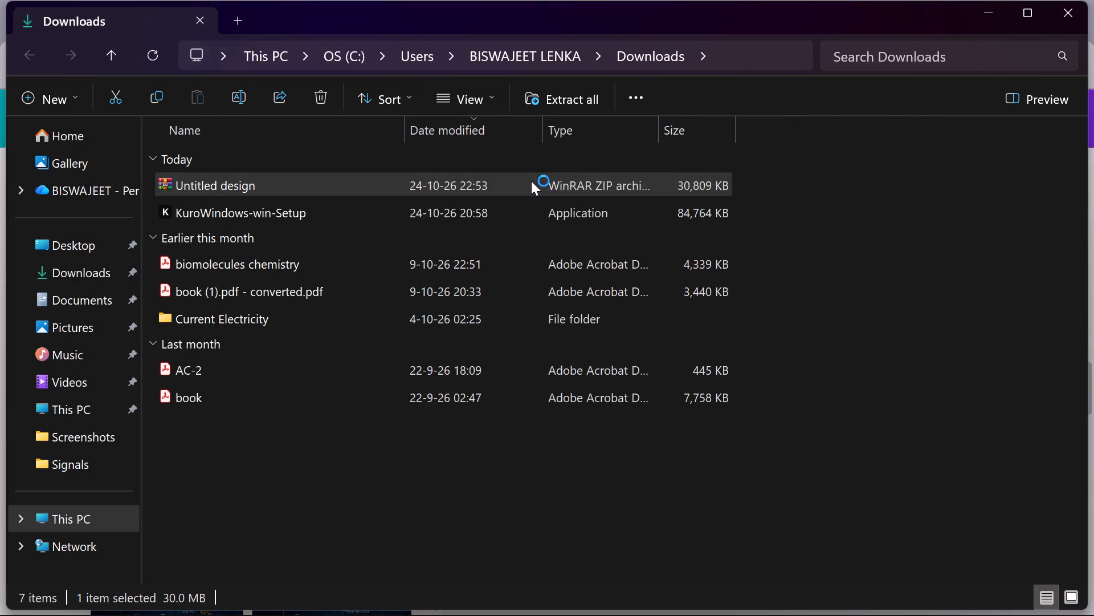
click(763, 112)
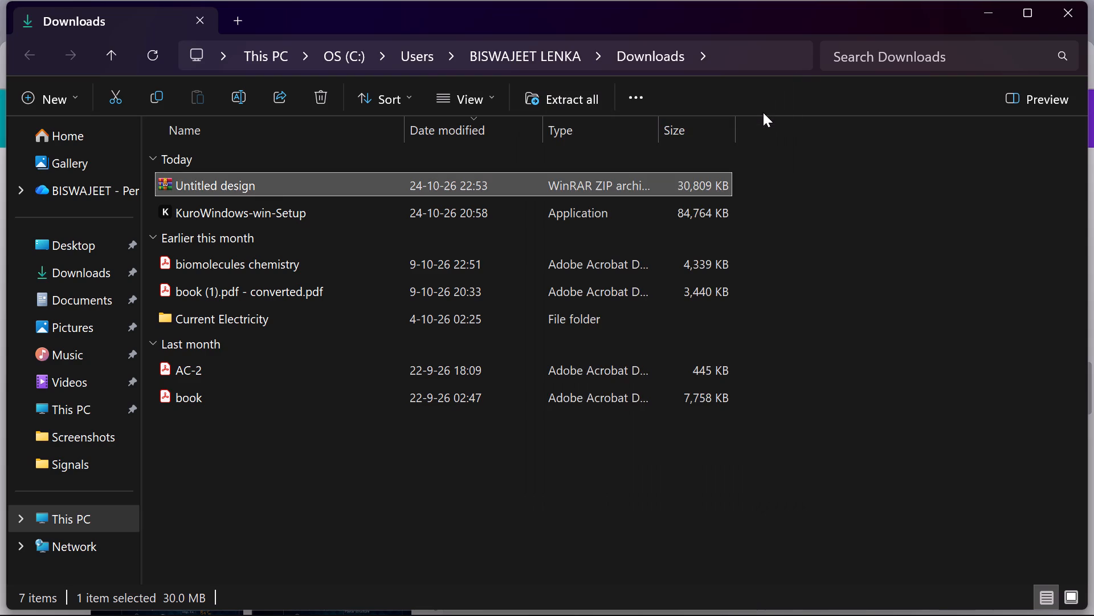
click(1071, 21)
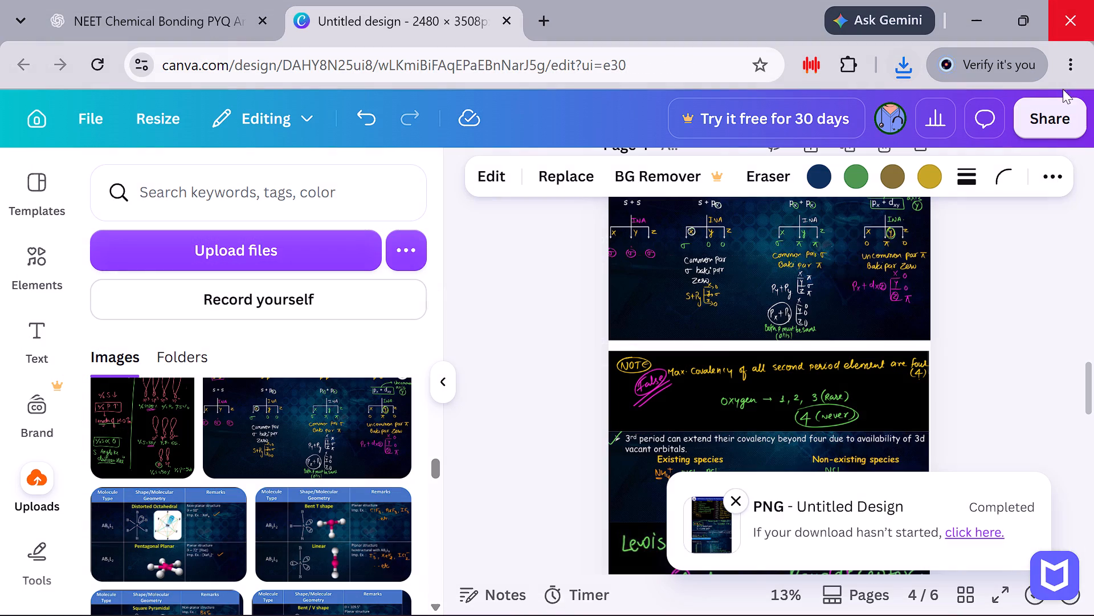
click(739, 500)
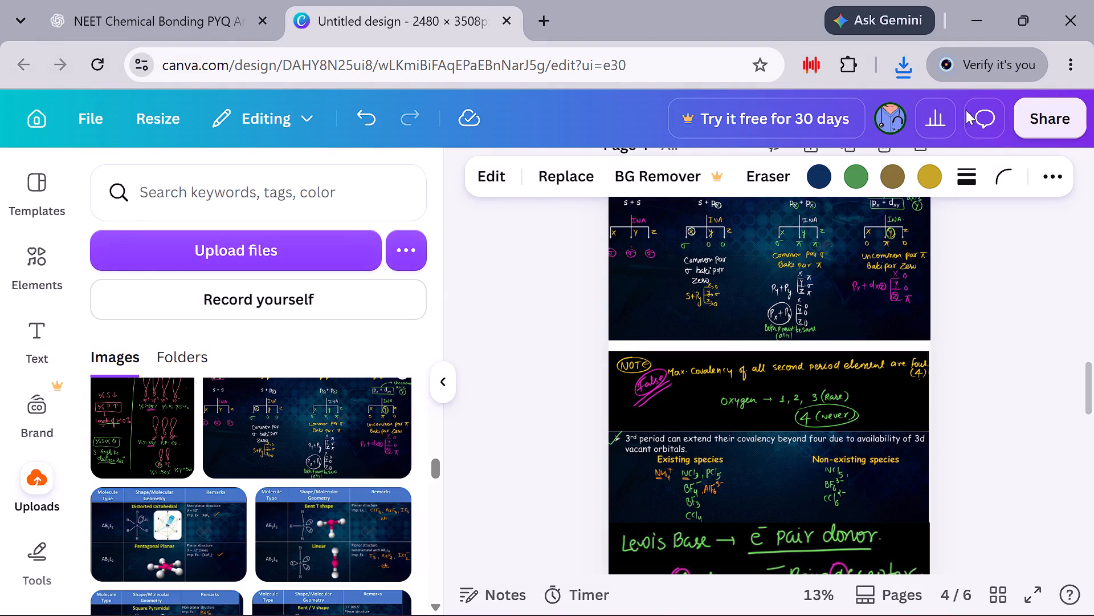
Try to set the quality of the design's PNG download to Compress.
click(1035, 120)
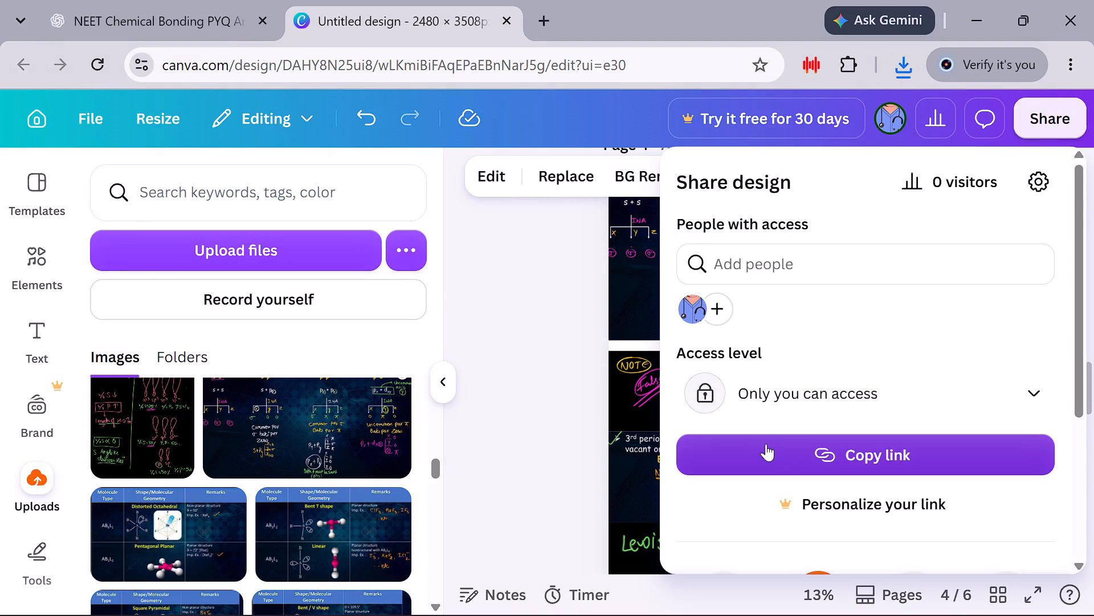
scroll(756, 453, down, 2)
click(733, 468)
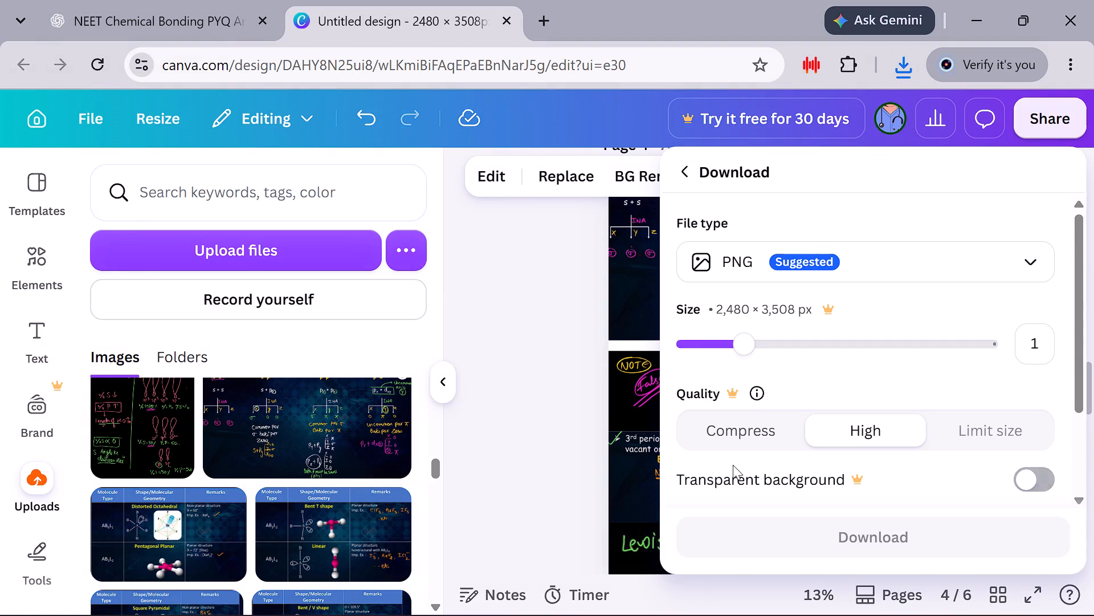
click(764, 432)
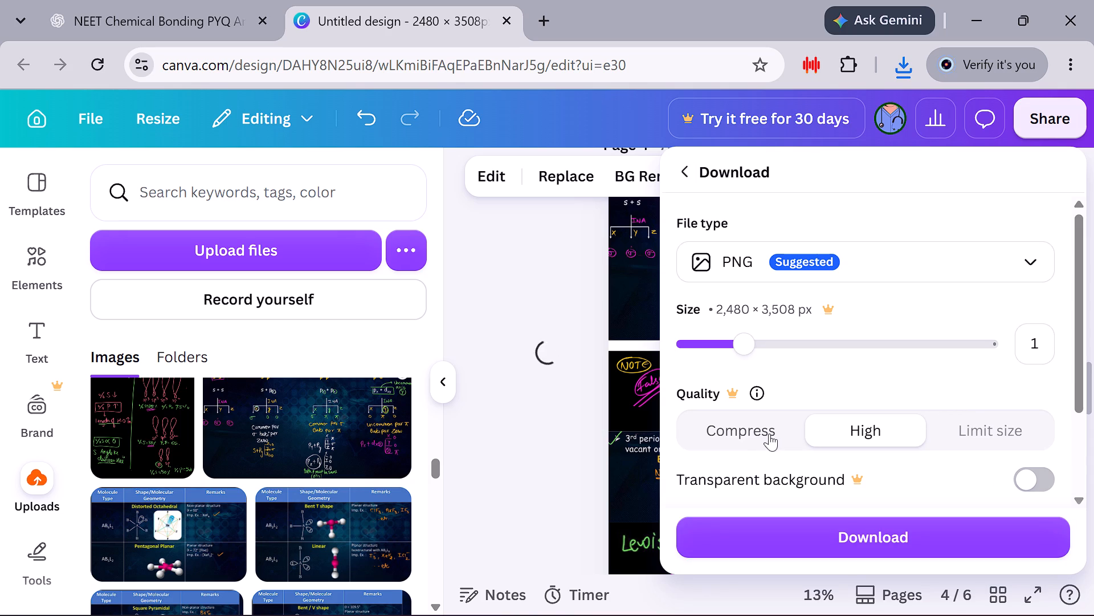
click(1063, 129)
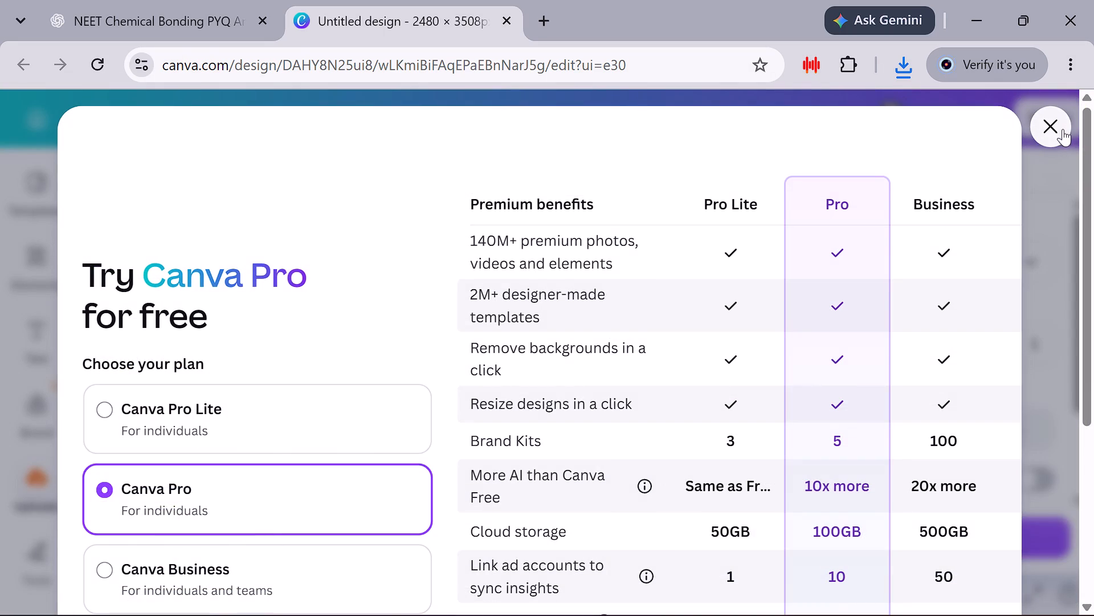
Set the file type of the design's download to PDF.
click(1034, 136)
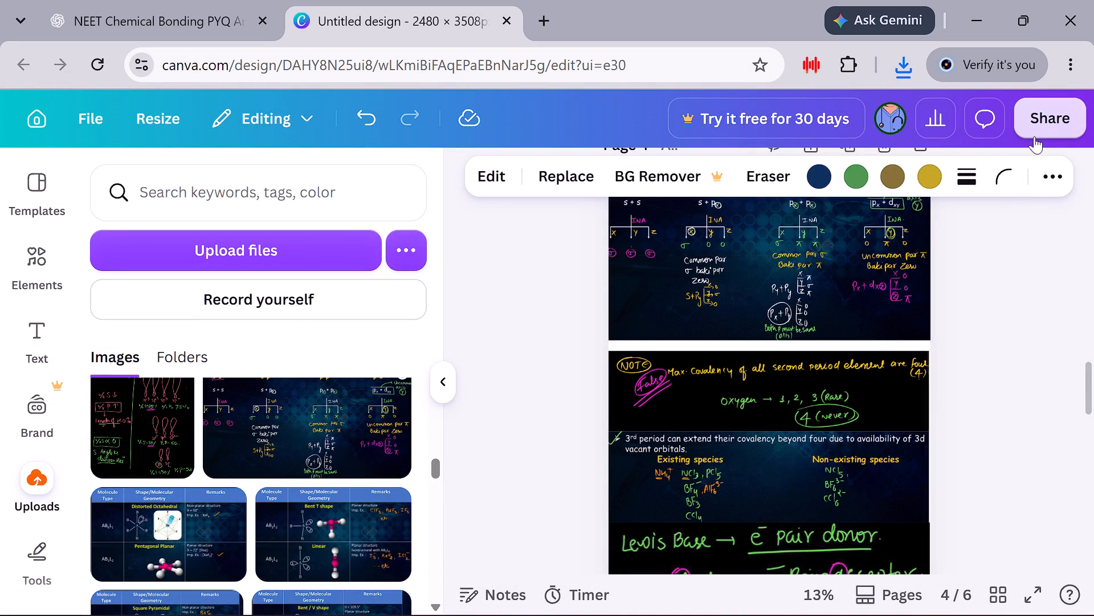
scroll(1026, 216, down, 3)
scroll(910, 424, down, 2)
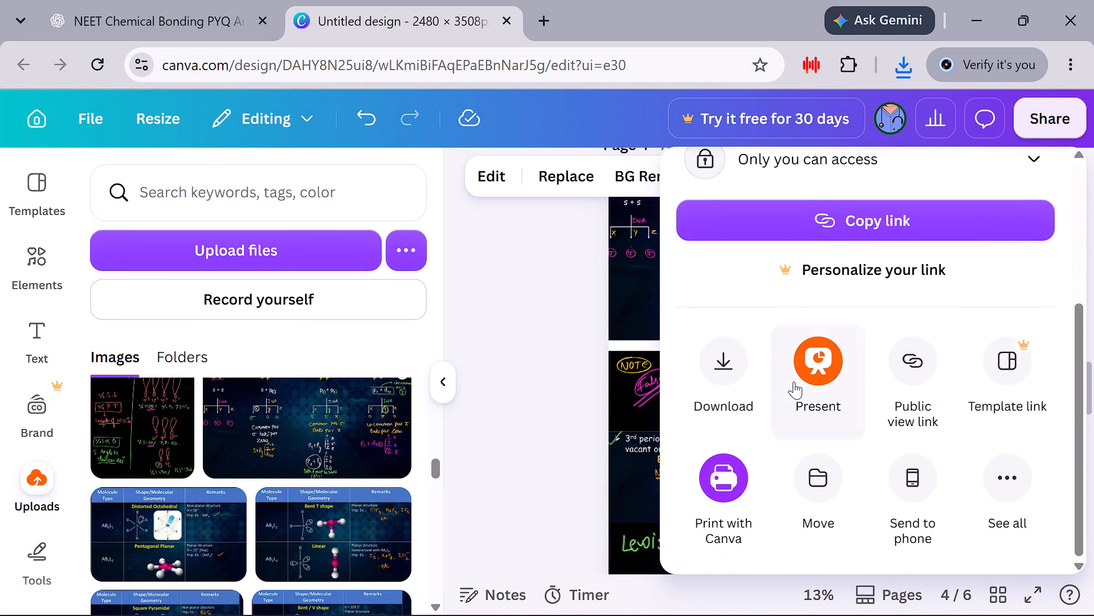
click(717, 372)
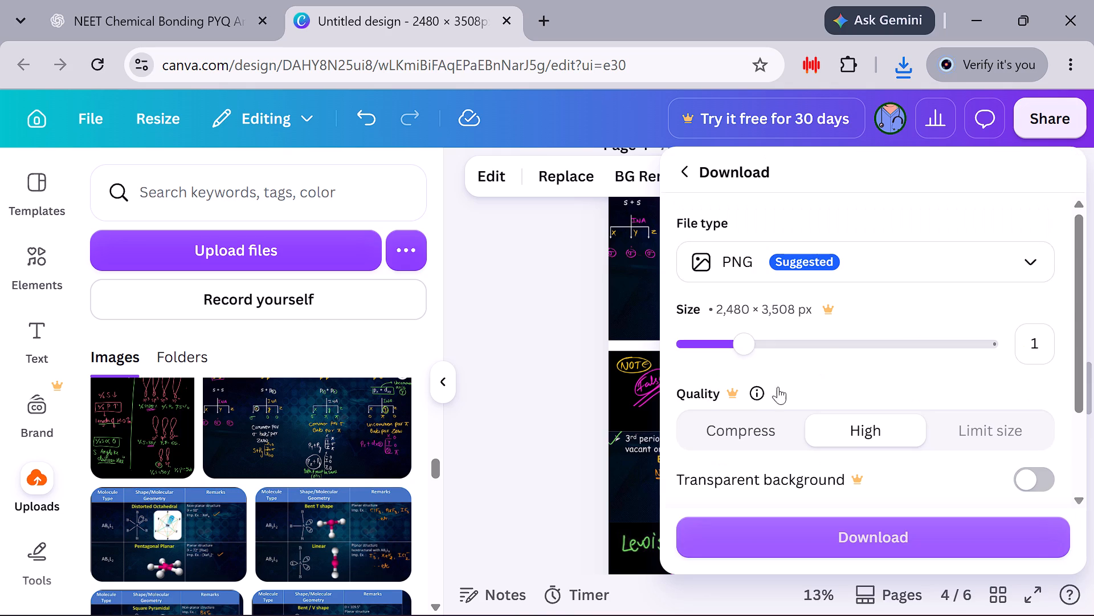
click(915, 232)
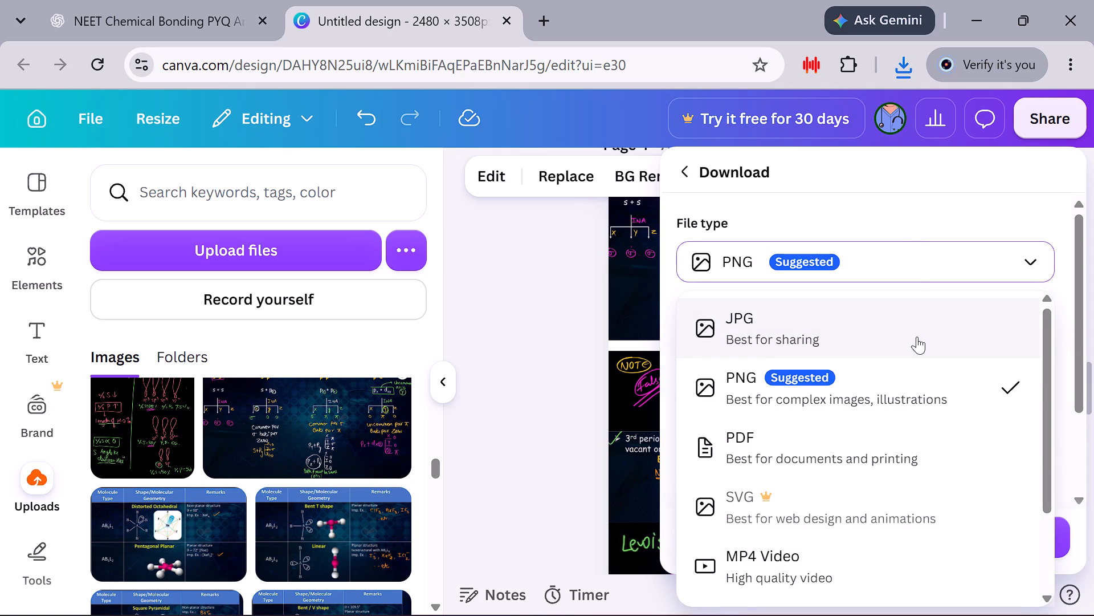
scroll(917, 338, down, 1)
click(912, 378)
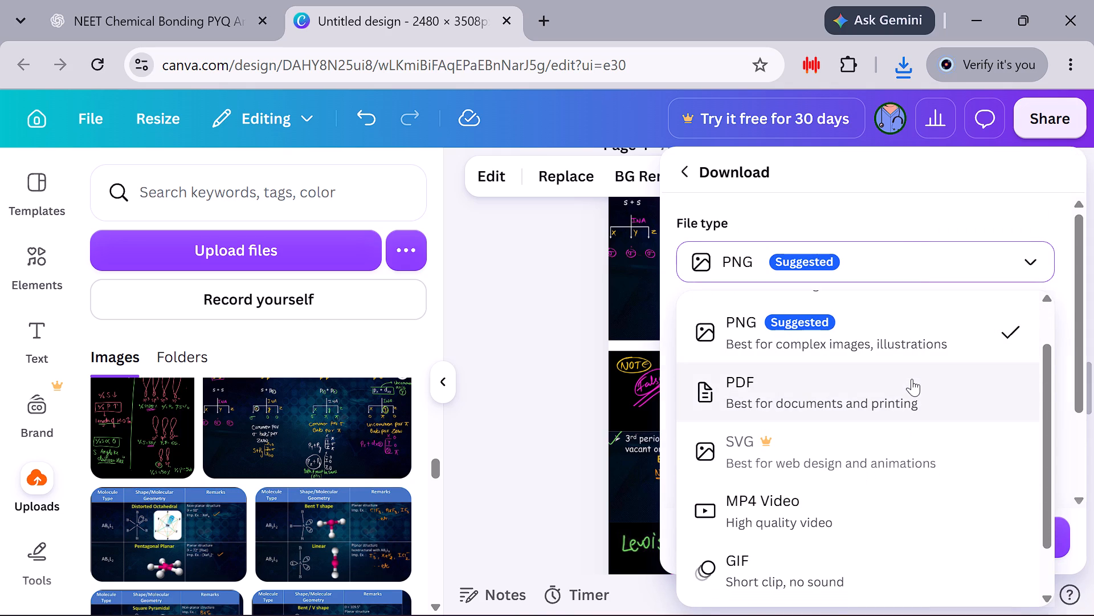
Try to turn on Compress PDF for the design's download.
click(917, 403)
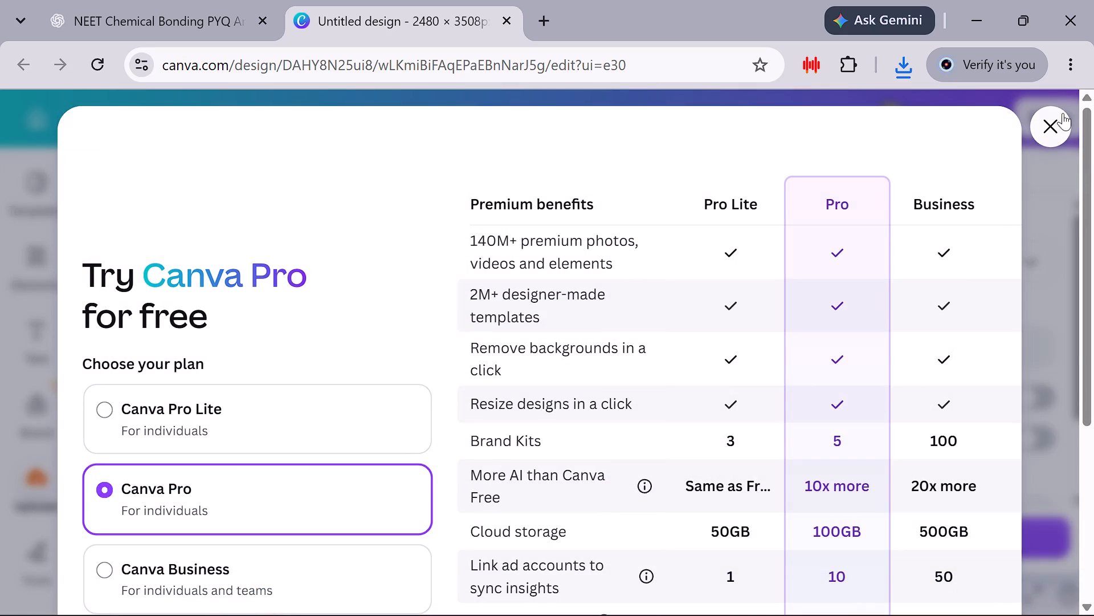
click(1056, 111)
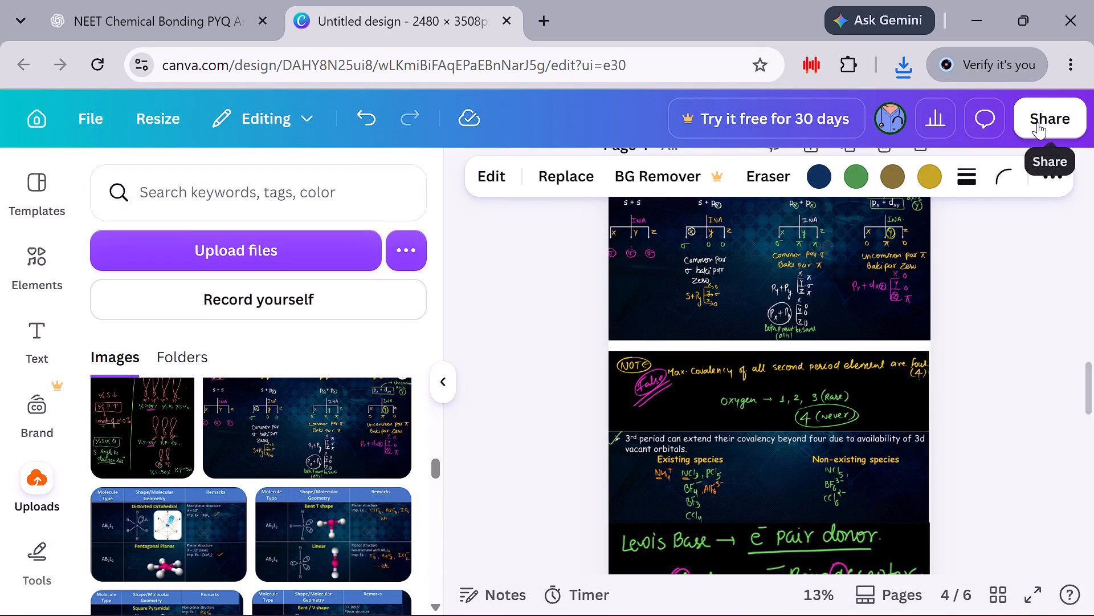
Download all pages of the design as one PDF with the Digital preset, and check it in the recent downloads.
click(1038, 122)
scroll(887, 313, down, 2)
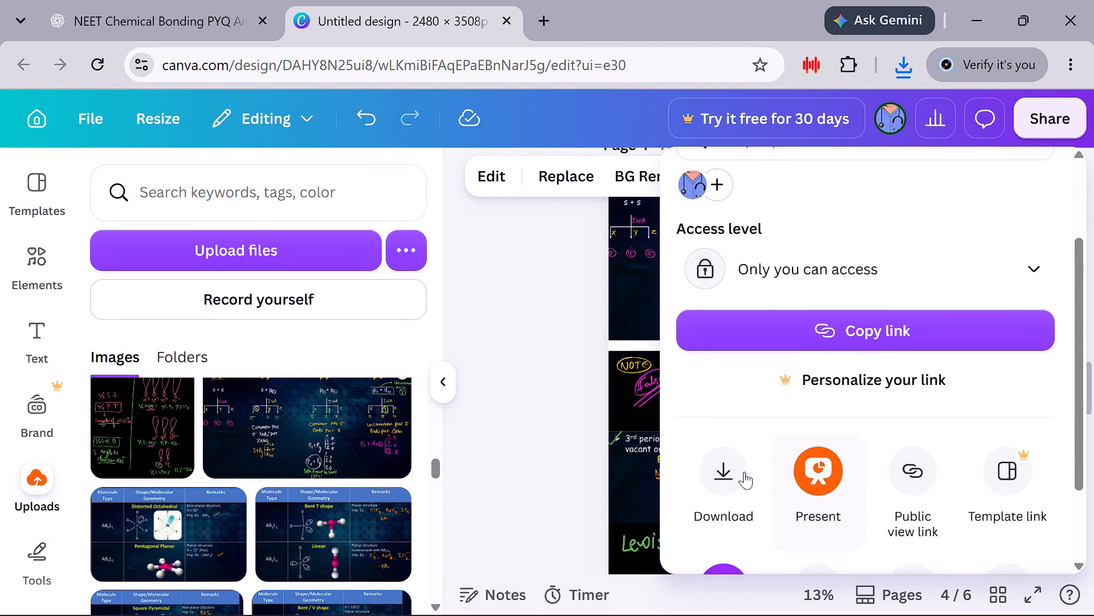
click(736, 472)
scroll(941, 435, down, 1)
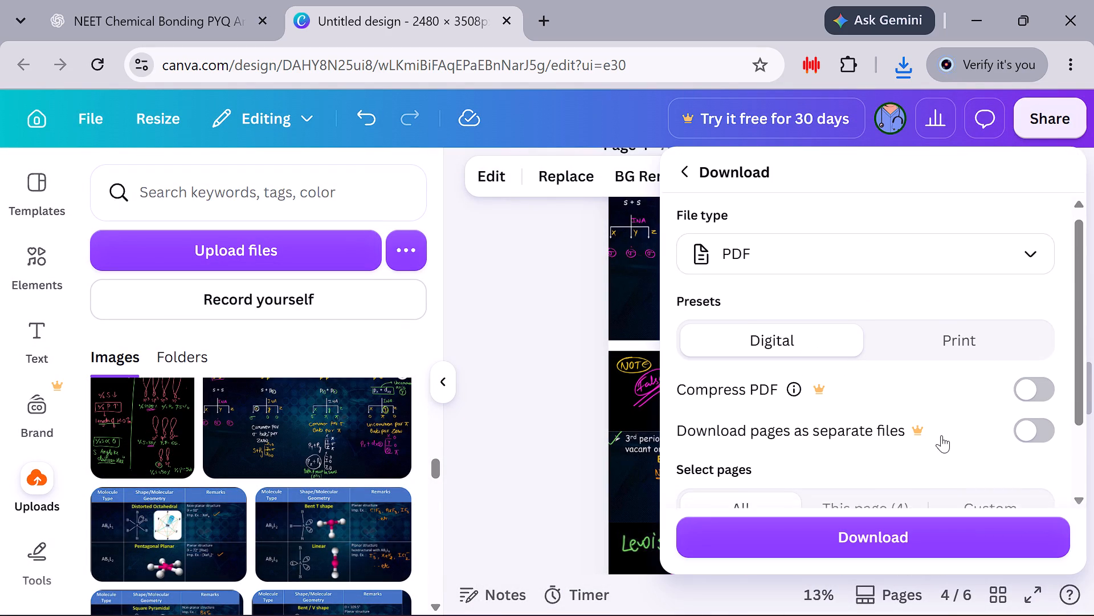
scroll(941, 435, down, 1)
click(932, 524)
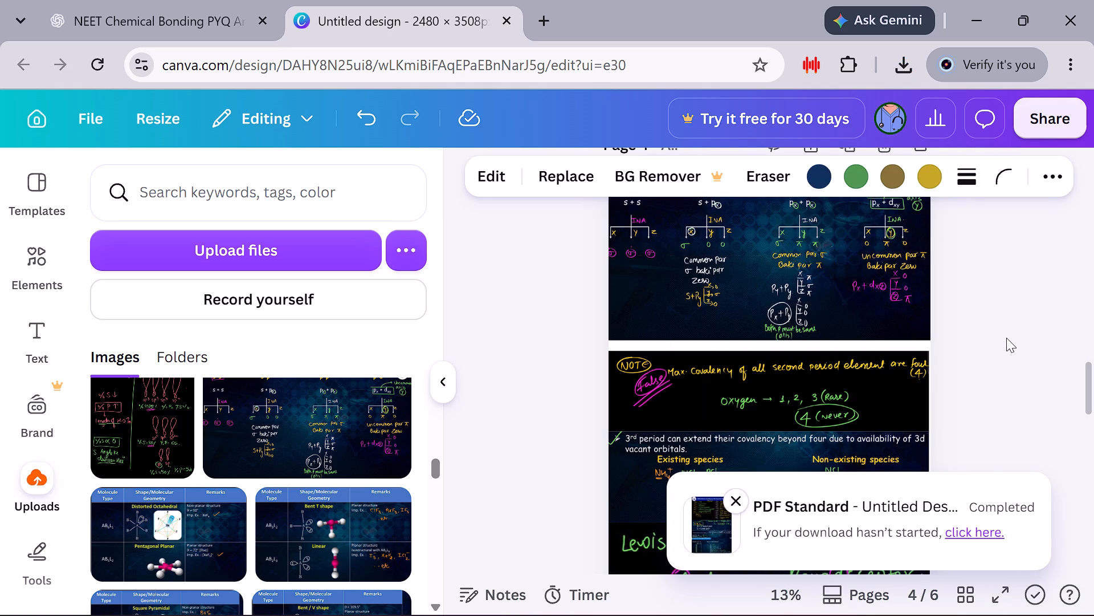
click(902, 72)
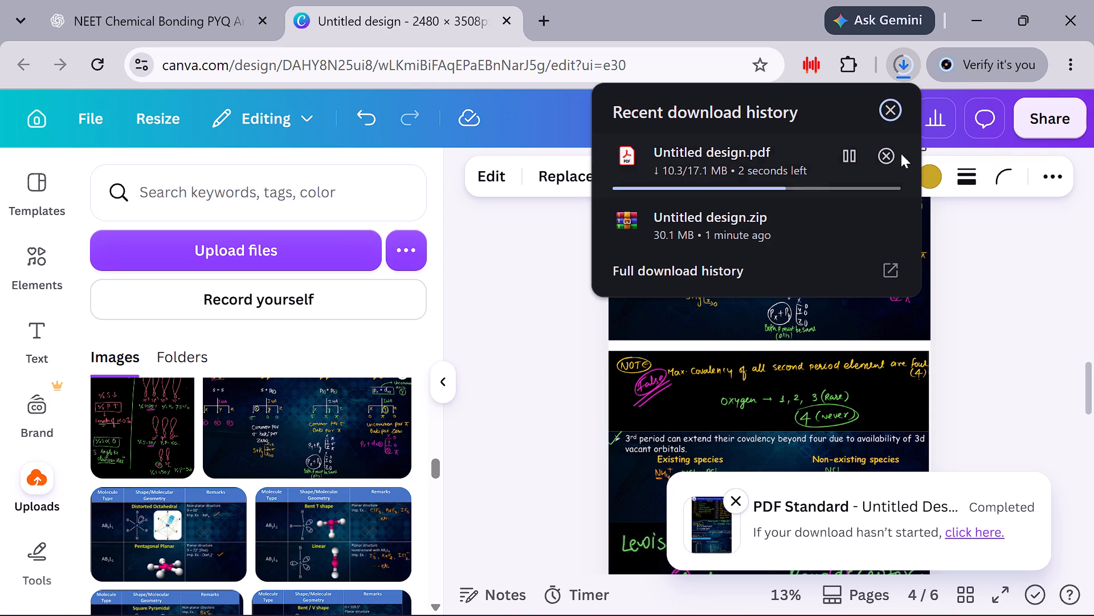
click(977, 223)
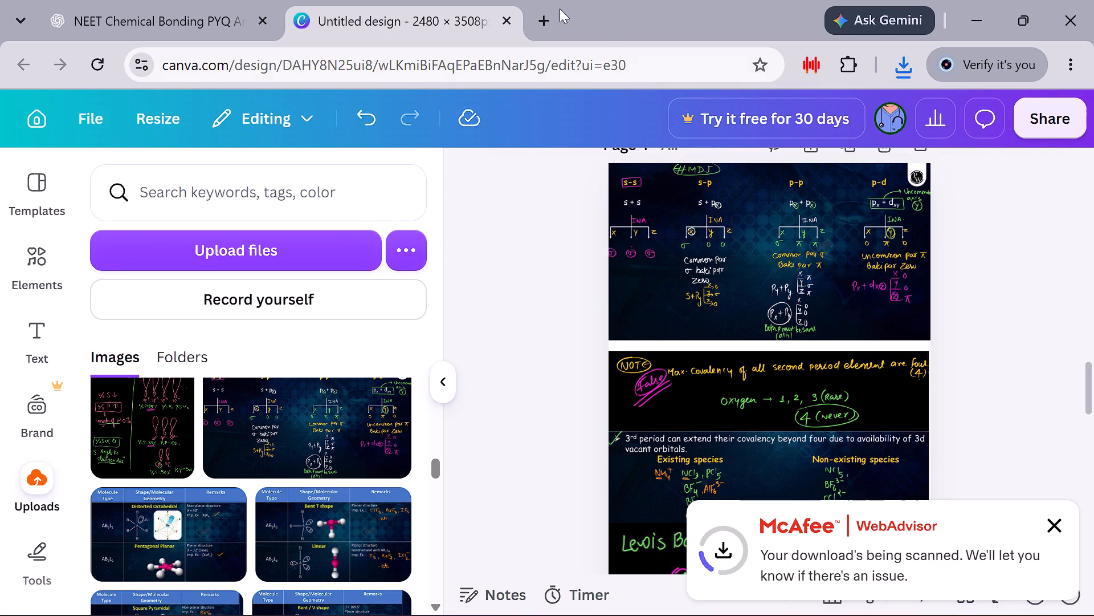
Close the Canva design and return to the ChatGPT conversation.
click(504, 17)
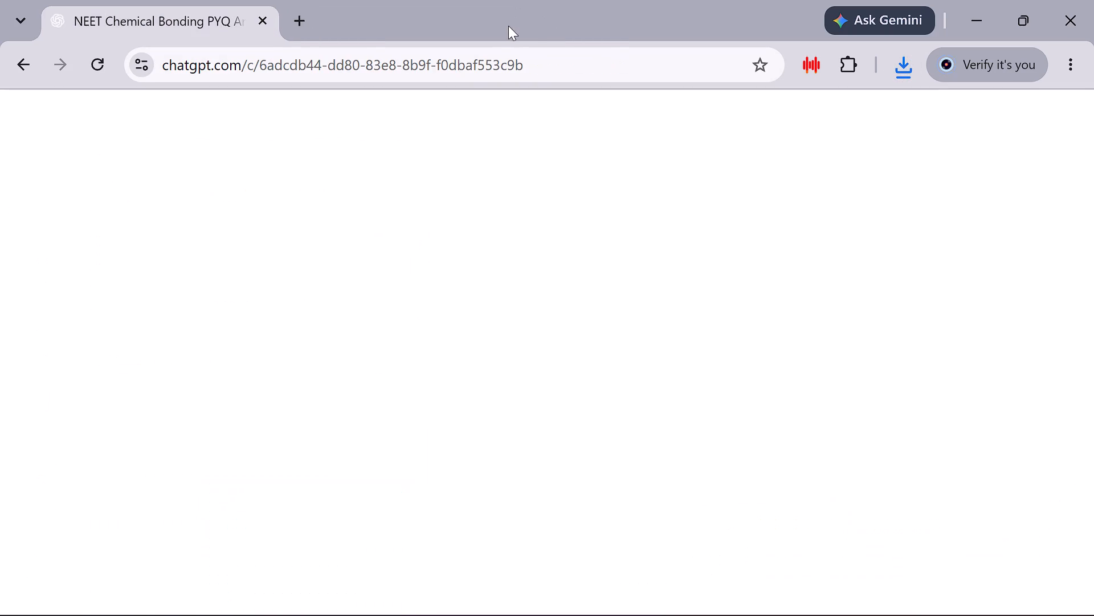